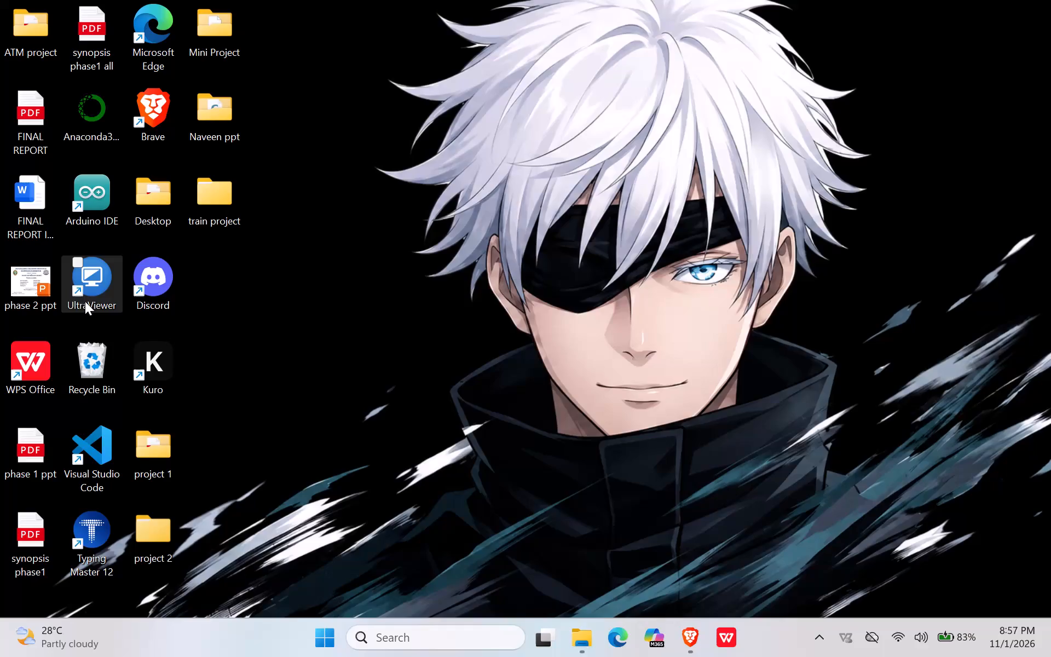
# Open the "phase 2 ppt" presentation from the desktop, close the activation wizard and maximize the window.
pyautogui.click(23, 292)
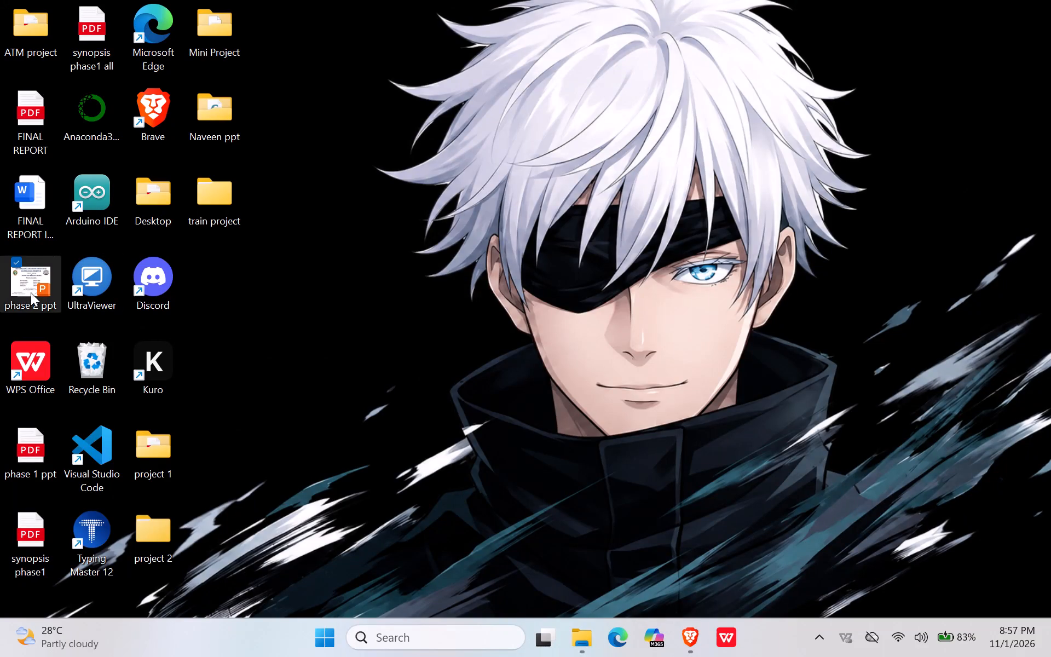
pyautogui.doubleClick(18, 291)
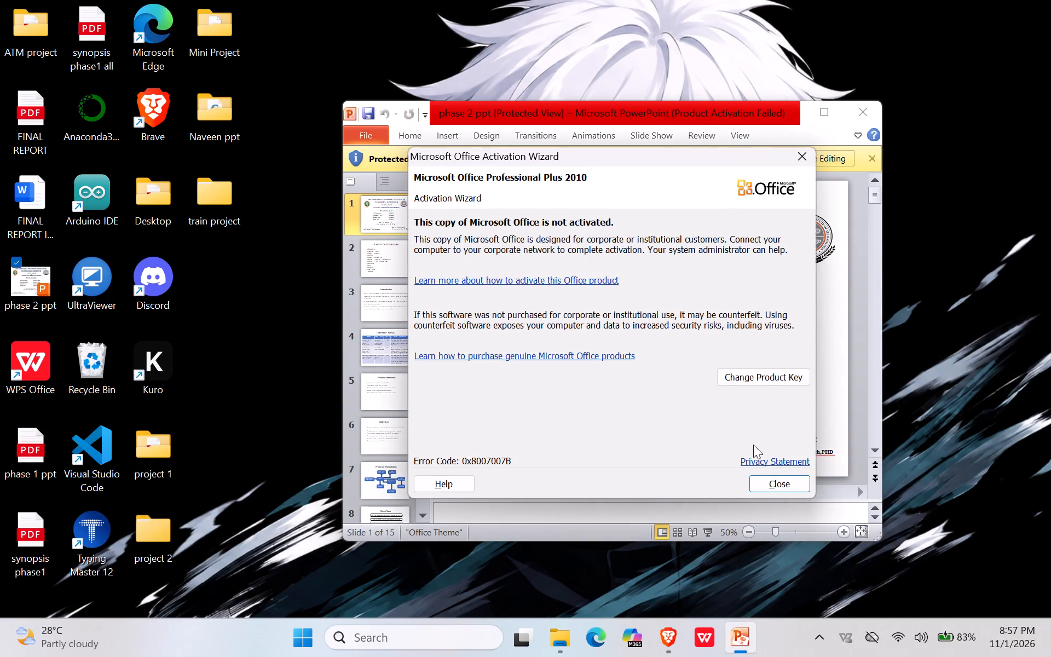
pyautogui.click(781, 485)
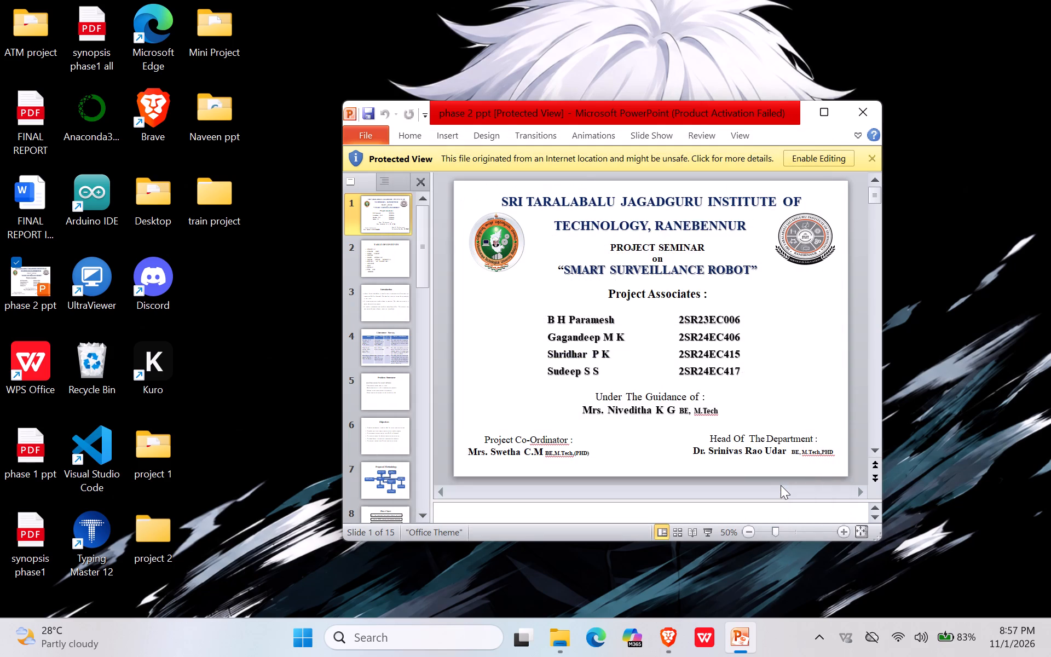
pyautogui.click(817, 102)
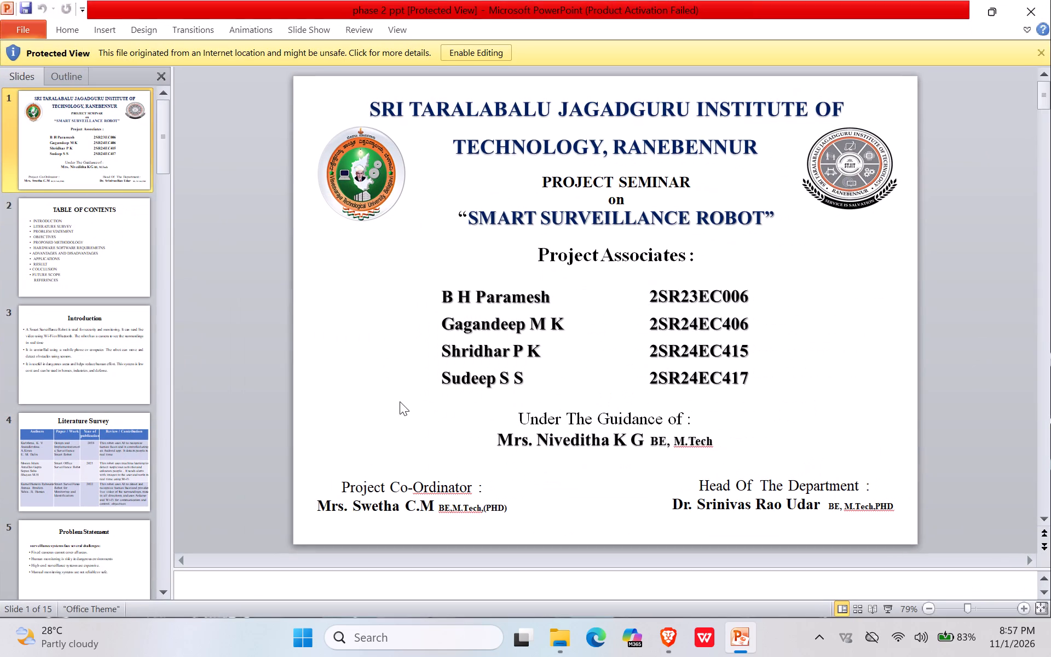
# Review the slides from Table of Contents through Flow Chart, checking the content of each.
pyautogui.click(85, 273)
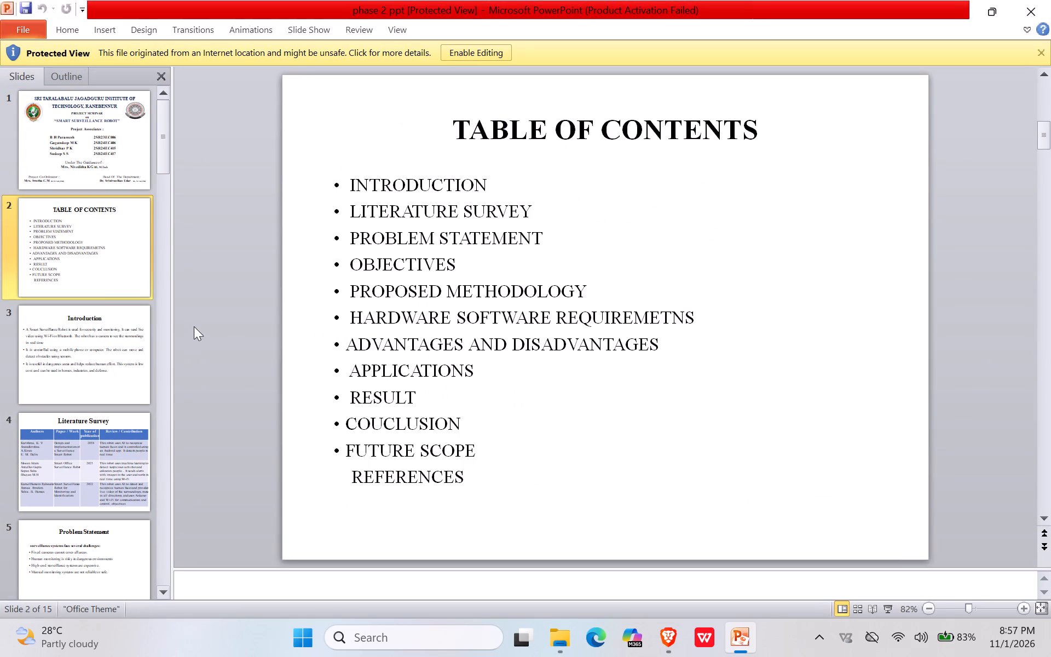
pyautogui.click(106, 385)
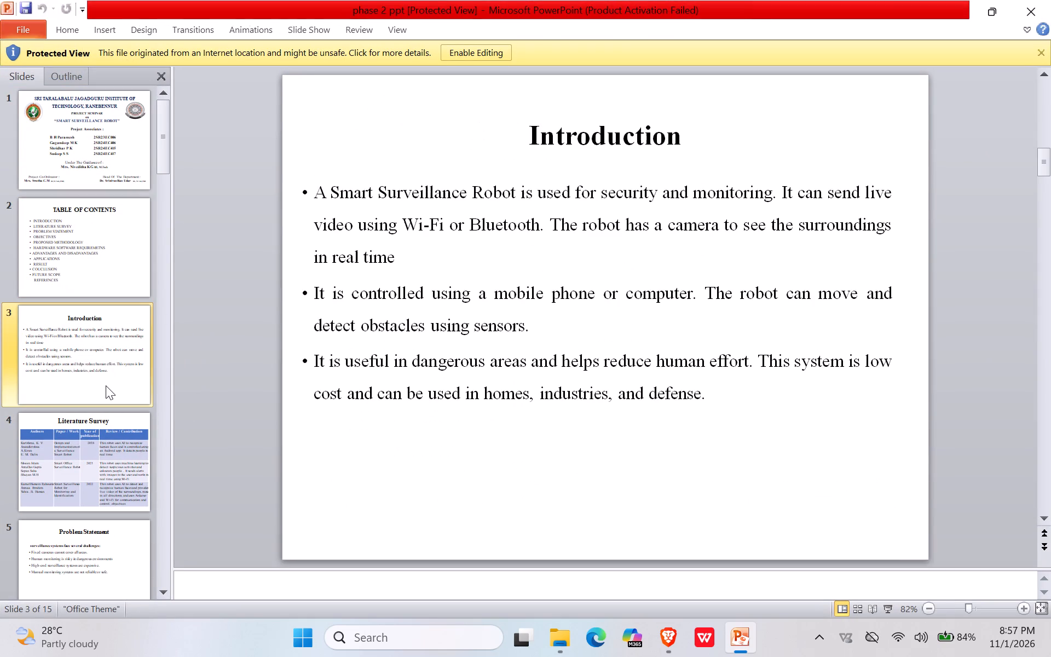
pyautogui.press('Down')
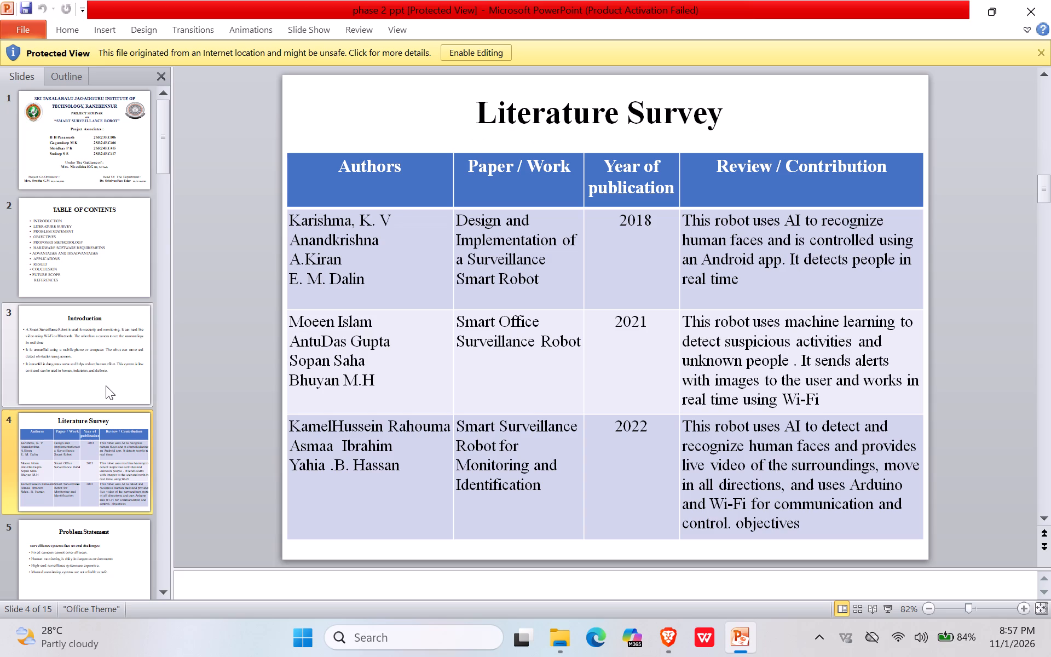
pyautogui.press('Up')
pyautogui.press('Down')
pyautogui.press('Down')
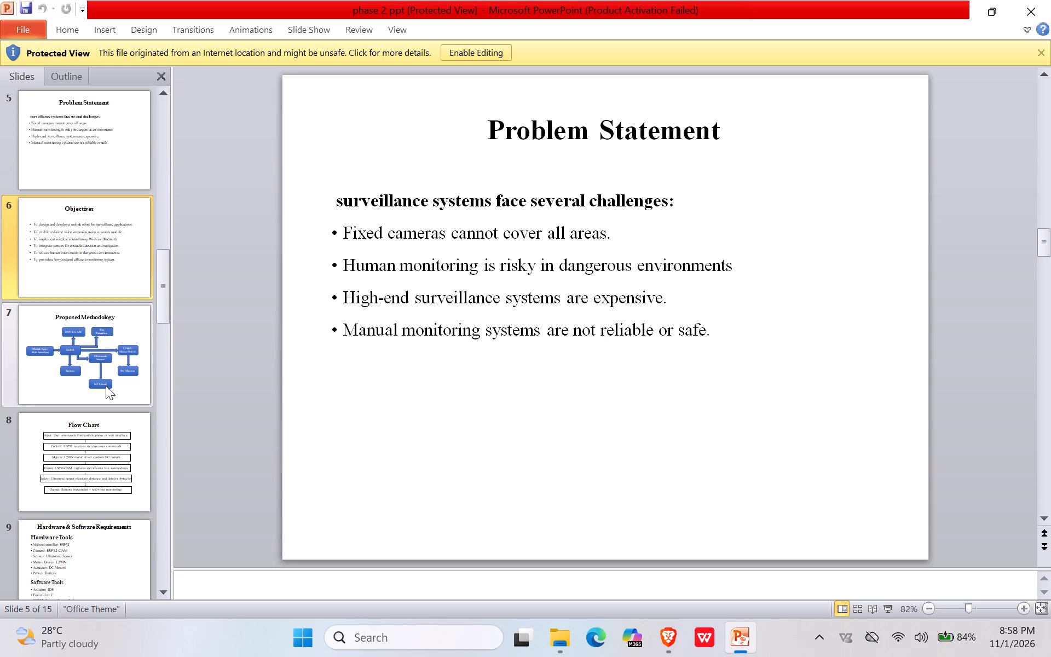
pyautogui.press('Down')
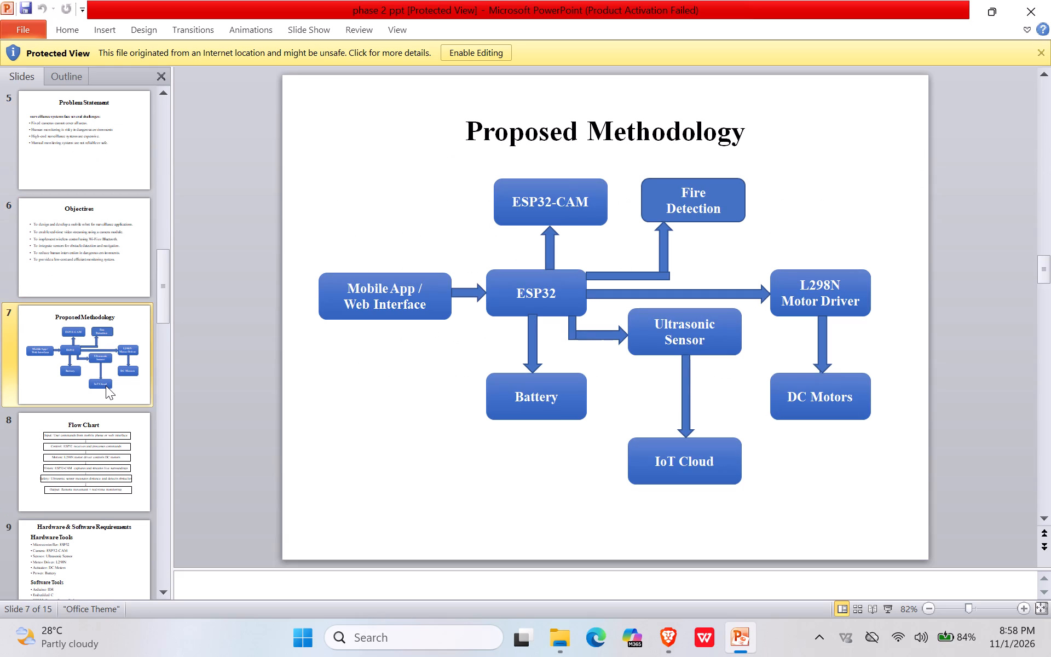
pyautogui.press('Down')
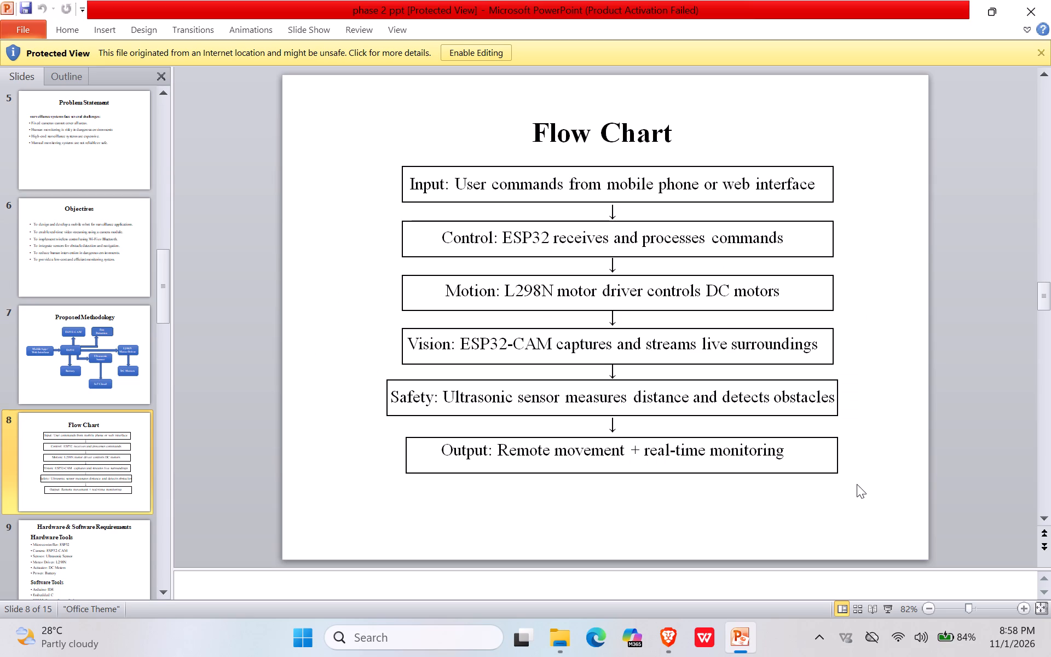
# Enable editing of the protected presentation.
pyautogui.moveTo(857, 484); pyautogui.dragTo(561, 374)
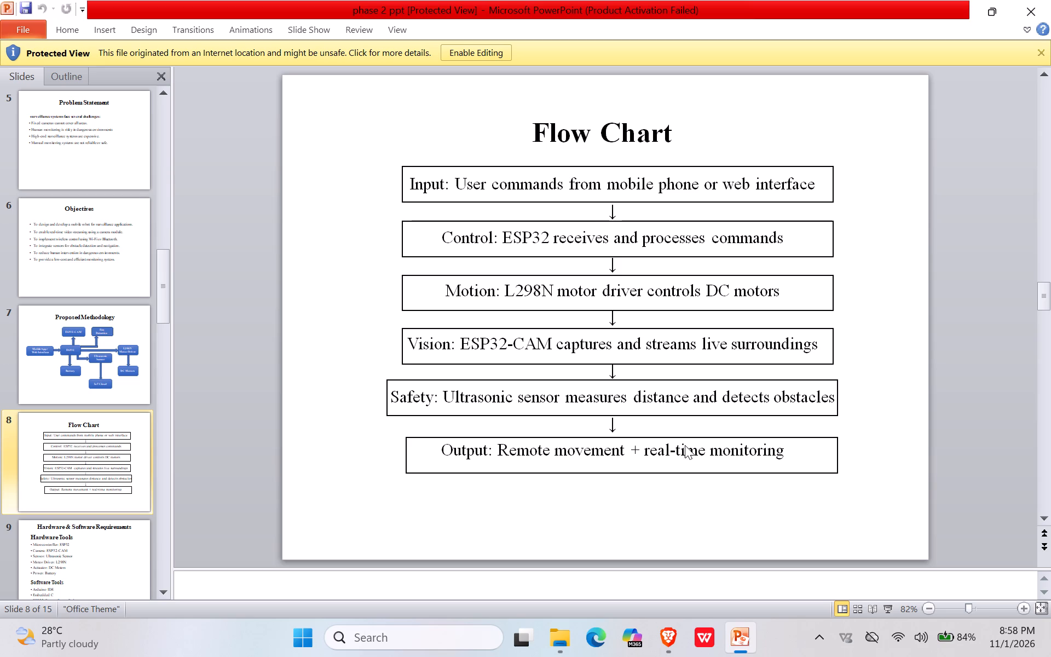
pyautogui.click(490, 51)
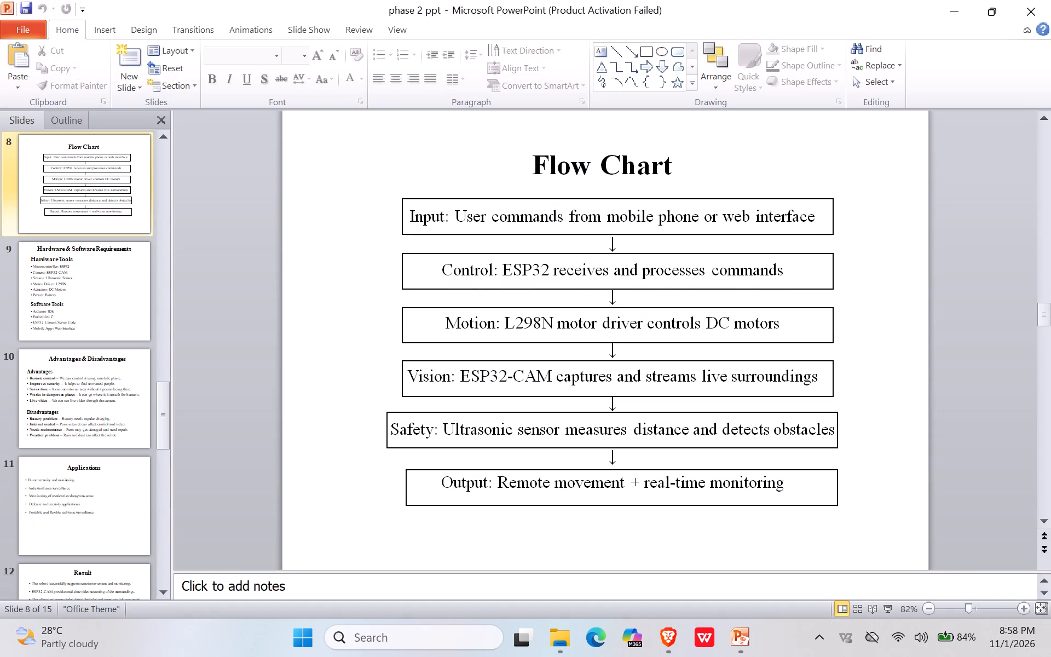
# Delete all the flow chart boxes and the text block inside them from slide 8, keeping the title.
pyautogui.moveTo(861, 523); pyautogui.dragTo(314, 245)
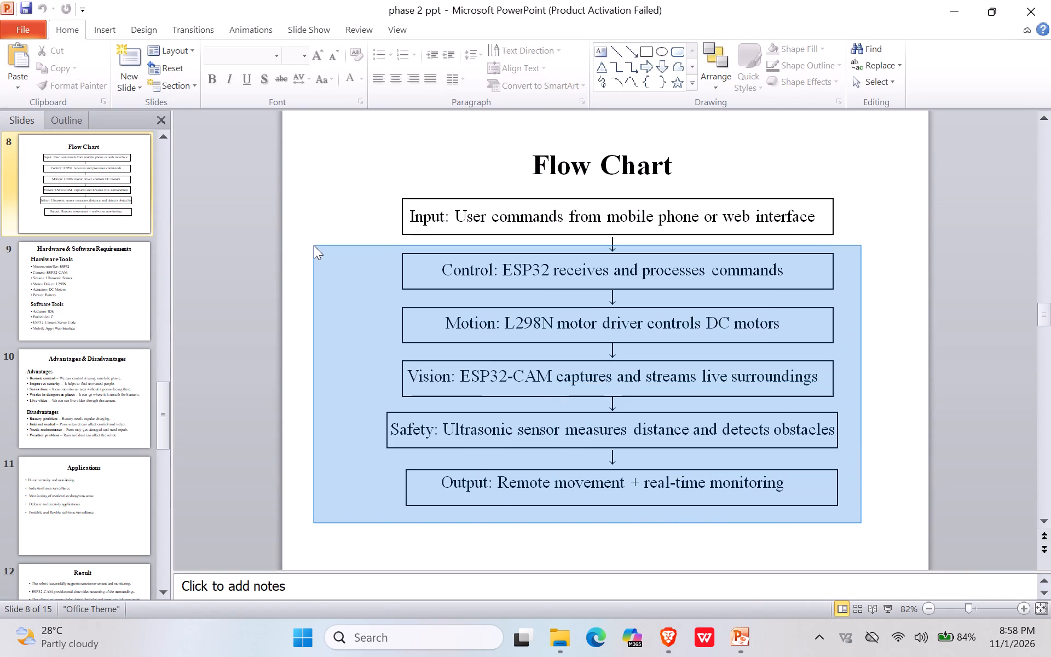
pyautogui.moveTo(314, 245); pyautogui.dragTo(329, 191)
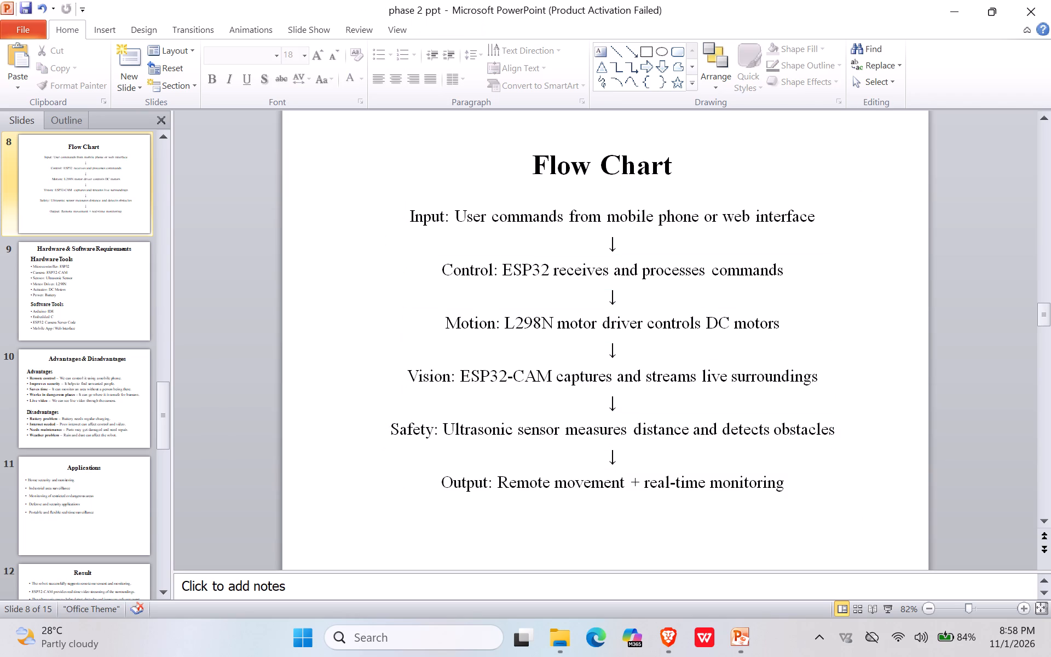
pyautogui.click(811, 504)
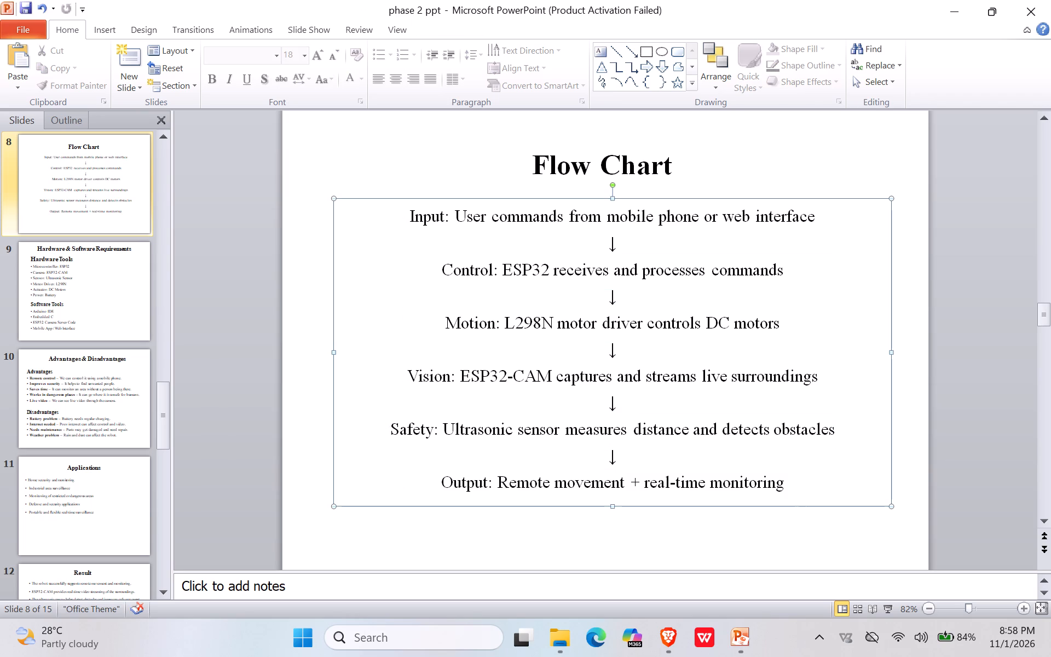
pyautogui.press('Delete')
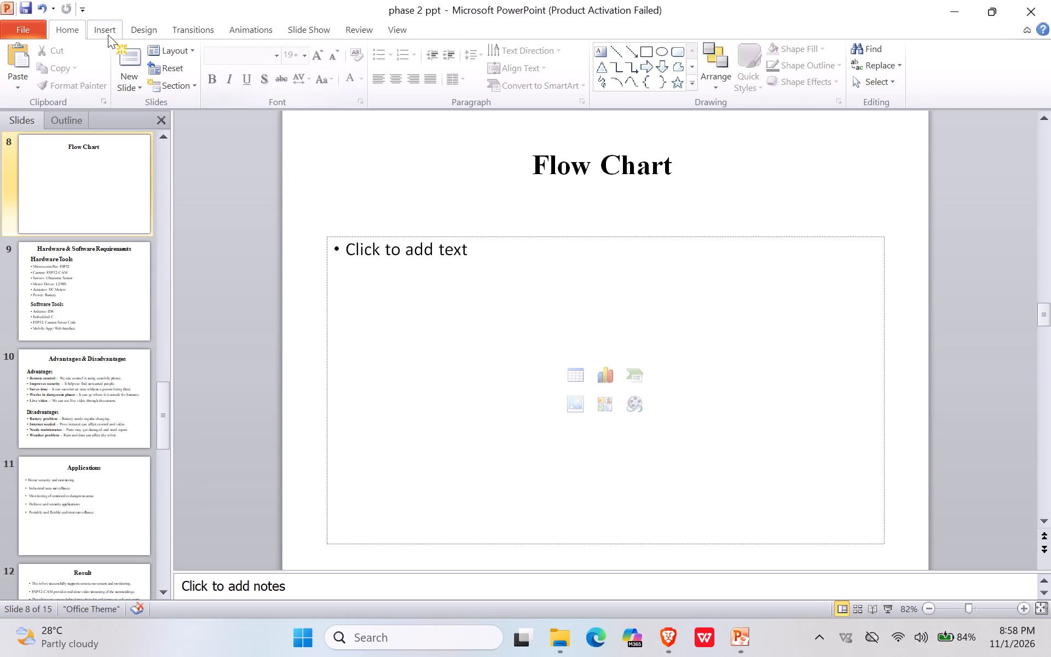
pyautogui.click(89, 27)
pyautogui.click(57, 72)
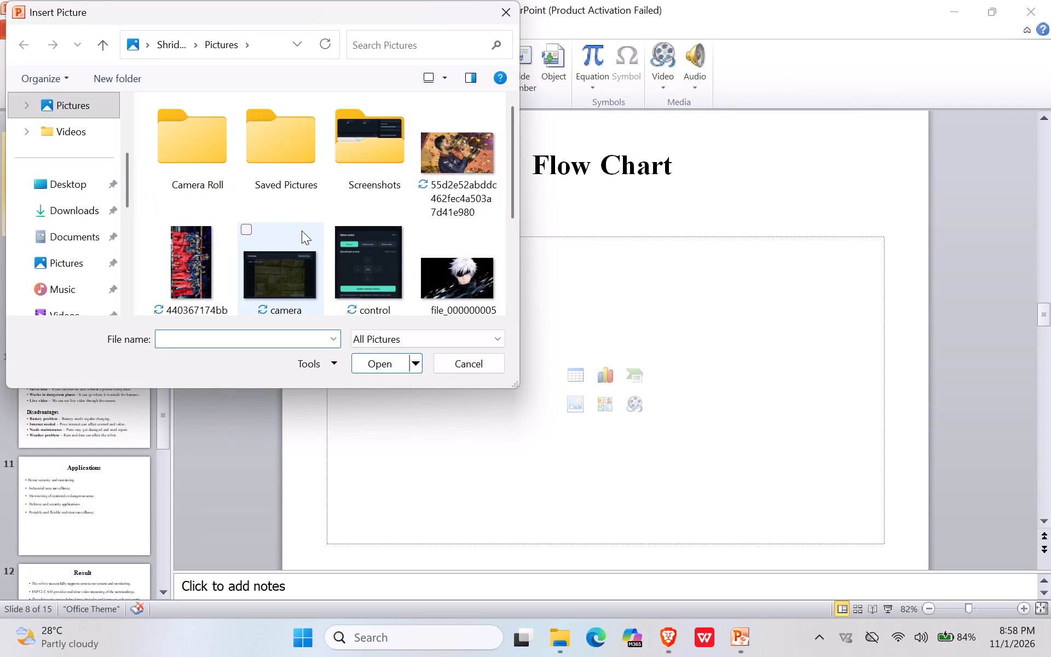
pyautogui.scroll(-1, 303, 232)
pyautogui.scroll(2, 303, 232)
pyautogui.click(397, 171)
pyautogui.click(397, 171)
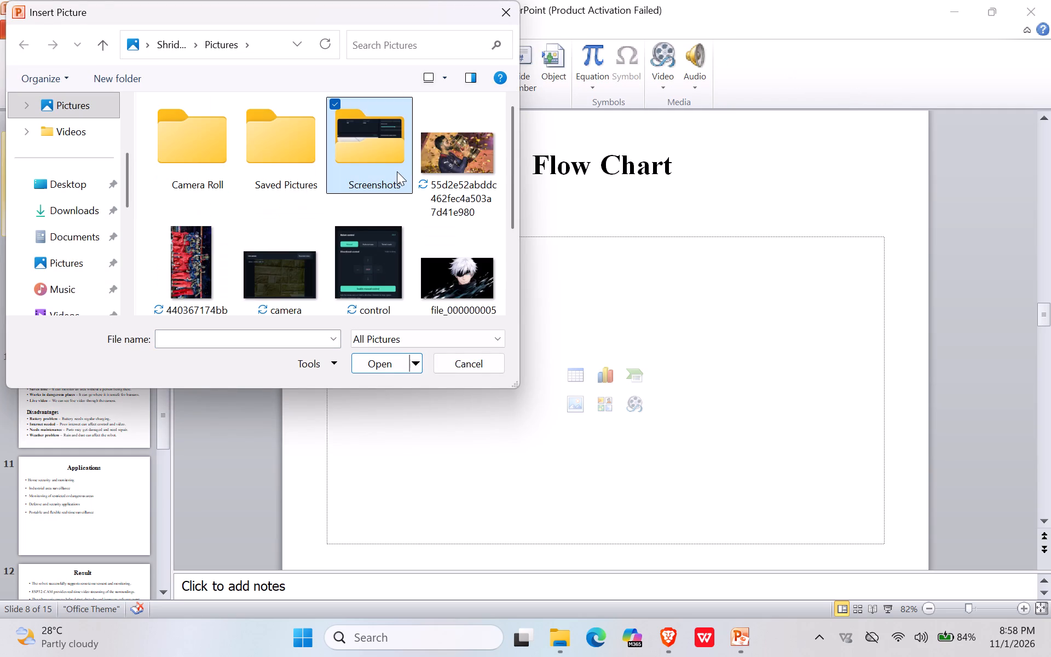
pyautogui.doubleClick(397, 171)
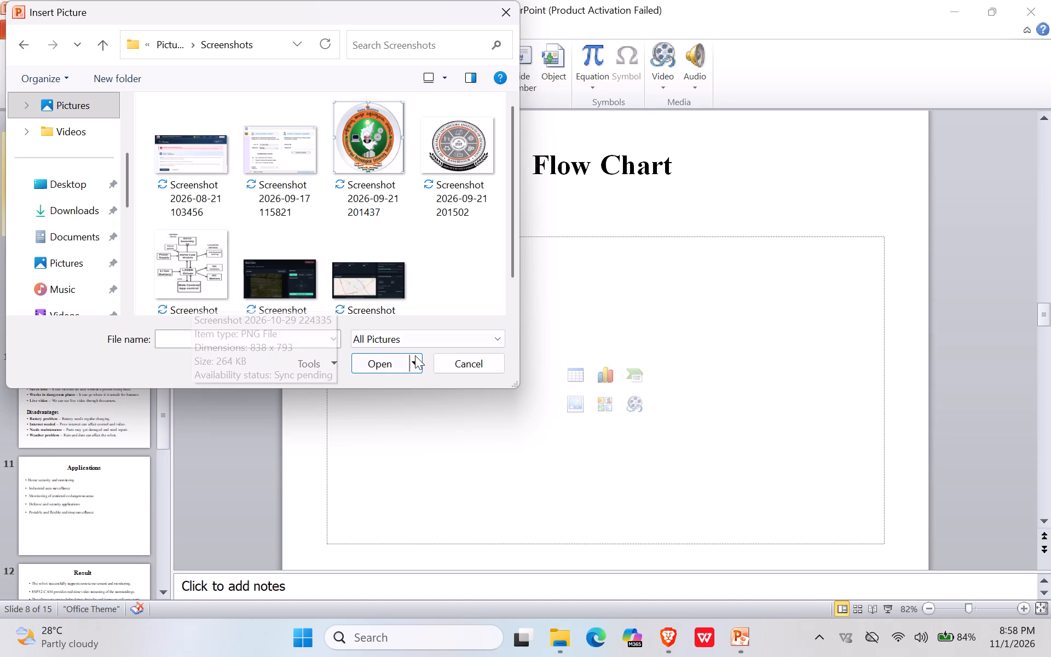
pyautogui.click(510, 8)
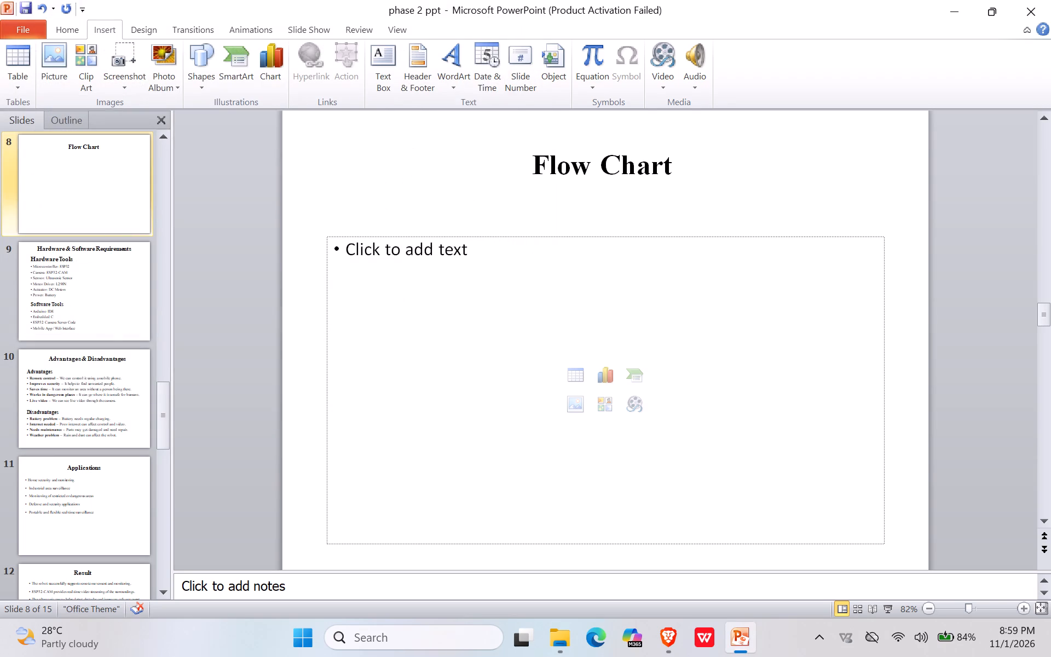
# Review the remaining slides from Hardware & Software Requirements through References, checking the content of each.
pyautogui.click(42, 328)
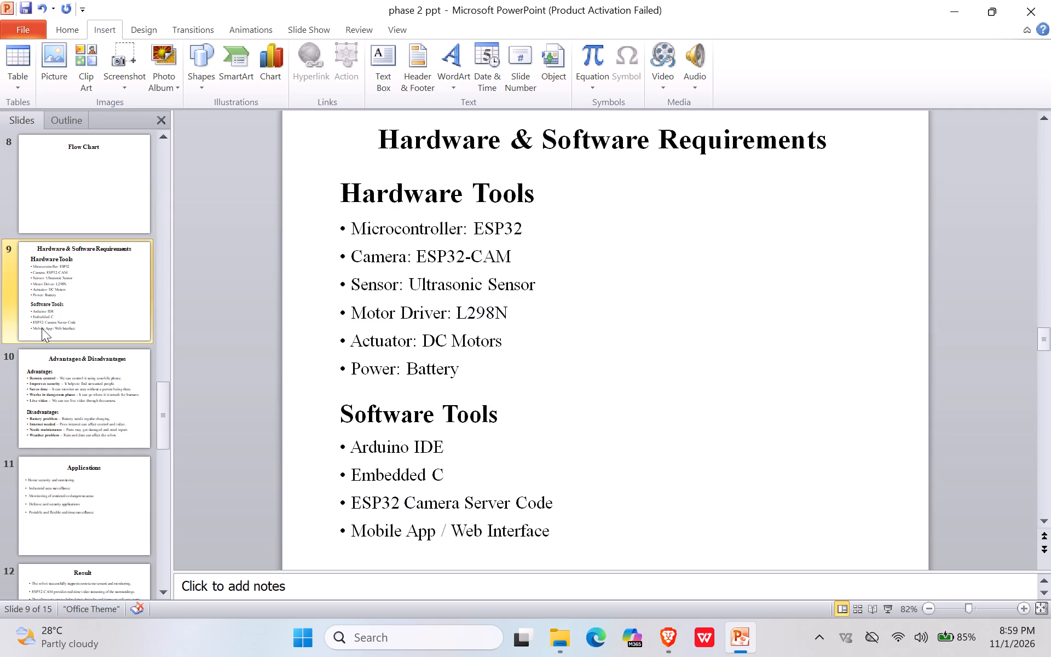
pyautogui.click(68, 406)
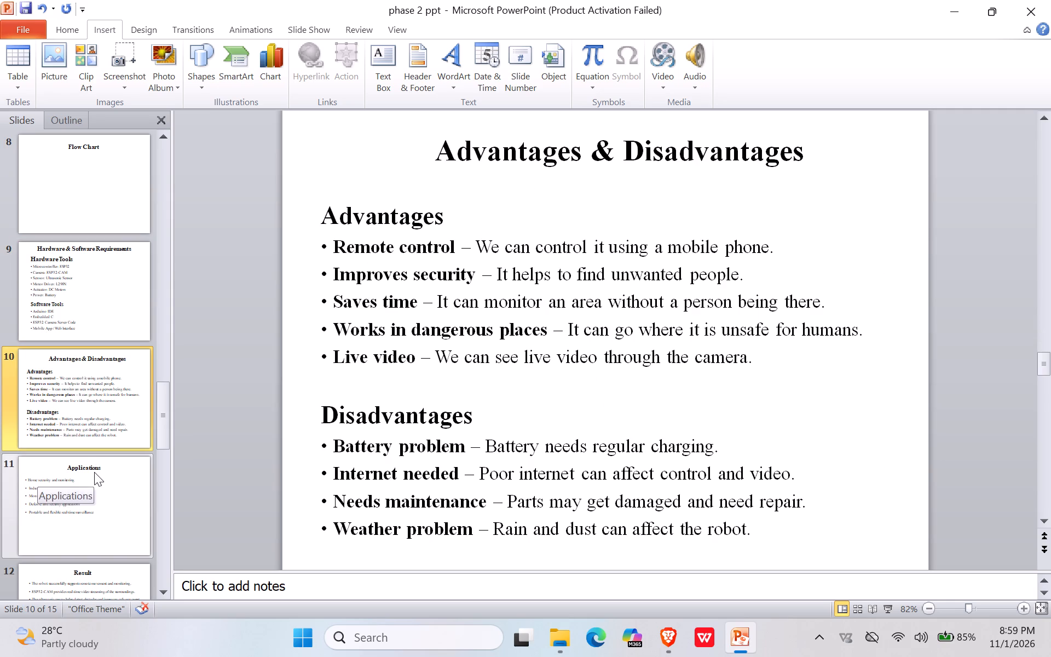
pyautogui.click(94, 472)
pyautogui.scroll(-1, 94, 472)
pyautogui.scroll(1, 94, 472)
pyautogui.scroll(-1, 94, 472)
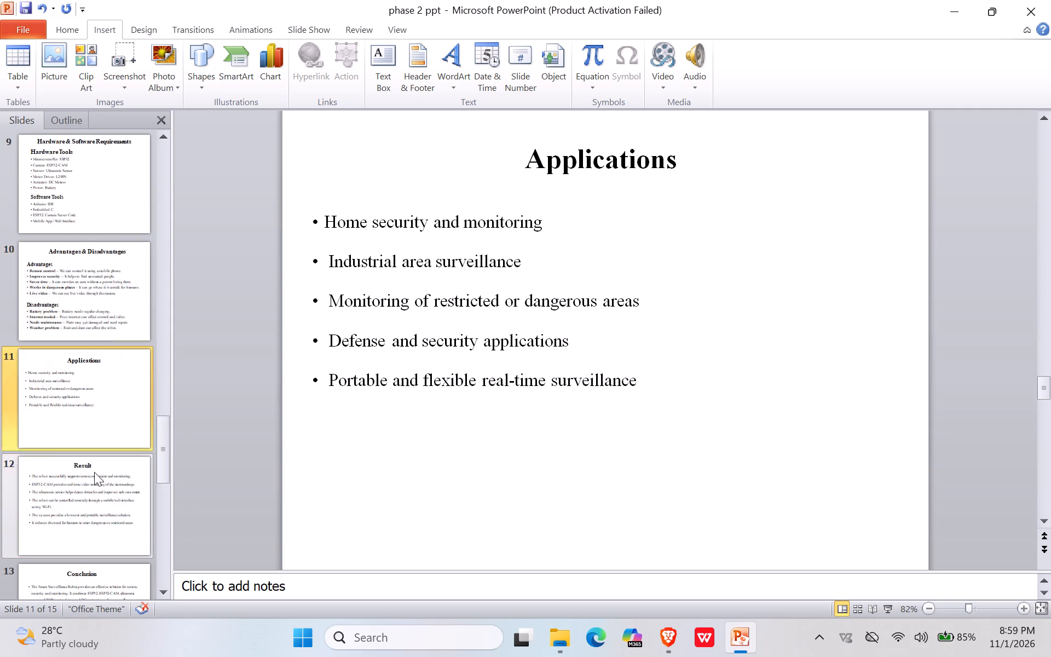
pyautogui.scroll(-1, 94, 472)
pyautogui.click(86, 339)
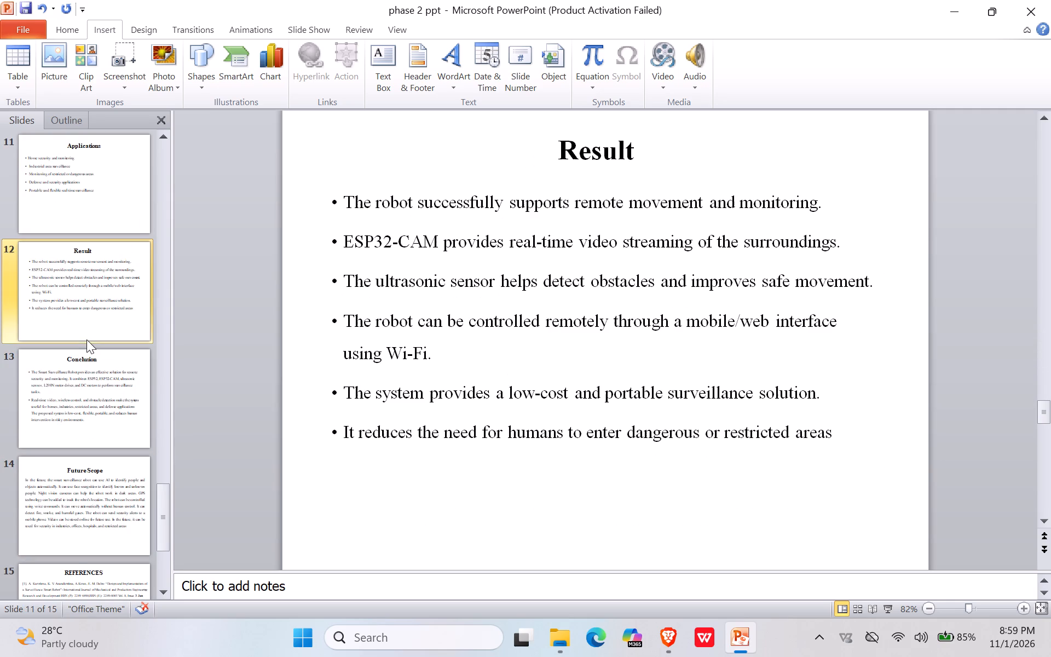
pyautogui.click(90, 424)
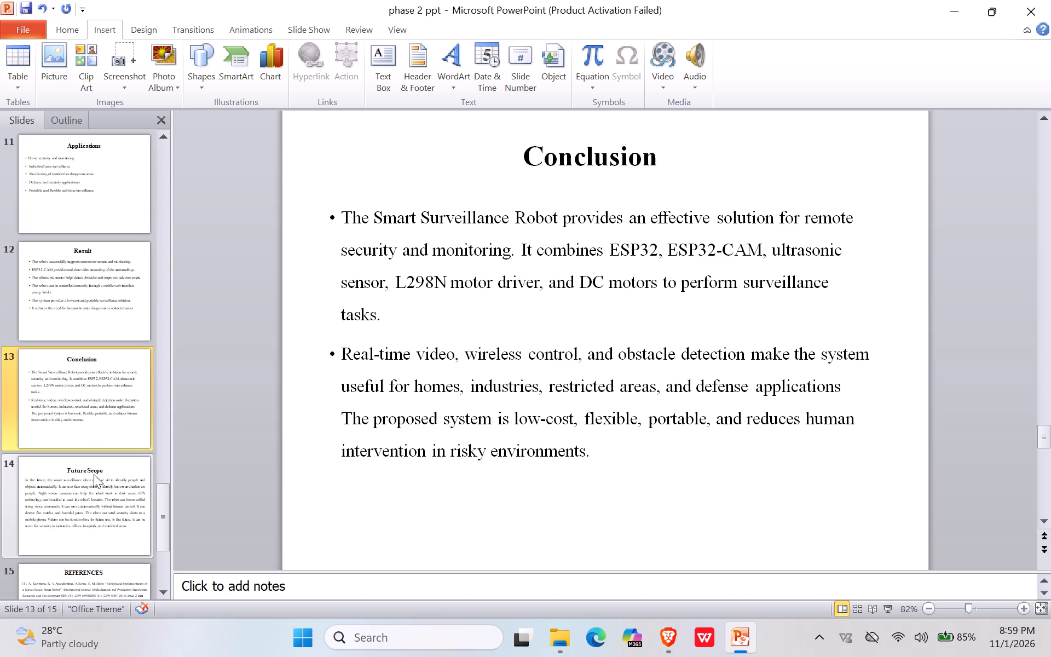
pyautogui.click(93, 478)
pyautogui.scroll(-1, 93, 478)
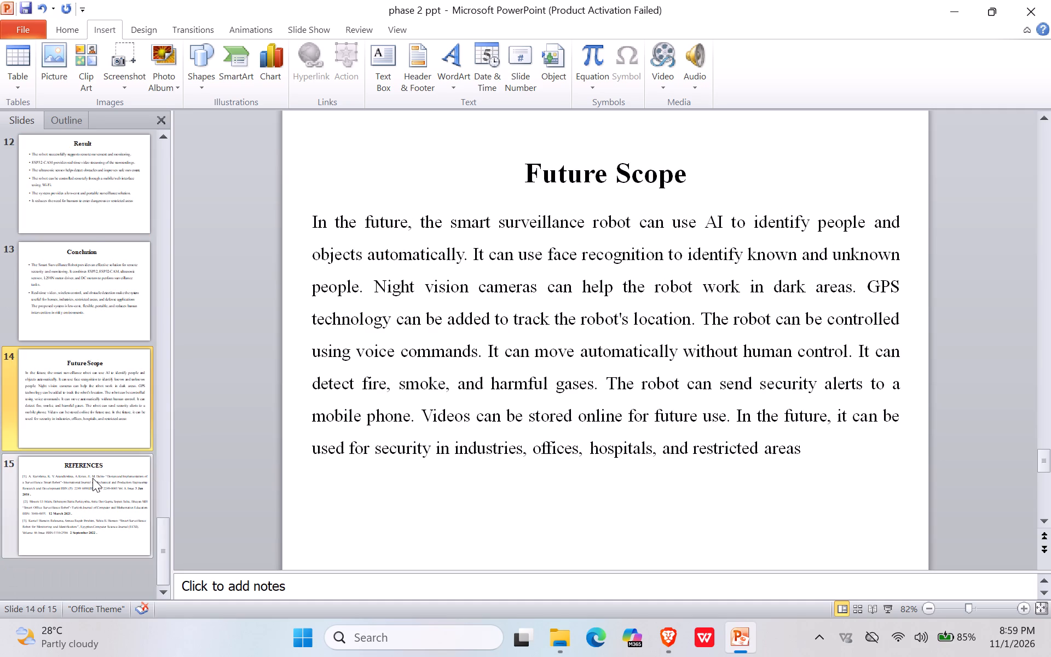
pyautogui.click(93, 478)
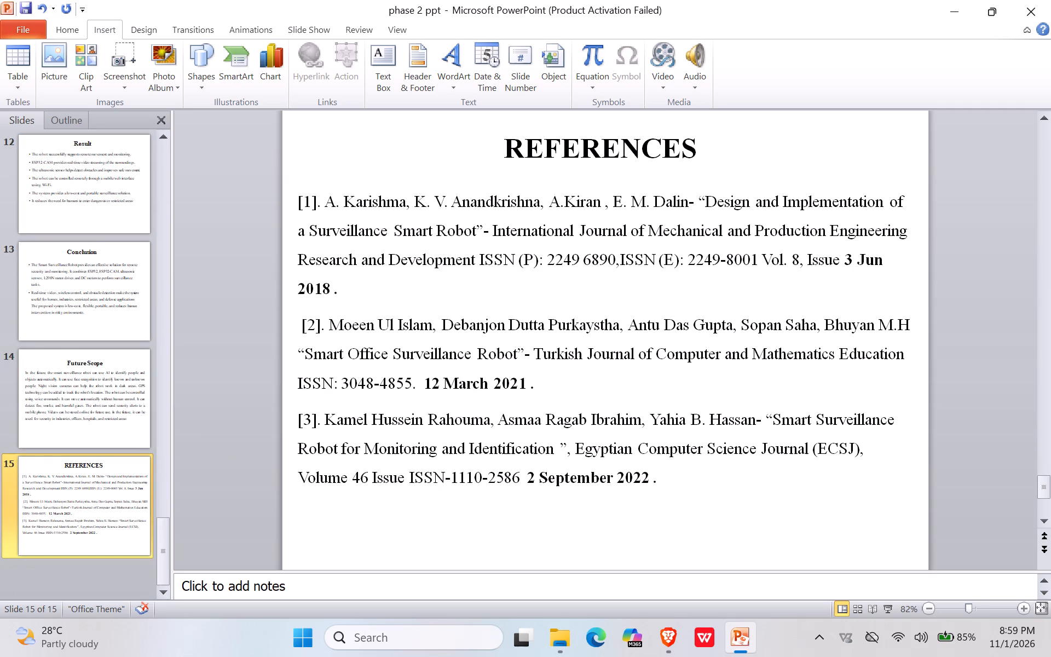
# Replace the period after [1] in the first entry of the References slide with two spaces.
pyautogui.click(347, 290)
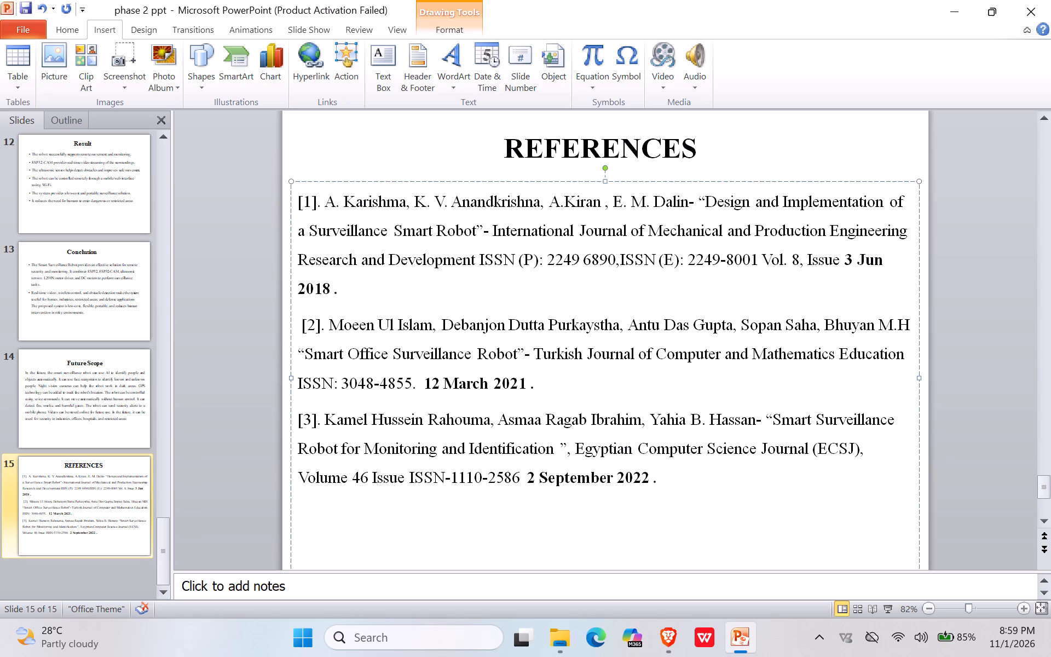
pyautogui.click(324, 209)
pyautogui.press('BackSpace')
pyautogui.press('BackSpace')
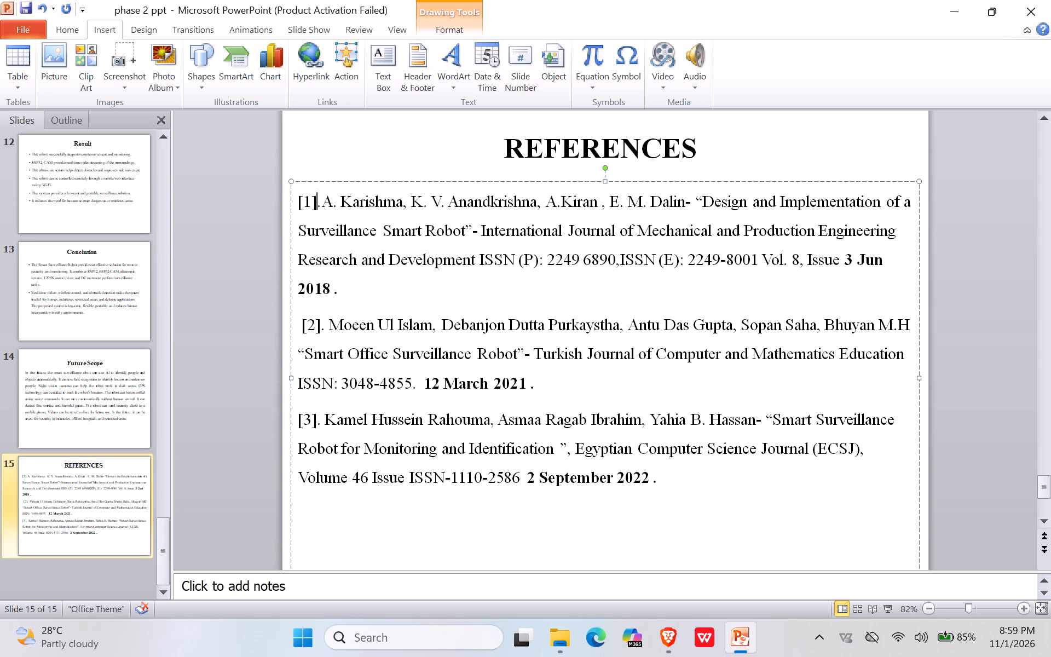
pyautogui.press('space')
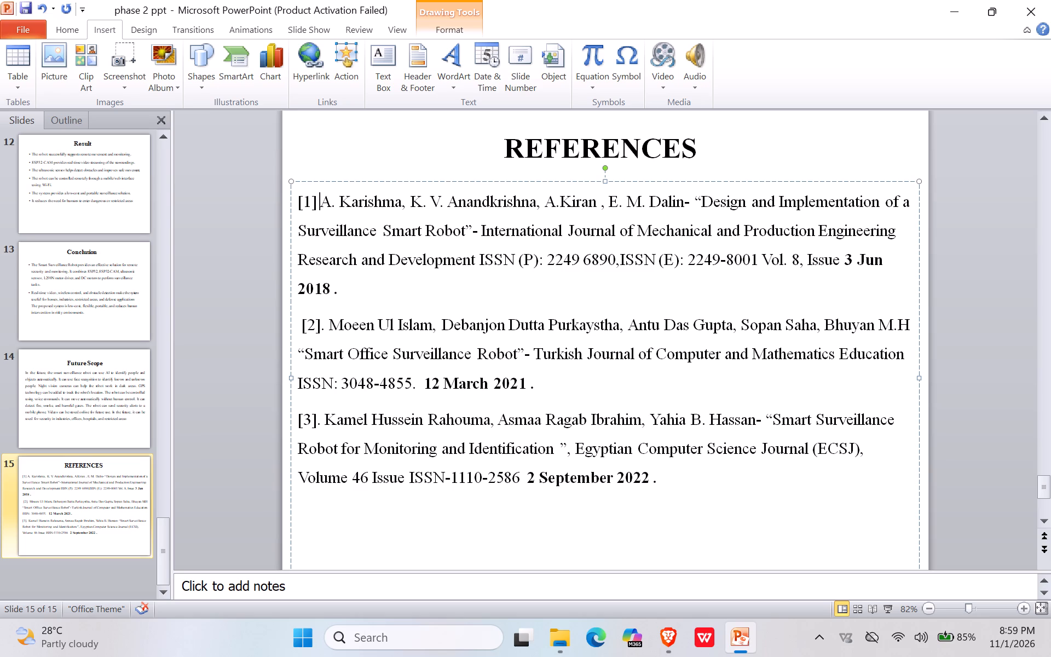
pyautogui.press('space')
# Remove the period after [2] in the second reference and insert two spaces in its place.
pyautogui.press('Down')
pyautogui.press('Down')
pyautogui.press('Down')
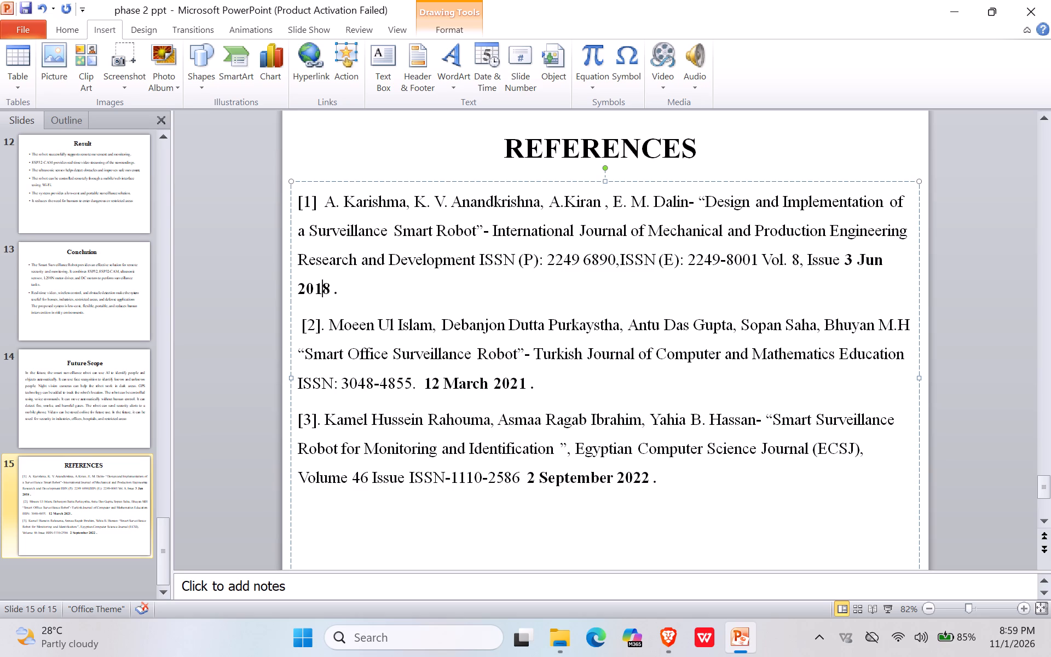
pyautogui.press('Down')
pyautogui.press('BackSpace')
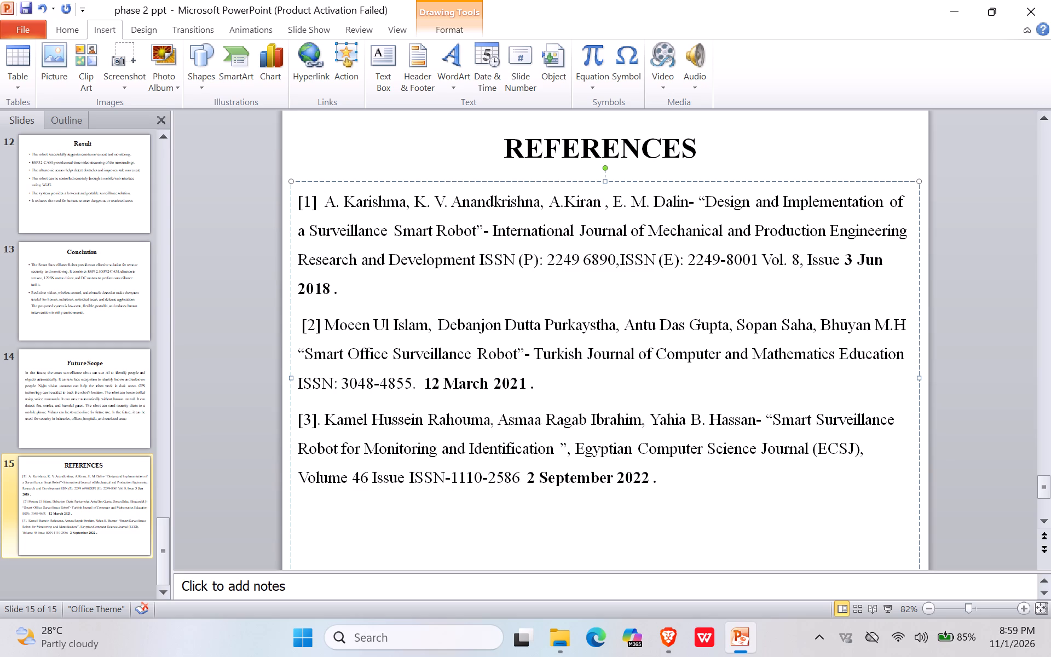
pyautogui.press('space')
pyautogui.press('space')
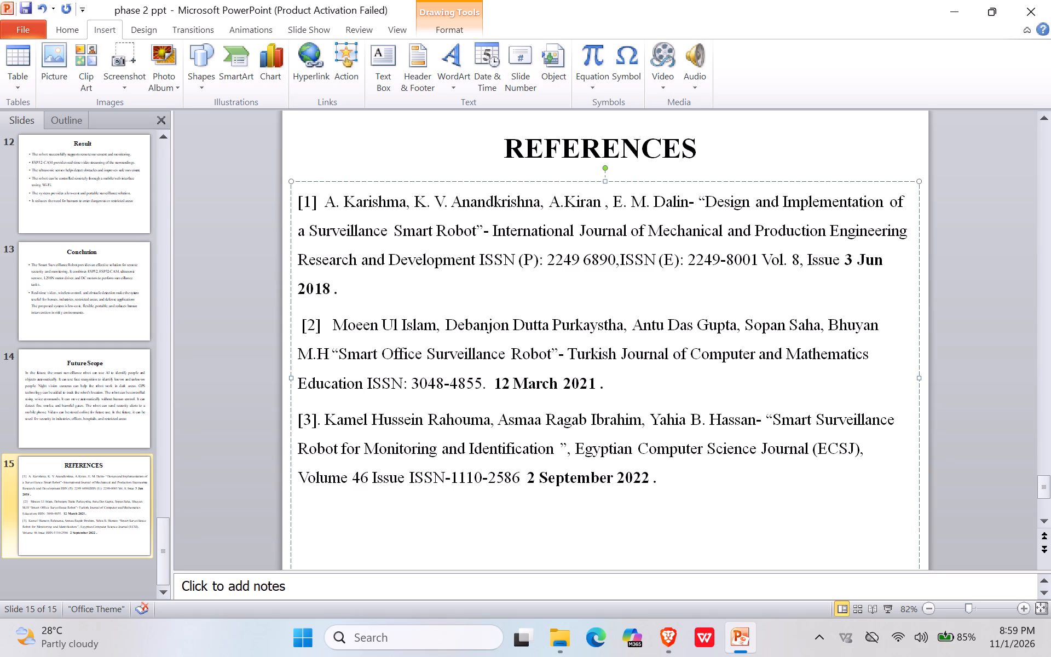
# Remove one extra space after [2] in the second entry of the References slide.
pyautogui.press('BackSpace')
# Replace the period after [3] in the third reference with a single space and save the presentation.
pyautogui.press('Down')
pyautogui.press('Down')
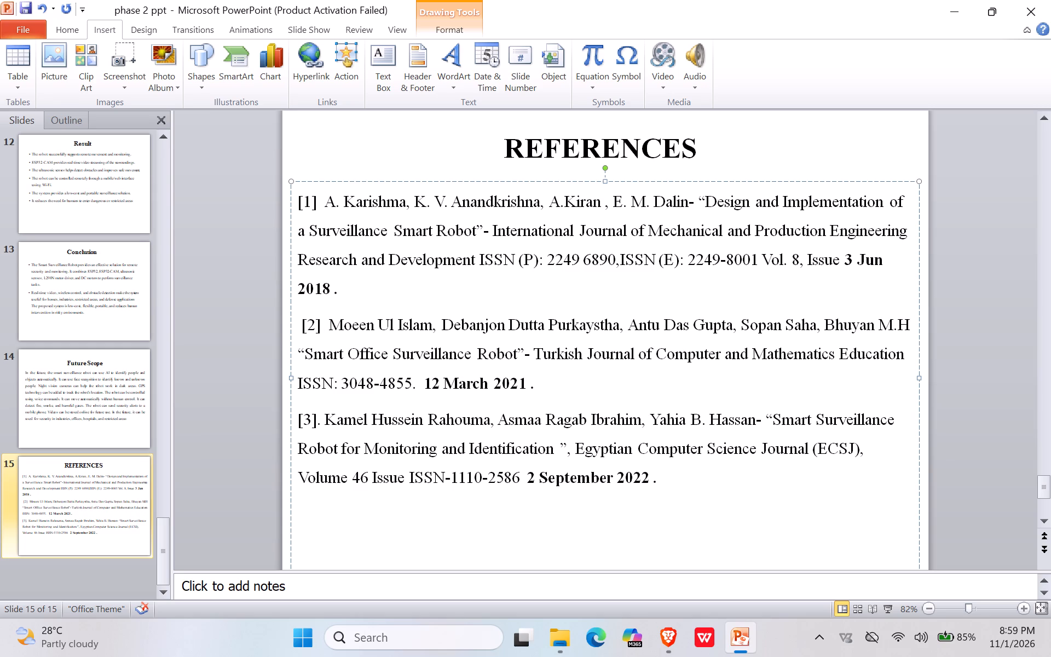
pyautogui.press('Down')
pyautogui.press('BackSpace')
pyautogui.press('BackSpace')
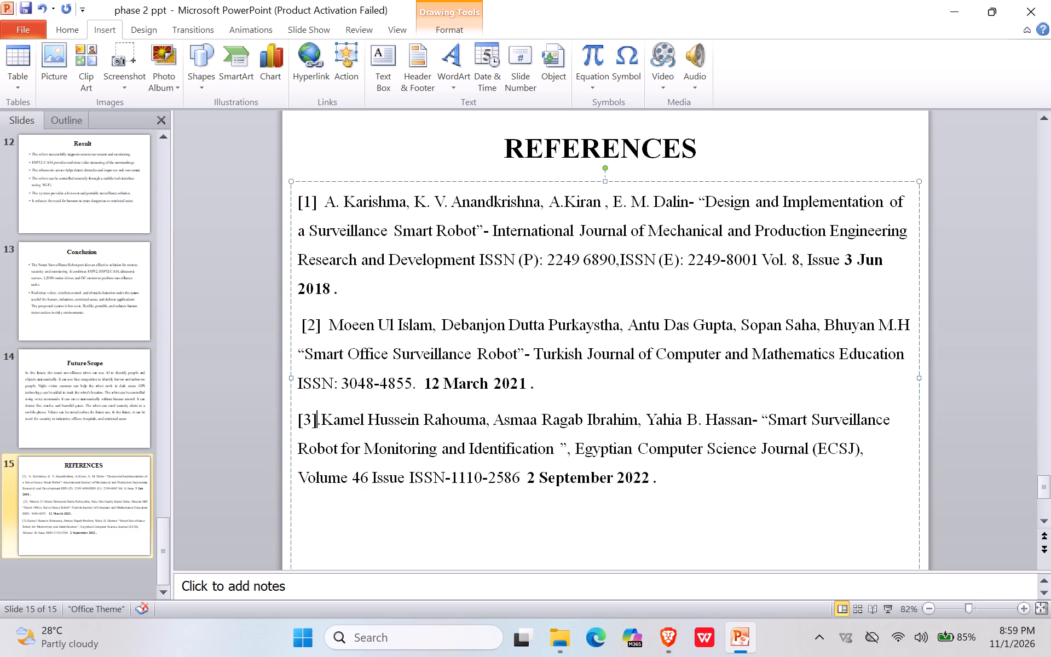
pyautogui.press('space')
pyautogui.hotkey('ctrl', 's')
# Move the Future Scope slide ahead of the Conclusion slide, making it slide 13.
pyautogui.click(78, 383)
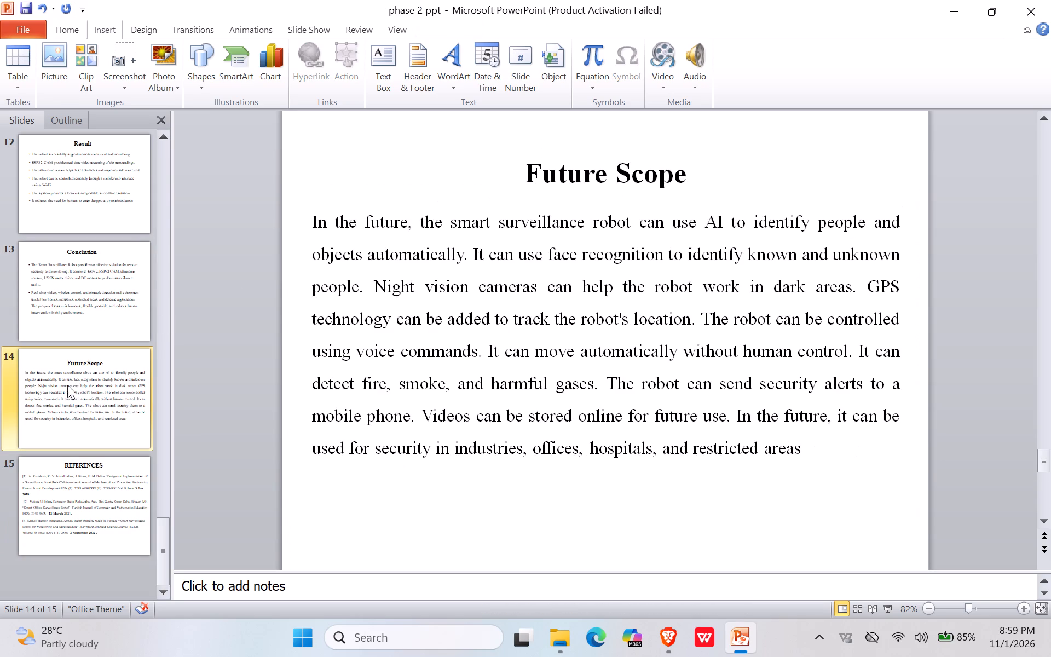
pyautogui.moveTo(60, 391); pyautogui.dragTo(63, 309)
pyautogui.moveTo(63, 309); pyautogui.dragTo(63, 304)
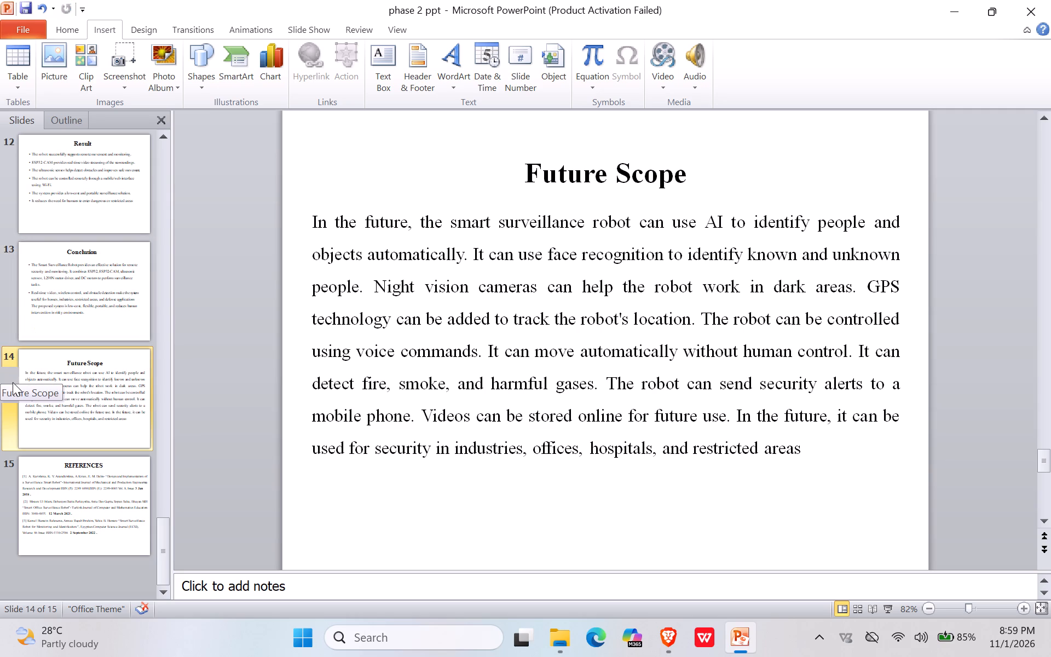
pyautogui.moveTo(12, 382); pyautogui.dragTo(33, 275)
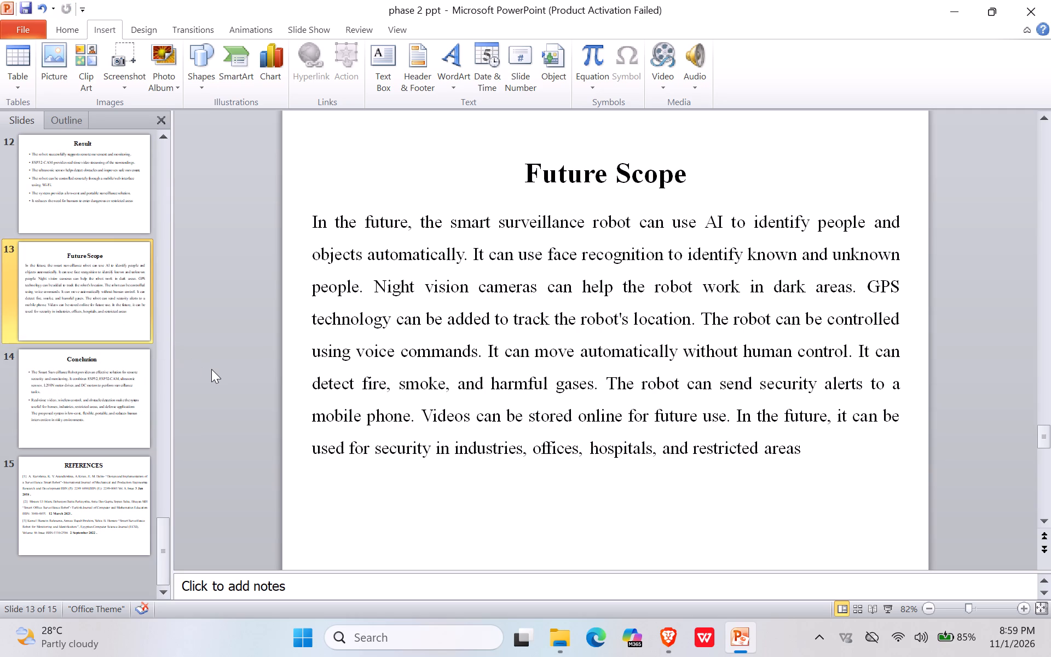
# Check the Result slide and the Future Scope slide that follows it, viewing the whole Future Scope layout.
pyautogui.click(101, 214)
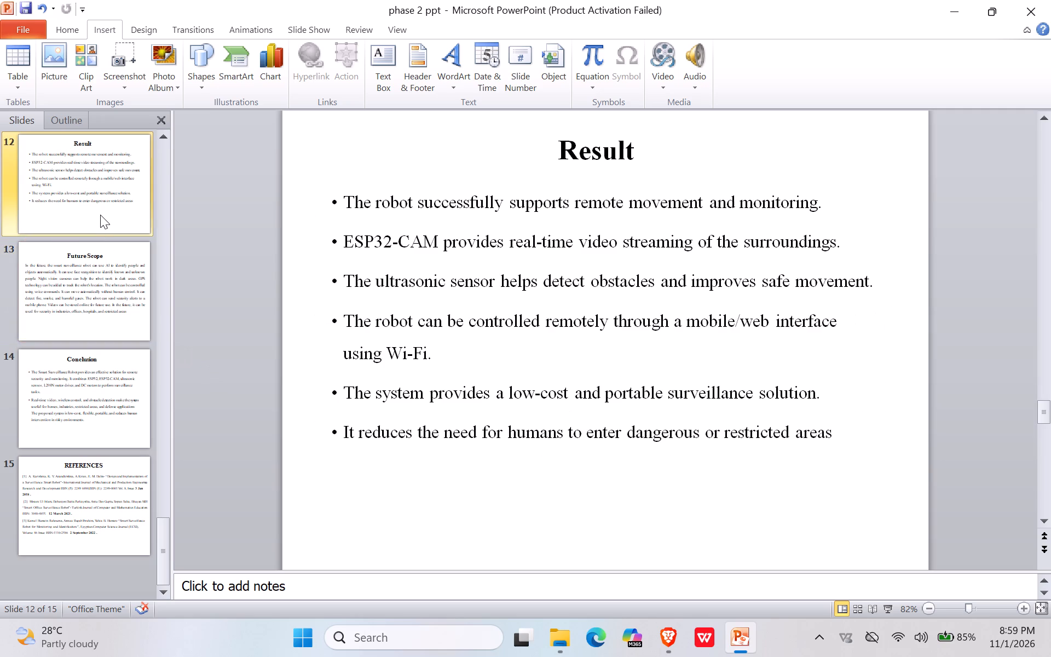
pyautogui.click(88, 260)
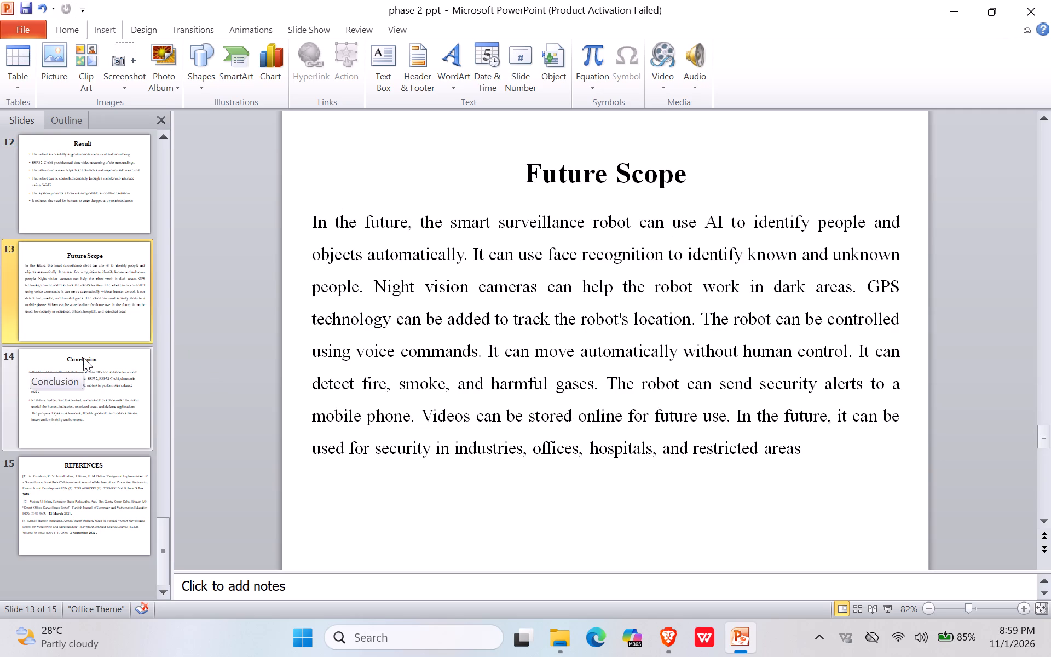
pyautogui.hscroll(1, 259, 339)
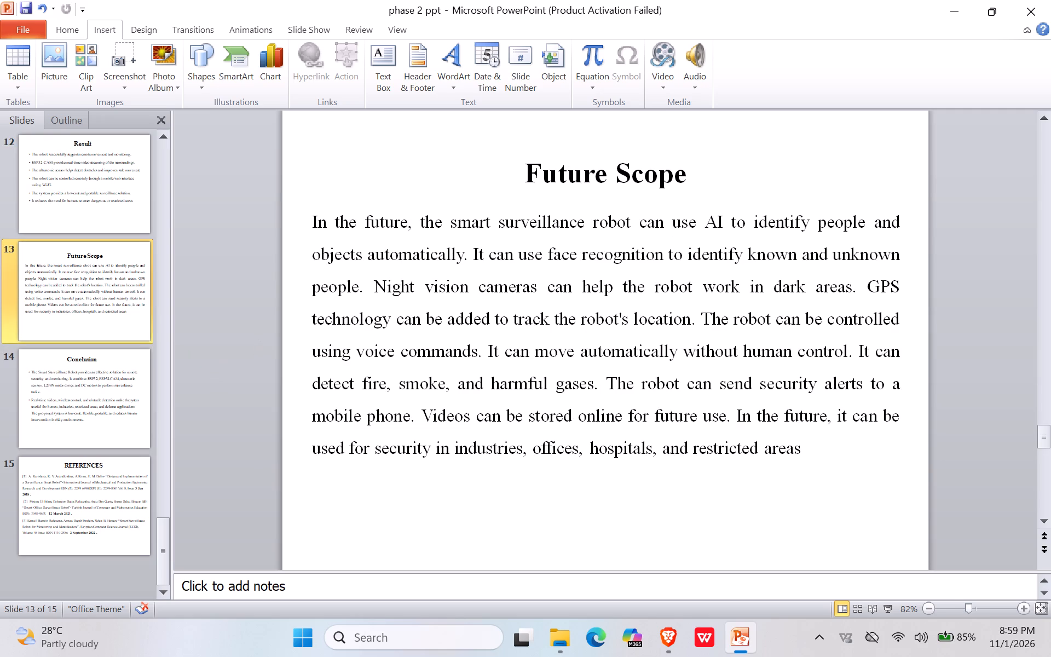
pyautogui.keyDown('ctrl'); pyautogui.scroll(-3, 360, 333); pyautogui.keyUp('ctrl')
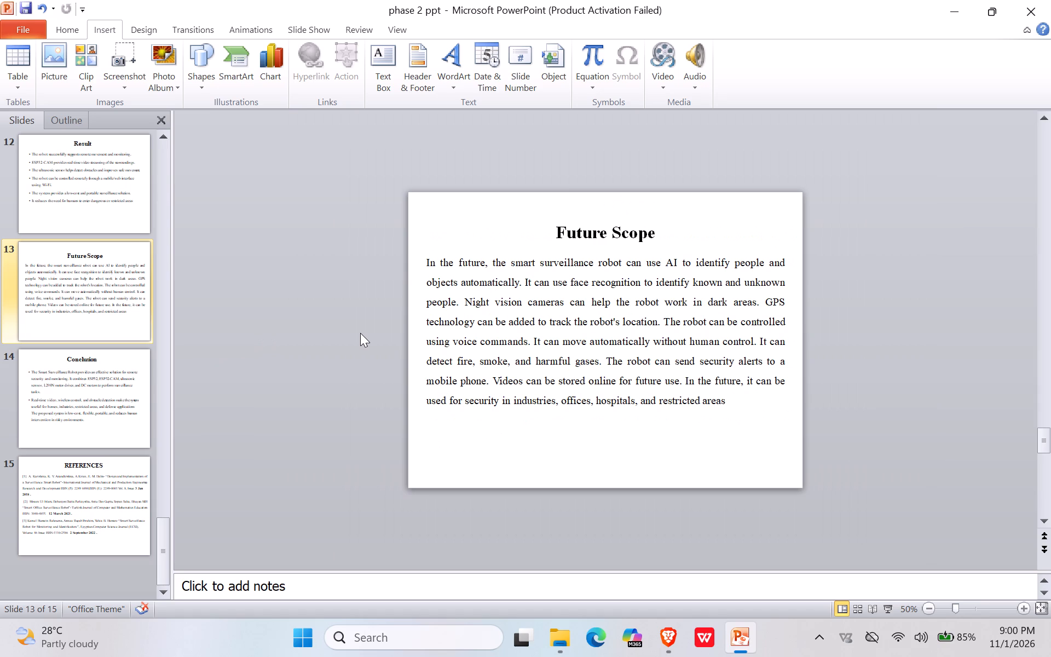
pyautogui.keyDown('ctrl'); pyautogui.scroll(3, 360, 333); pyautogui.keyUp('ctrl')
pyautogui.keyDown('ctrl'); pyautogui.scroll(-3, 360, 333); pyautogui.keyUp('ctrl')
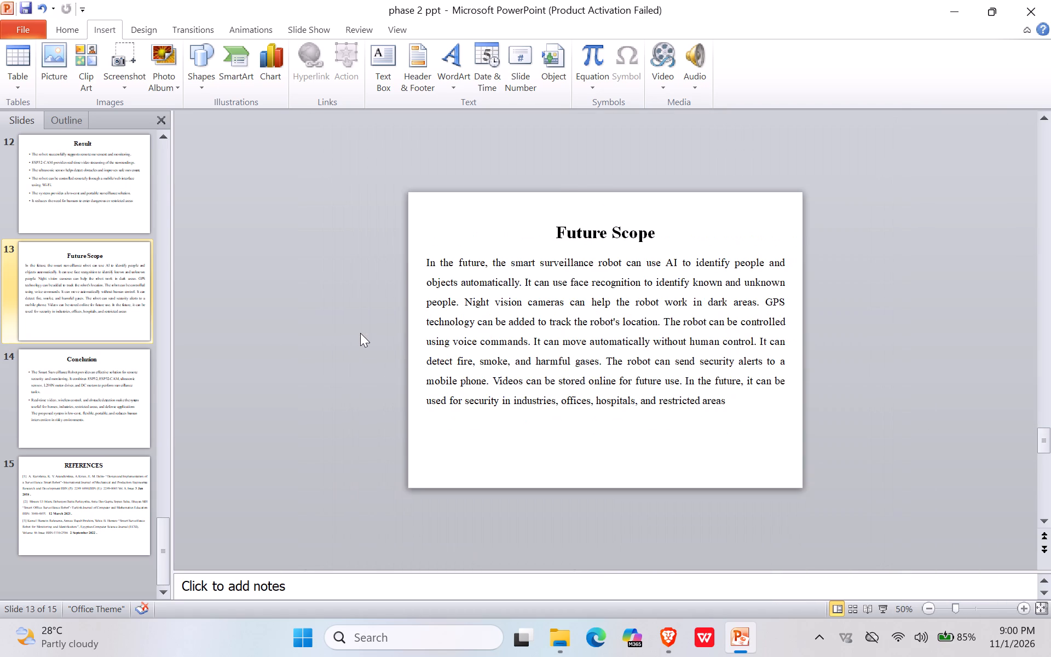
pyautogui.keyDown('ctrl'); pyautogui.scroll(2, 360, 333); pyautogui.keyUp('ctrl')
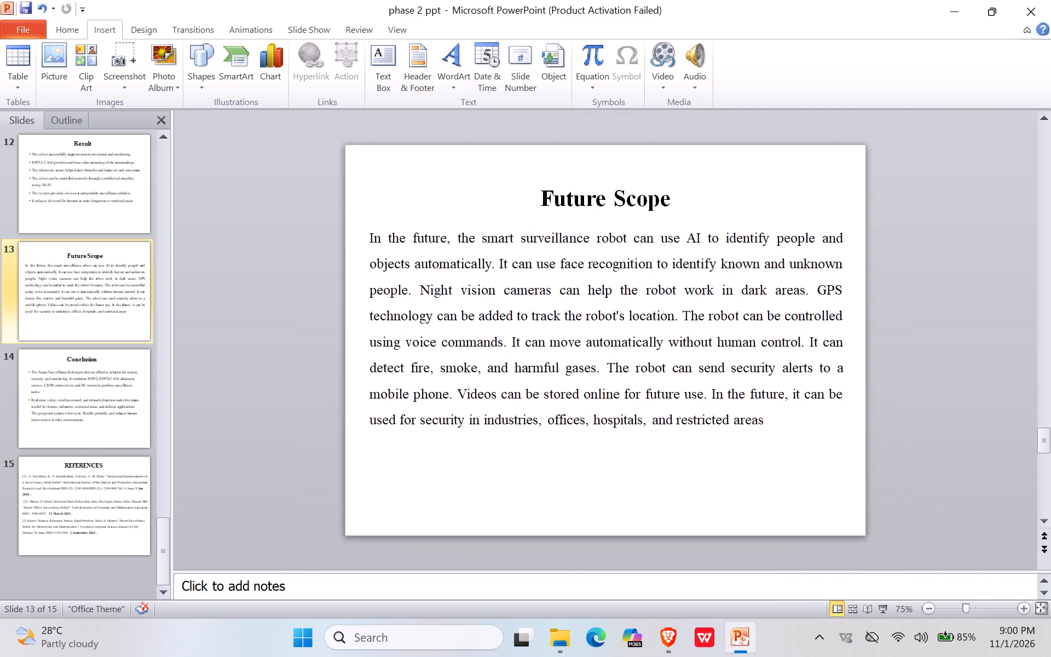
# Place the text cursor in the body paragraph of the Future Scope slide.
pyautogui.click(360, 333)
pyautogui.press('Up')
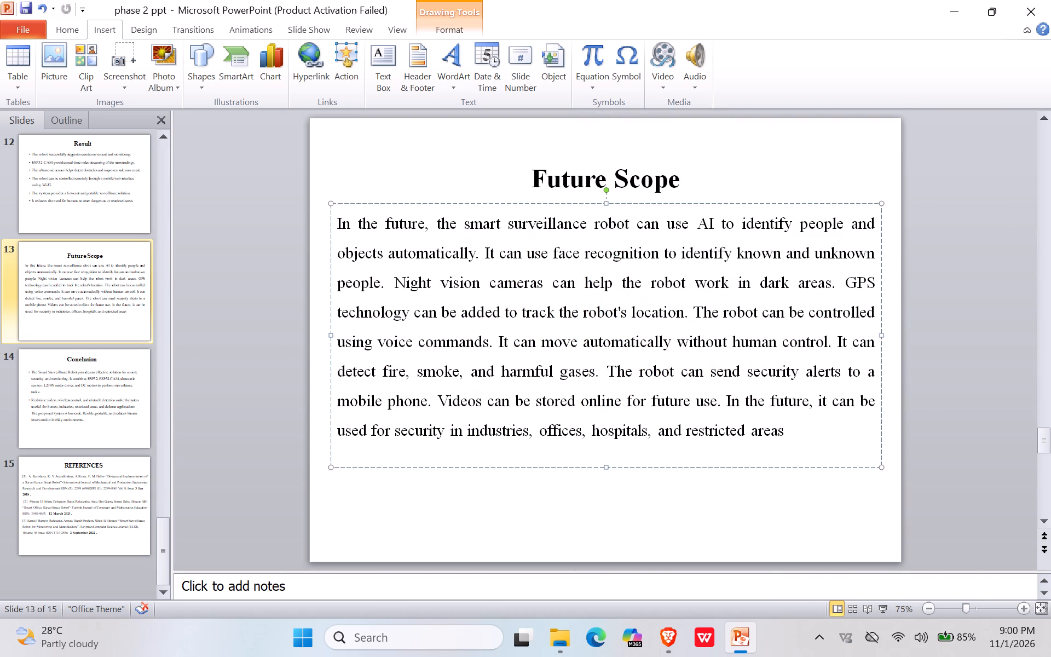
# Review the closing slides from Conclusion back through Future Scope, Result and Applications to Advantages & Disadvantages, checking their content and layout.
pyautogui.click(183, 321)
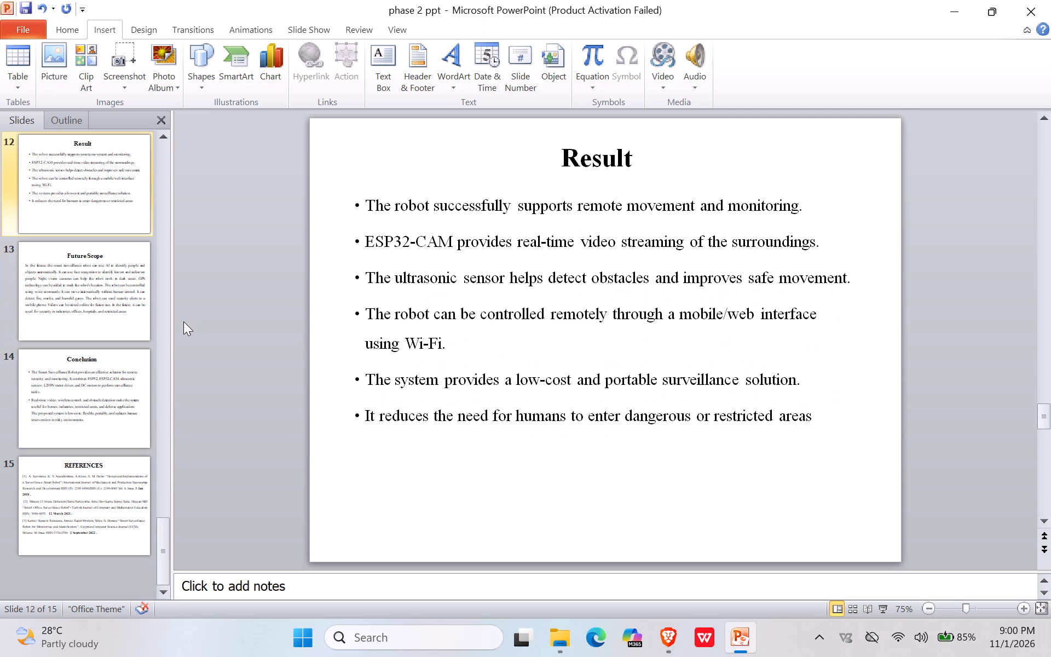
pyautogui.press('Up')
pyautogui.press('Down')
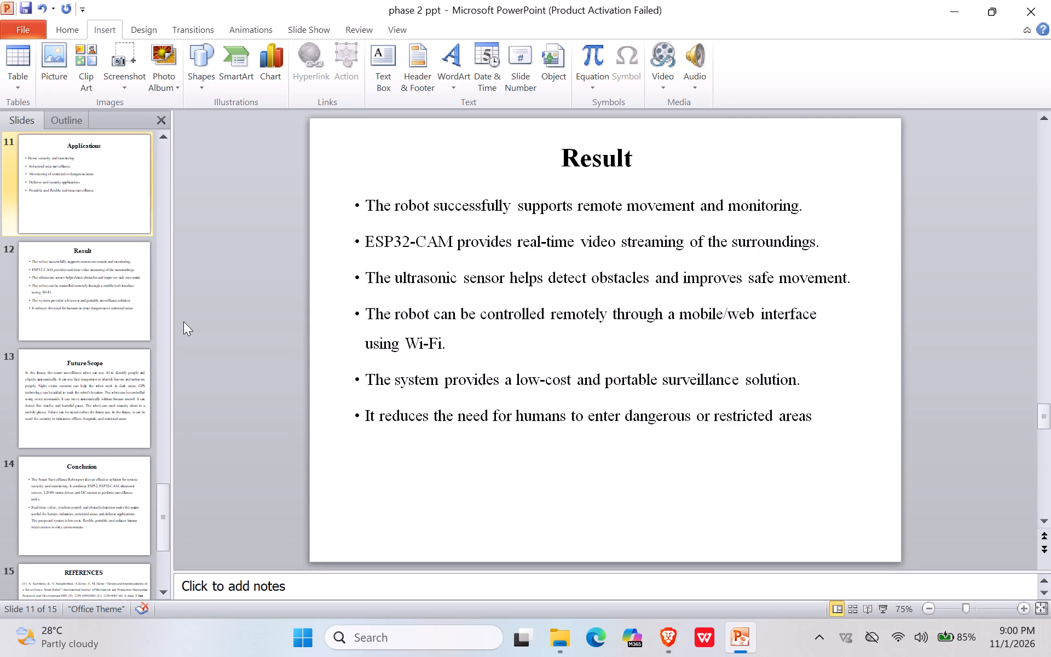
pyautogui.press('Down')
pyautogui.press('Down')
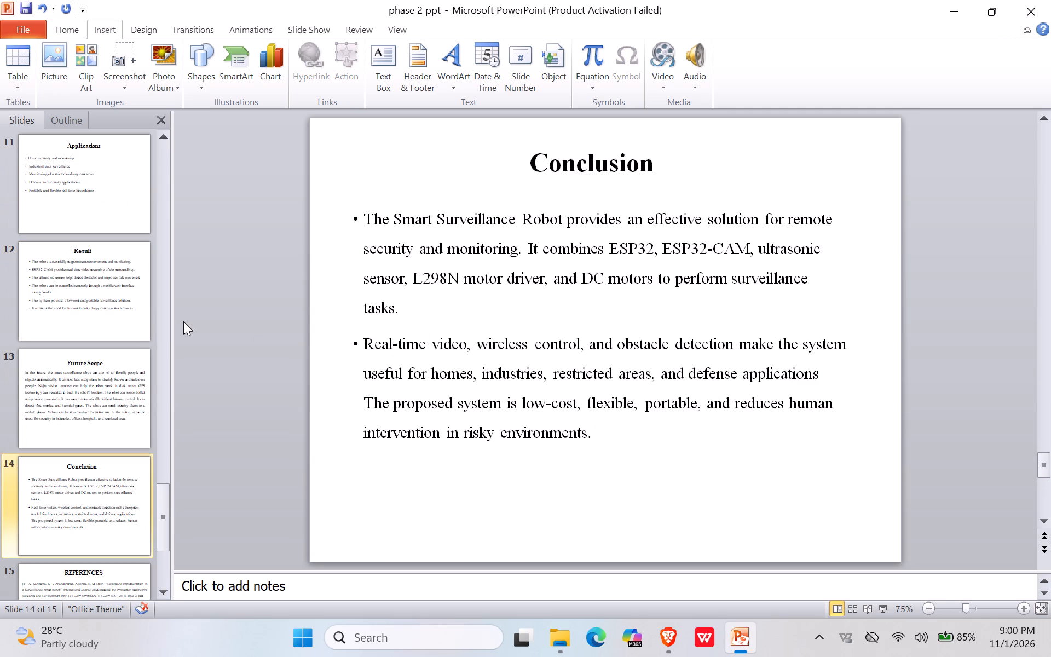
pyautogui.press('Up')
pyautogui.press('Up')
pyautogui.press('Up')
pyautogui.press('Up')
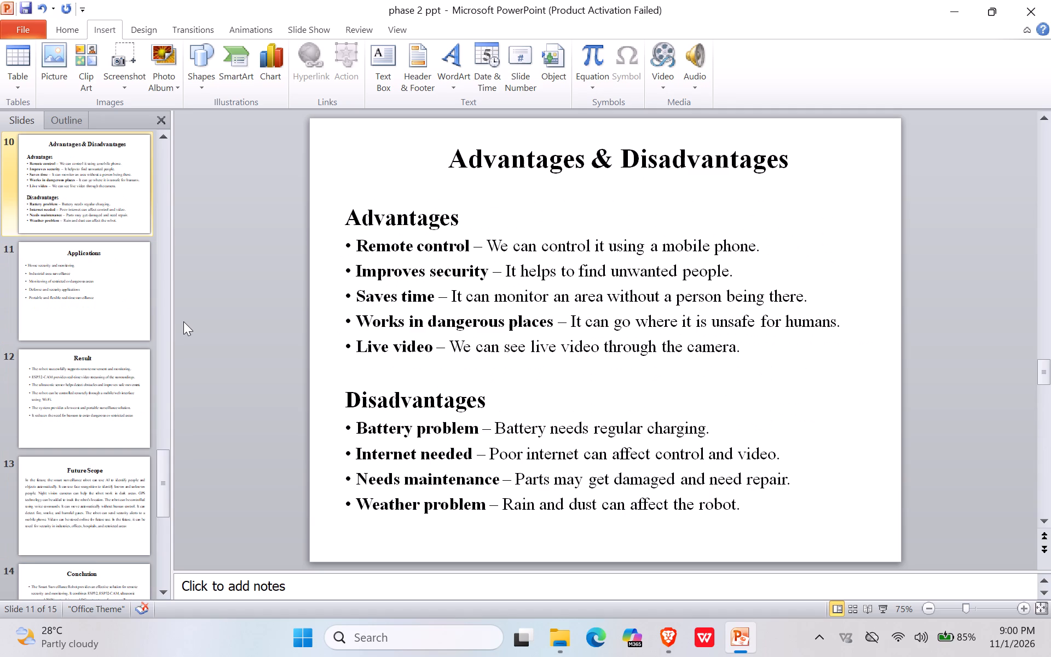
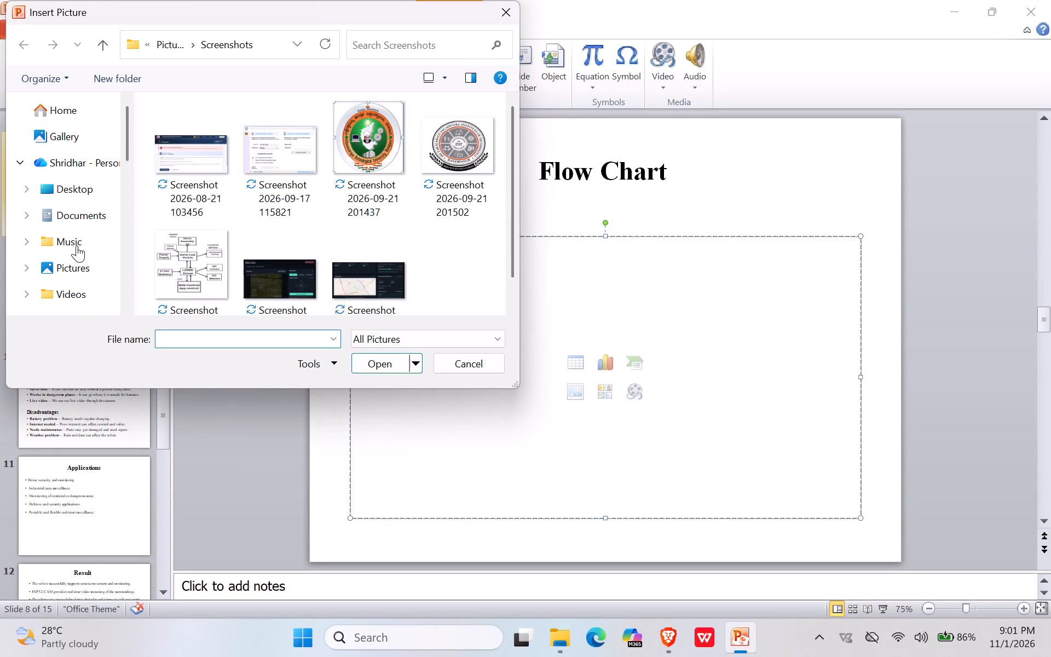
# Insert the flow chart picture from the Desktop folder into the empty content placeholder of the Flow Chart slide.
pyautogui.click(68, 187)
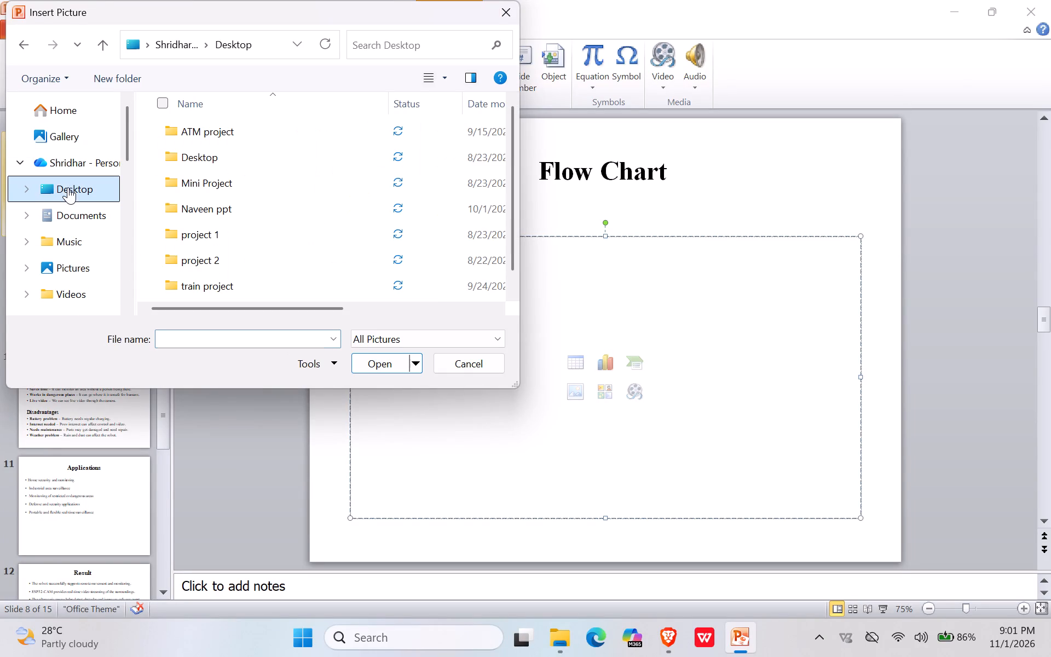
pyautogui.scroll(-2, 274, 195)
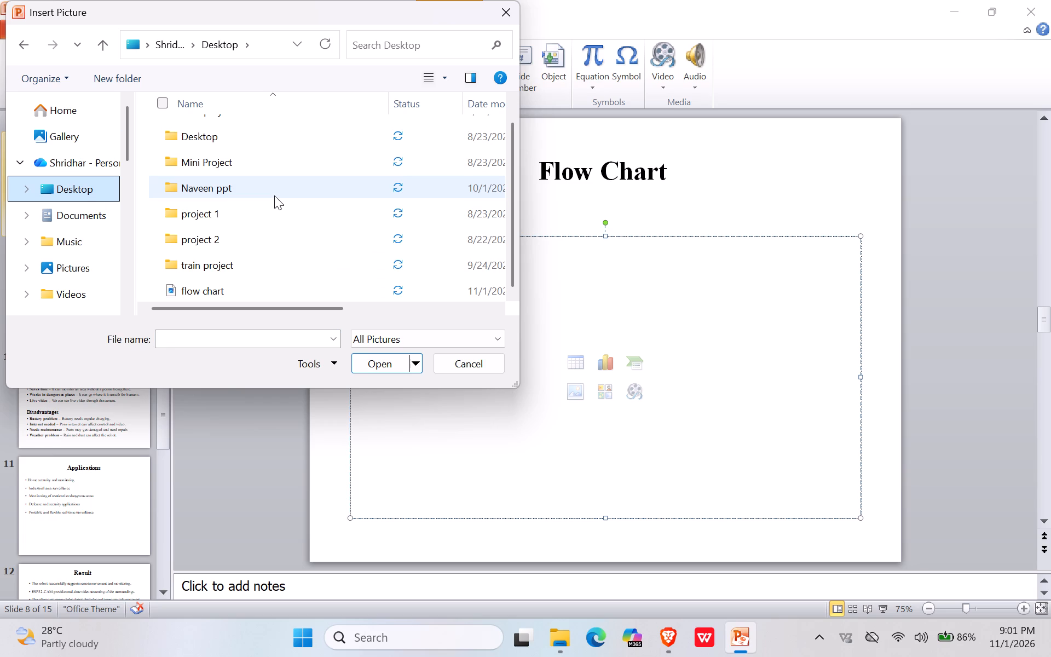
pyautogui.click(219, 300)
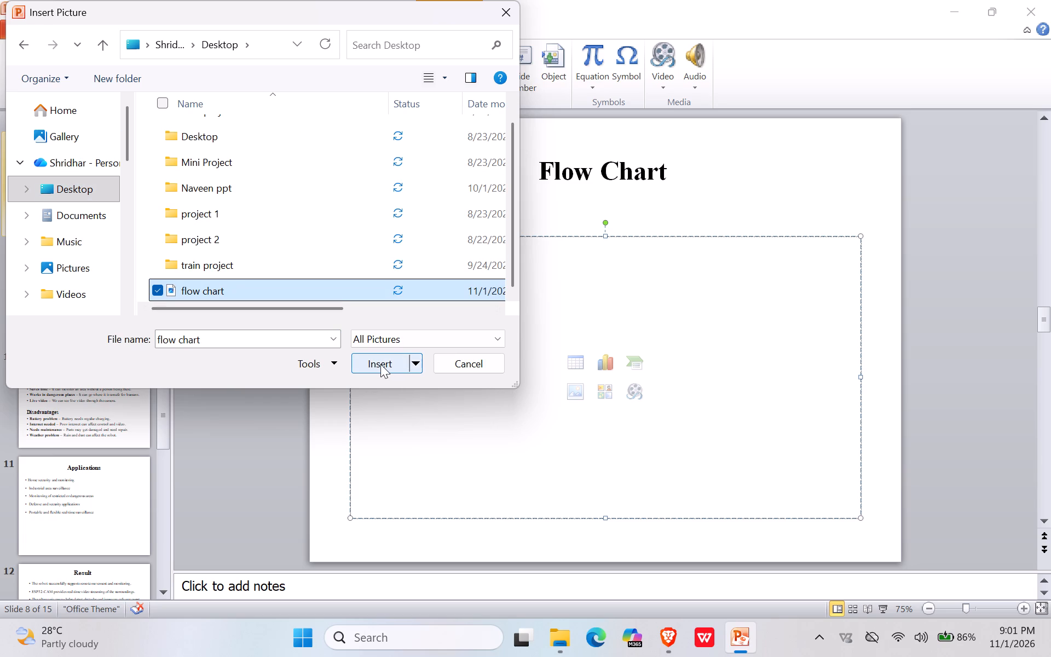
pyautogui.click(380, 364)
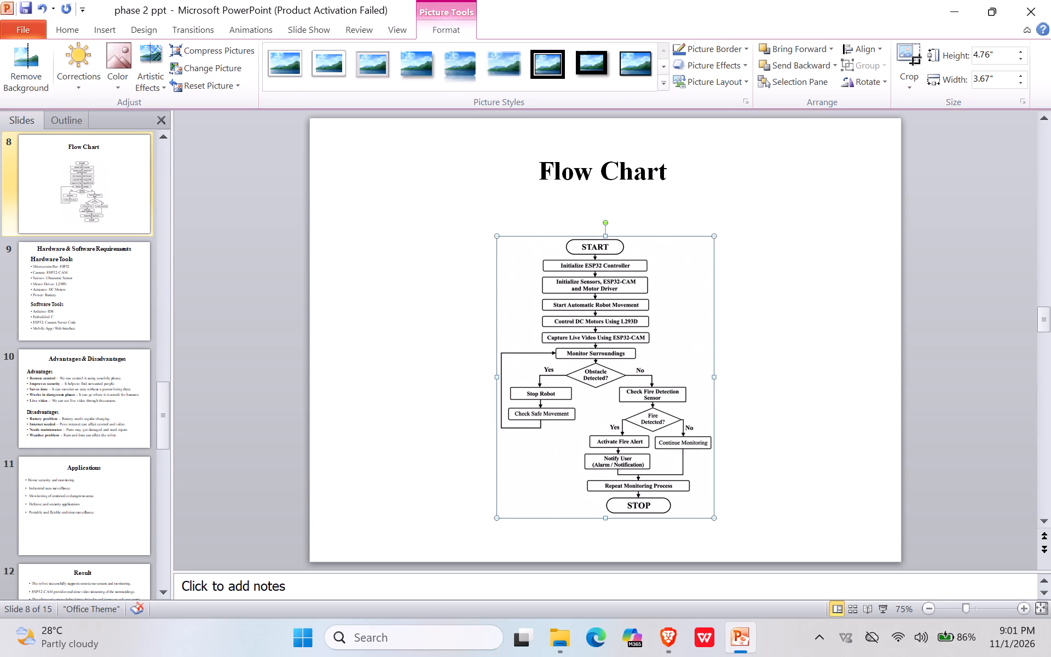
# Look through the slides before and after the Flow Chart slide, then return to slide 8.
pyautogui.scroll(1, 596, 274)
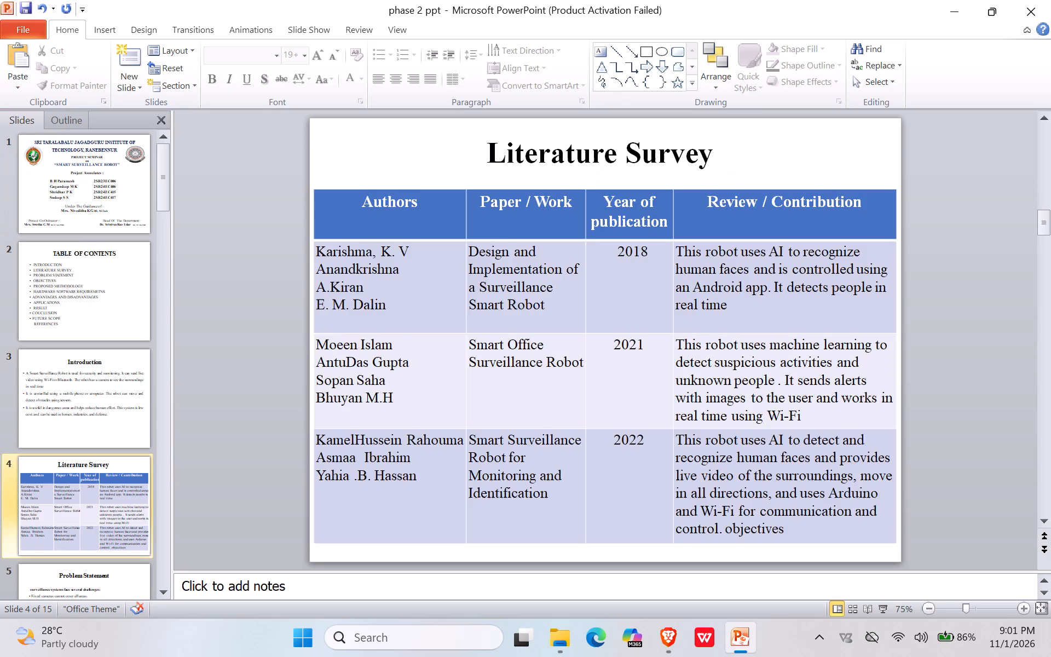
pyautogui.scroll(-1, 596, 274)
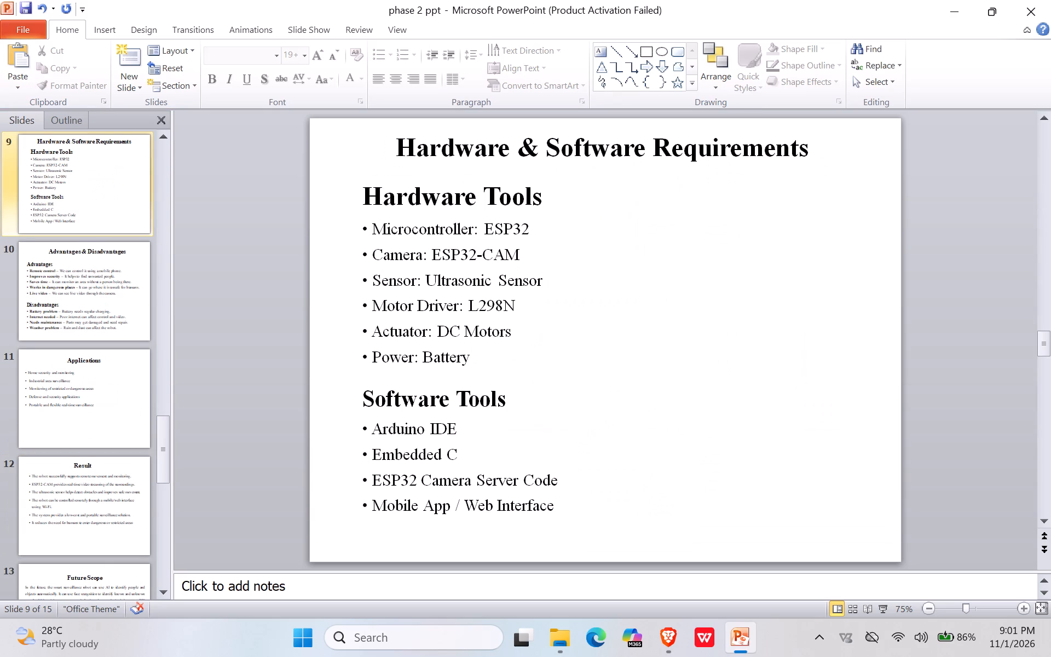
pyautogui.scroll(1, 120, 255)
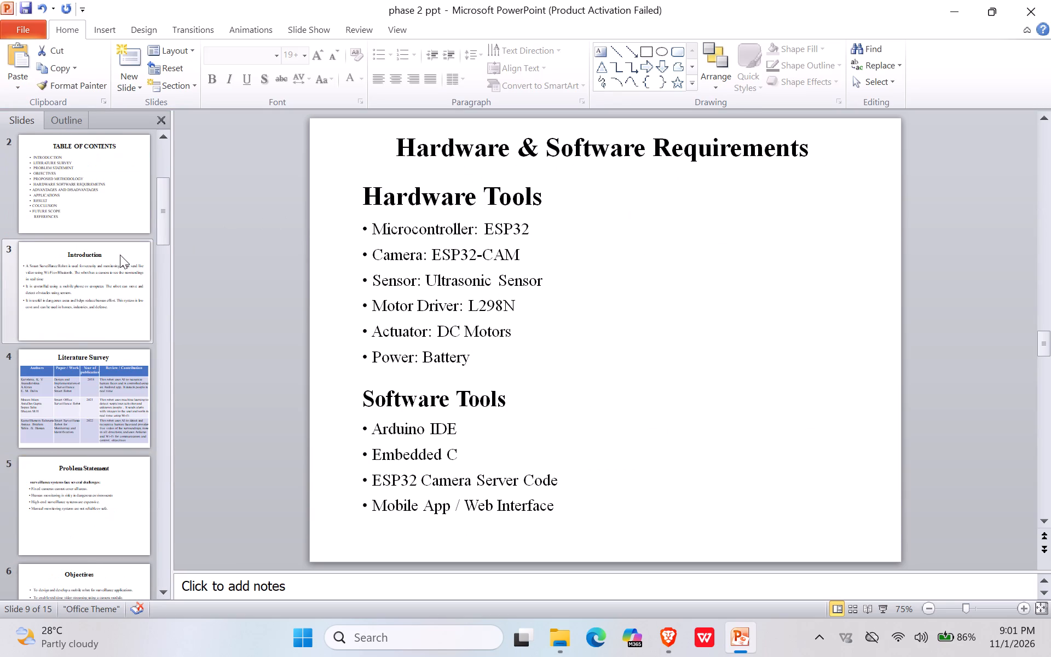
pyautogui.scroll(-1, 120, 255)
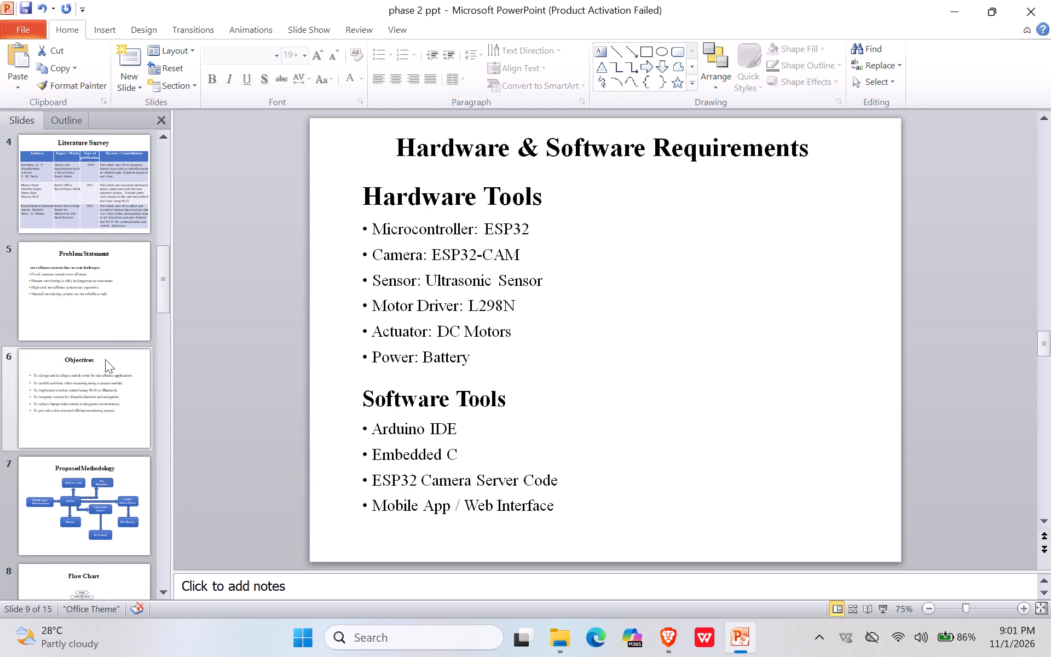
pyautogui.scroll(-1, 105, 359)
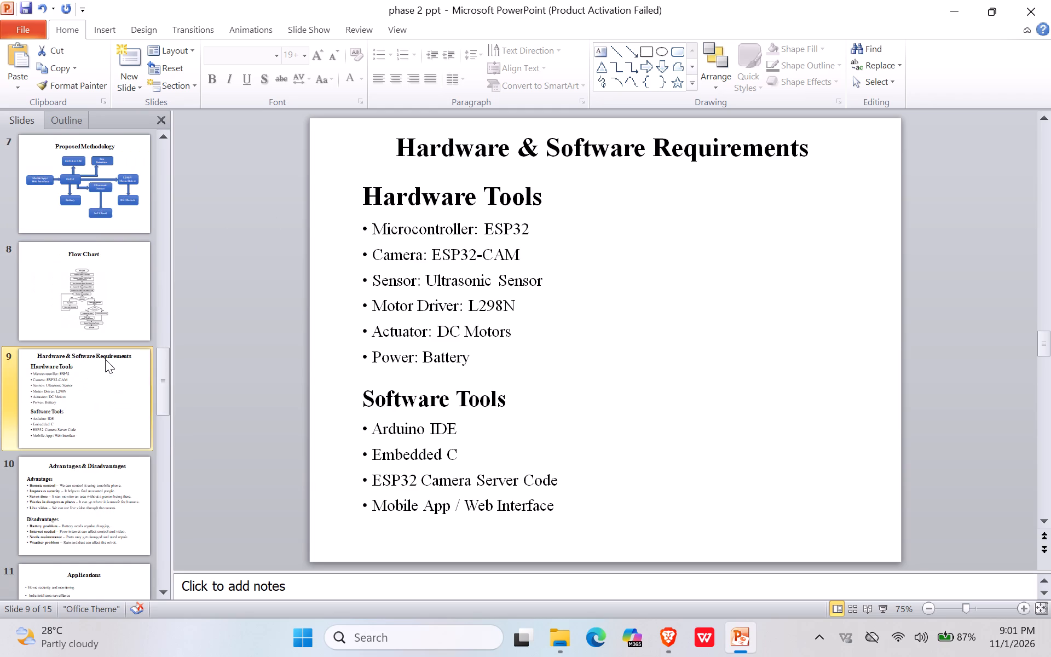
pyautogui.scroll(-1, 105, 359)
pyautogui.click(80, 201)
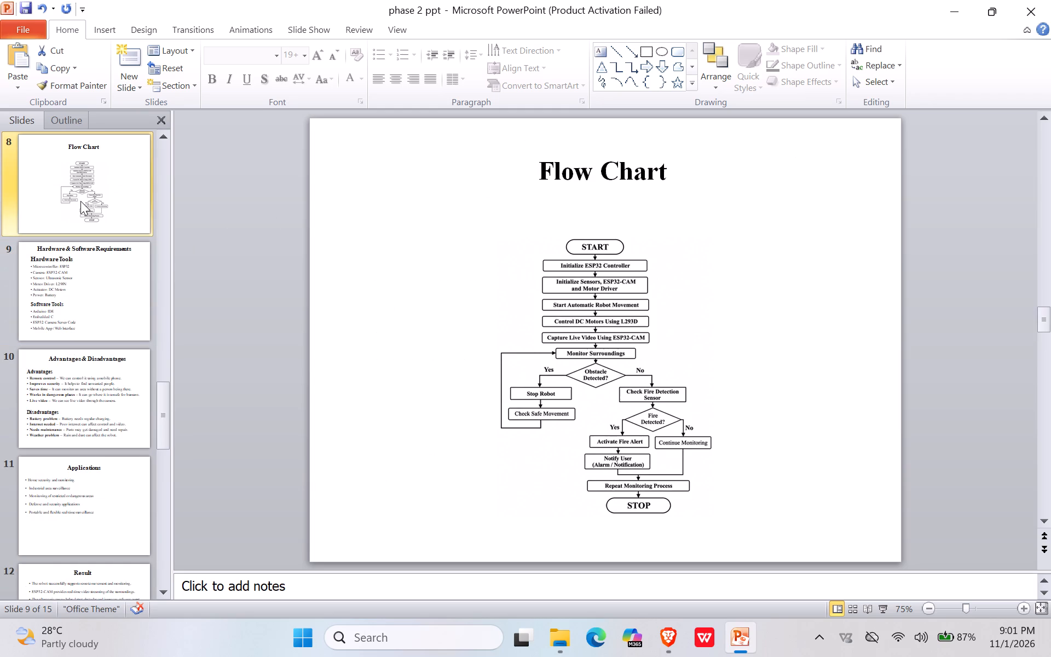
# Shorten the Flow Chart title placeholder by raising its bottom edge so the heading sits higher on the slide.
pyautogui.click(541, 170)
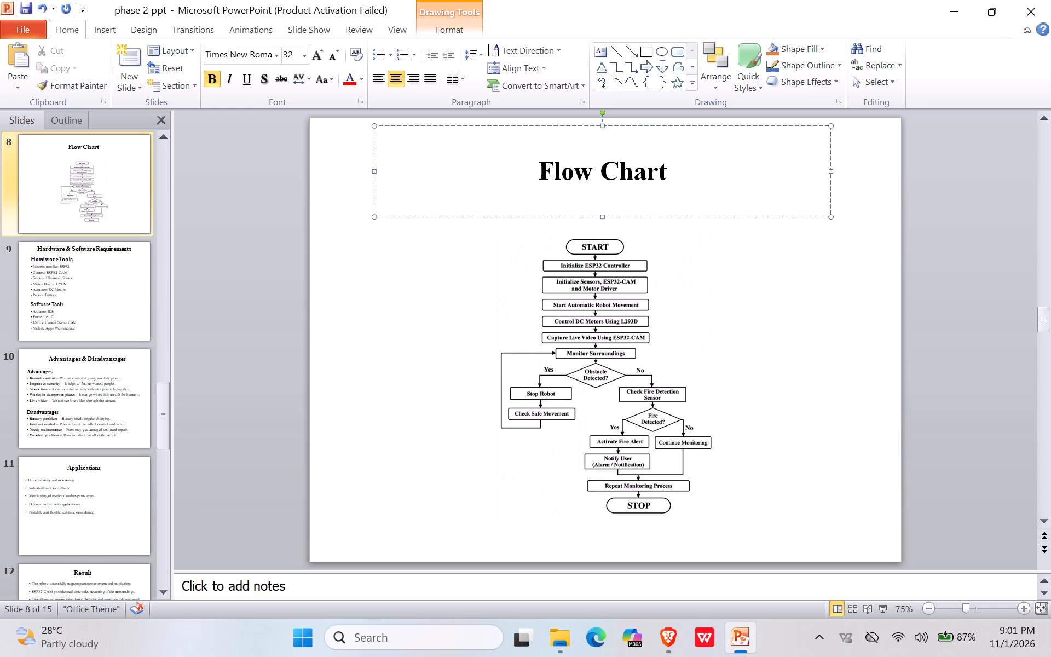
pyautogui.click(503, 150)
pyautogui.moveTo(608, 124); pyautogui.dragTo(605, 104)
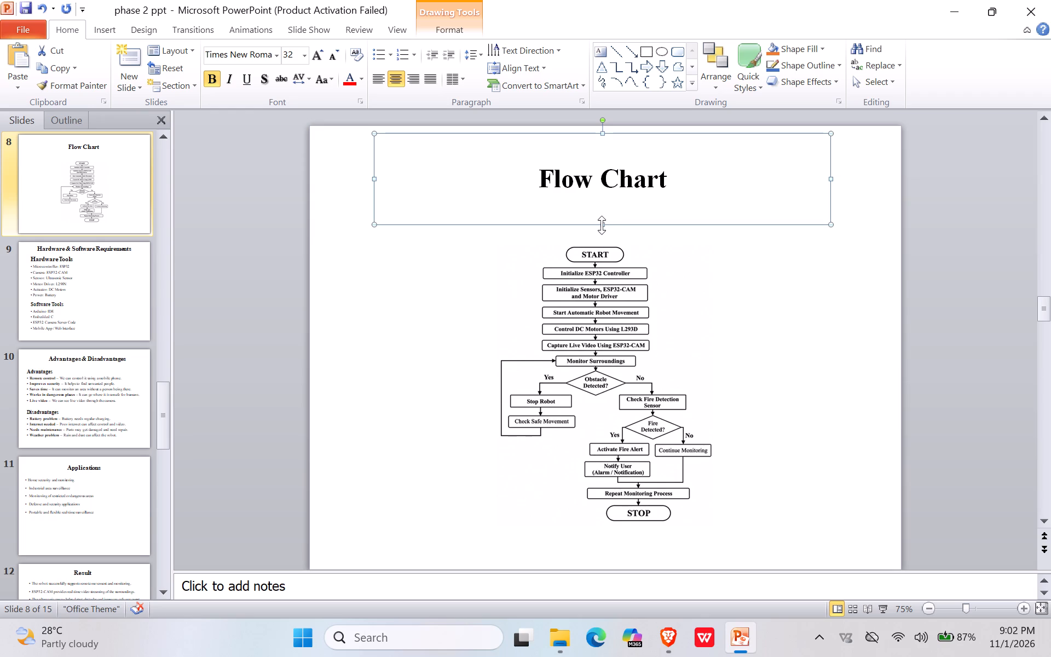
pyautogui.moveTo(602, 226); pyautogui.dragTo(603, 196)
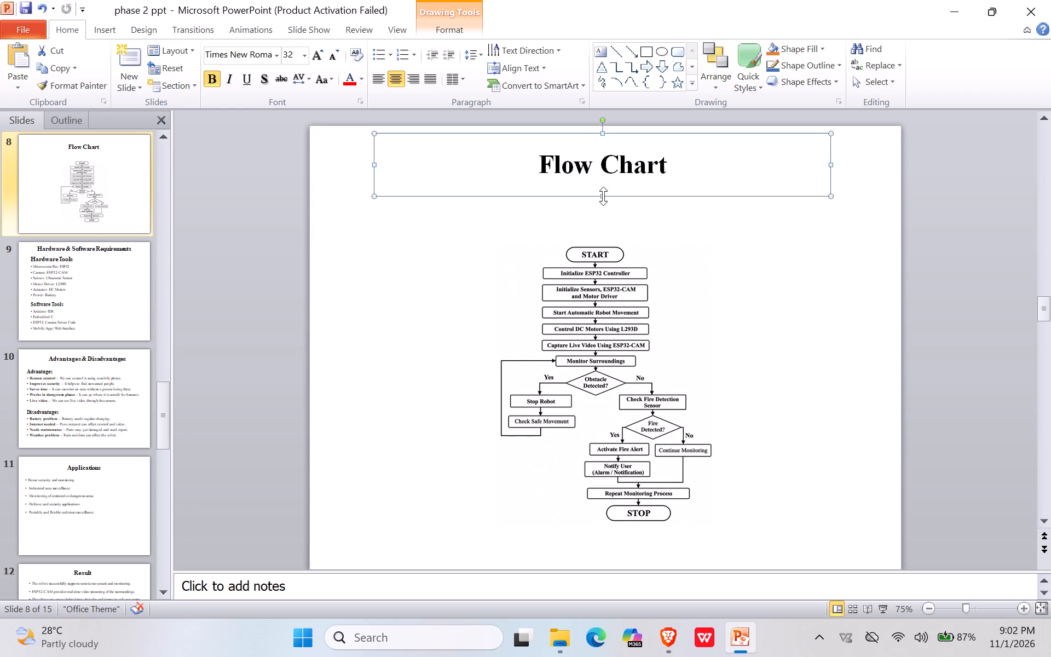
# Stretch the flow chart picture vertically so it spans from just under the title to the slide's bottom edge.
pyautogui.click(587, 298)
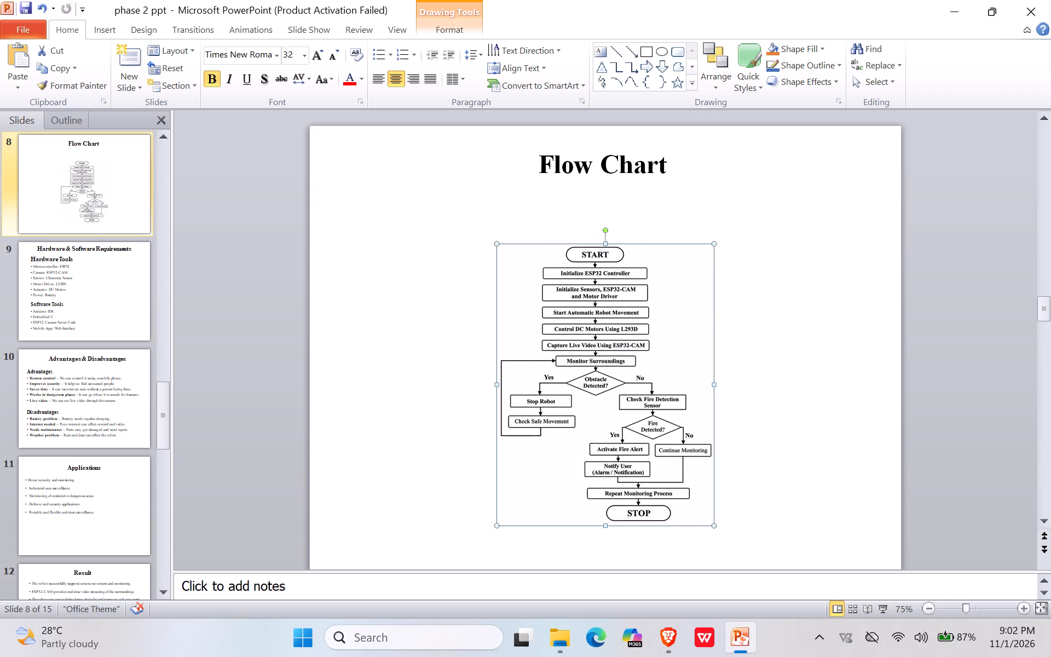
pyautogui.moveTo(604, 242); pyautogui.dragTo(602, 178)
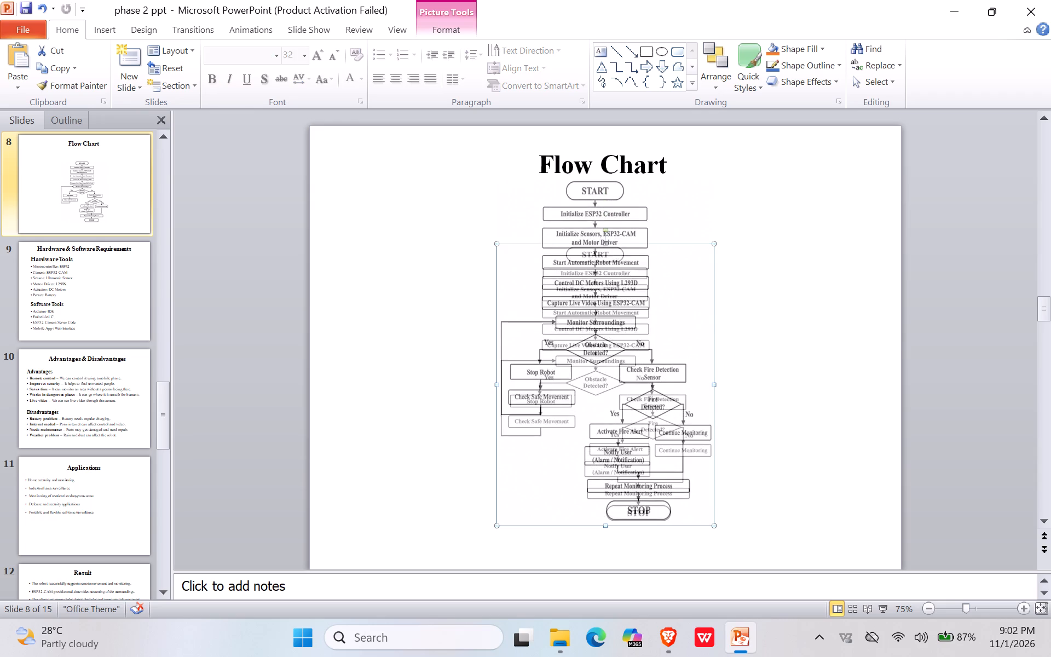
pyautogui.moveTo(602, 178); pyautogui.dragTo(602, 176)
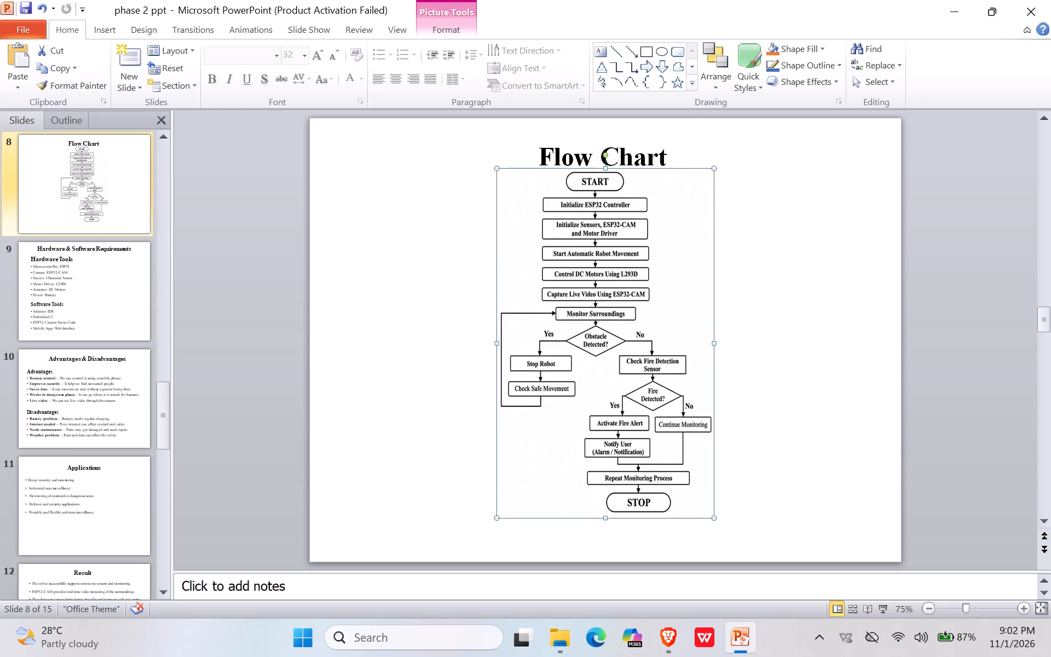
pyautogui.moveTo(604, 517); pyautogui.dragTo(608, 548)
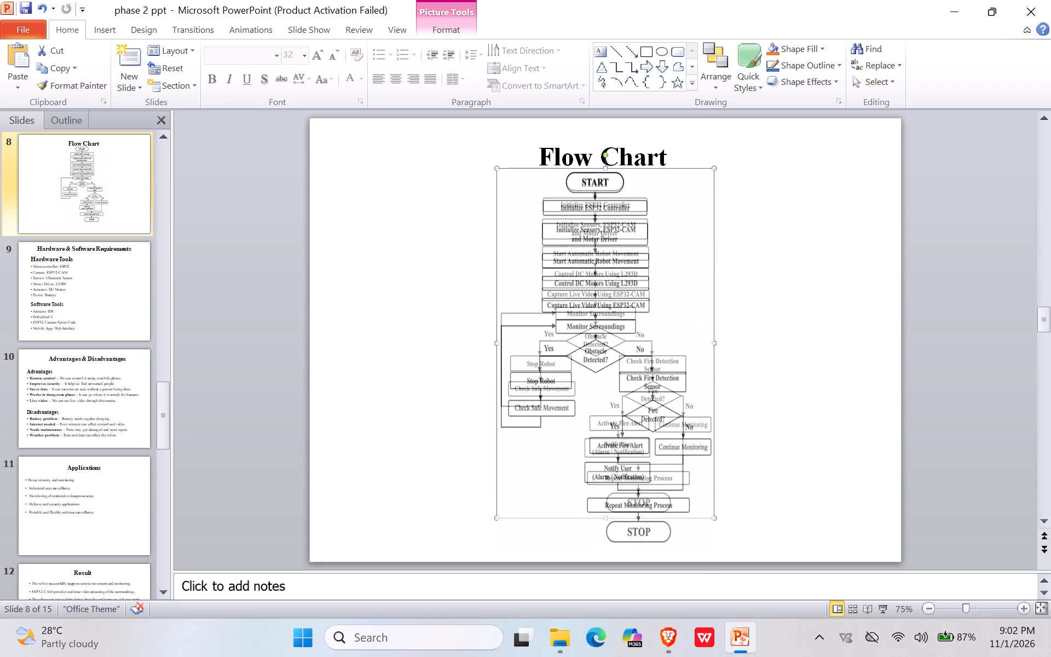
pyautogui.moveTo(608, 548); pyautogui.dragTo(609, 556)
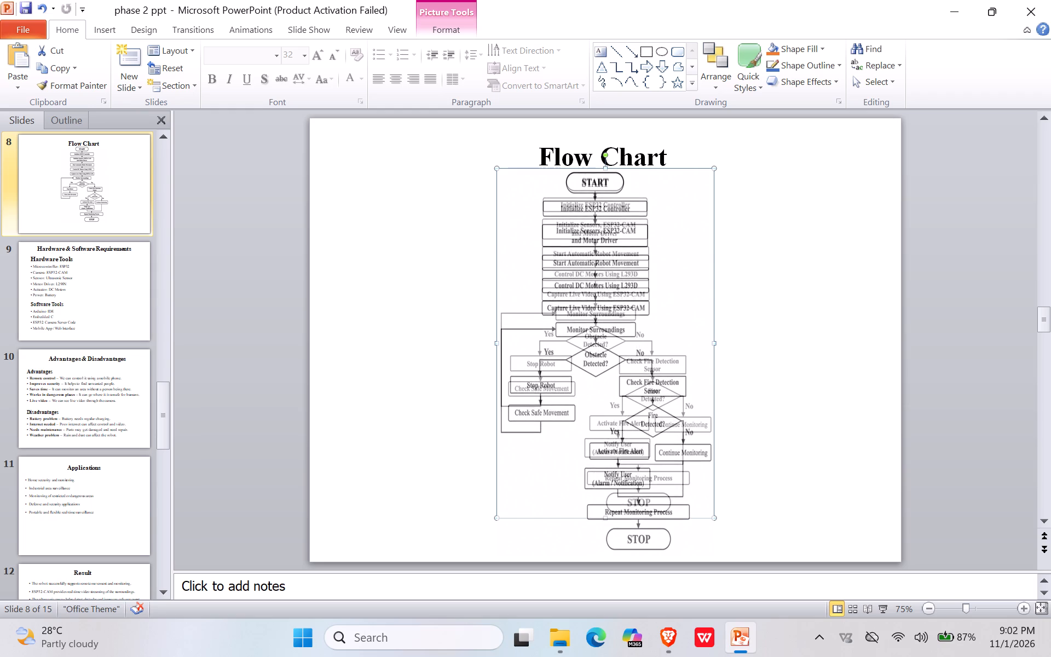
pyautogui.moveTo(609, 556); pyautogui.dragTo(609, 557)
pyautogui.click(609, 557)
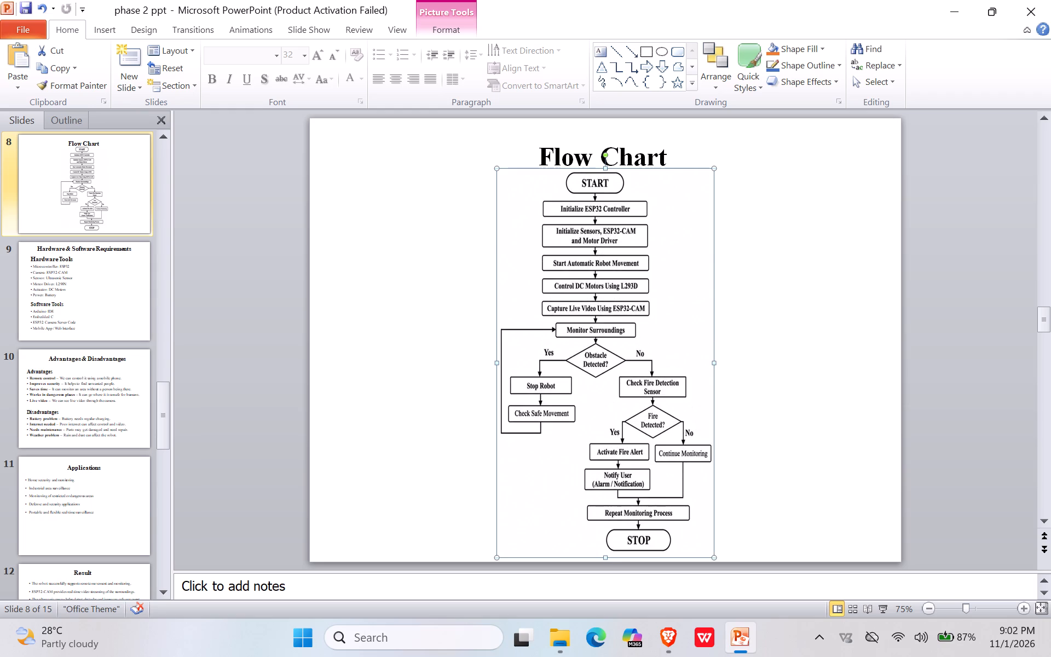
pyautogui.moveTo(603, 557); pyautogui.dragTo(603, 562)
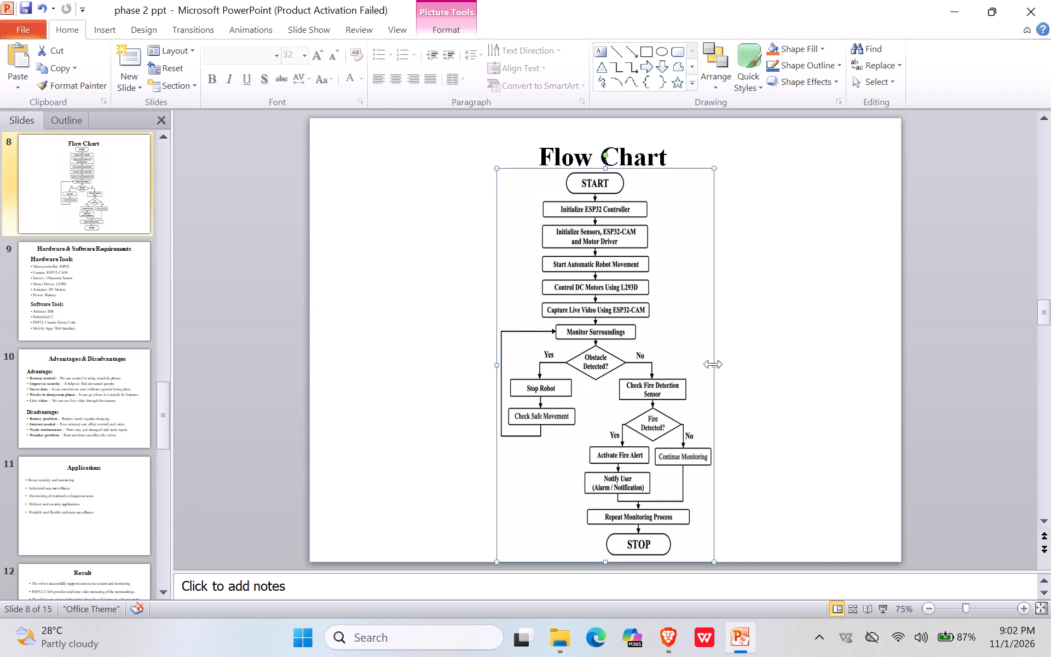
# Widen the flow chart picture on both sides and shift it slightly left so START sits beneath the title.
pyautogui.moveTo(712, 364); pyautogui.dragTo(839, 347)
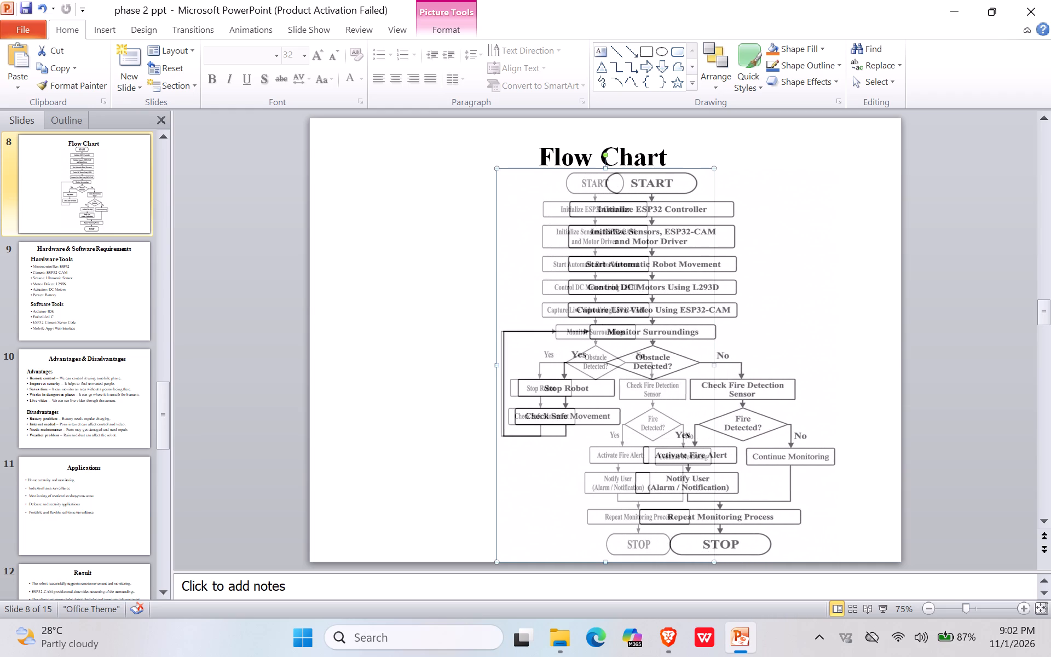
pyautogui.moveTo(839, 347); pyautogui.dragTo(831, 347)
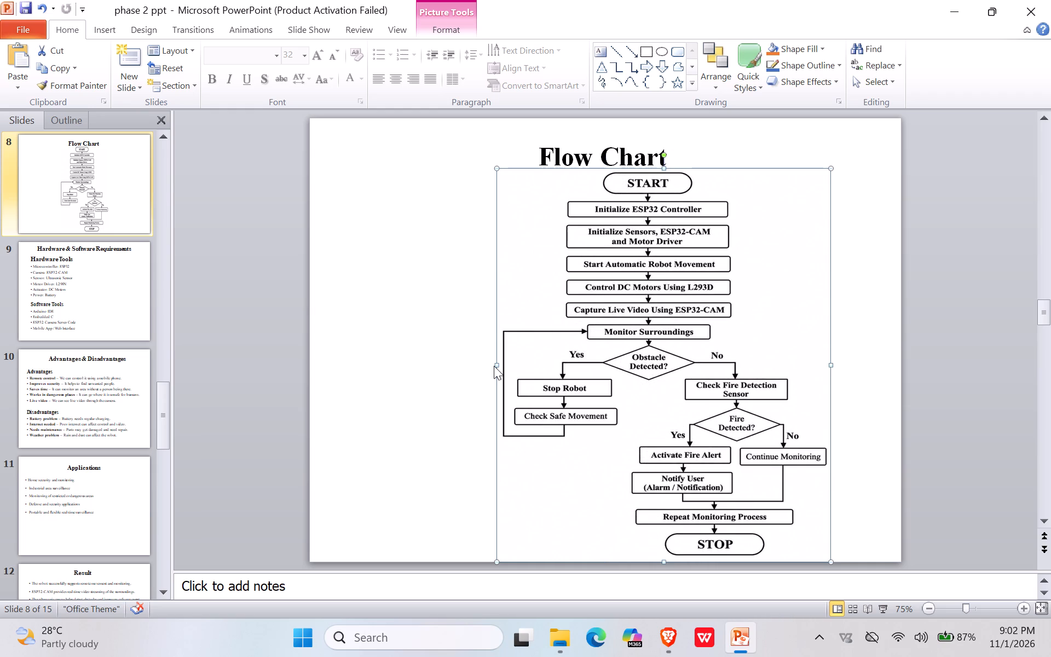
pyautogui.moveTo(498, 366); pyautogui.dragTo(497, 366)
pyautogui.moveTo(497, 366); pyautogui.dragTo(415, 366)
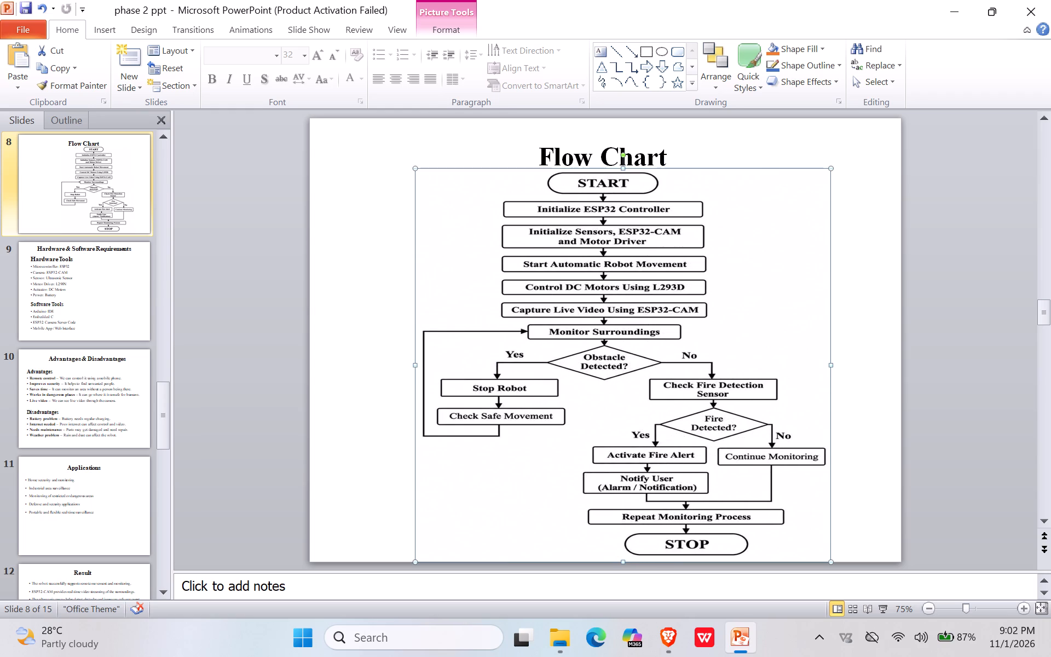
pyautogui.click(418, 365)
pyautogui.moveTo(418, 365); pyautogui.dragTo(408, 365)
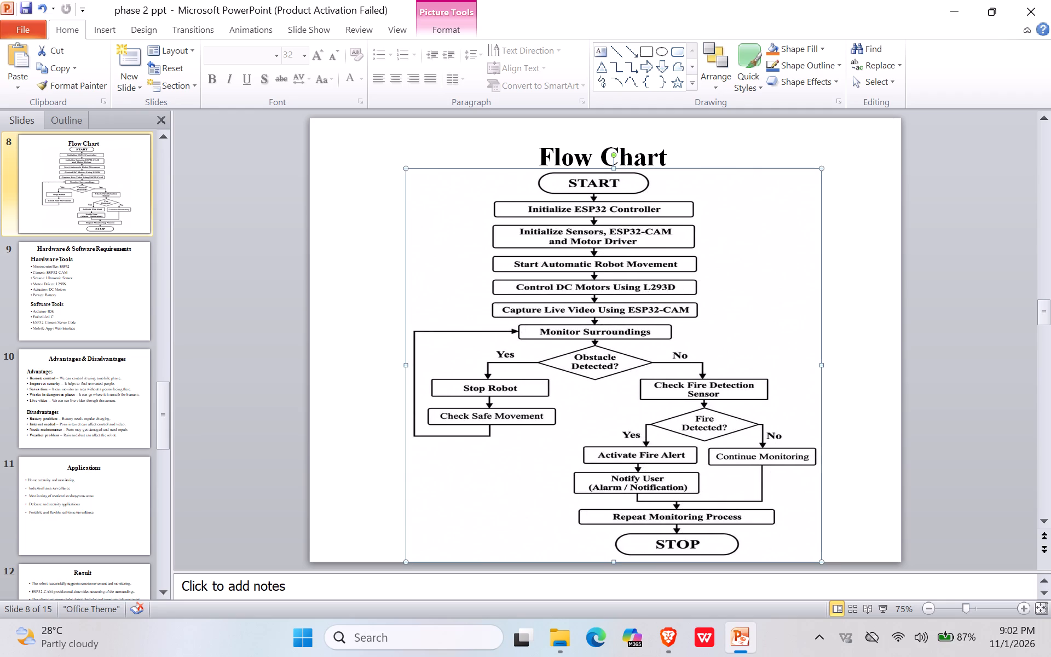
pyautogui.moveTo(408, 365); pyautogui.dragTo(415, 365)
# Apply centre alignment to the Flow Chart title.
pyautogui.click(539, 163)
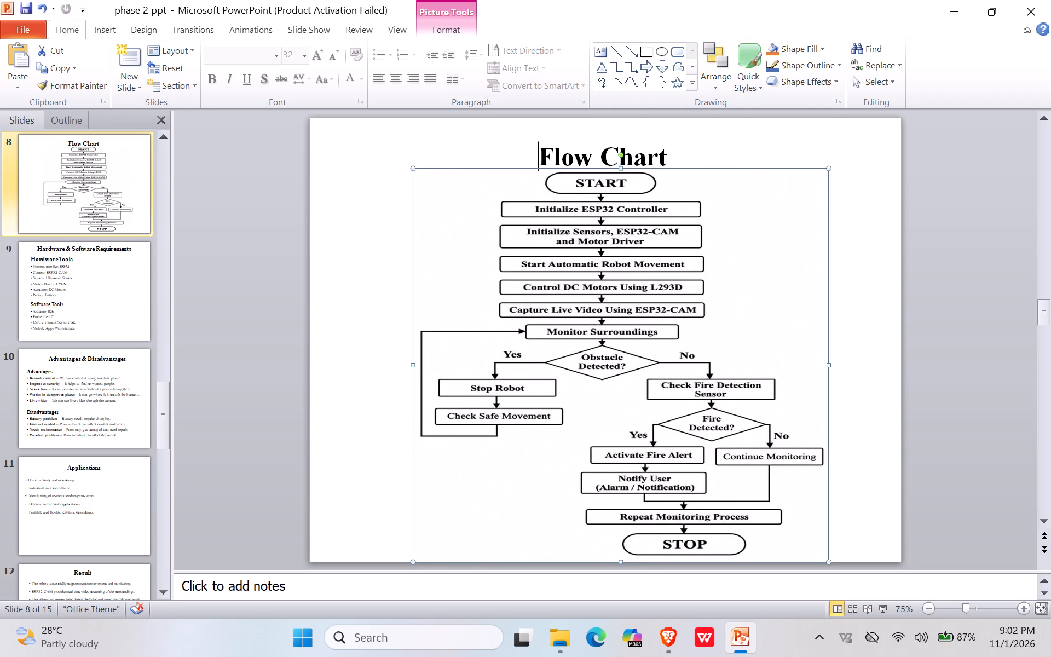
pyautogui.click(395, 82)
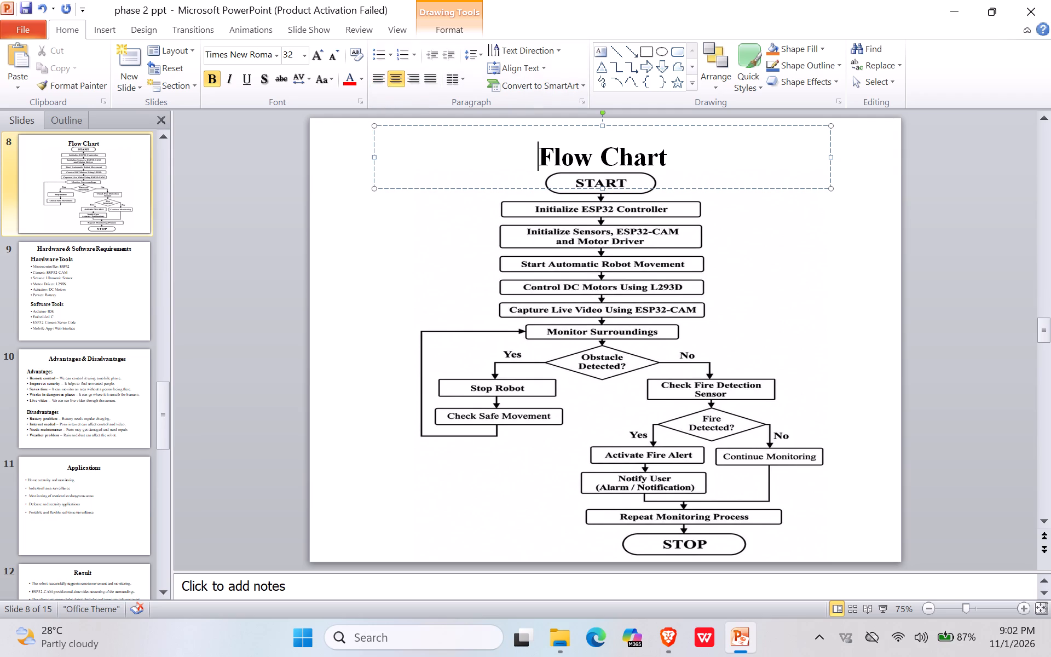
# Move the flow chart picture a little further left on the slide and deselect it.
pyautogui.click(452, 247)
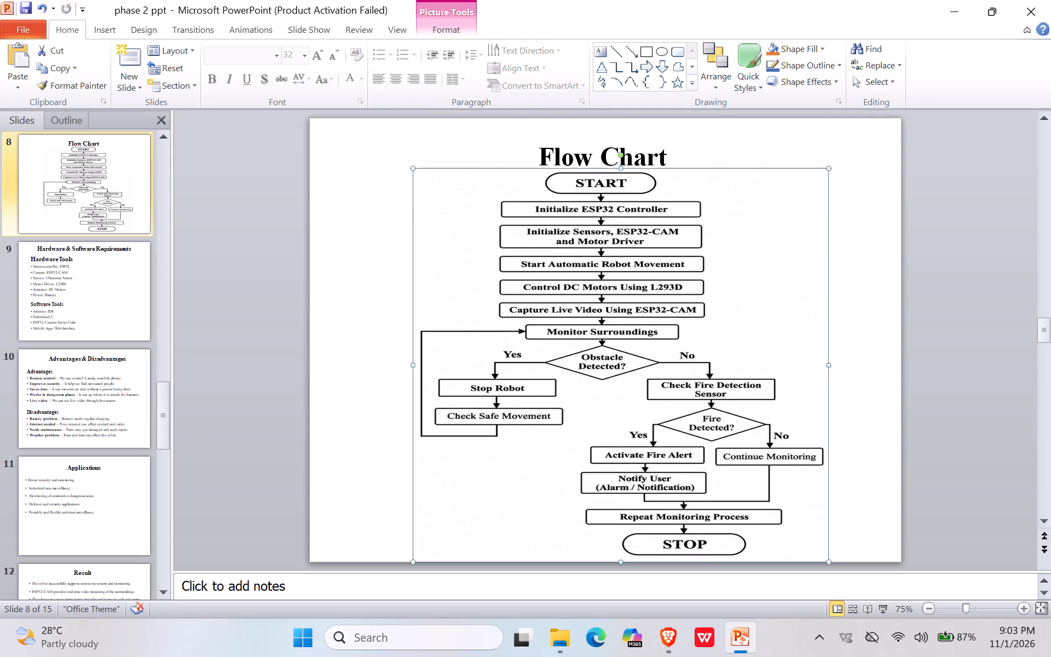
pyautogui.moveTo(446, 389); pyautogui.dragTo(431, 390)
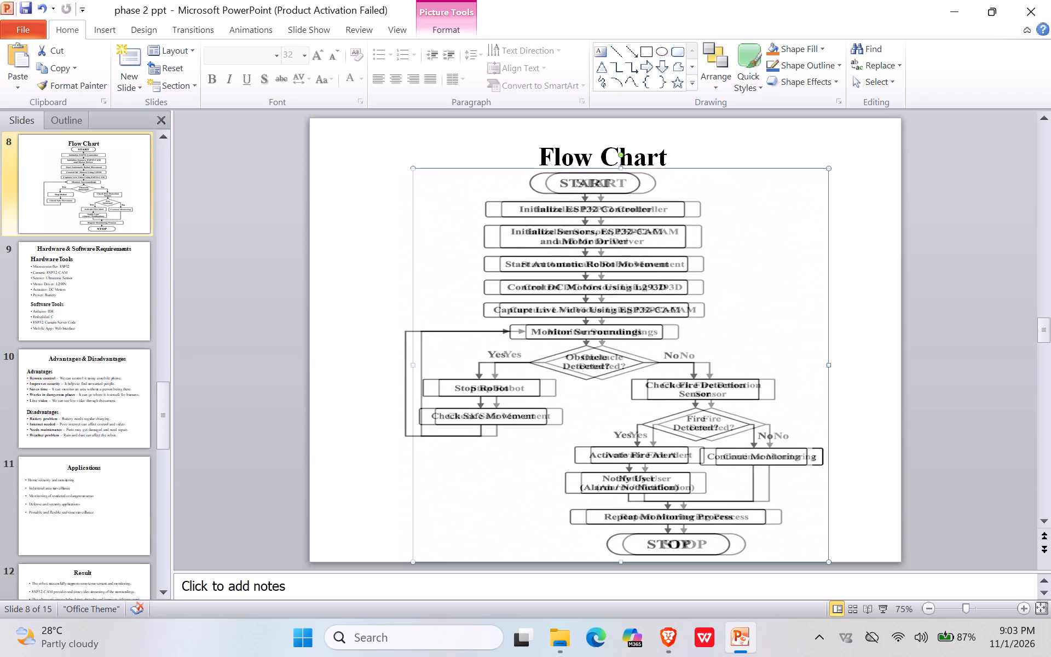
pyautogui.moveTo(431, 390); pyautogui.dragTo(440, 391)
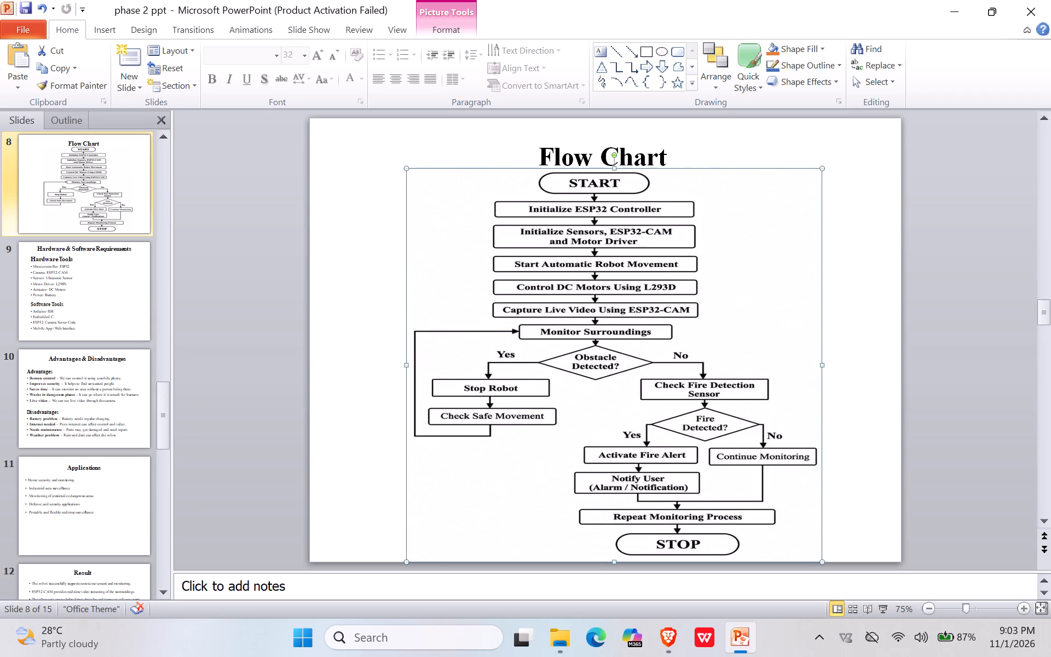
pyautogui.click(440, 391)
pyautogui.click(363, 389)
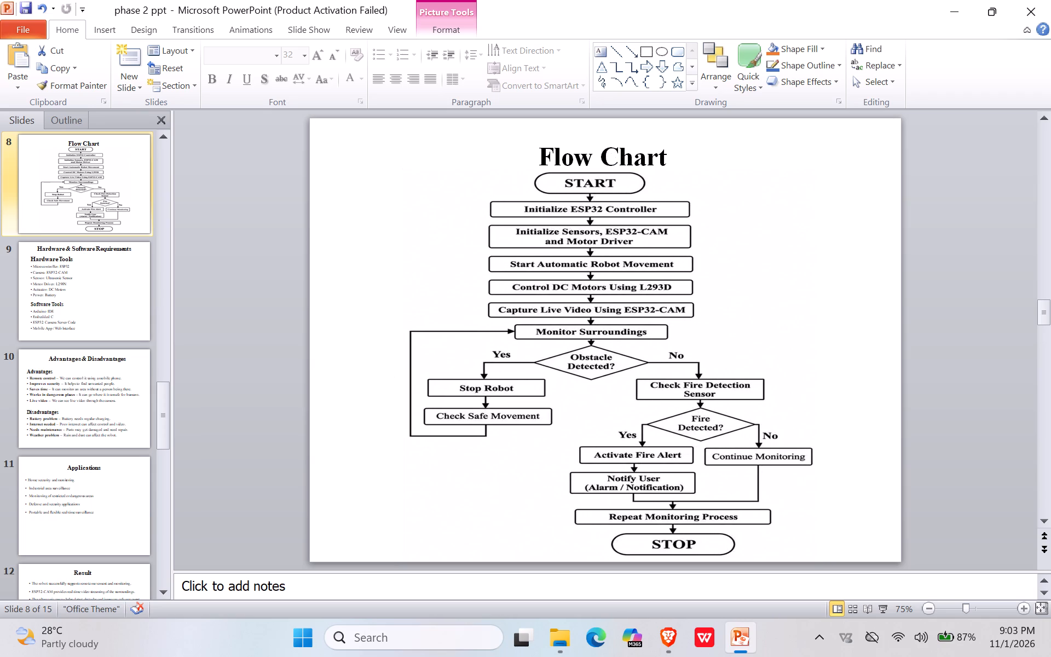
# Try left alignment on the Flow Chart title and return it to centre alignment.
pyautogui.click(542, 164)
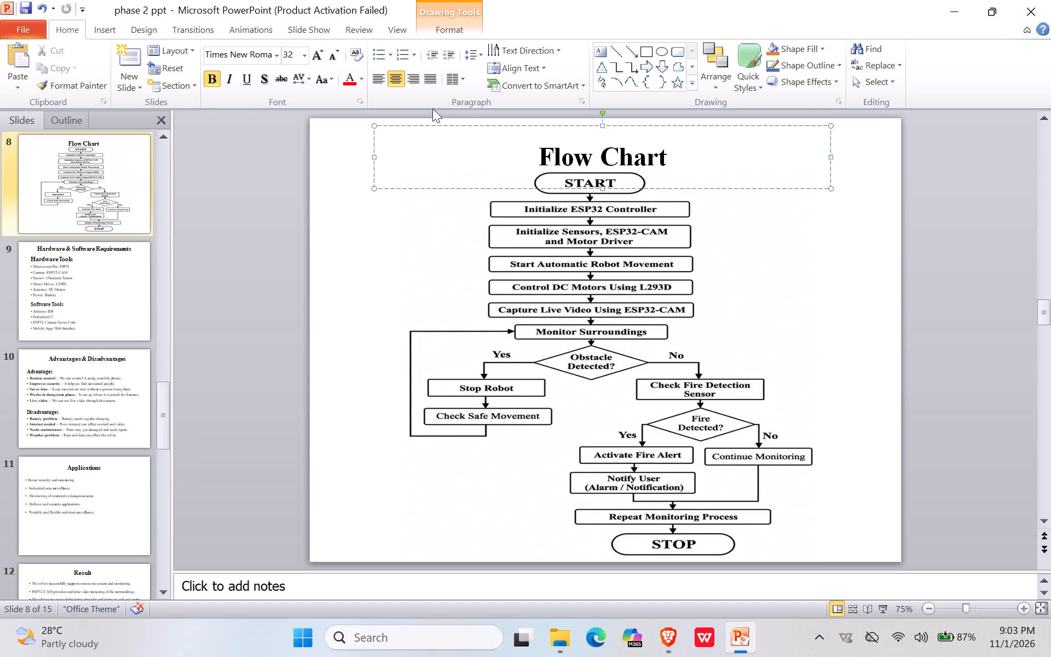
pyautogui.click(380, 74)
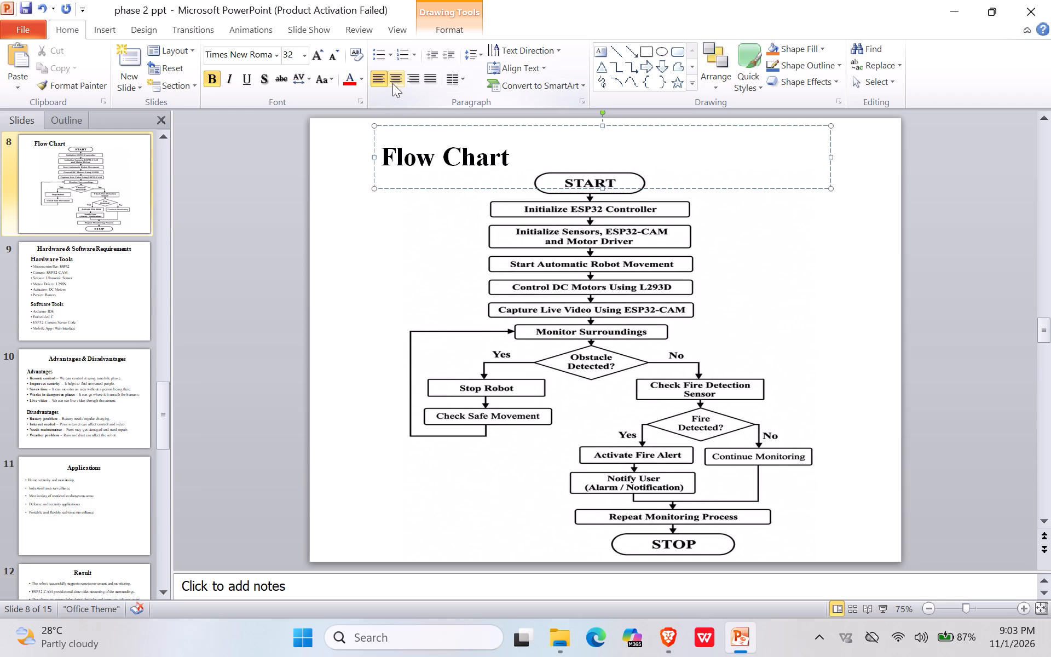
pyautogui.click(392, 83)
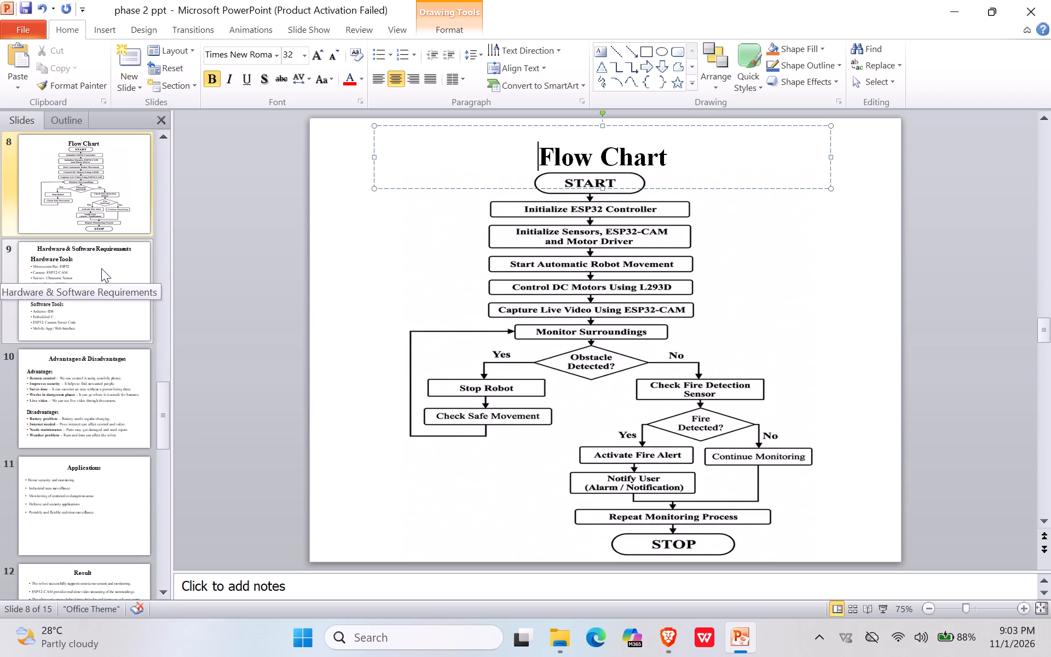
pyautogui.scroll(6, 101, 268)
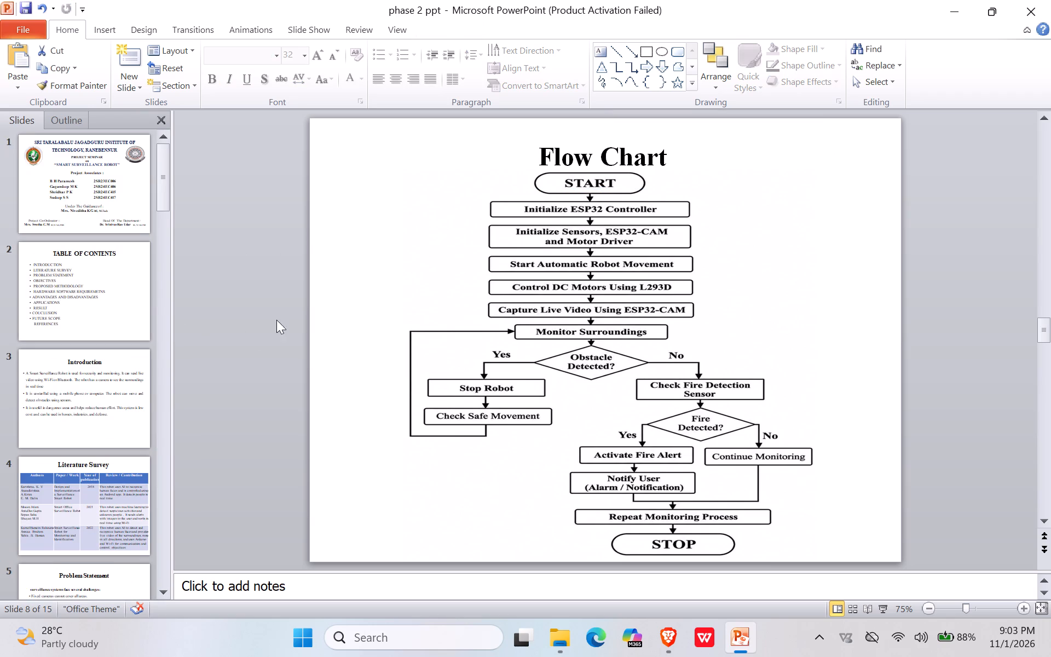
# Lower the top edge of the flow chart picture slightly to leave more space between the title and START.
pyautogui.click(556, 158)
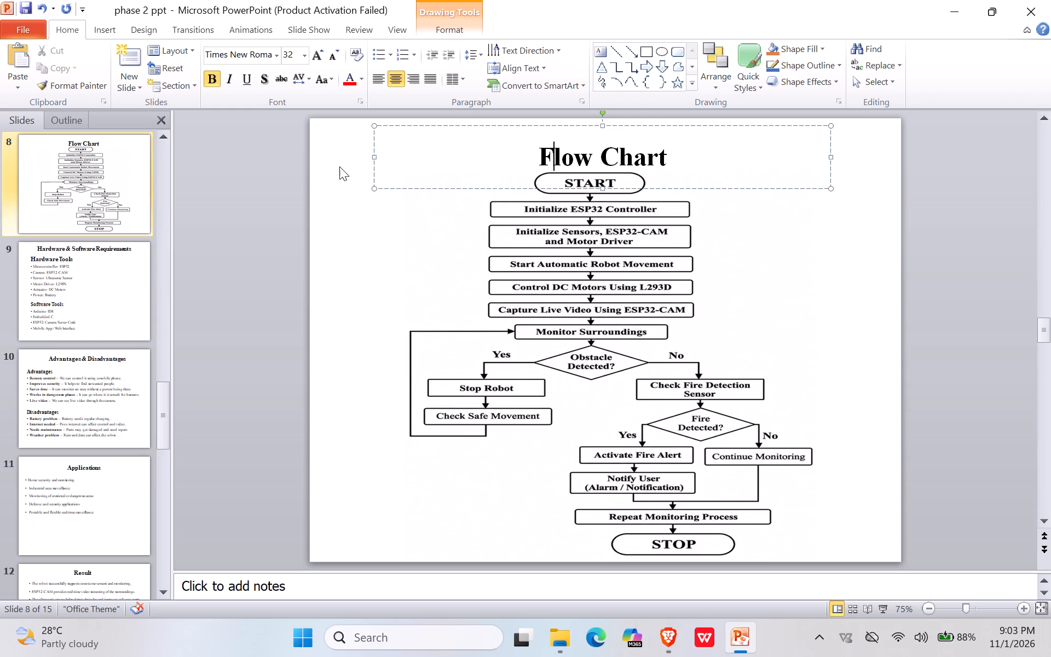
pyautogui.click(604, 246)
pyautogui.moveTo(609, 169); pyautogui.dragTo(611, 175)
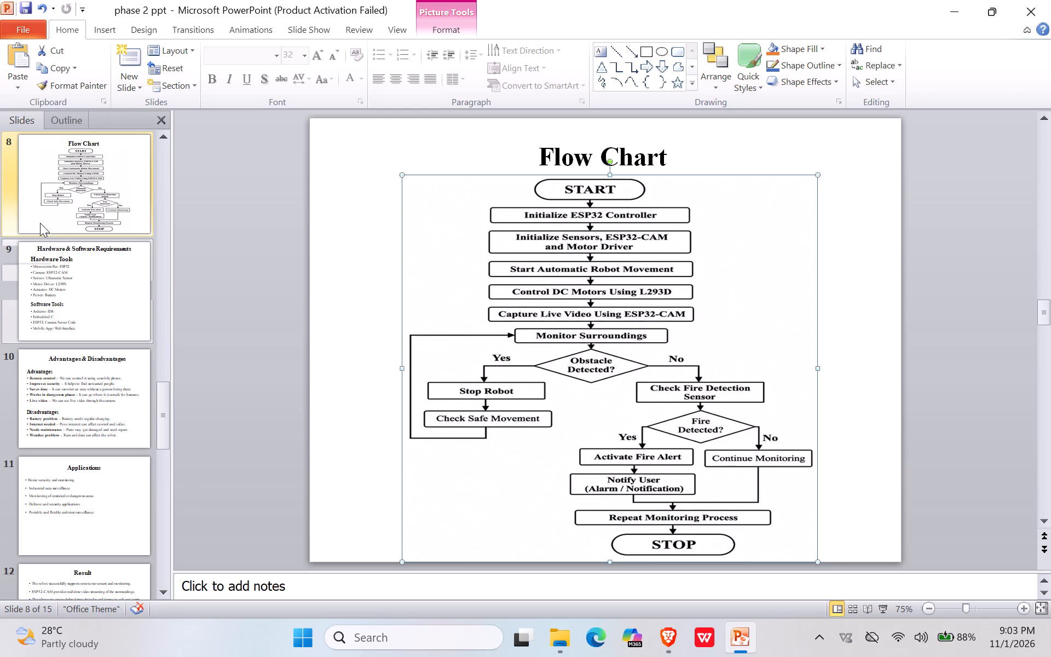
# Left-align the Introduction slide's title and extend its text box to near the slide's left edge.
pyautogui.scroll(4, 40, 222)
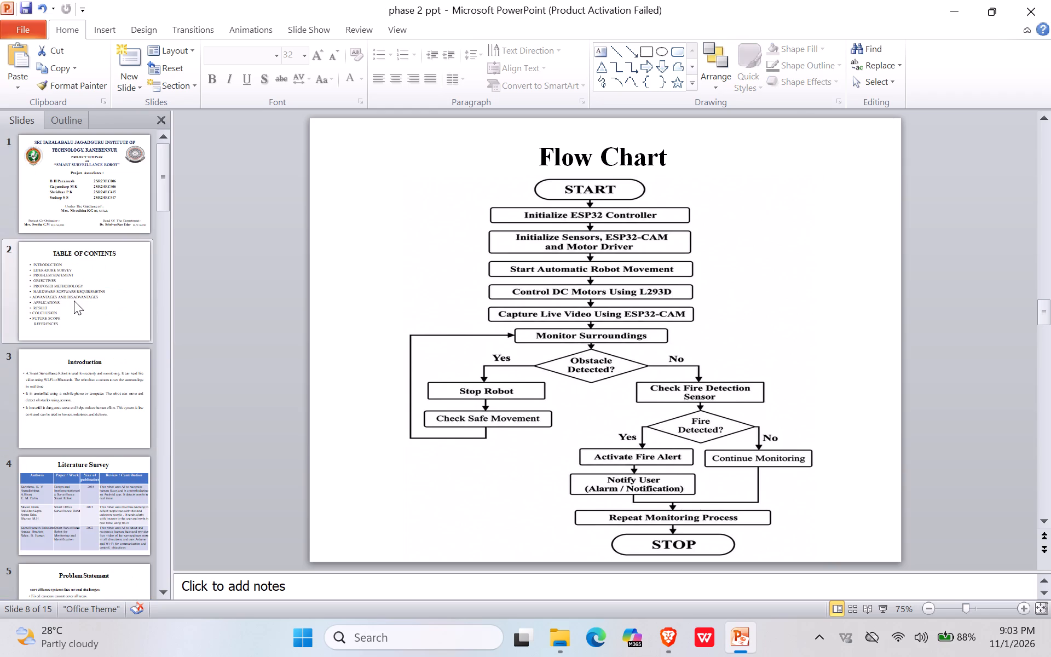
pyautogui.click(74, 301)
pyautogui.click(90, 390)
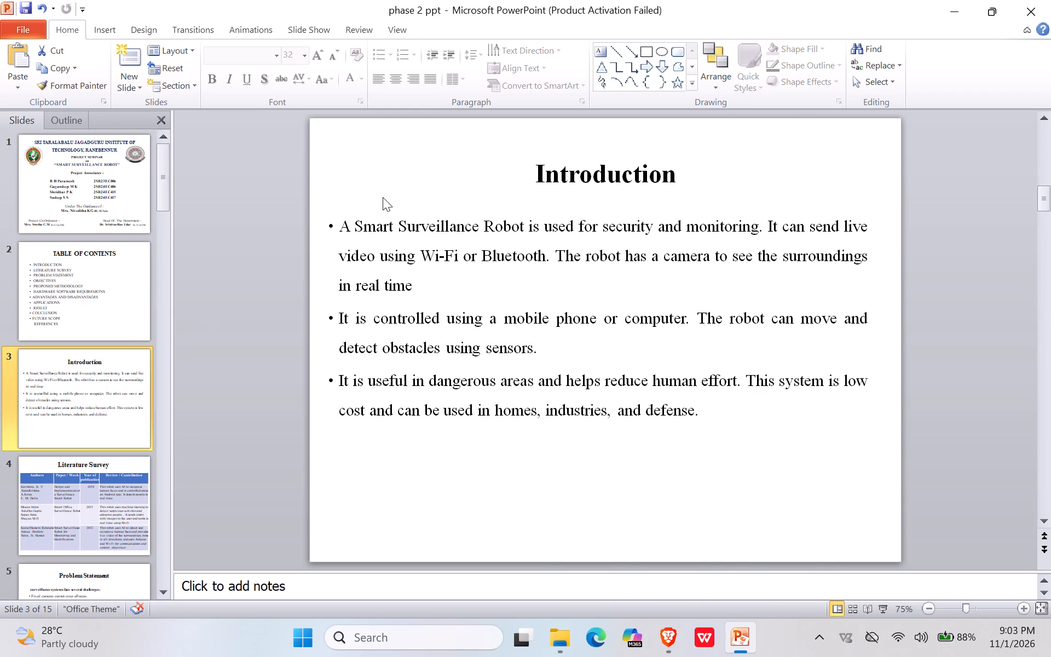
pyautogui.click(510, 185)
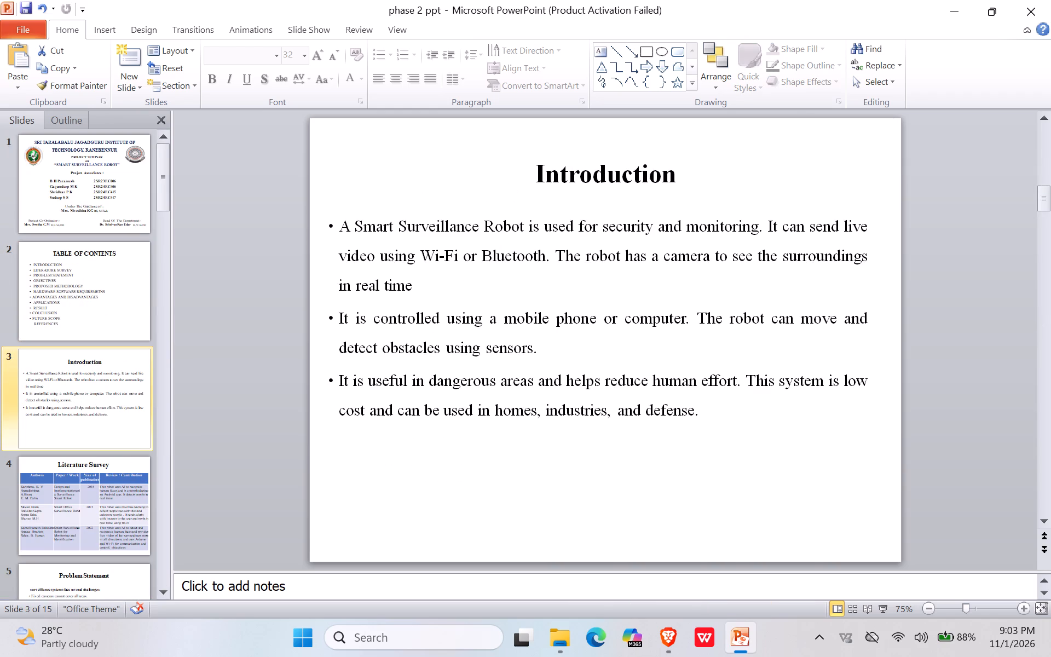
pyautogui.click(549, 177)
pyautogui.click(383, 82)
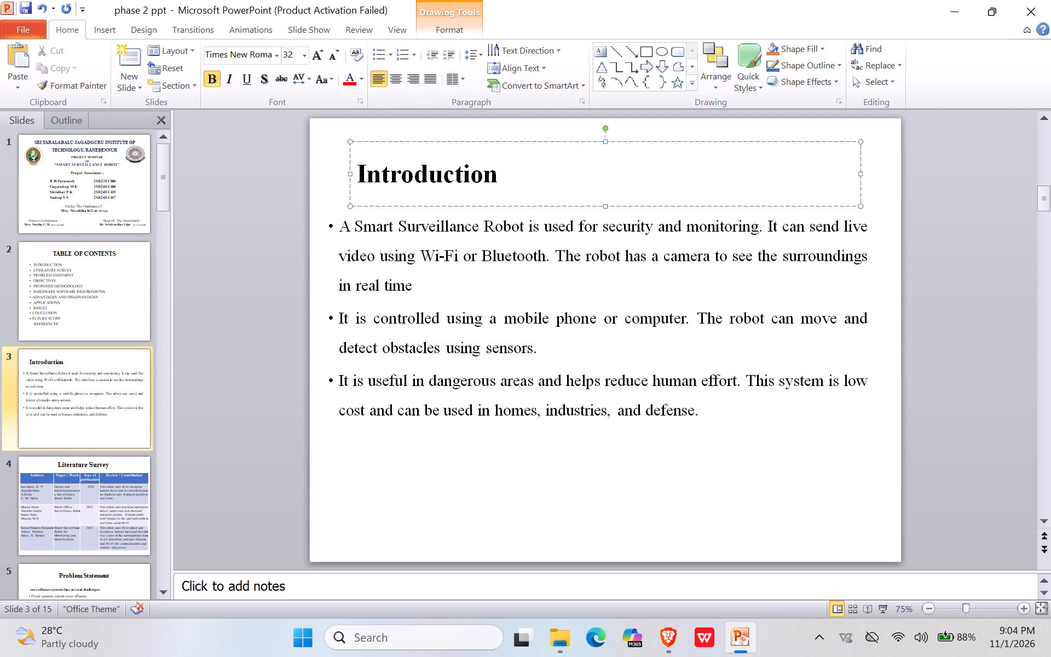
pyautogui.moveTo(349, 176); pyautogui.dragTo(343, 176)
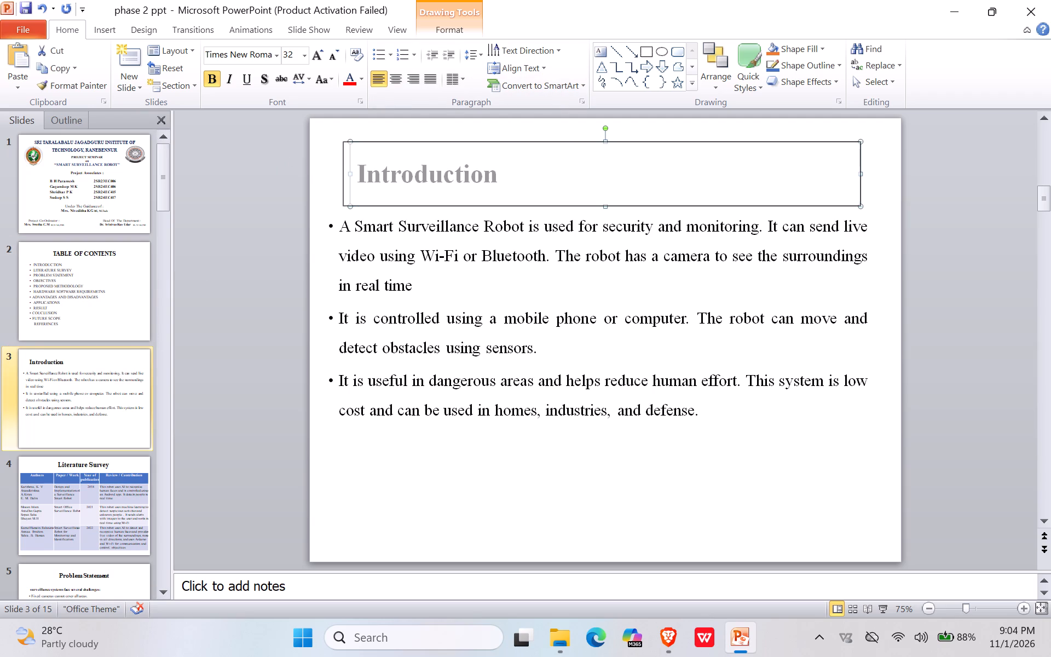
pyautogui.moveTo(343, 176); pyautogui.dragTo(320, 177)
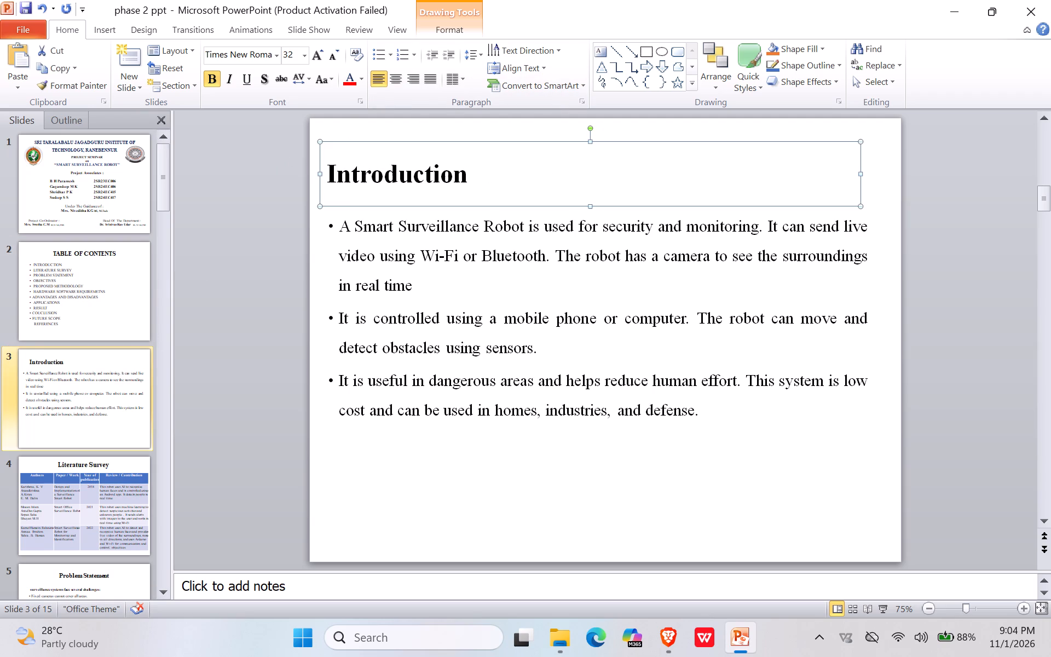
# Extend the Literature Survey title box to the table's left edge and left-align the title.
pyautogui.click(60, 479)
pyautogui.doubleClick(371, 162)
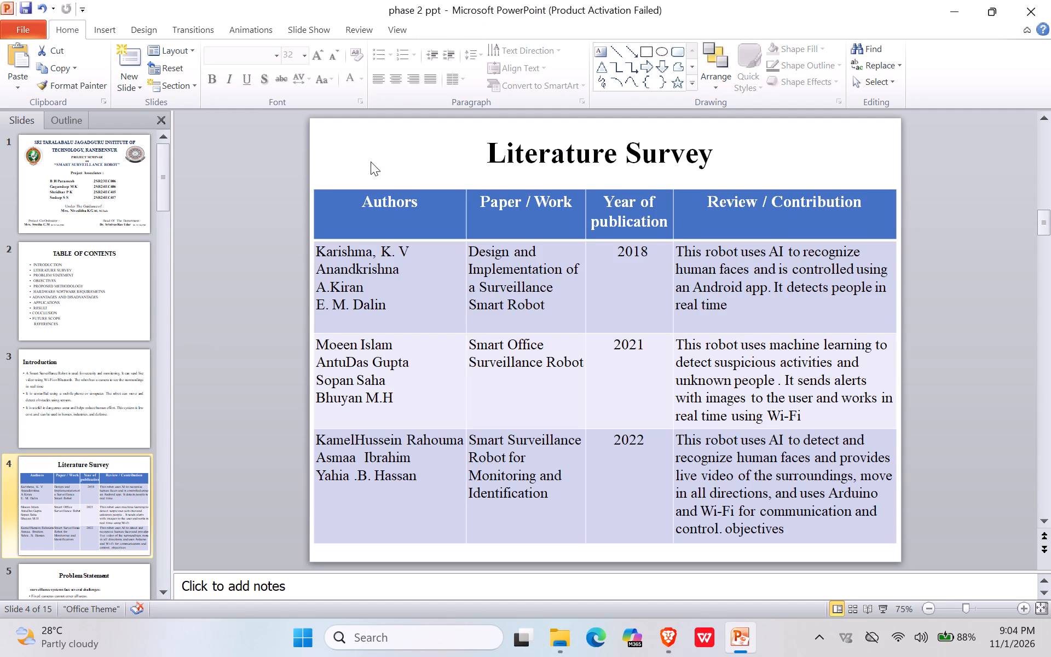
pyautogui.click(469, 154)
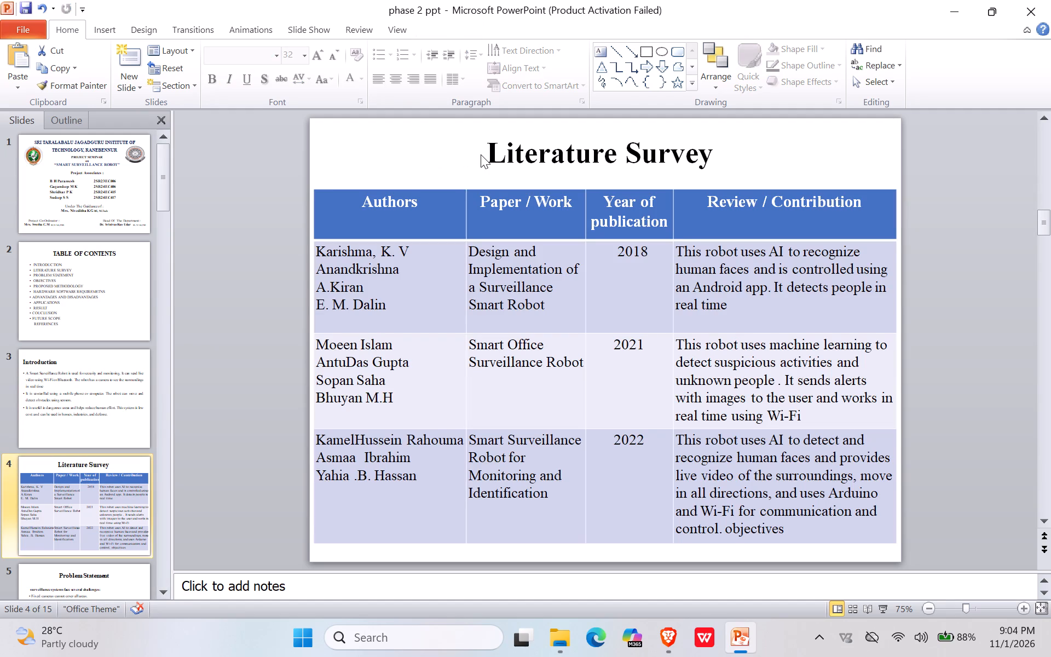
pyautogui.click(481, 154)
pyautogui.click(511, 154)
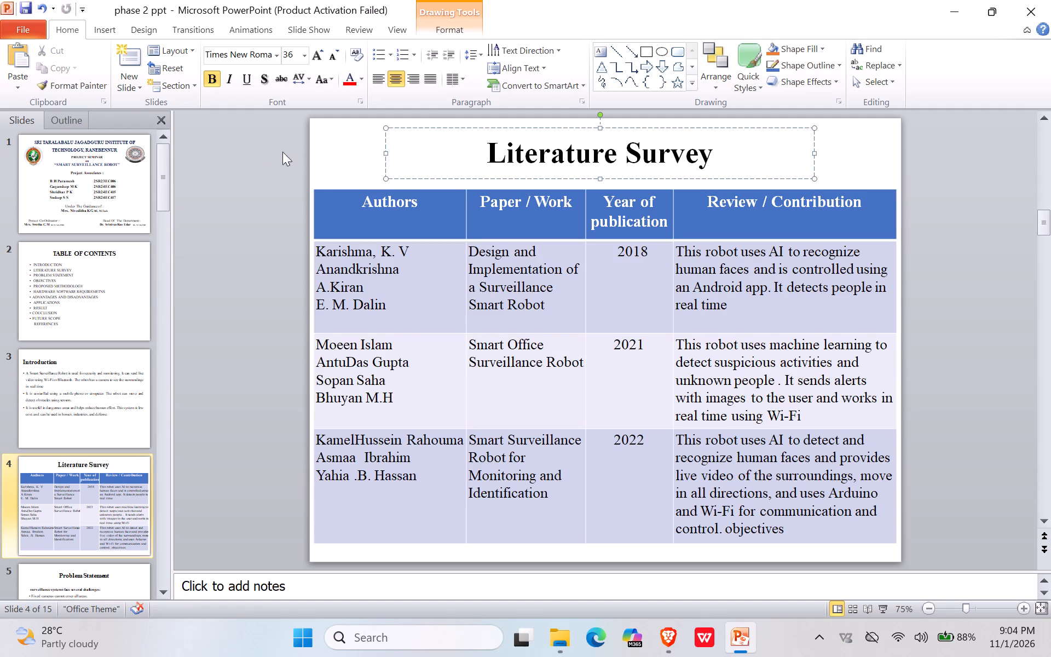
pyautogui.moveTo(384, 154); pyautogui.dragTo(377, 154)
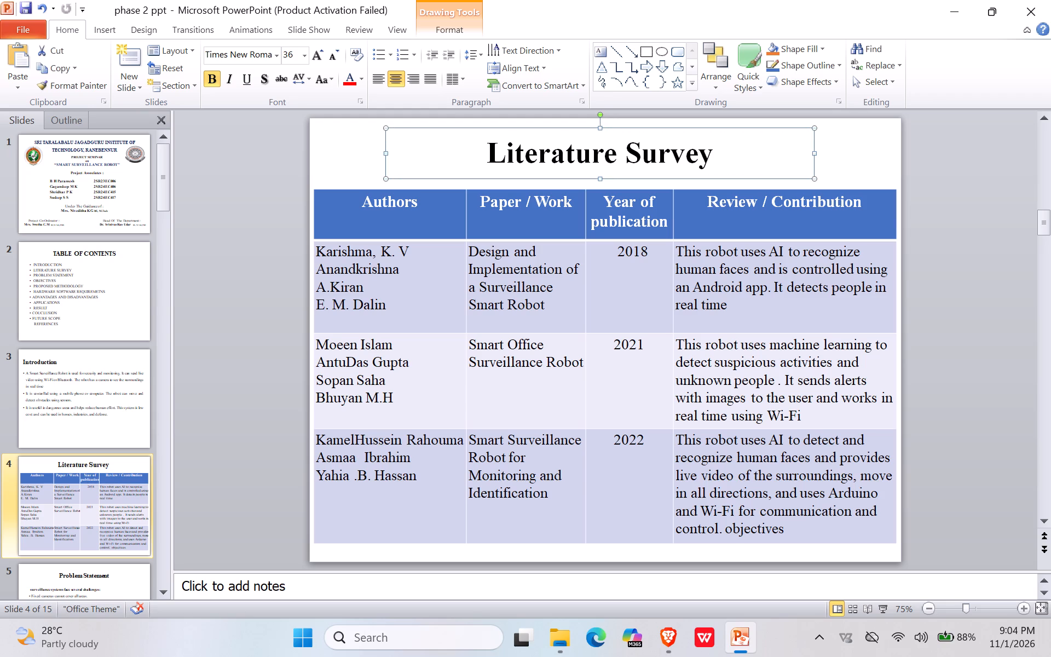
pyautogui.moveTo(377, 154); pyautogui.dragTo(260, 151)
pyautogui.moveTo(260, 151); pyautogui.dragTo(255, 153)
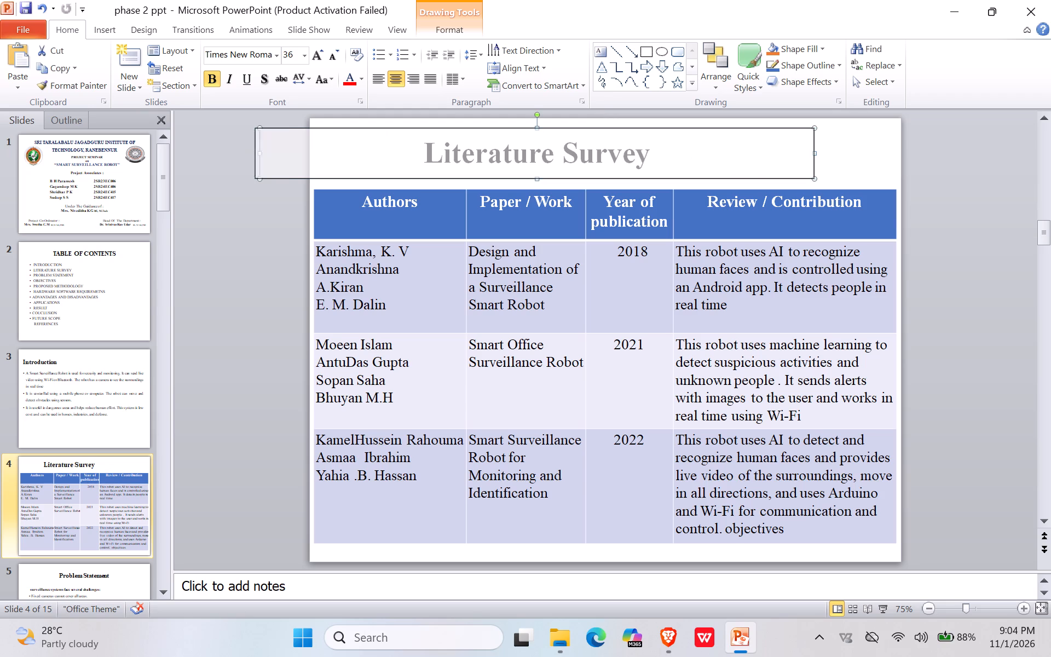
pyautogui.moveTo(255, 153); pyautogui.dragTo(315, 158)
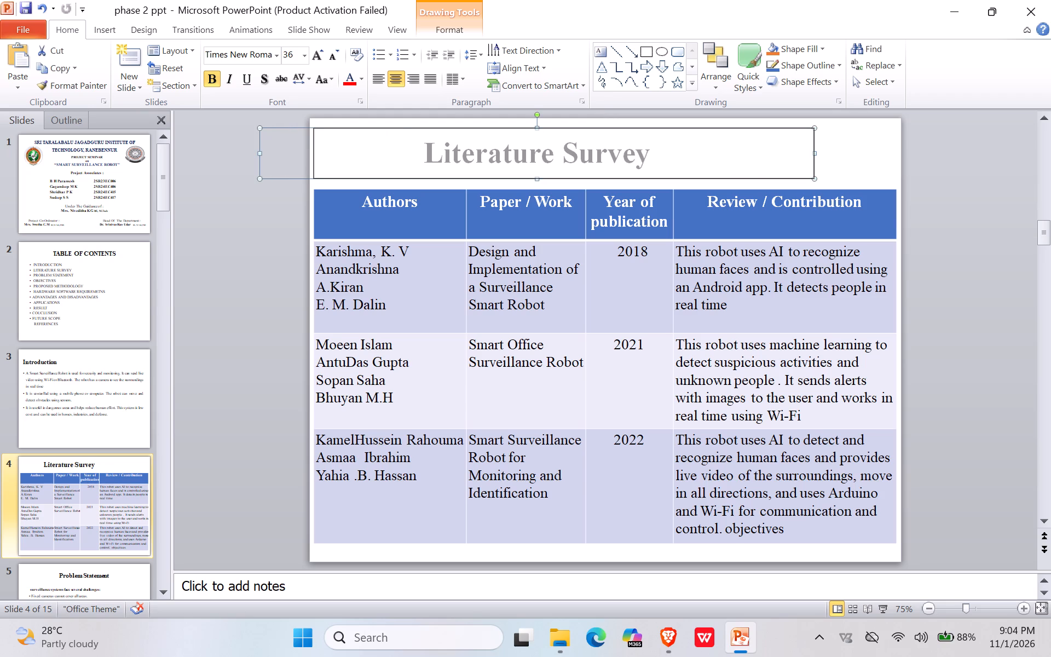
pyautogui.click(383, 81)
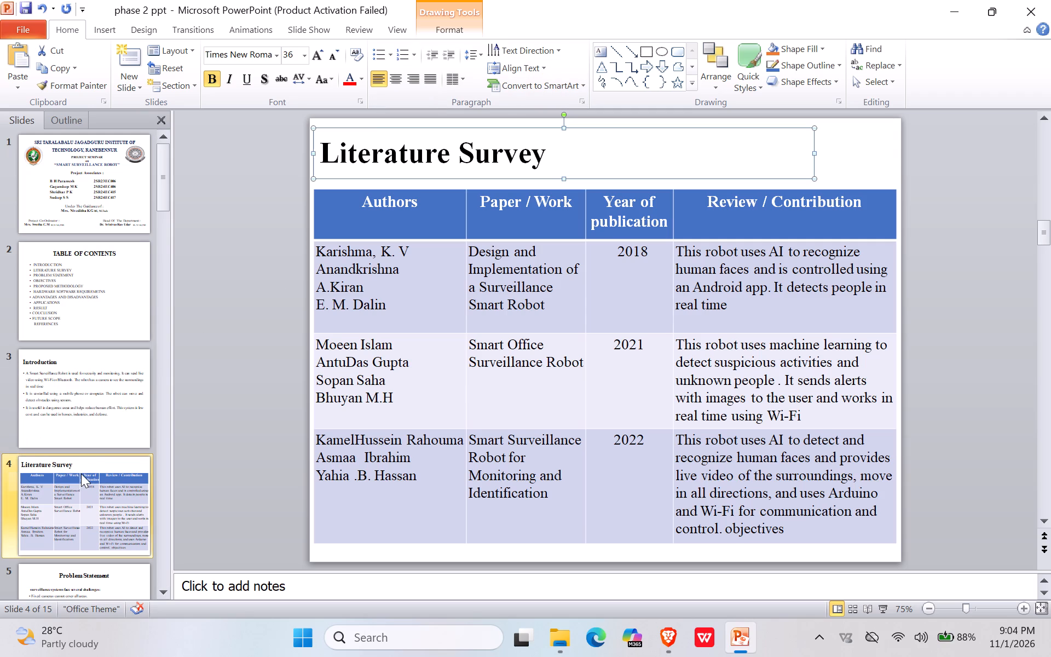
# Left-align the title of the Problem Statement slide.
pyautogui.scroll(-1, 81, 474)
pyautogui.click(81, 400)
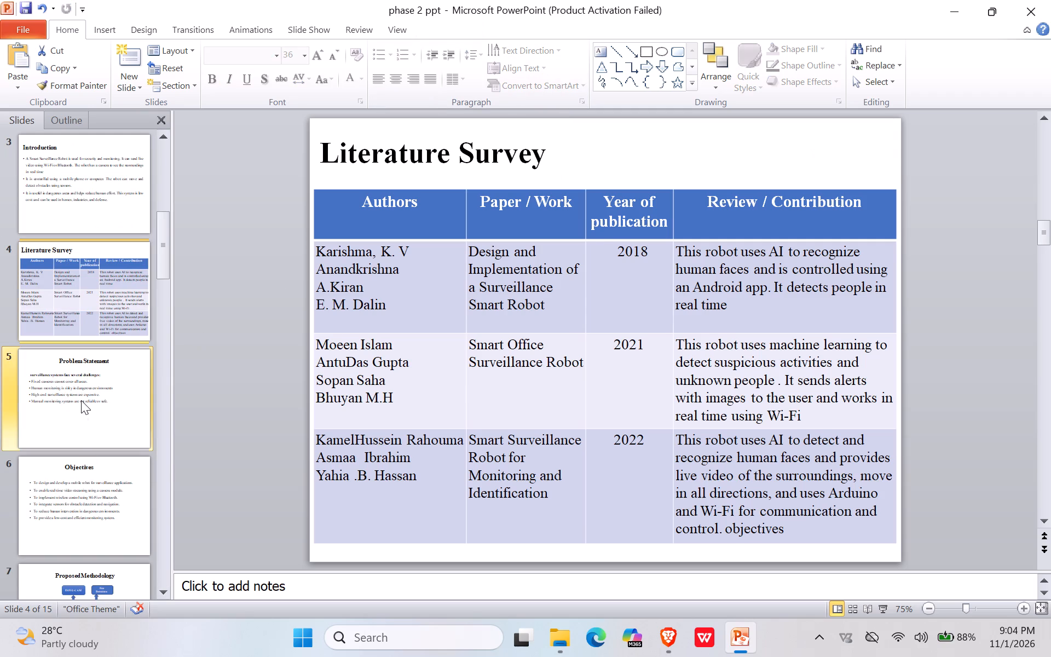
pyautogui.click(458, 185)
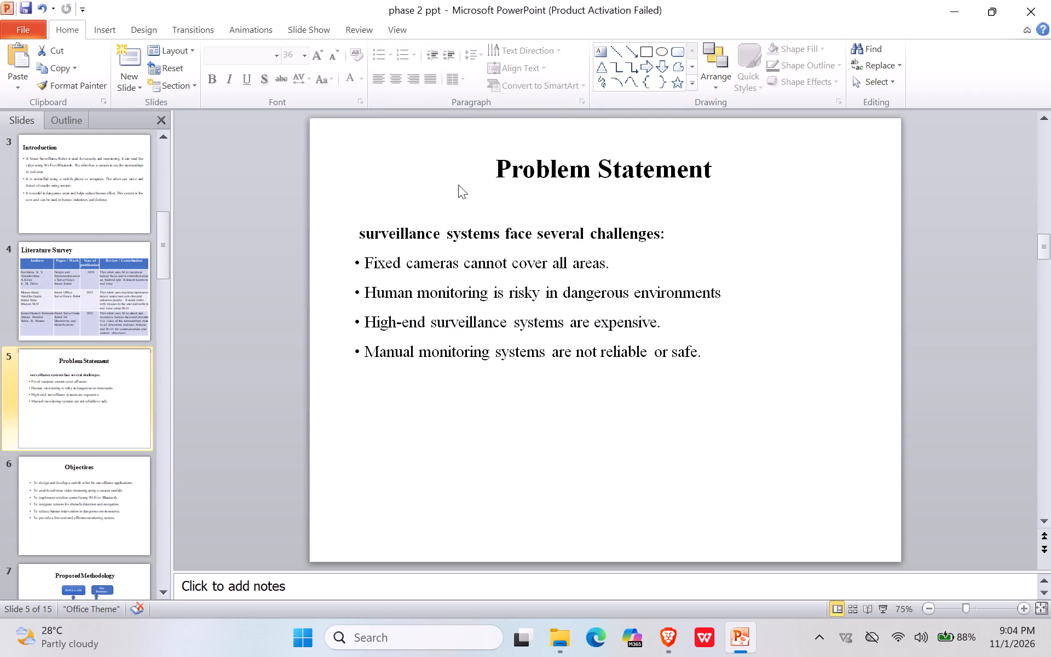
pyautogui.click(505, 160)
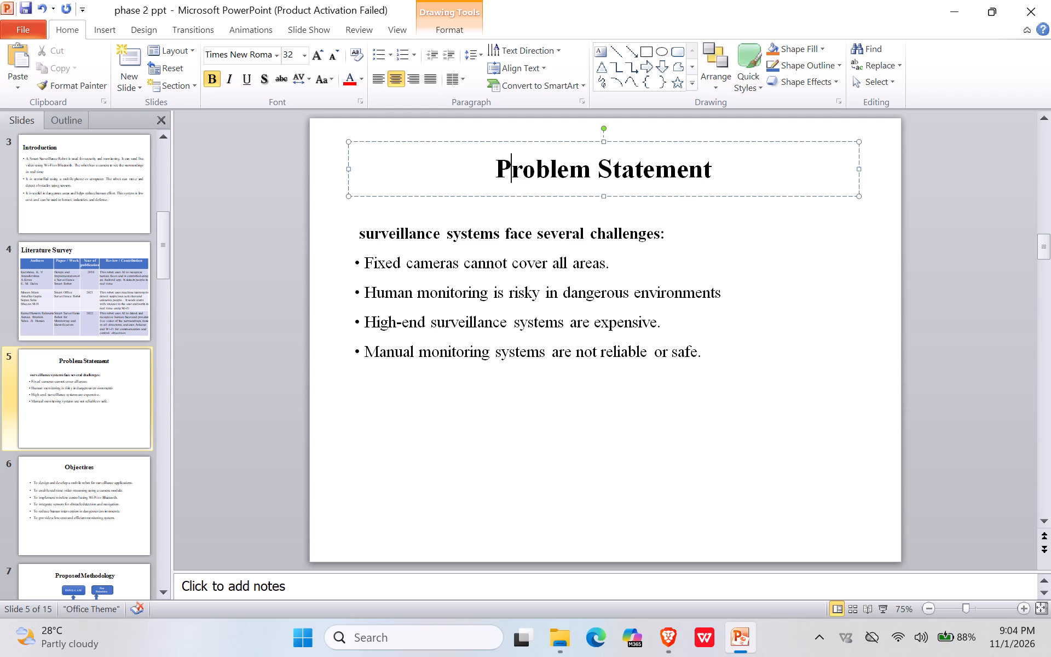
pyautogui.click(373, 77)
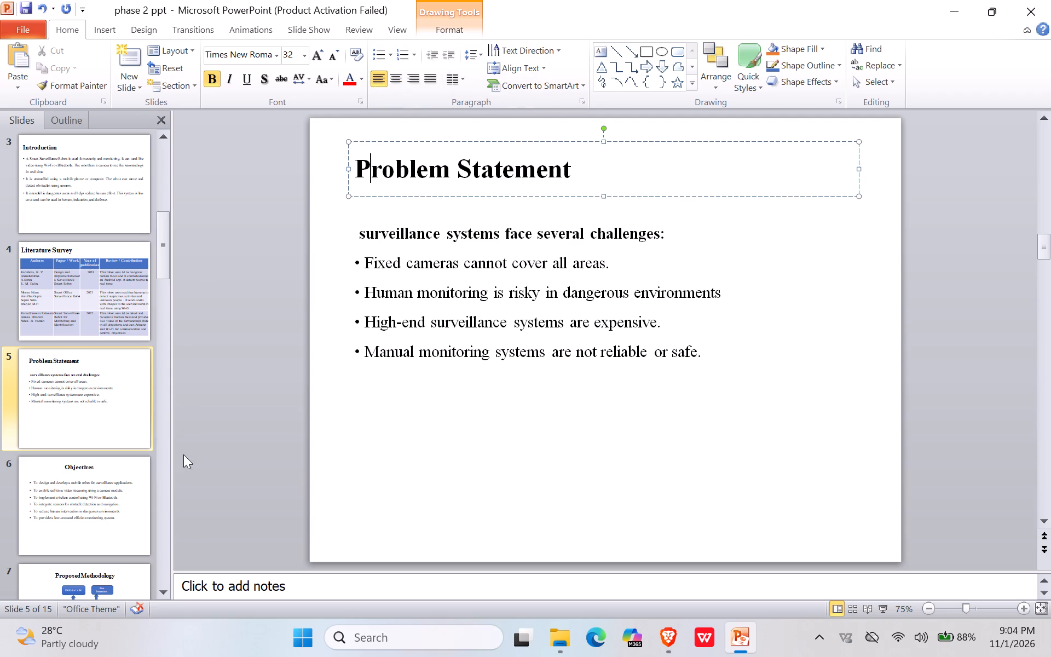
# Left-align the title of the Objectives slide.
pyautogui.click(56, 508)
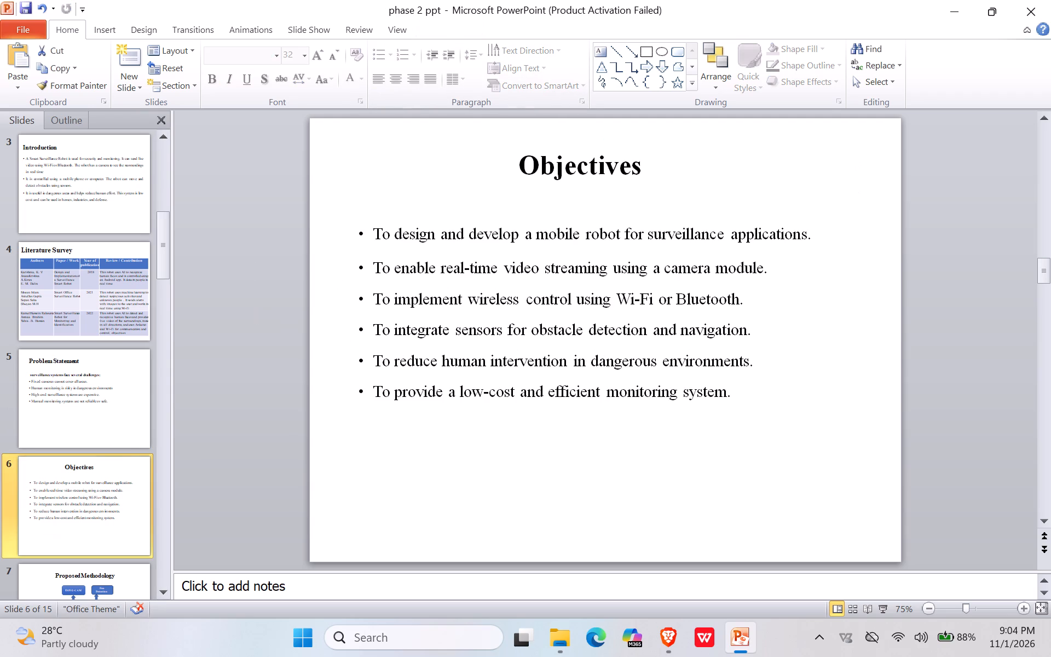
pyautogui.click(450, 189)
pyautogui.click(507, 164)
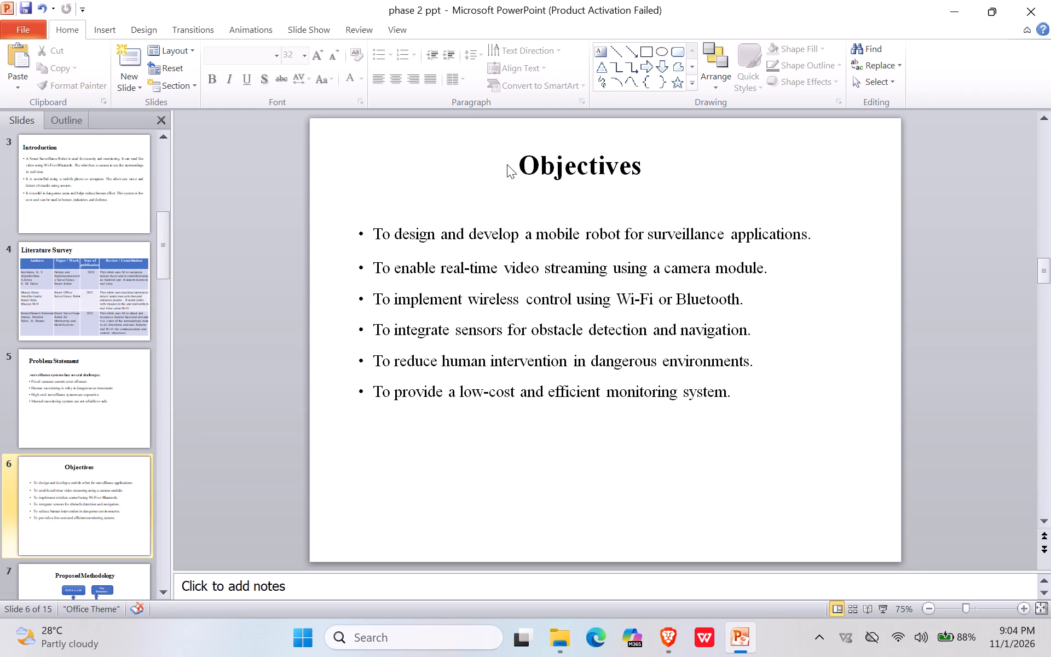
pyautogui.click(538, 164)
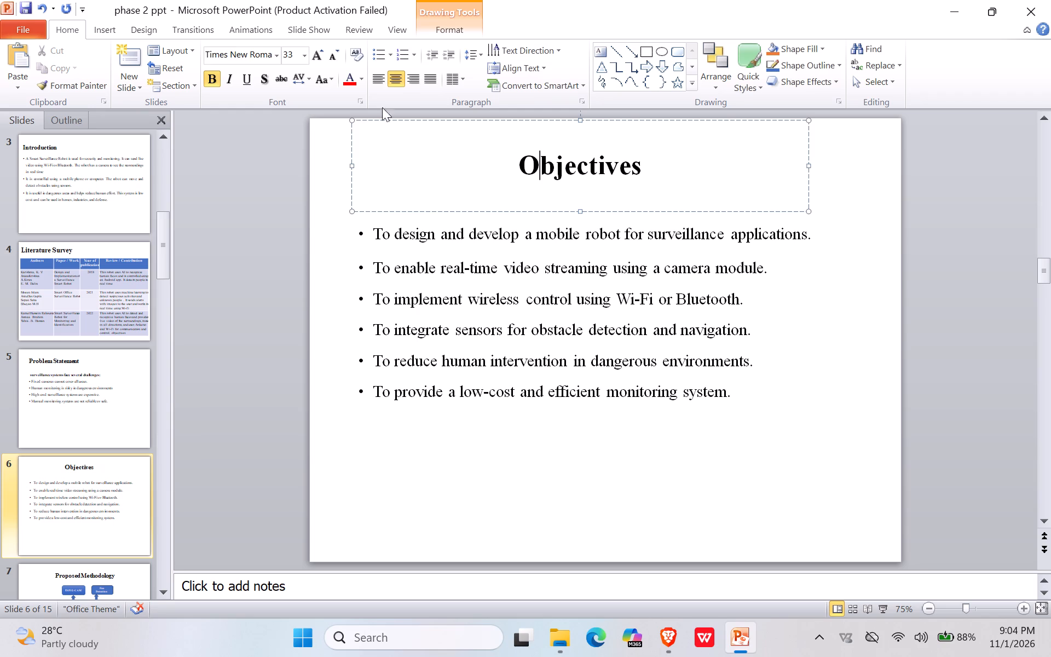
pyautogui.moveTo(383, 69); pyautogui.dragTo(380, 81)
pyautogui.click(380, 81)
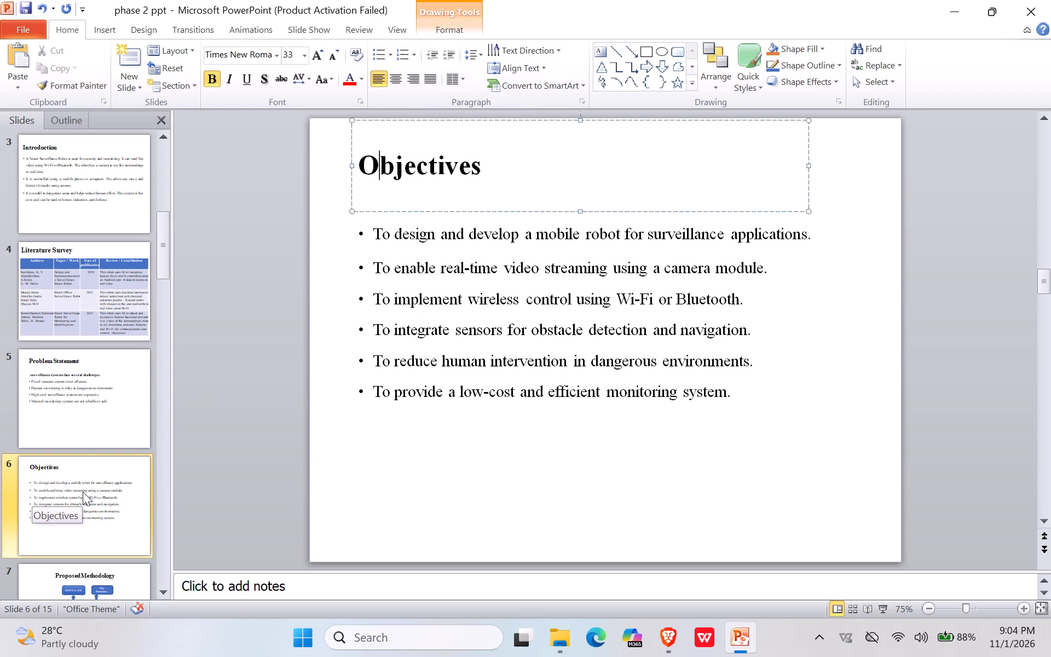
# Left-align the title of the Proposed Methodology slide.
pyautogui.scroll(-1, 83, 492)
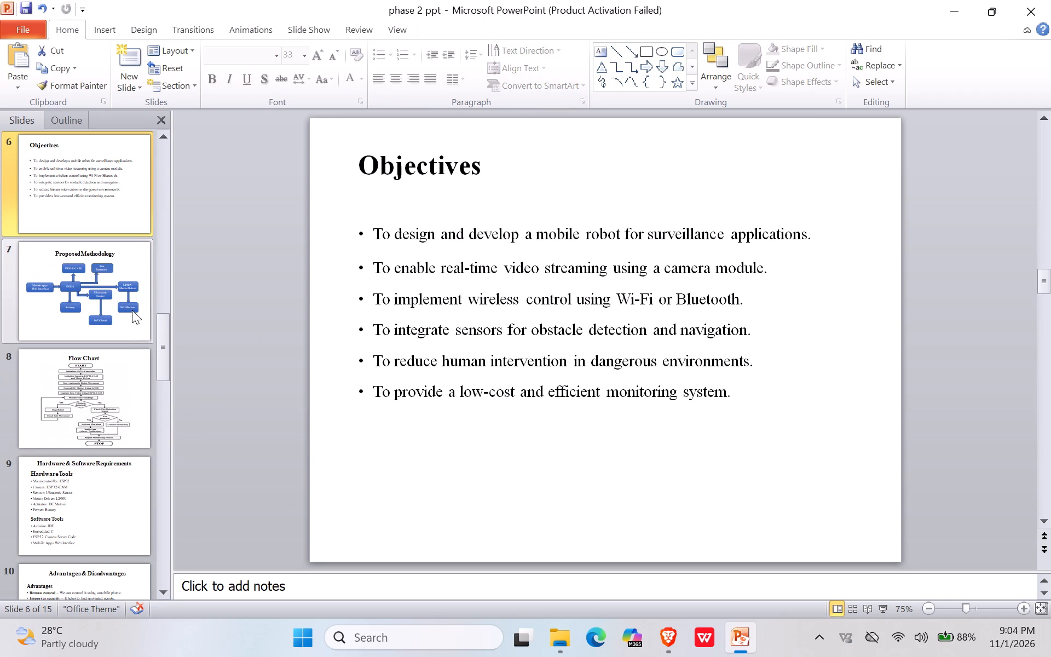
pyautogui.click(132, 310)
pyautogui.click(461, 173)
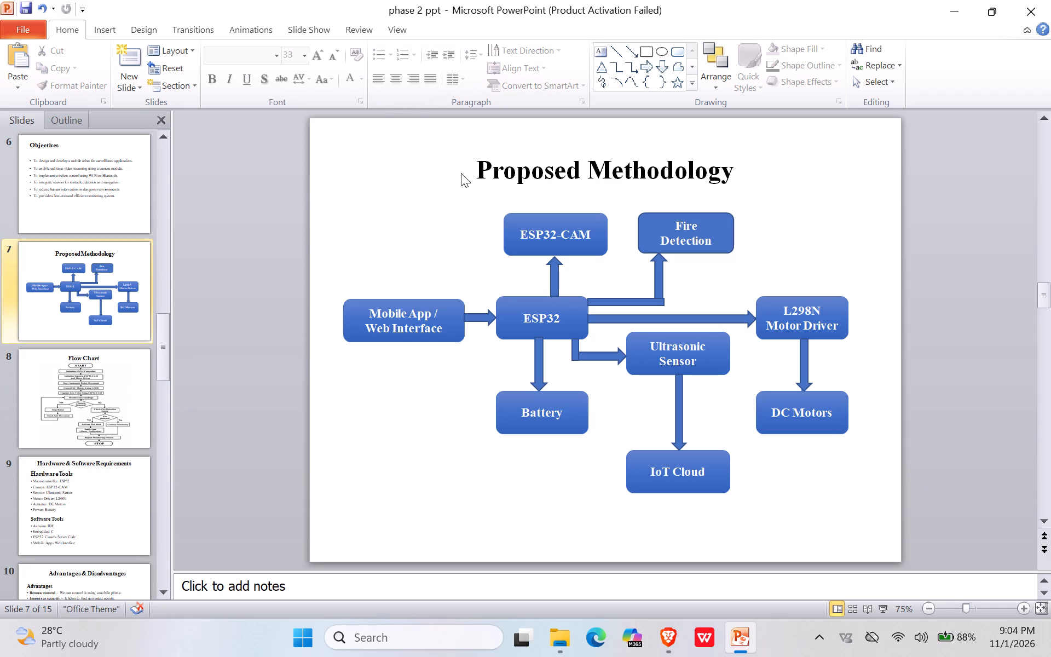
pyautogui.click(494, 173)
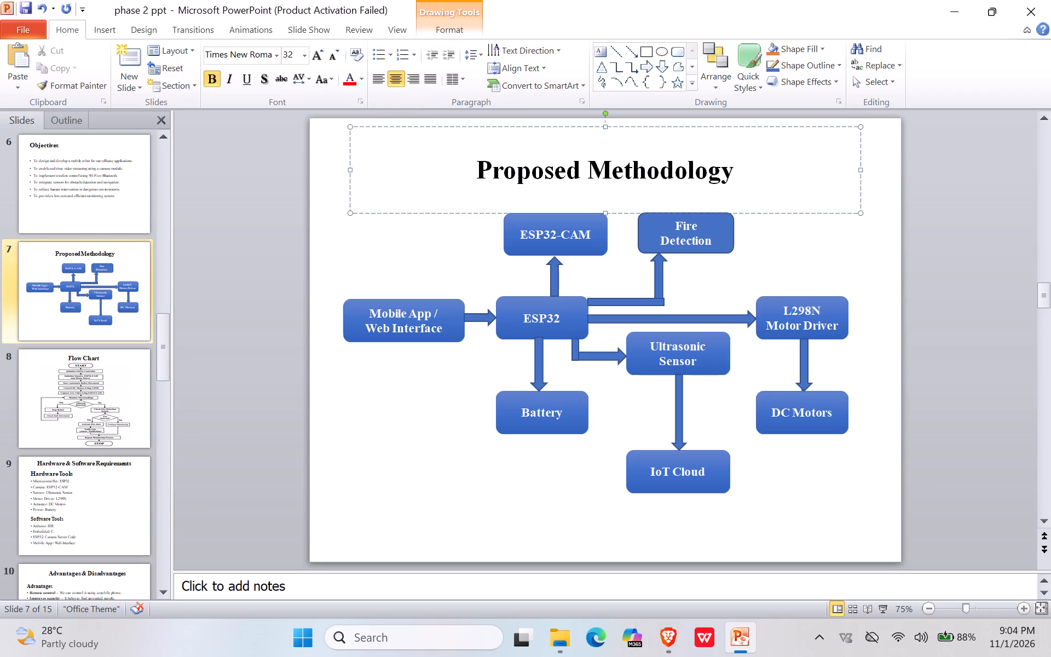
pyautogui.click(478, 172)
pyautogui.click(379, 83)
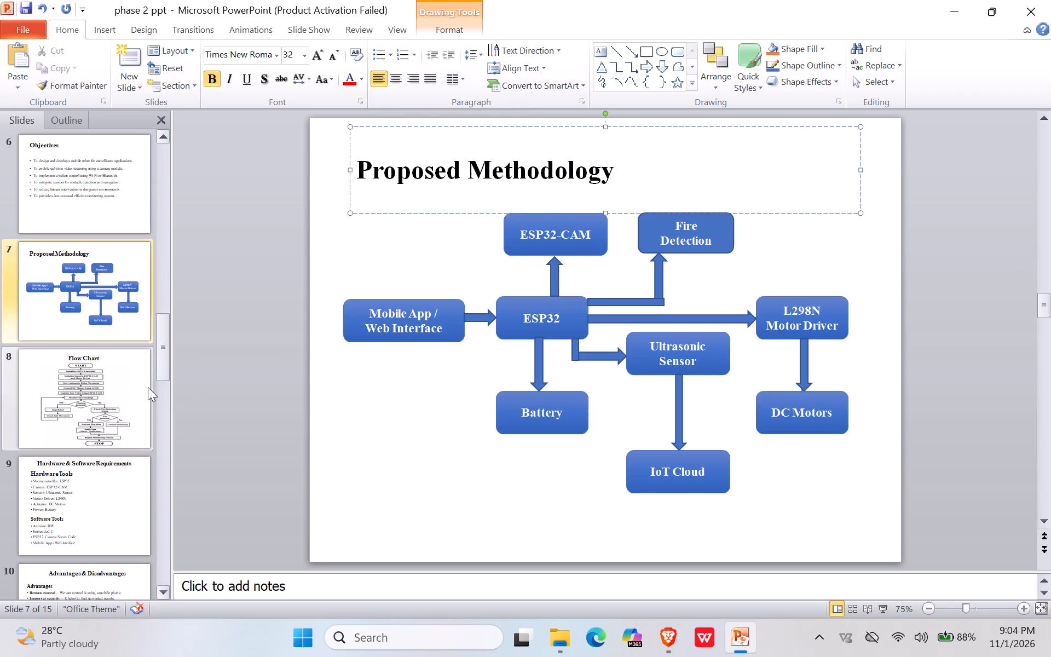
# Left-align the title of the Flow Chart slide.
pyautogui.click(120, 387)
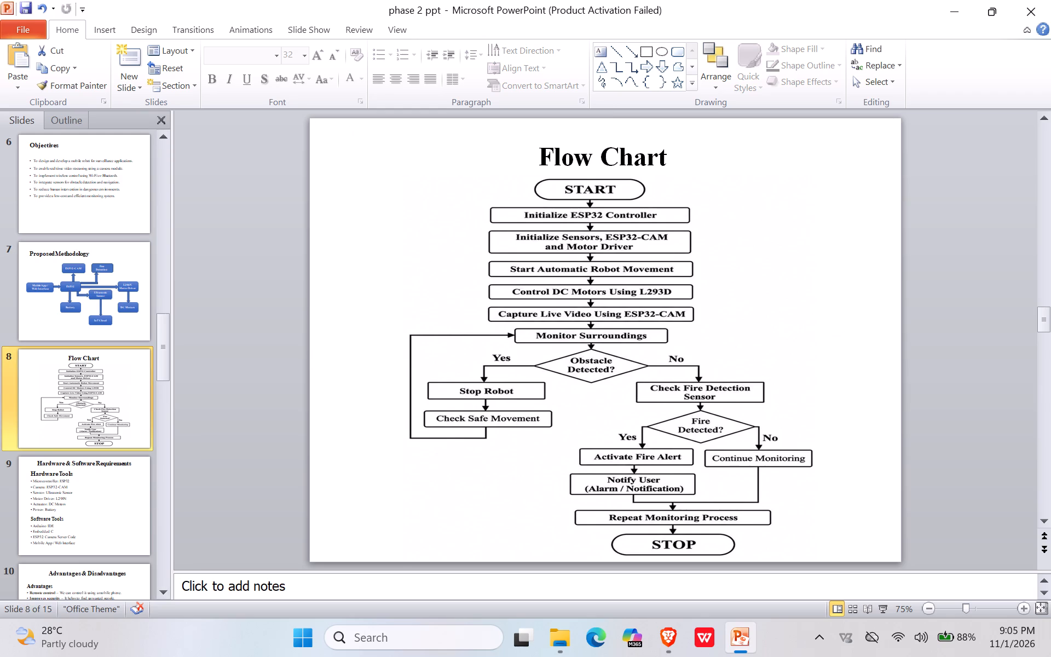
pyautogui.click(517, 174)
pyautogui.click(551, 145)
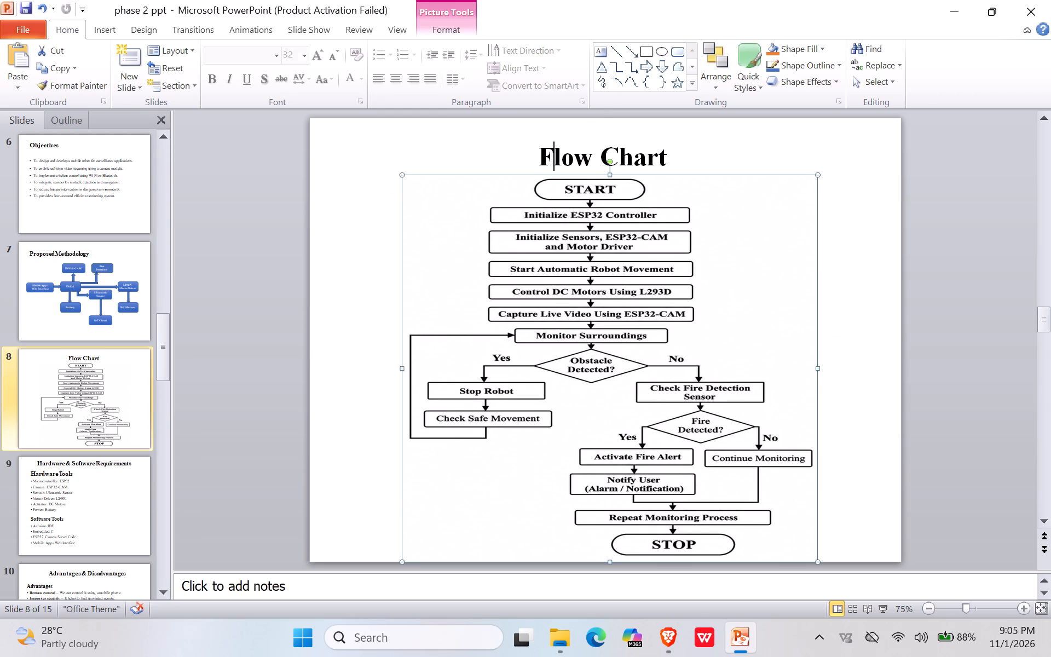
pyautogui.click(524, 151)
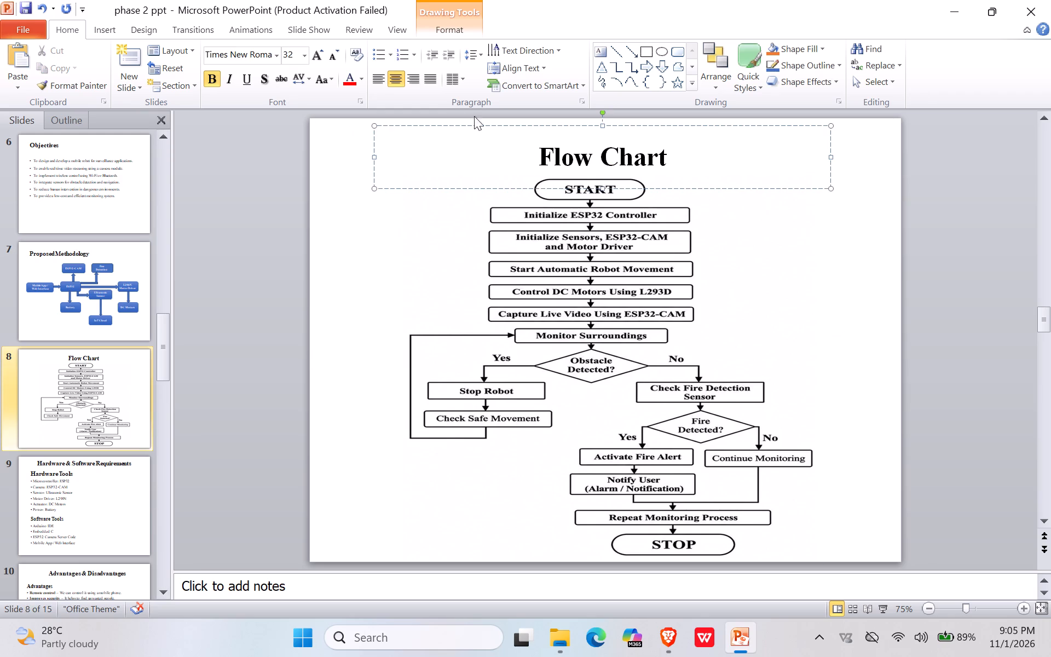
pyautogui.click(372, 82)
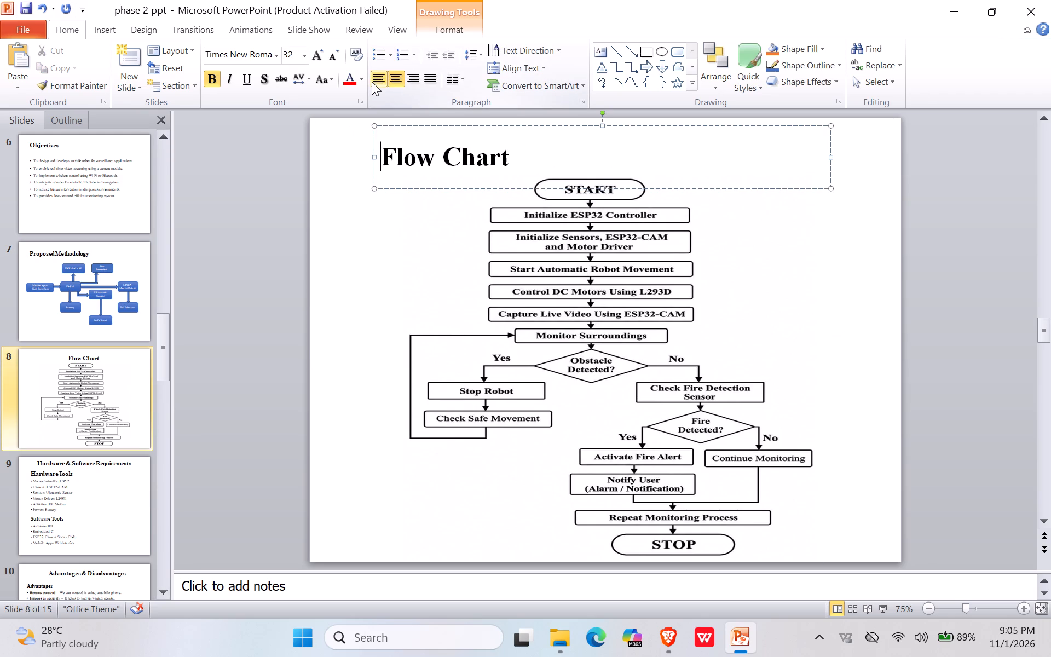
# Left-align the title of the Hardware & Software Requirements slide.
pyautogui.click(95, 486)
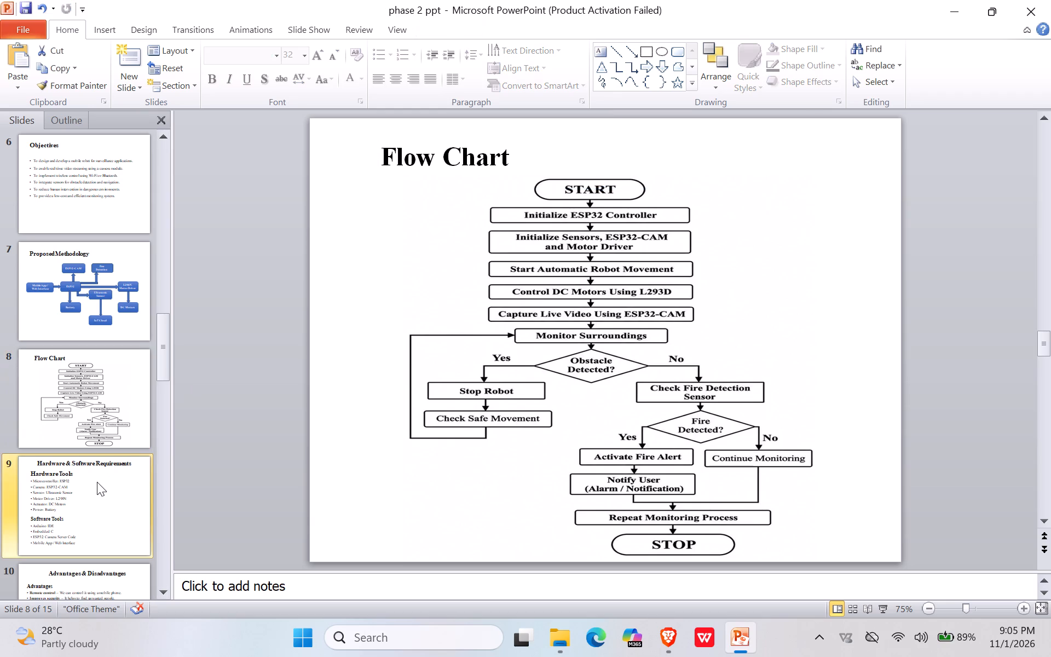
pyautogui.click(402, 142)
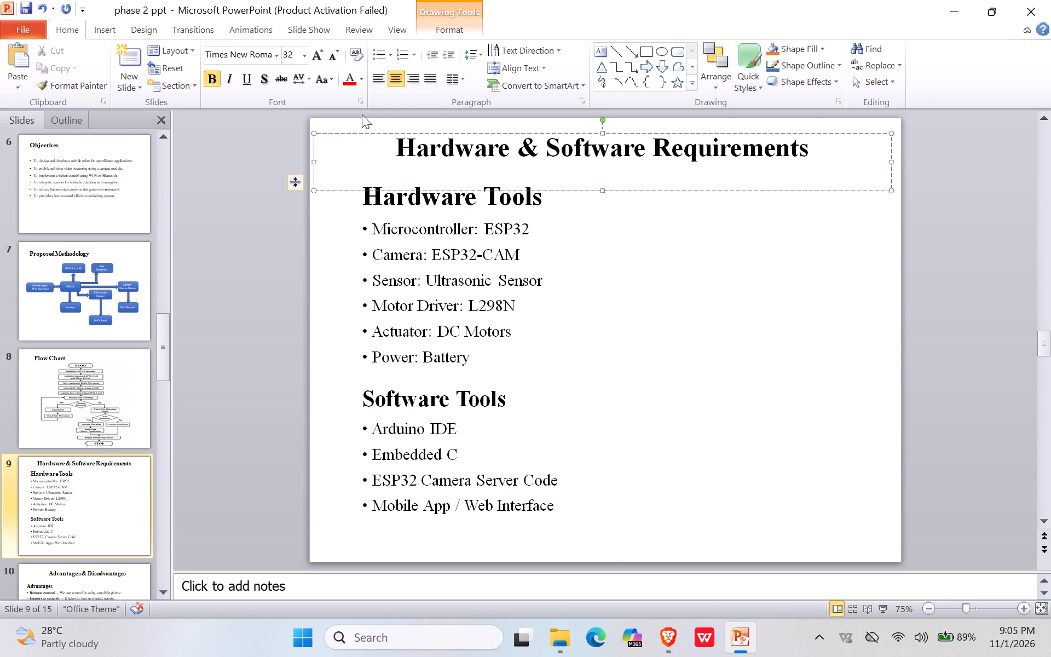
pyautogui.click(382, 84)
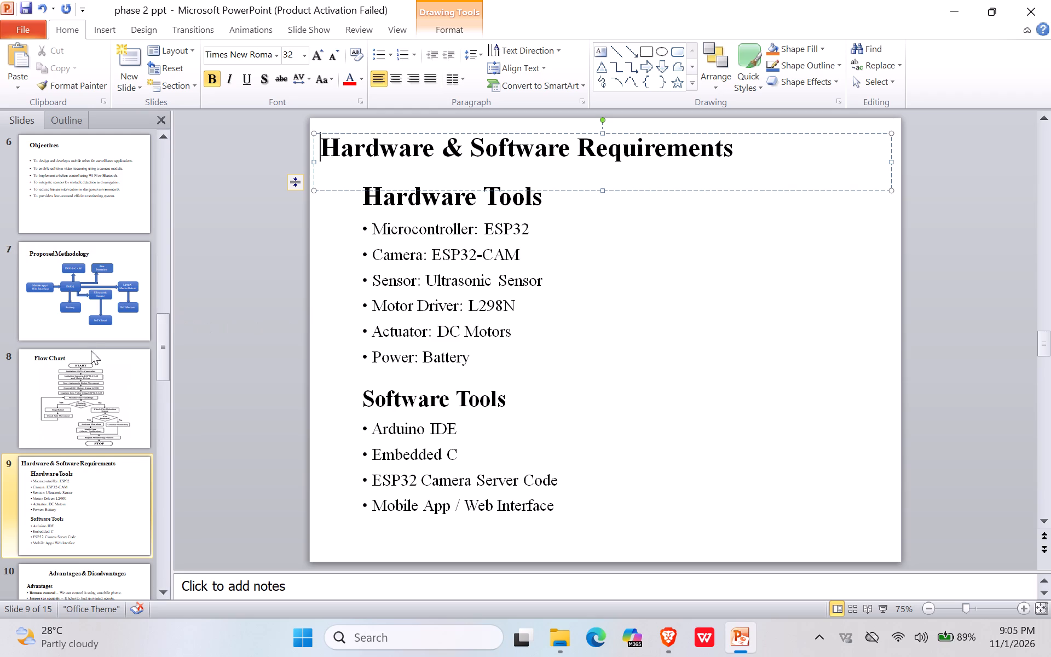
# Compare title positions with the neighbouring slides and pull the Hardware & Software Requirements title box's left edge inward to the Hardware Tools heading's left edge.
pyautogui.click(74, 358)
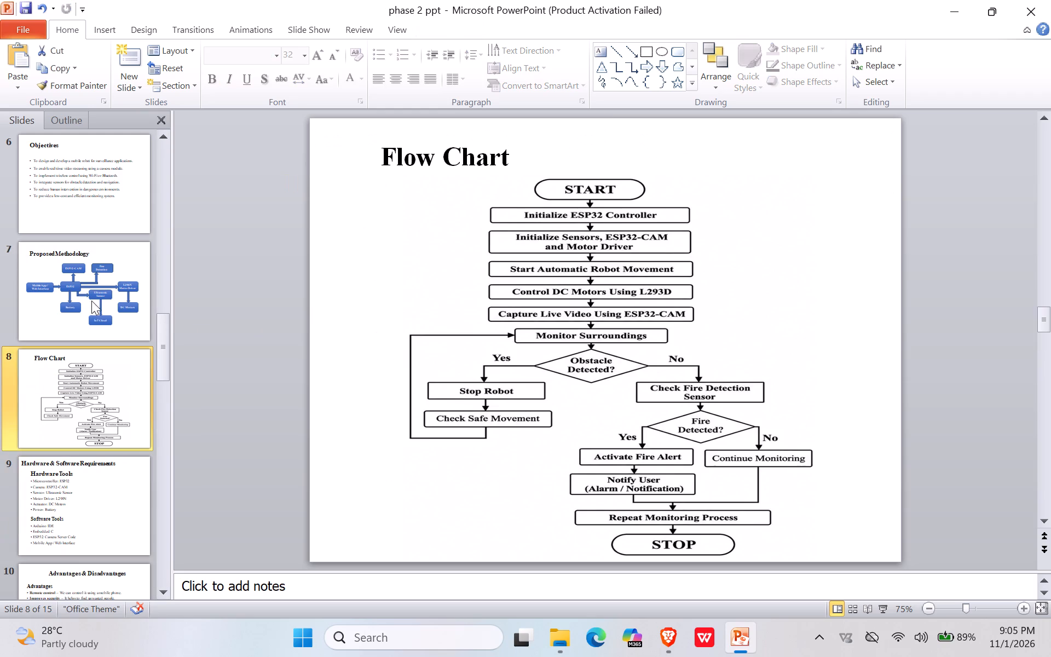
pyautogui.click(91, 299)
pyautogui.click(101, 399)
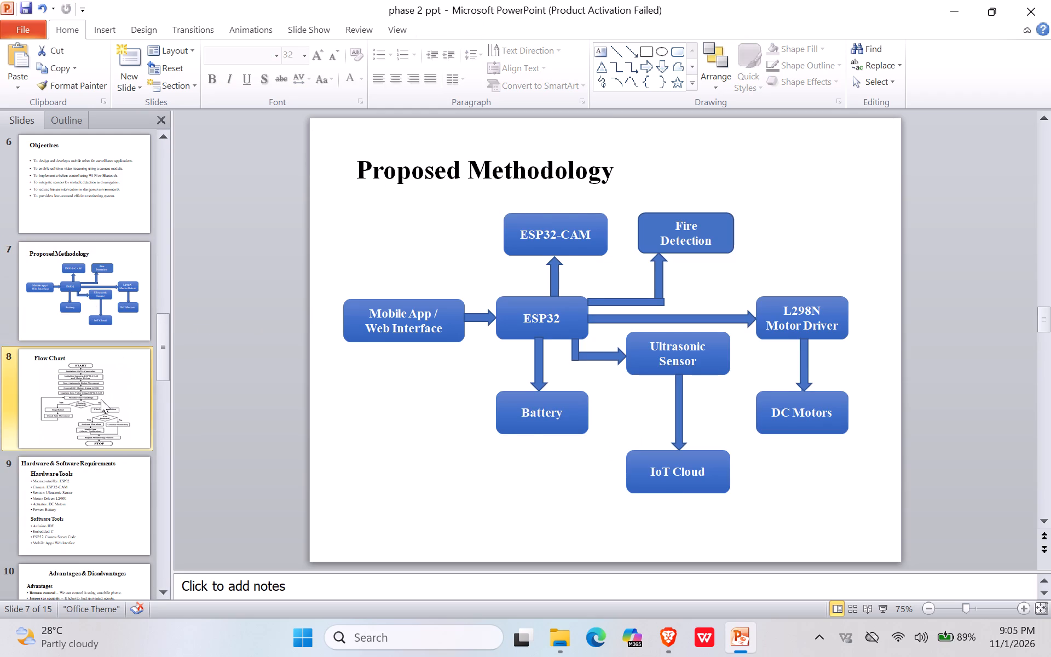
pyautogui.click(84, 488)
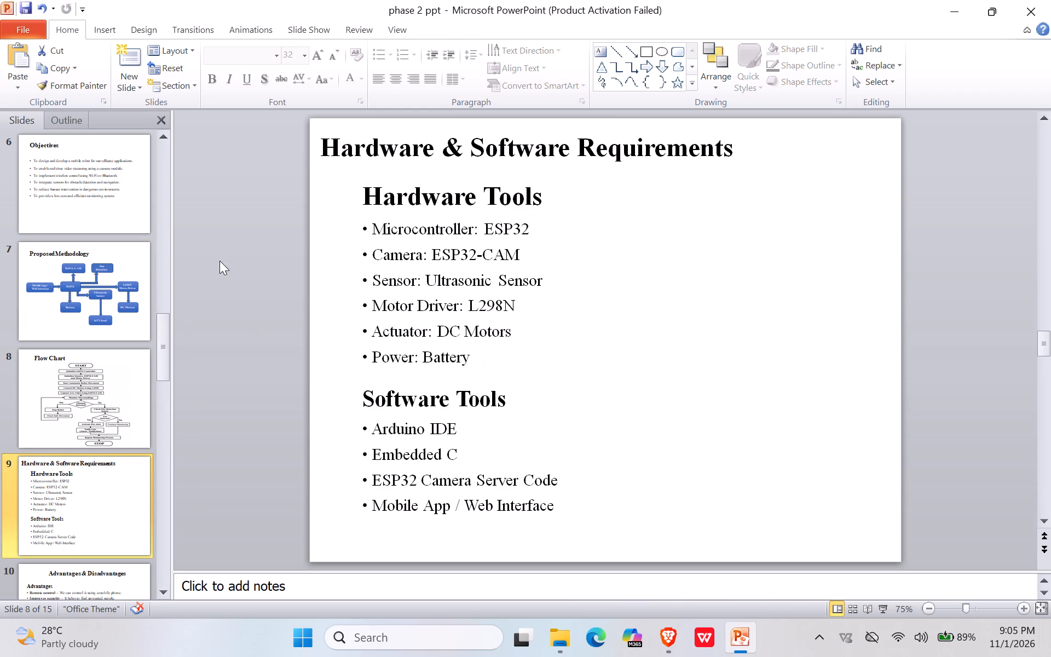
pyautogui.click(320, 134)
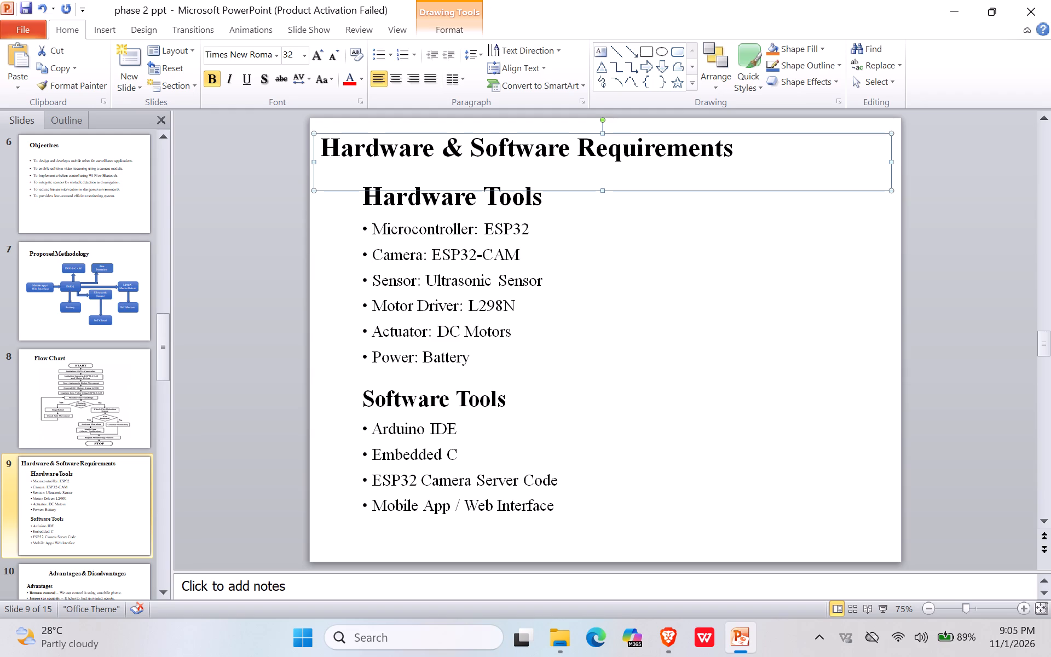
pyautogui.moveTo(311, 163); pyautogui.dragTo(314, 163)
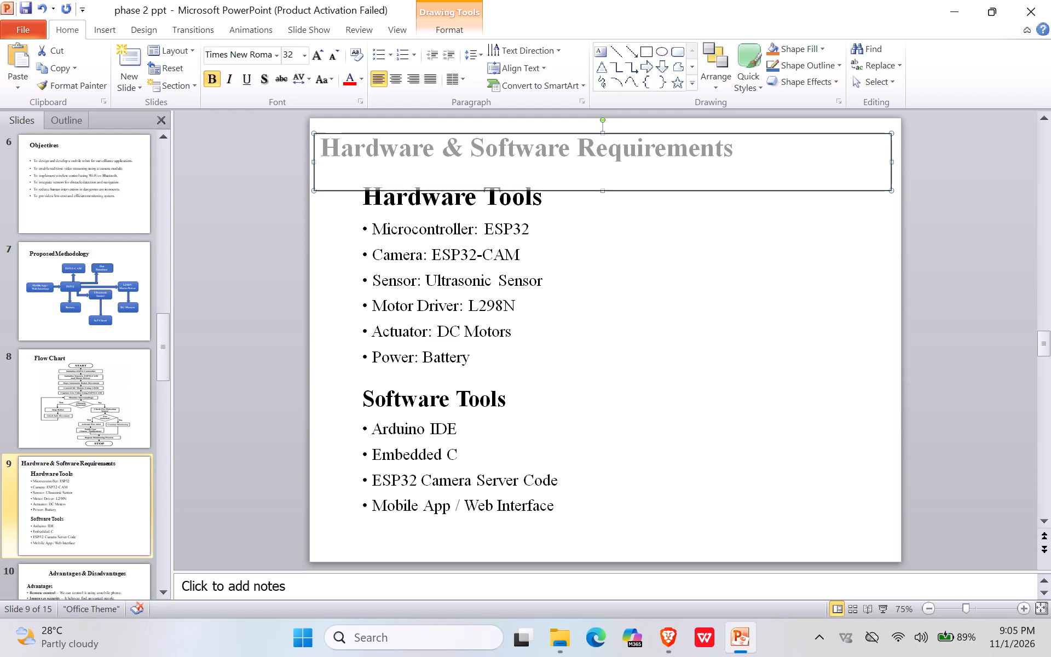
pyautogui.moveTo(314, 163); pyautogui.dragTo(342, 159)
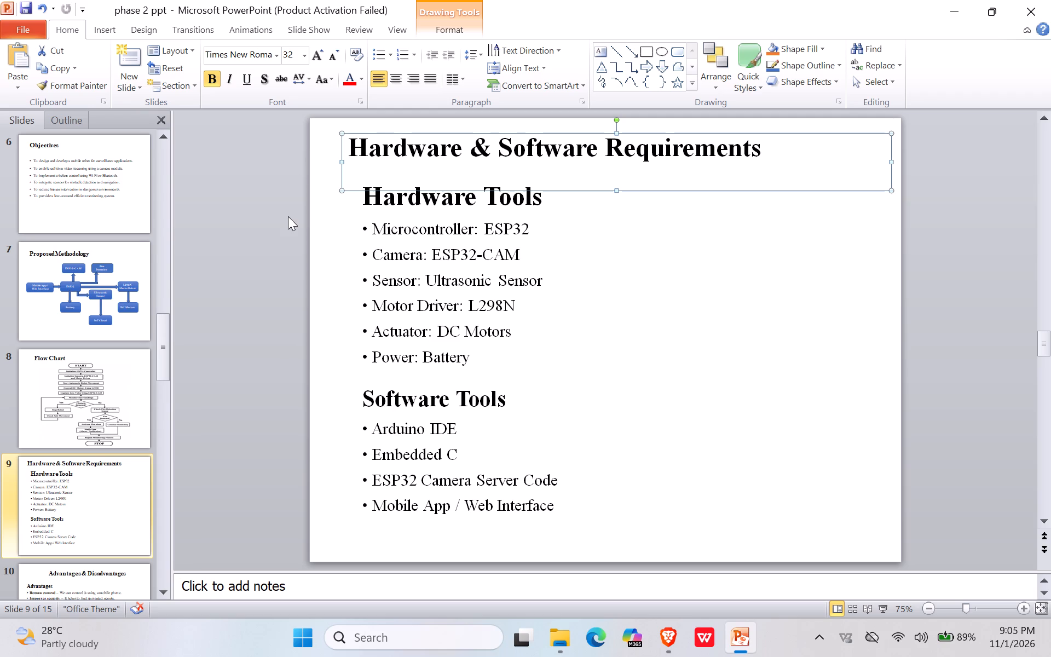
pyautogui.click(153, 401)
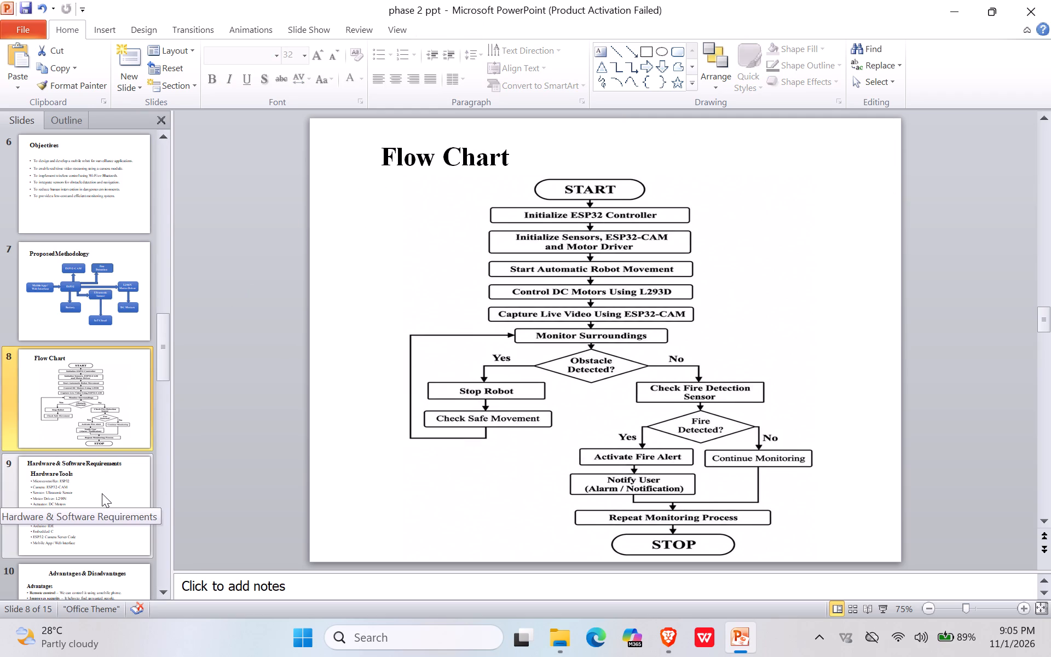
pyautogui.press('Down')
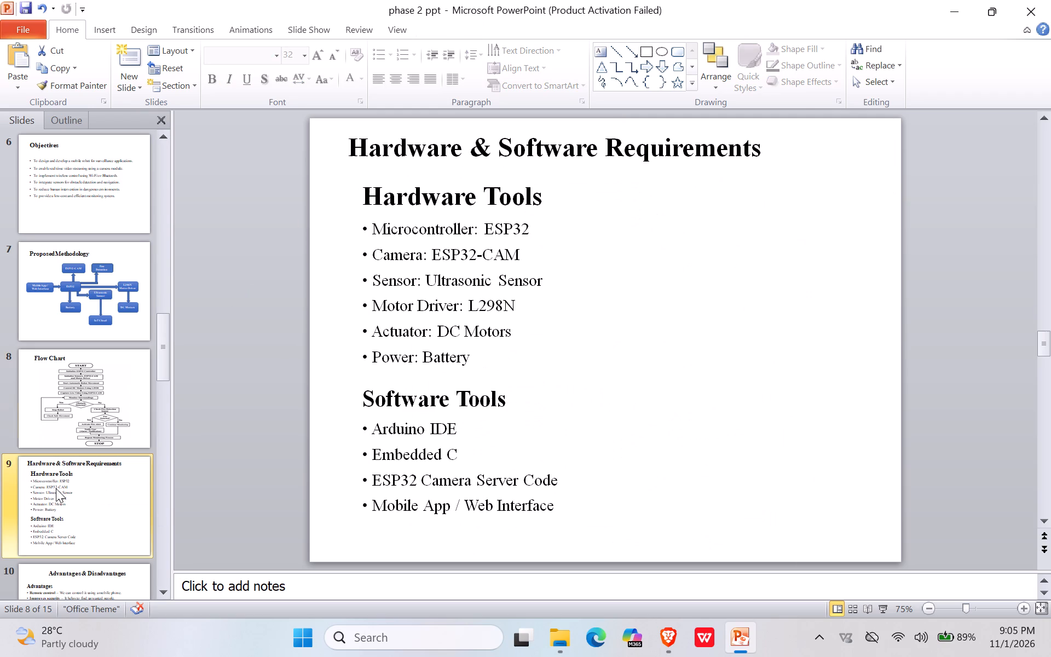
pyautogui.press('Up')
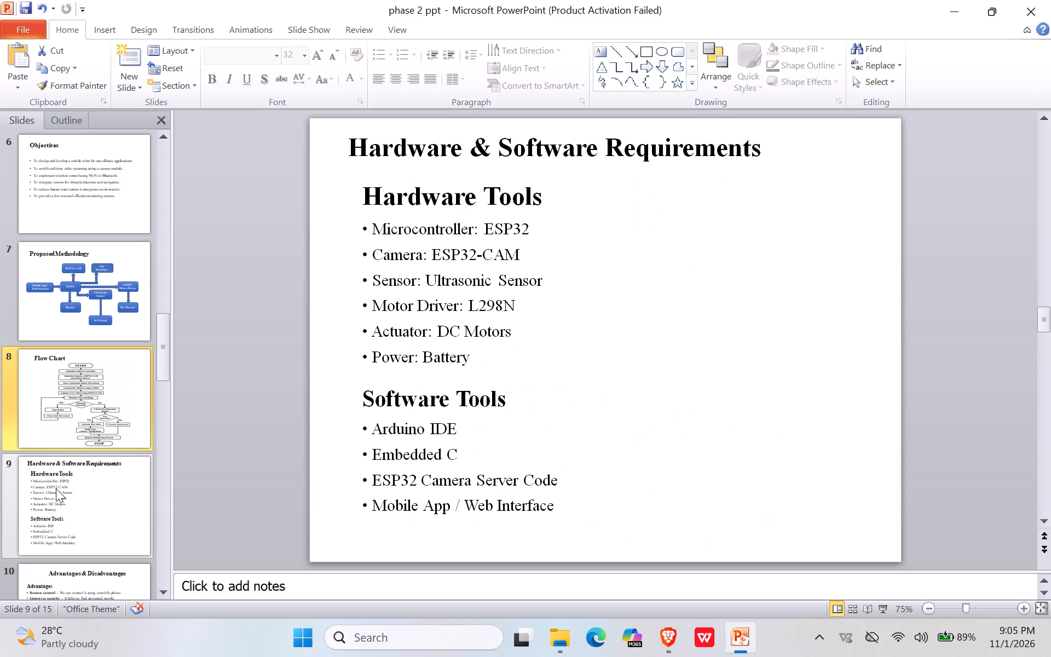
pyautogui.press('Down')
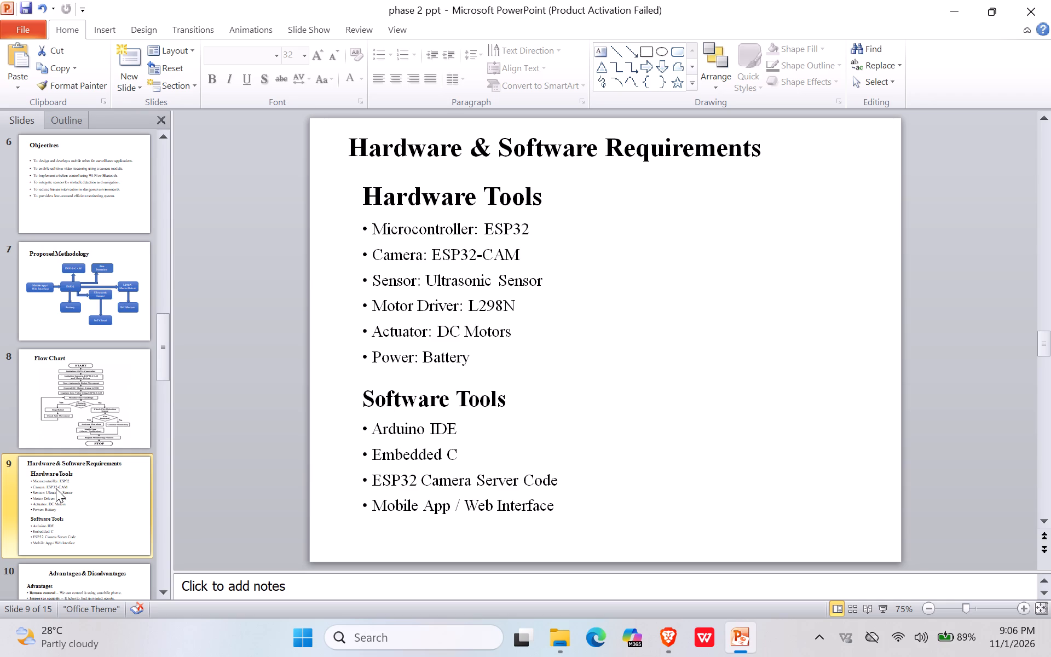
pyautogui.click(366, 141)
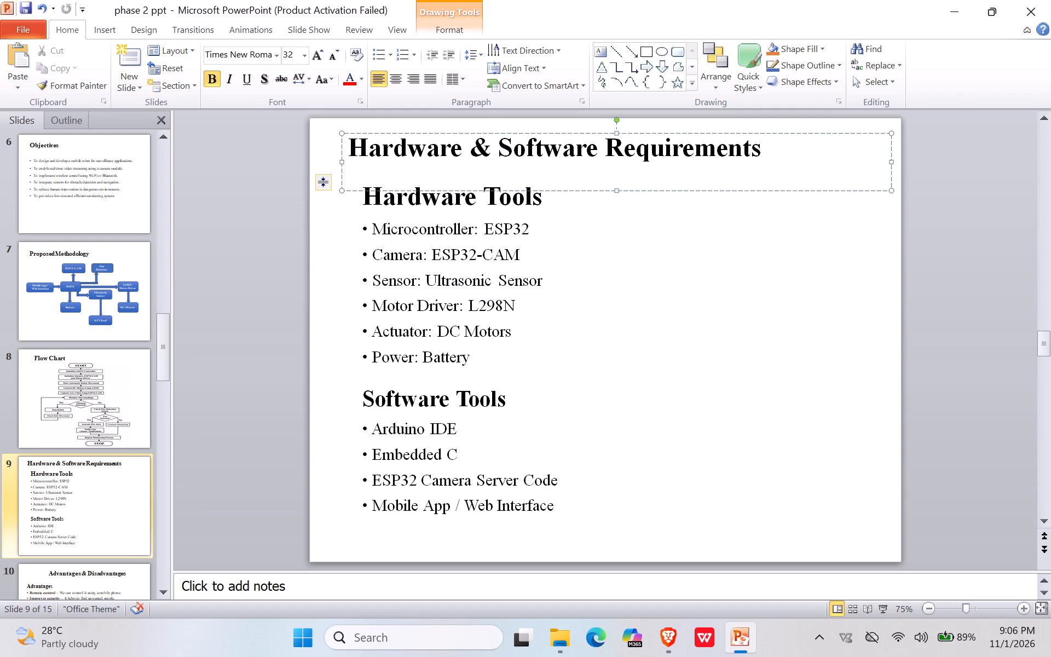
pyautogui.moveTo(342, 160); pyautogui.dragTo(353, 160)
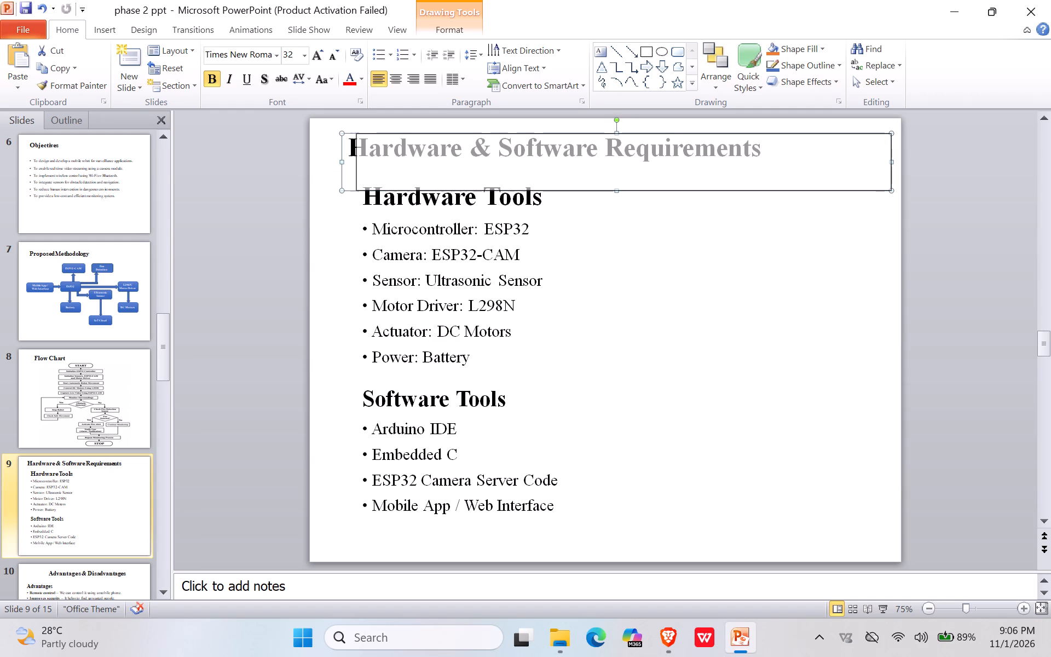
pyautogui.moveTo(353, 160); pyautogui.dragTo(363, 162)
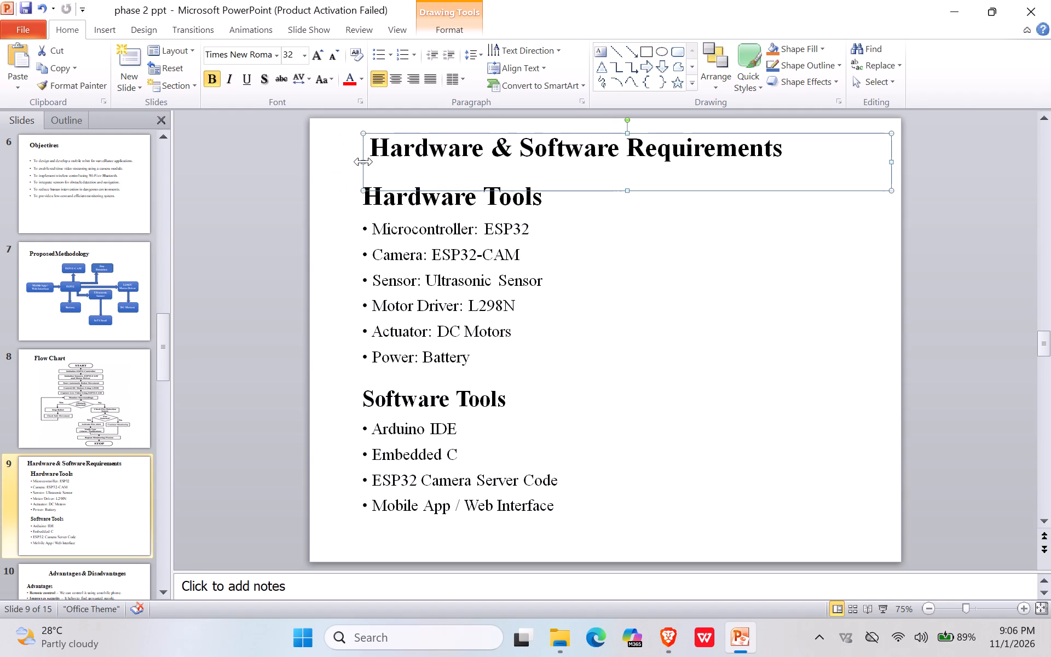
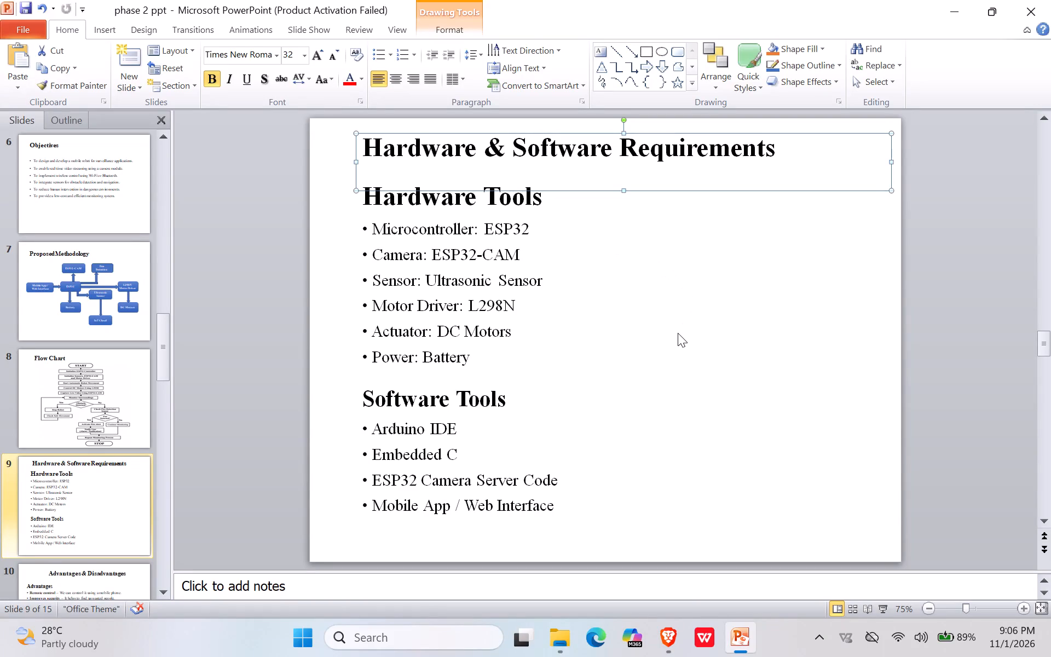
# Left-align the title of the Advantages & Disadvantages slide.
pyautogui.click(678, 333)
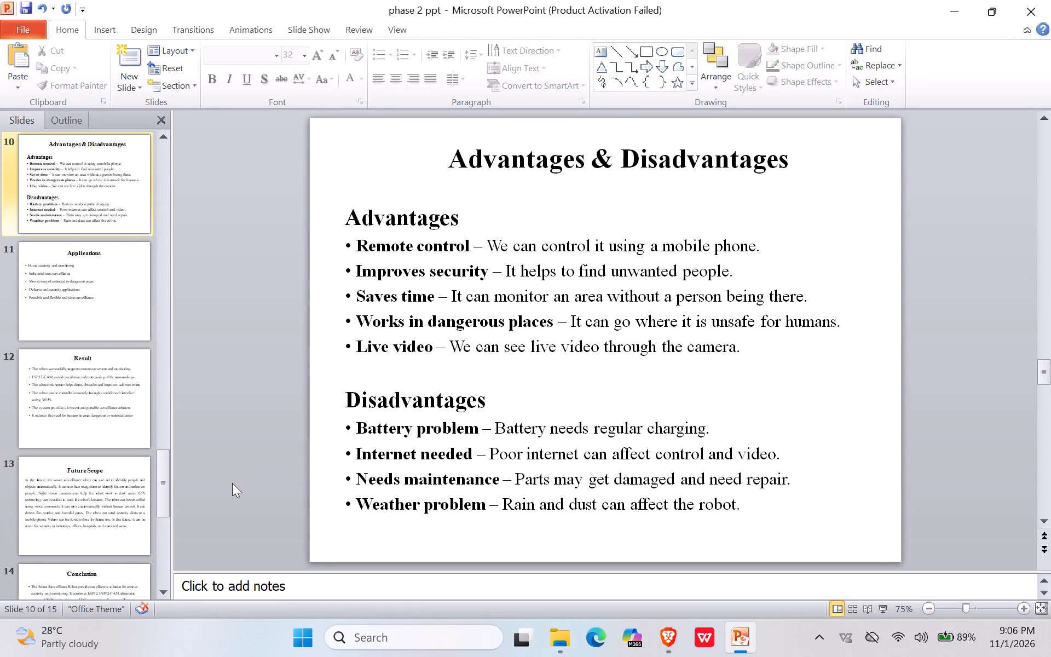
pyautogui.moveTo(513, 125); pyautogui.dragTo(494, 160)
pyautogui.click(494, 160)
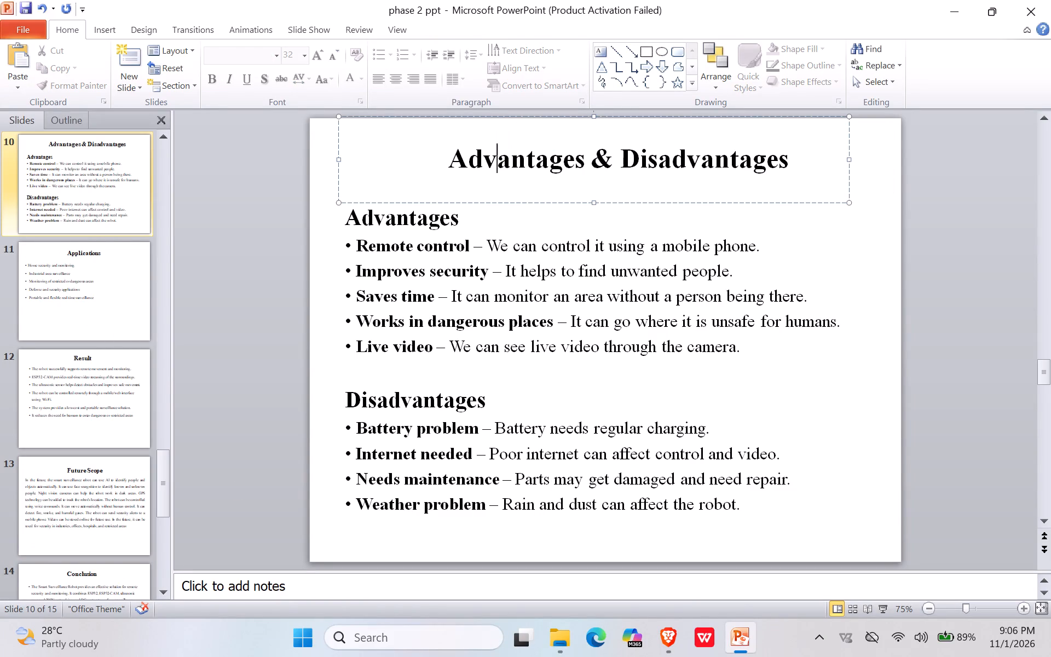
pyautogui.click(376, 77)
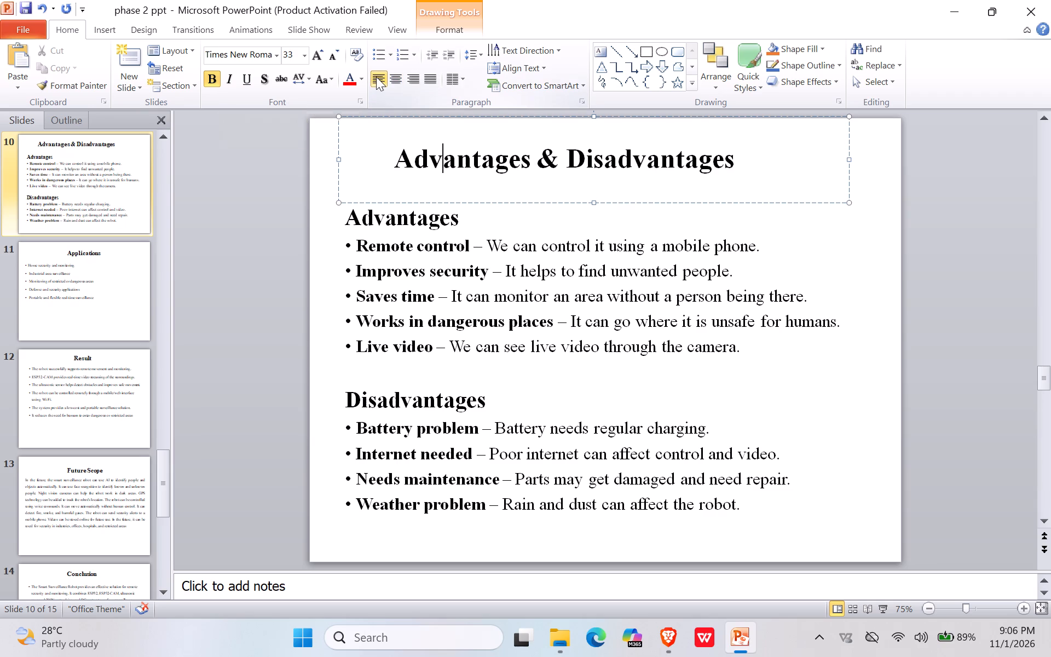
pyautogui.click(376, 78)
pyautogui.click(376, 78)
pyautogui.click(415, 73)
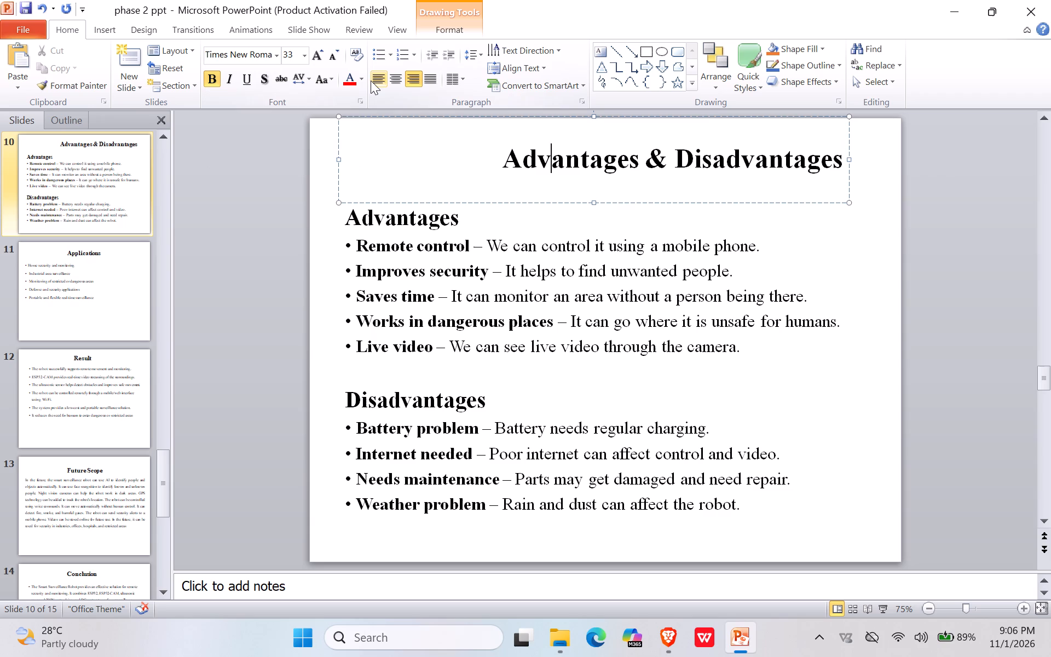
pyautogui.click(385, 79)
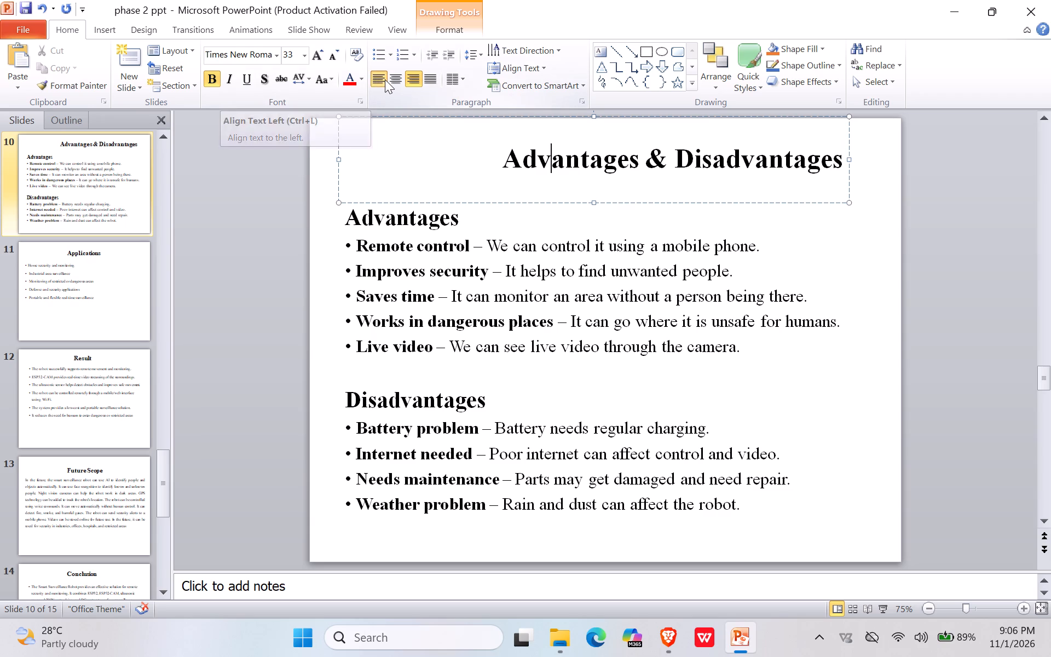
# Delete the leading spaces before the Advantages & Disadvantages title so it lines up with the Advantages heading.
pyautogui.click(400, 169)
pyautogui.press('BackSpace')
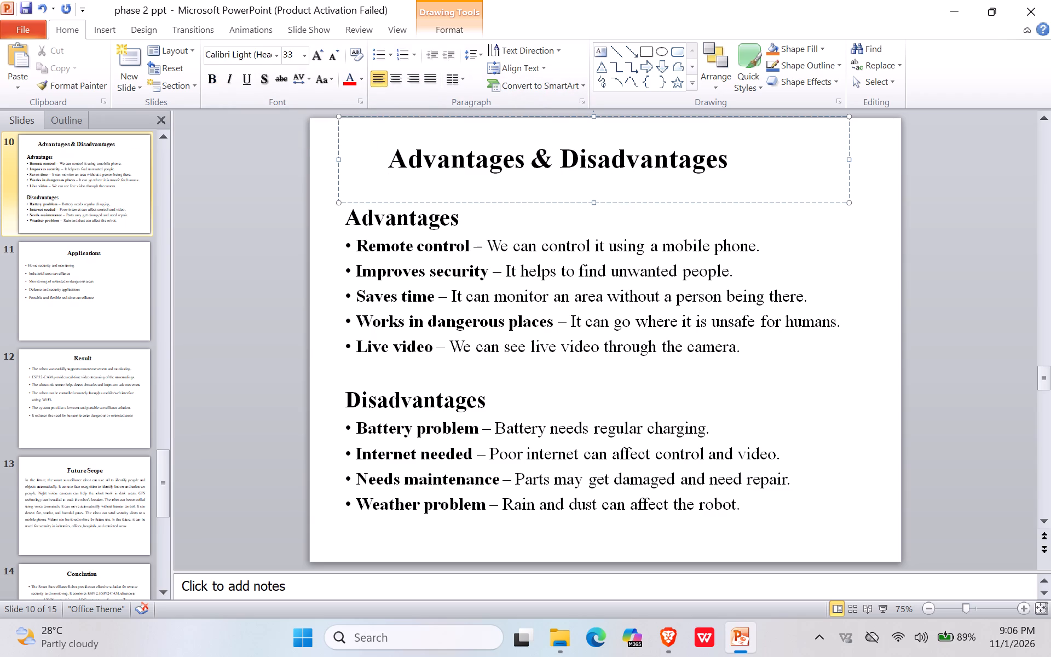
pyautogui.press('BackSpace')
pyautogui.press('BackSpace')
pyautogui.press('BackSpace')
pyautogui.press('BackSpace')
pyautogui.press('BackSpace')
pyautogui.press('BackSpace')
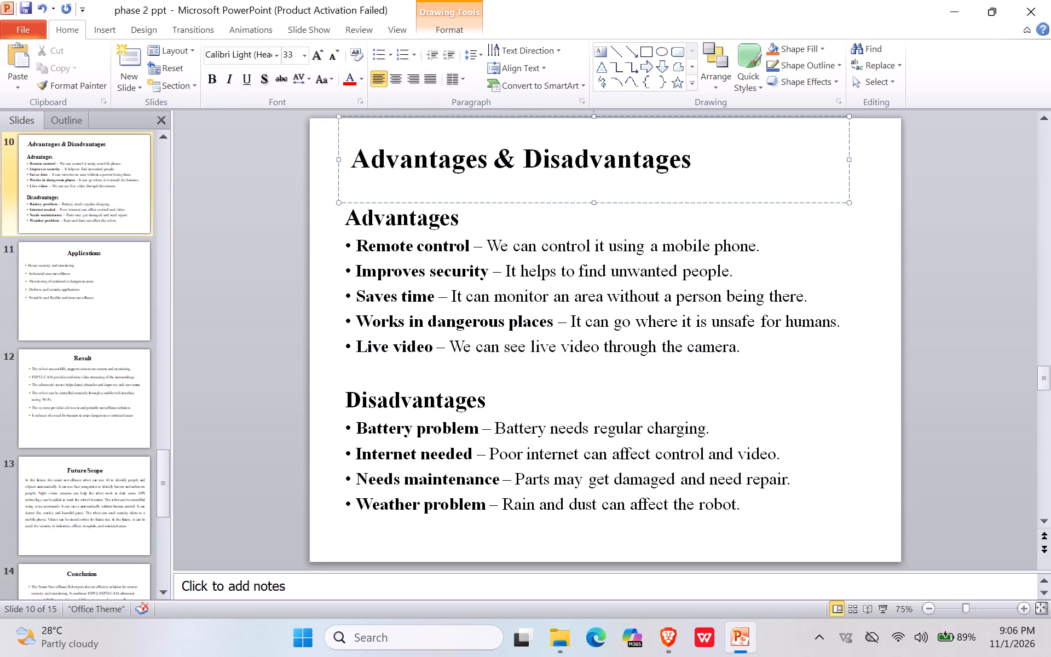
pyautogui.press('BackSpace')
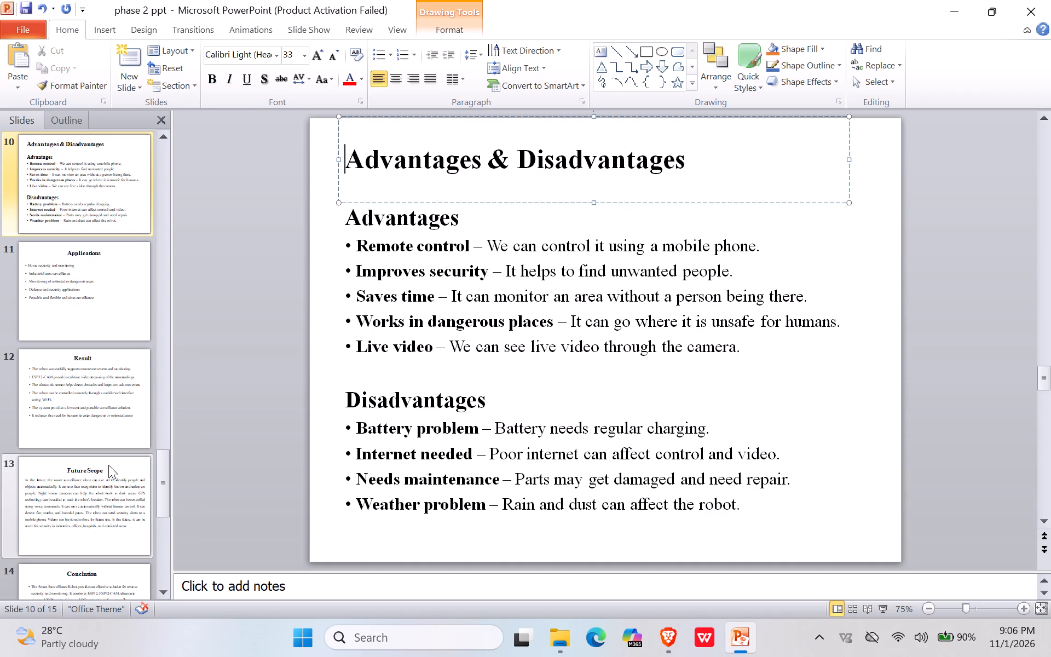
# Left-align the title of the Applications slide.
pyautogui.press('Down')
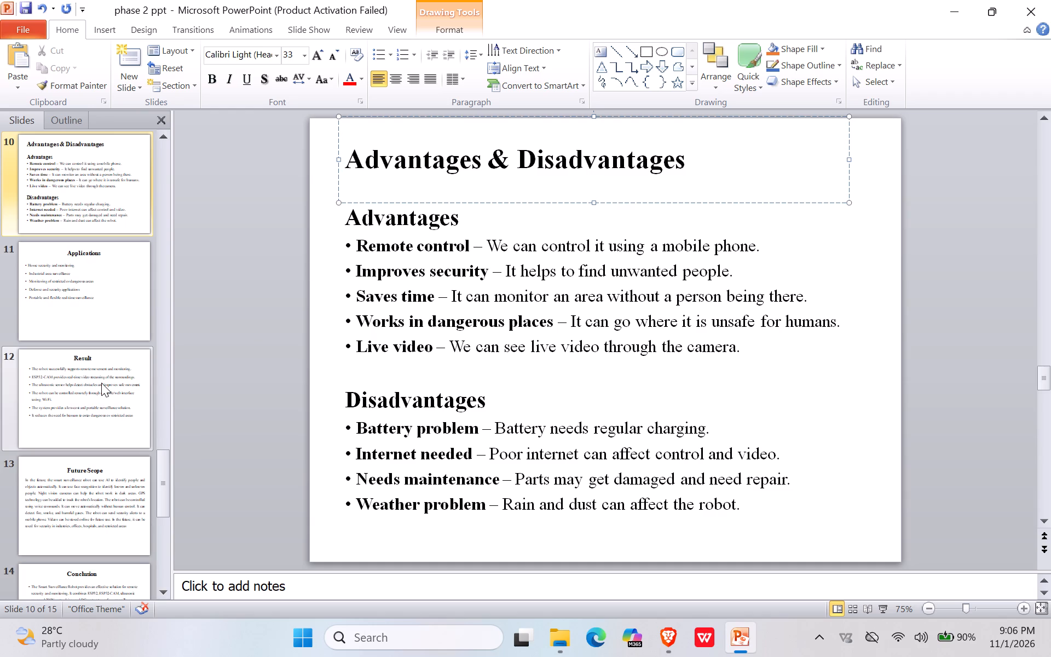
pyautogui.click(90, 283)
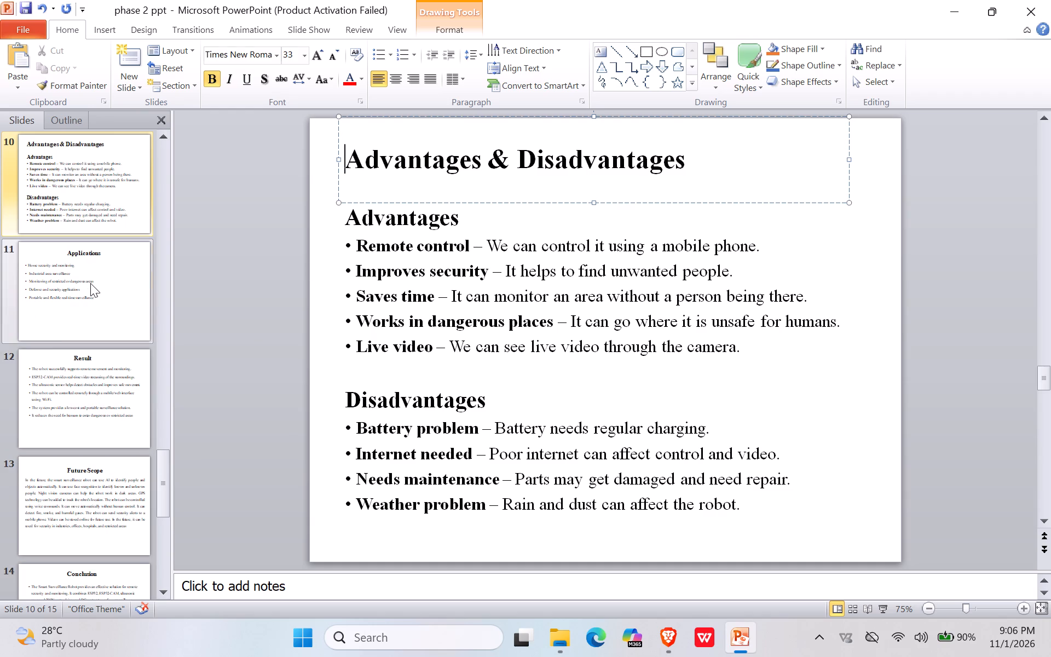
pyautogui.click(523, 181)
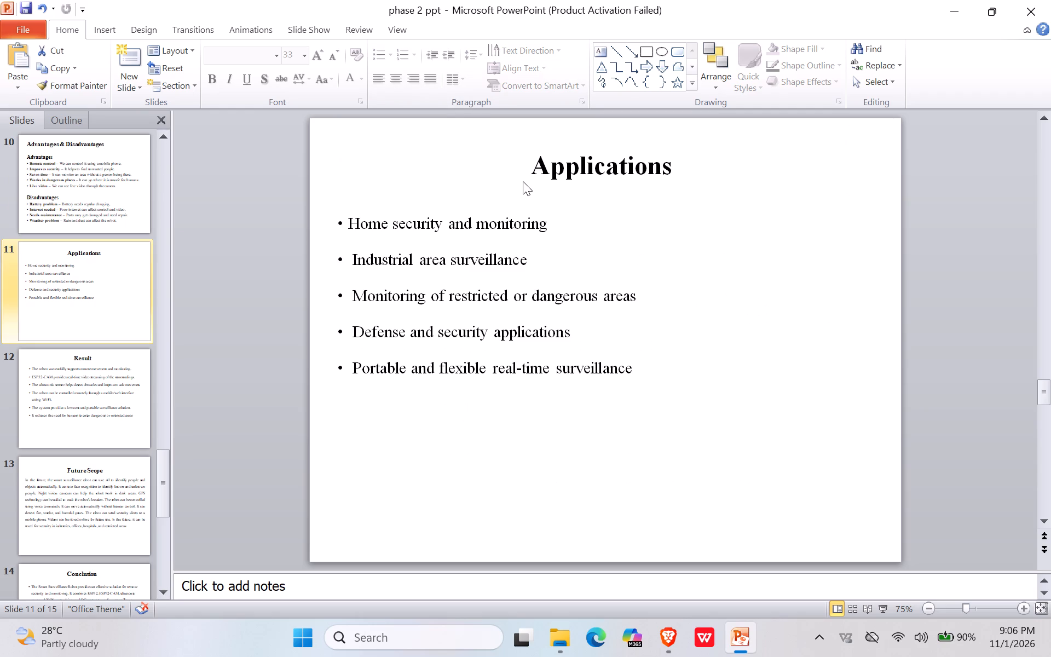
pyautogui.click(533, 165)
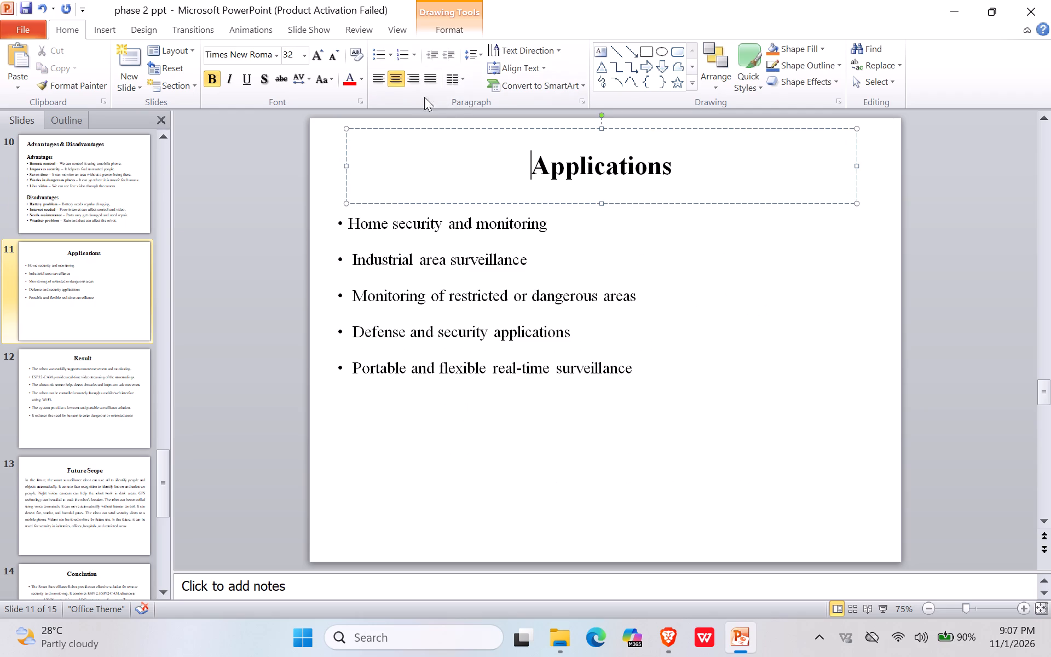
pyautogui.click(378, 78)
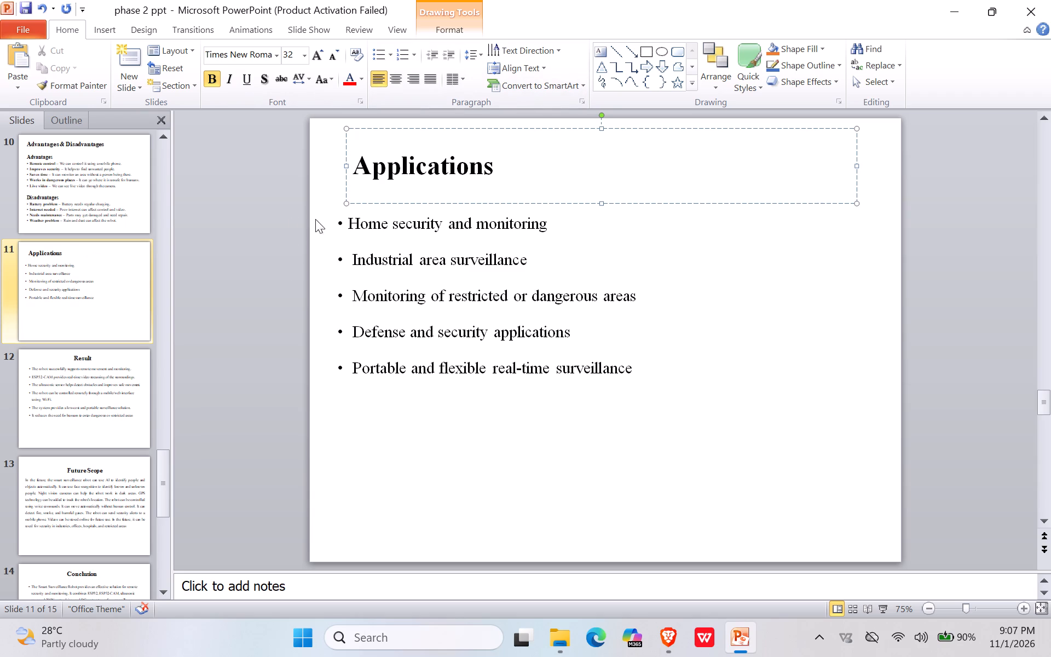
# Shift the Applications bullet text box inward so its bullets line up with the title, and save the presentation.
pyautogui.click(340, 245)
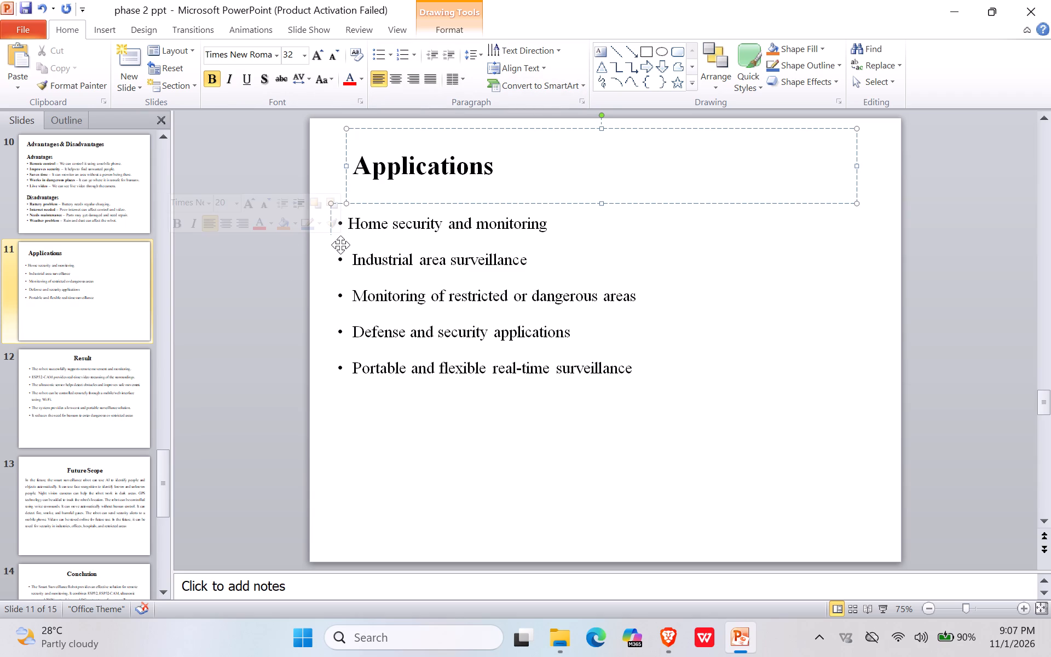
pyautogui.moveTo(340, 245); pyautogui.dragTo(353, 243)
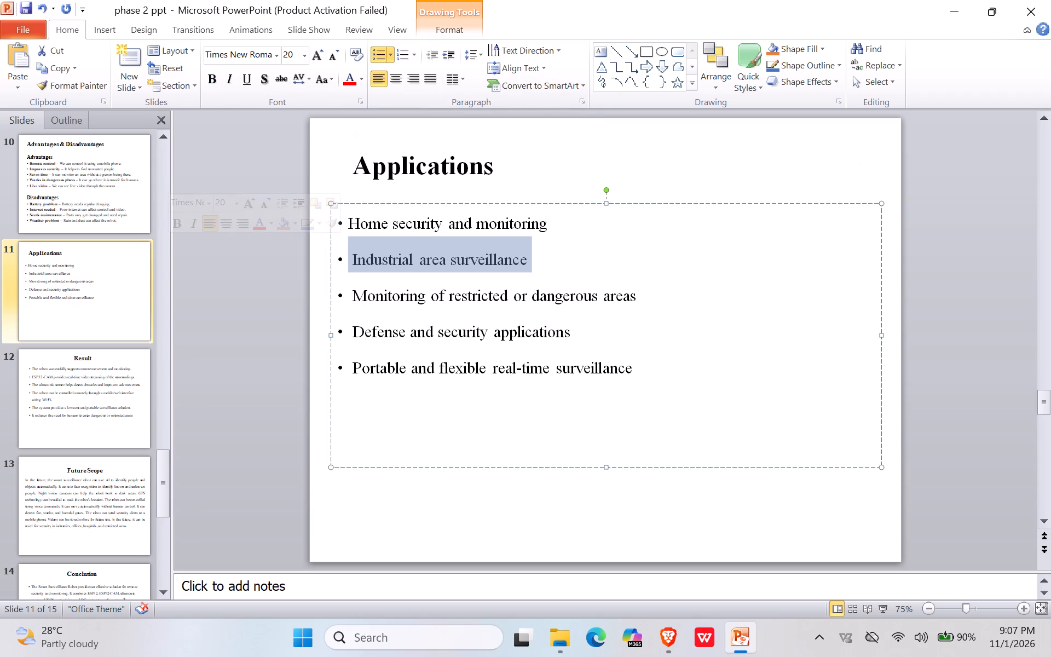
pyautogui.moveTo(353, 243); pyautogui.dragTo(354, 243)
pyautogui.moveTo(609, 203); pyautogui.dragTo(625, 198)
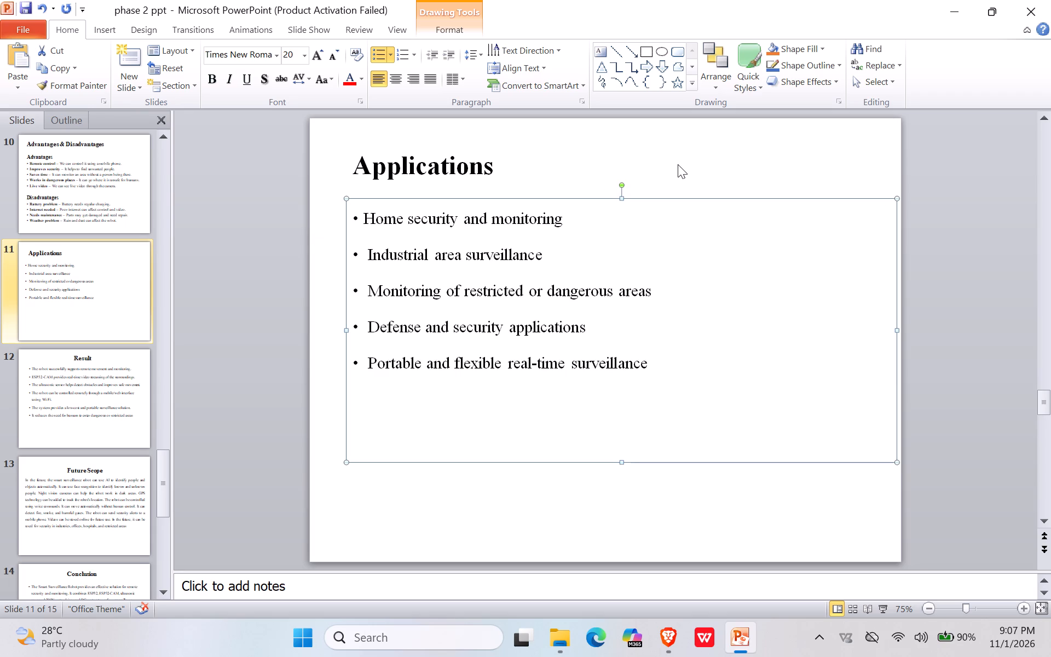
pyautogui.click(679, 172)
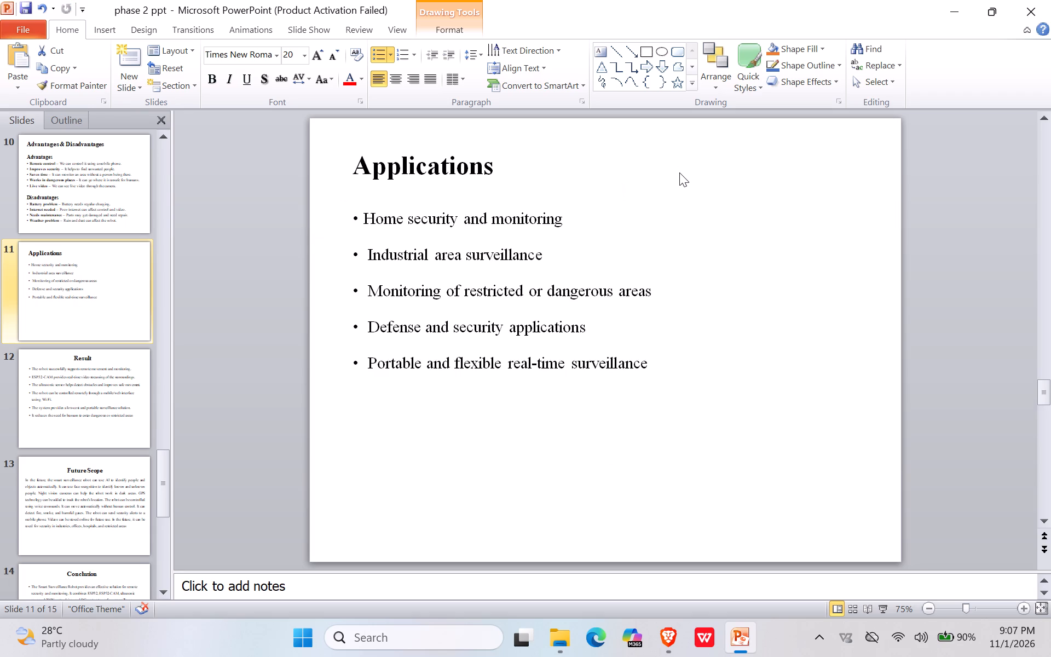
pyautogui.hotkey('ctrl', 's')
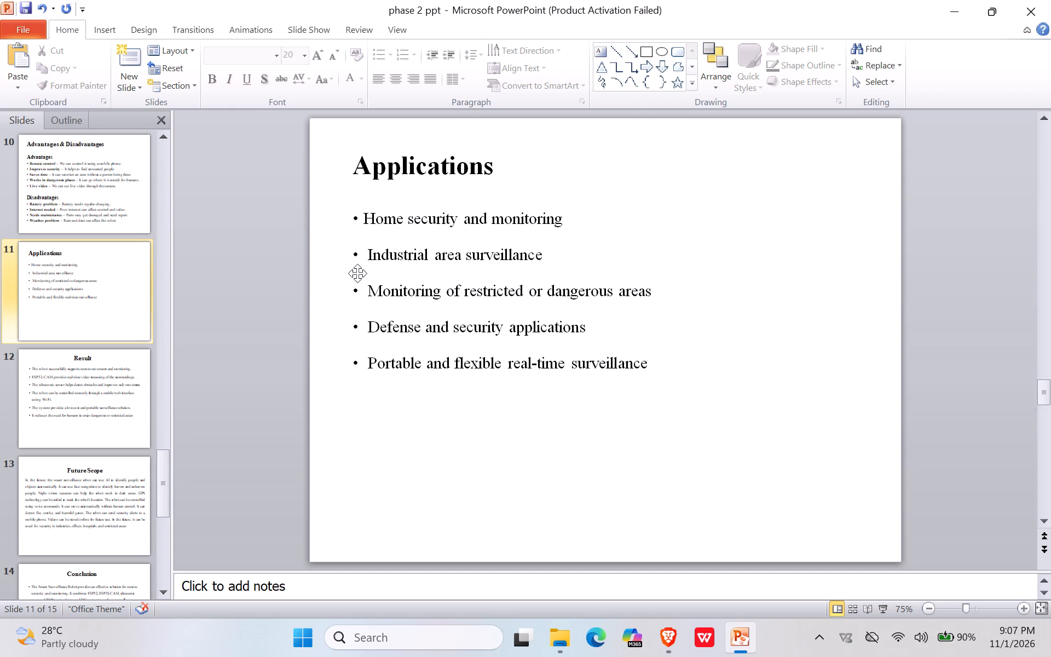
# Left-align the title of the Result slide and save the presentation.
pyautogui.press('Down')
pyautogui.click(564, 162)
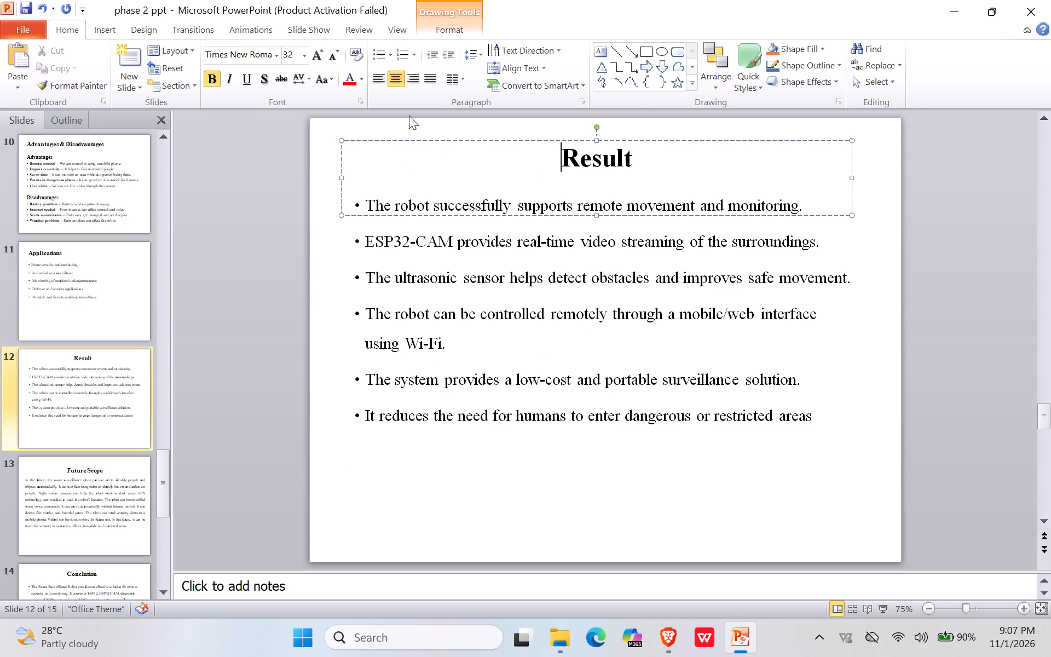
pyautogui.click(376, 73)
pyautogui.hotkey('ctrl', 's')
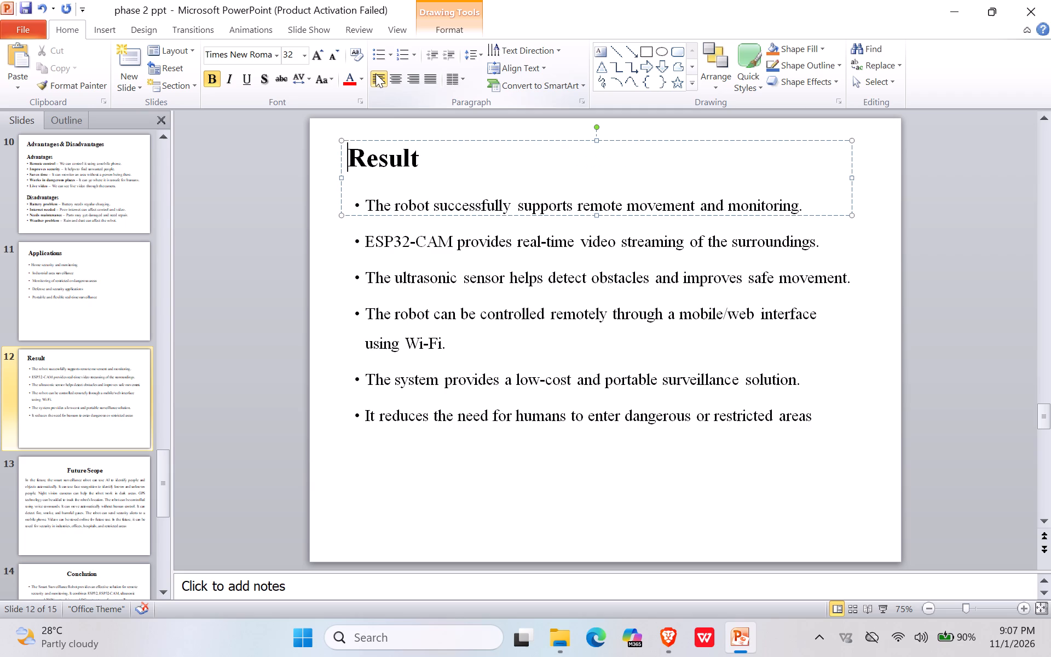
pyautogui.click(479, 434)
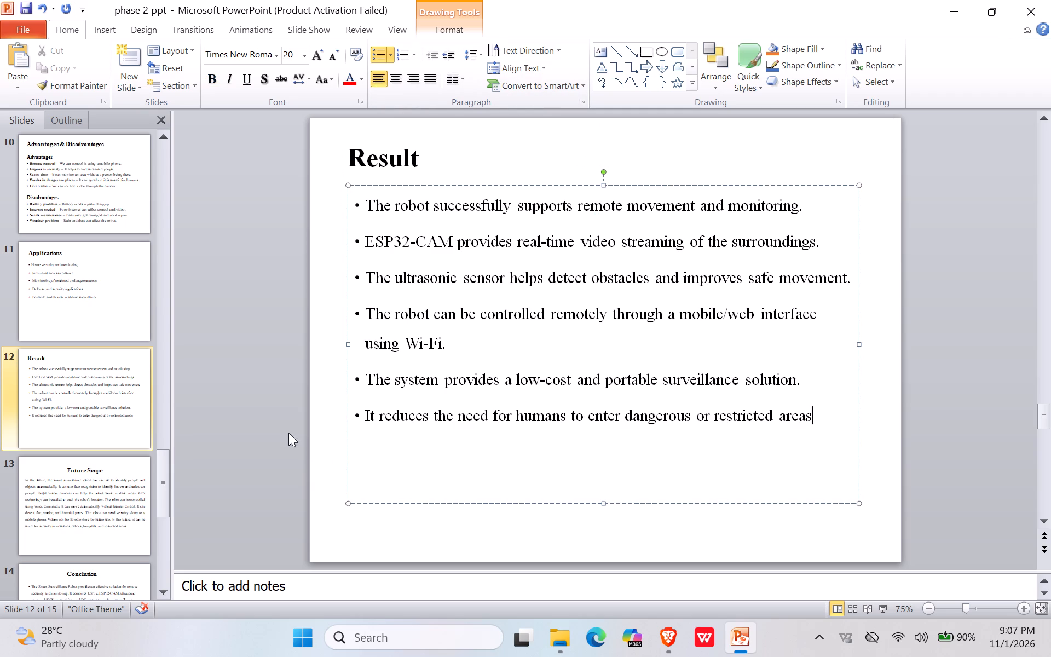
# Left-align the title of the Future Scope slide.
pyautogui.click(151, 479)
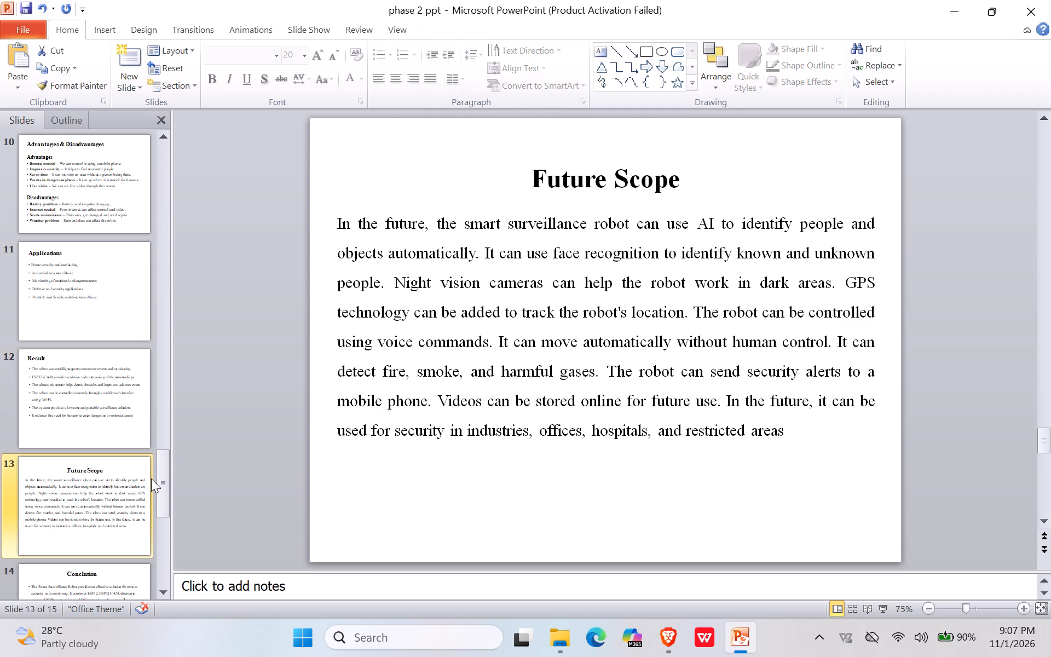
pyautogui.click(534, 180)
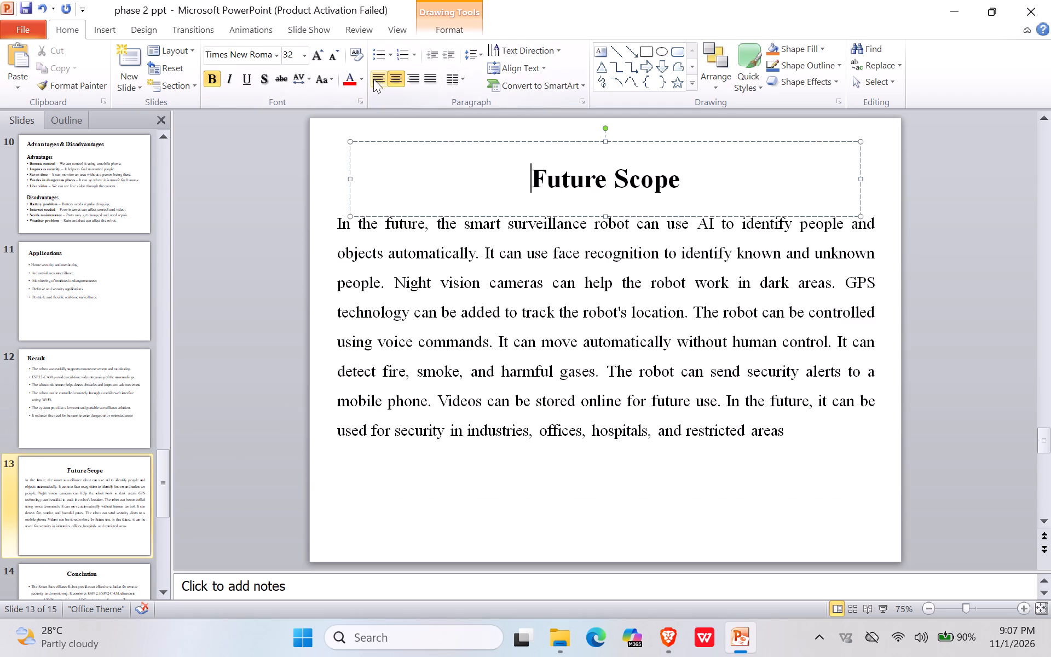
pyautogui.click(373, 79)
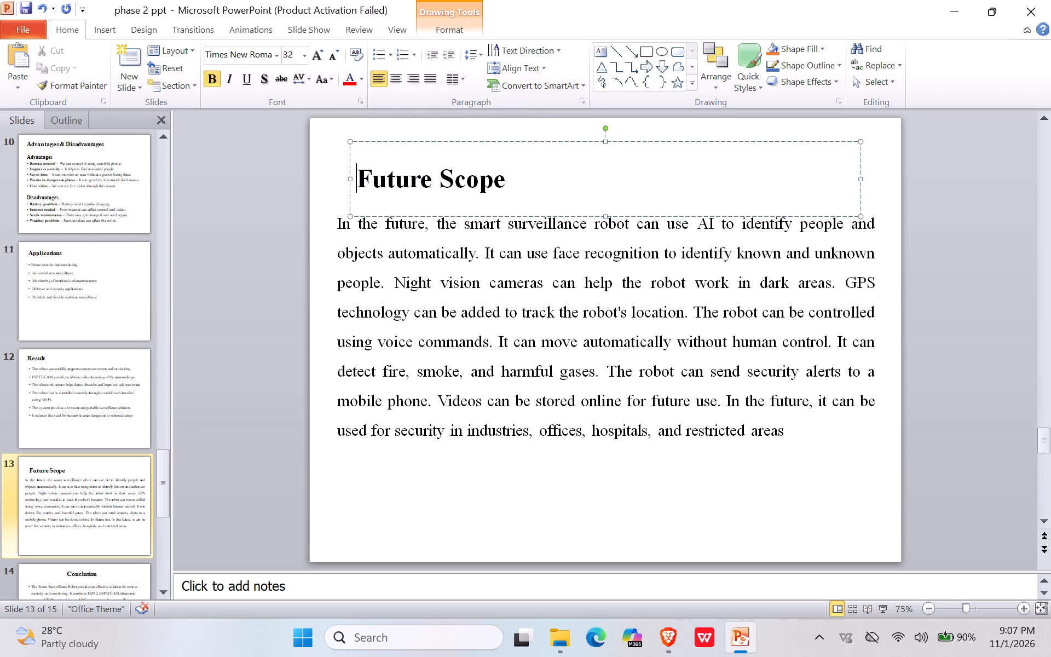
# Extend the Future Scope title box's left edge outward to about the body paragraph's left edge, and save the presentation.
pyautogui.moveTo(349, 180); pyautogui.dragTo(344, 180)
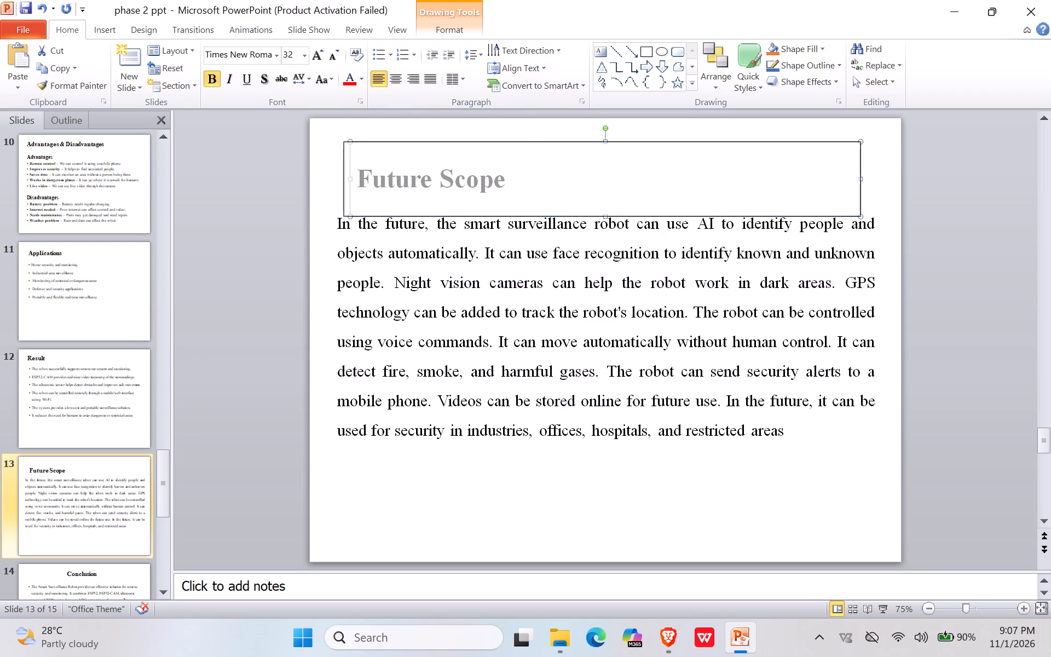
pyautogui.moveTo(344, 180); pyautogui.dragTo(336, 180)
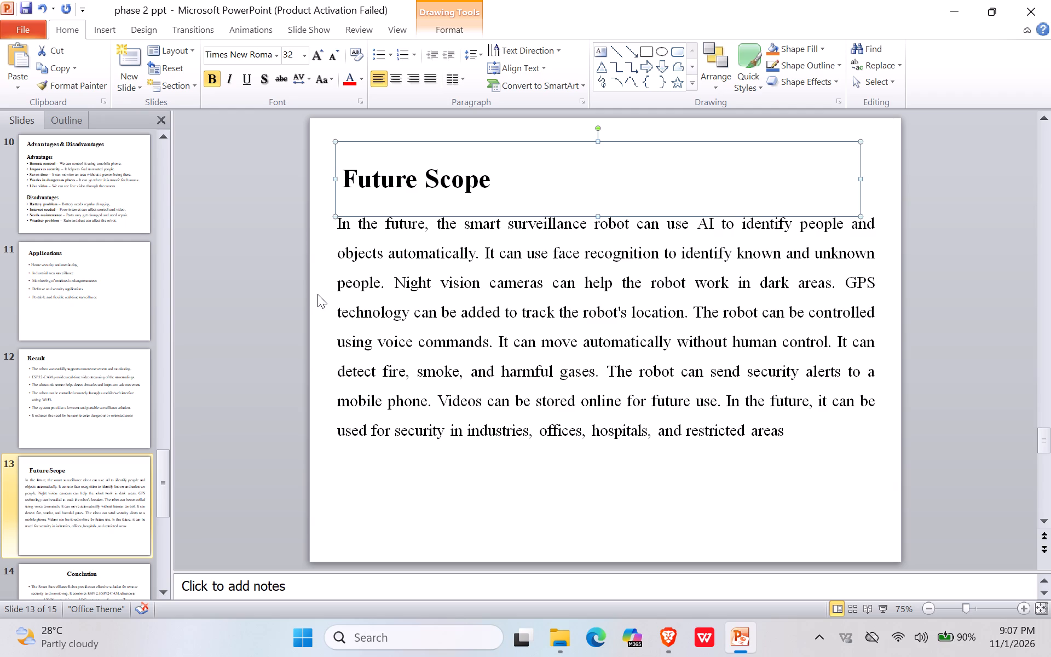
pyautogui.click(296, 301)
pyautogui.hotkey('ctrl', 's')
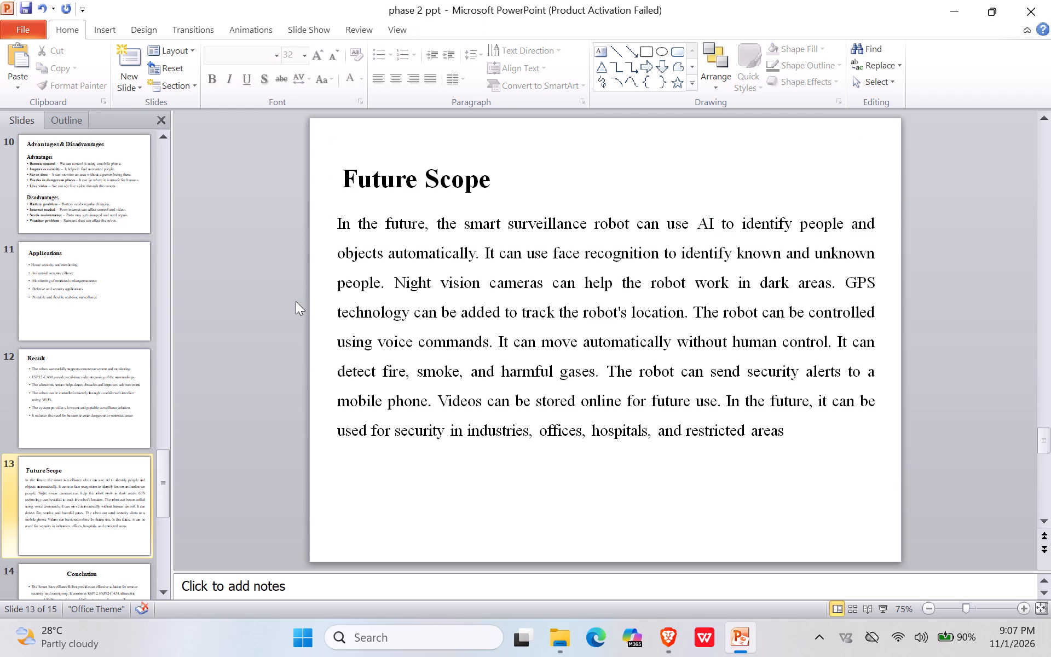
# Left-align the title of the Conclusion slide, indent it by one space, and save the presentation.
pyautogui.press('Down')
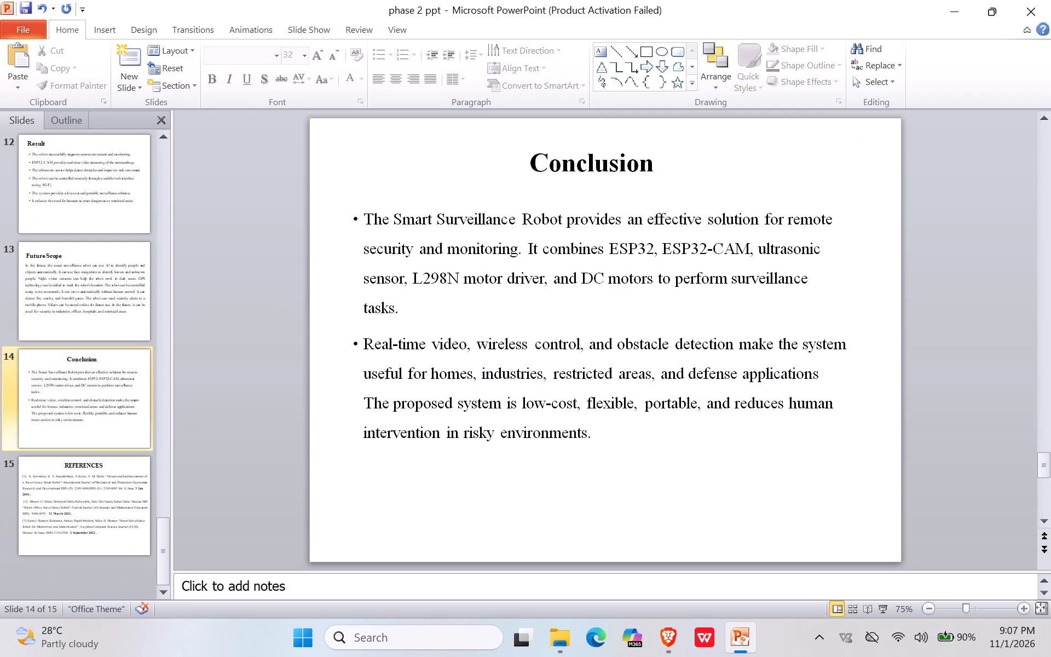
pyautogui.click(521, 160)
pyautogui.click(535, 161)
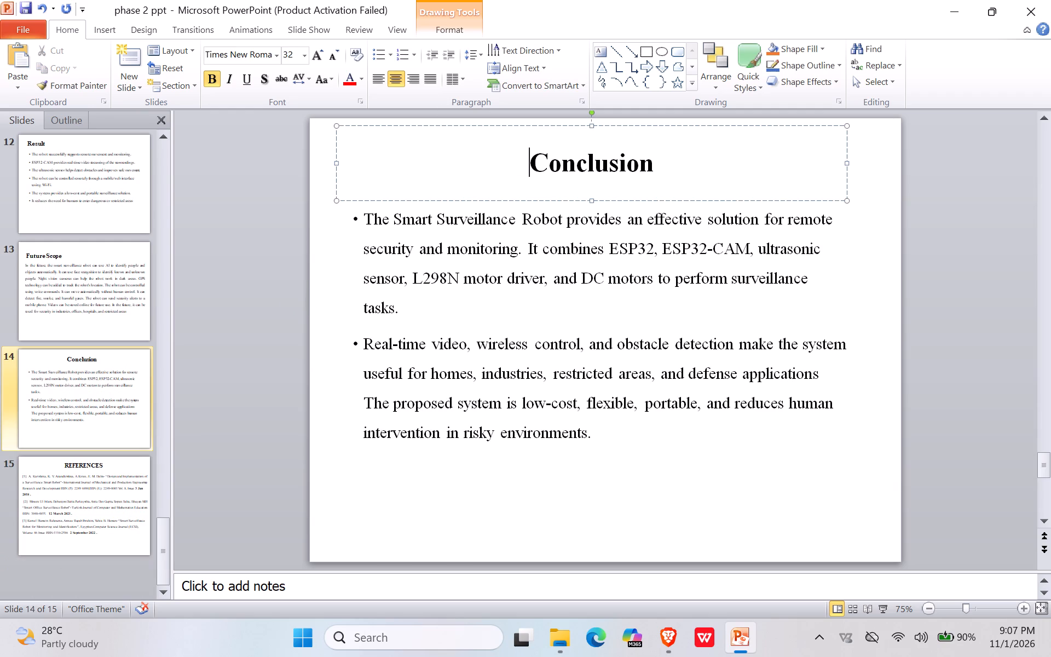
pyautogui.click(379, 81)
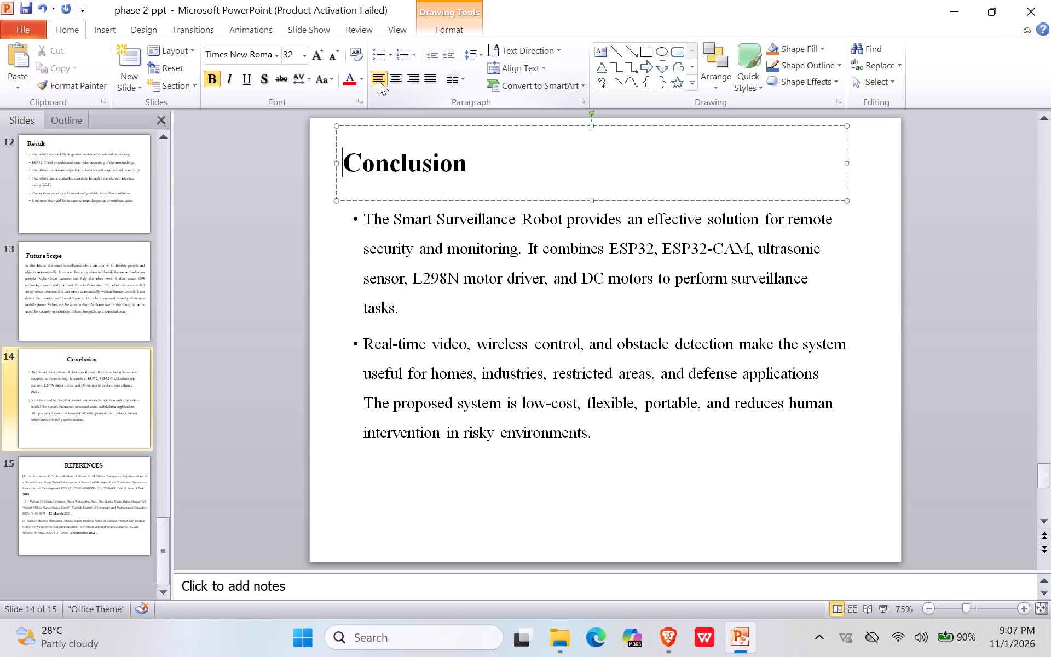
pyautogui.press('space')
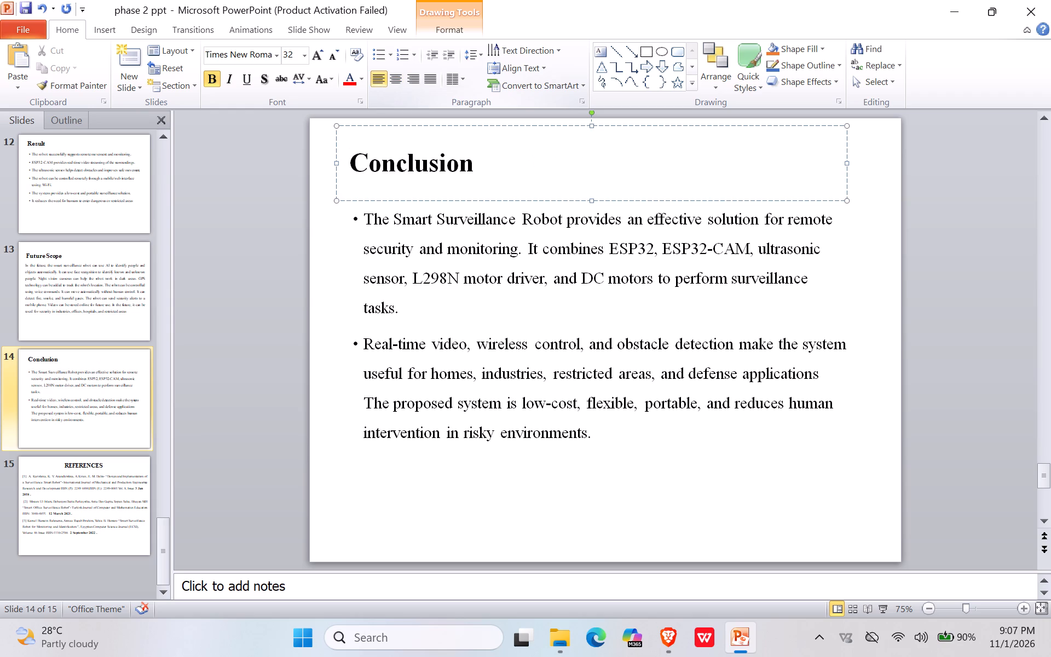
pyautogui.hotkey('ctrl', 's')
# Left-align the title of the References slide.
pyautogui.click(105, 470)
pyautogui.click(511, 160)
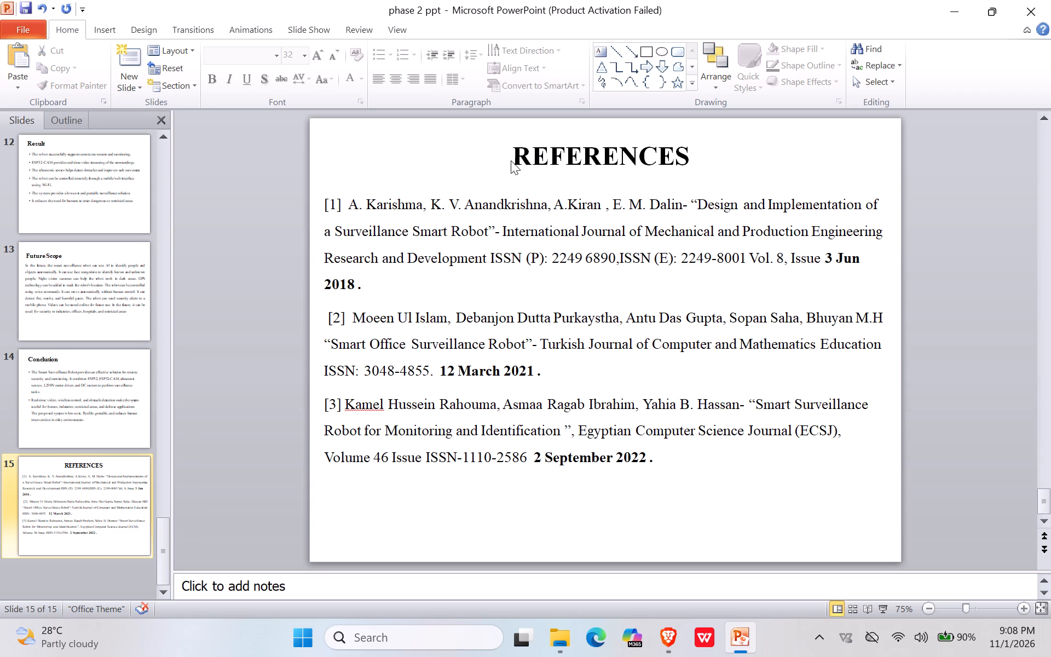
pyautogui.click(542, 155)
pyautogui.press('Left')
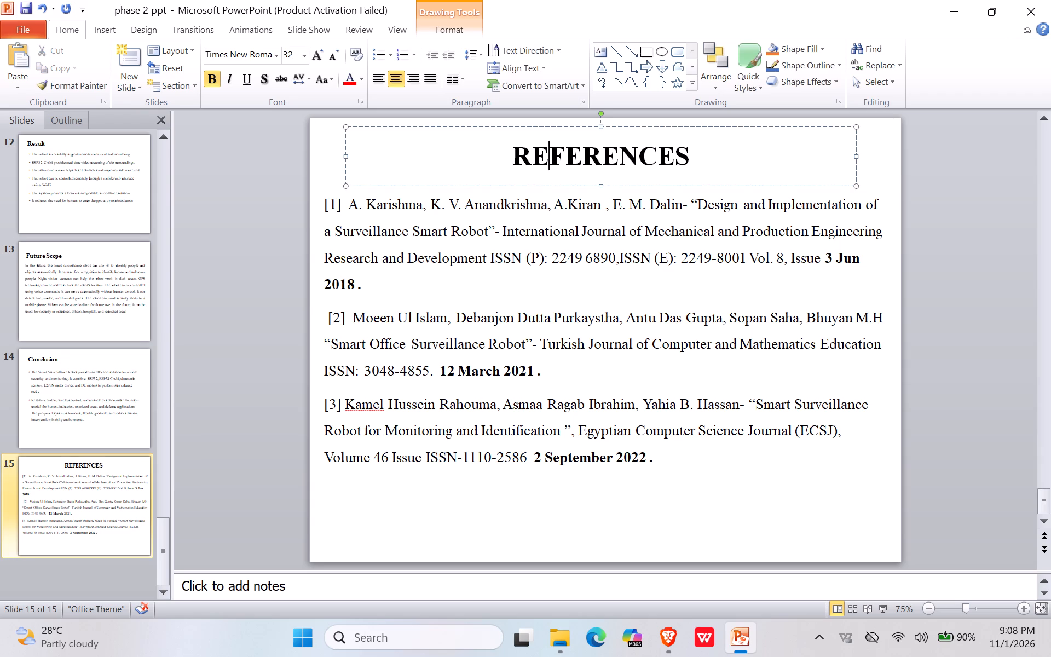
pyautogui.press('Left')
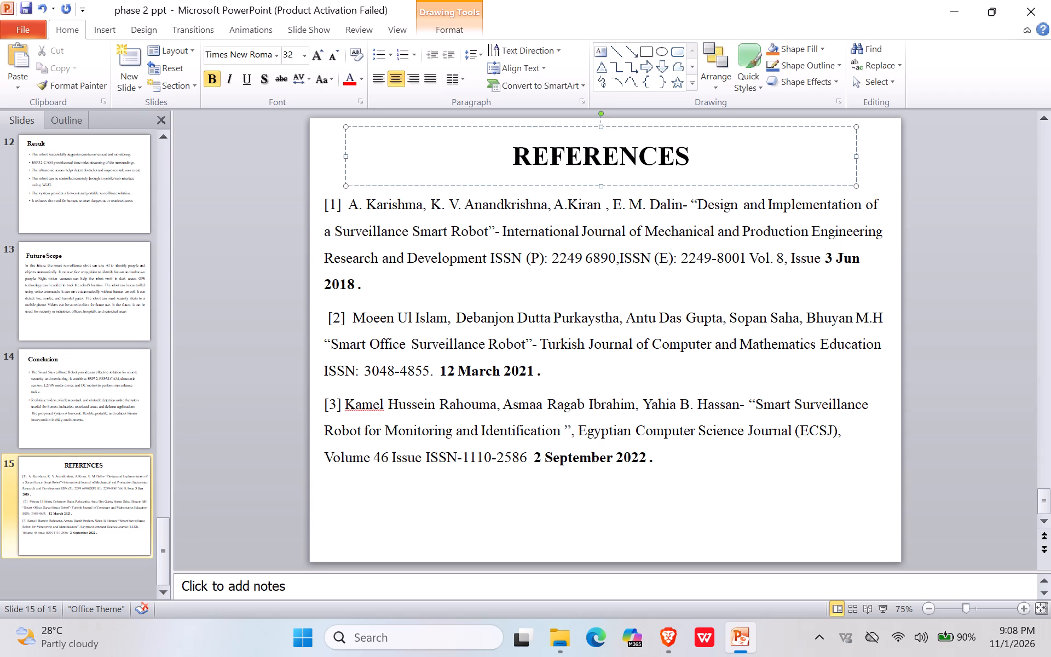
pyautogui.press('BackSpace')
pyautogui.press('BackSpace')
pyautogui.press('BackSpace')
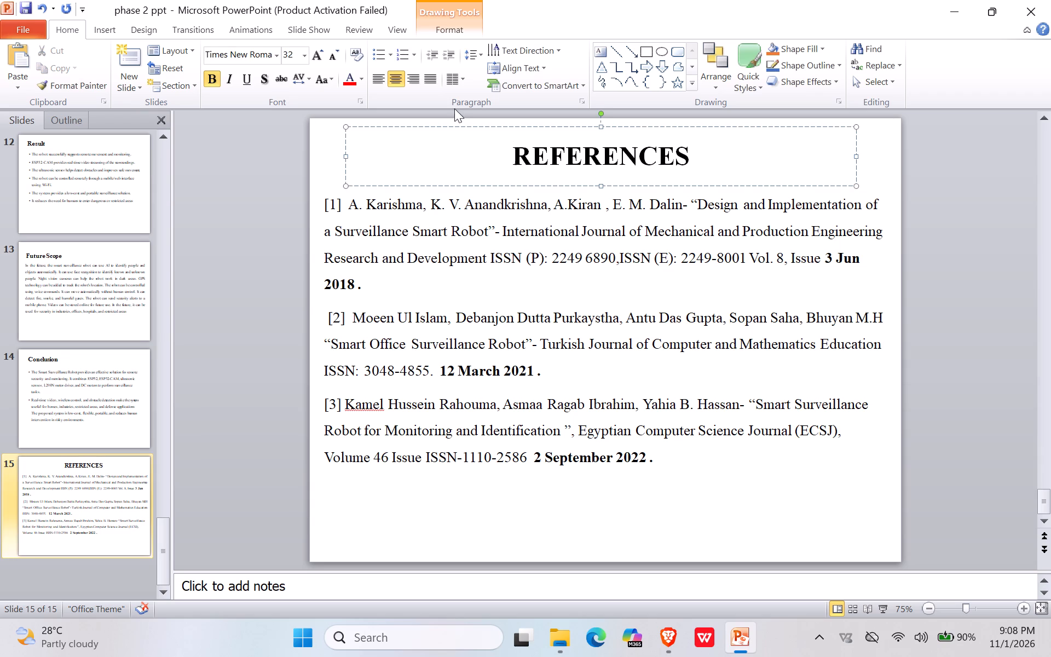
pyautogui.click(375, 72)
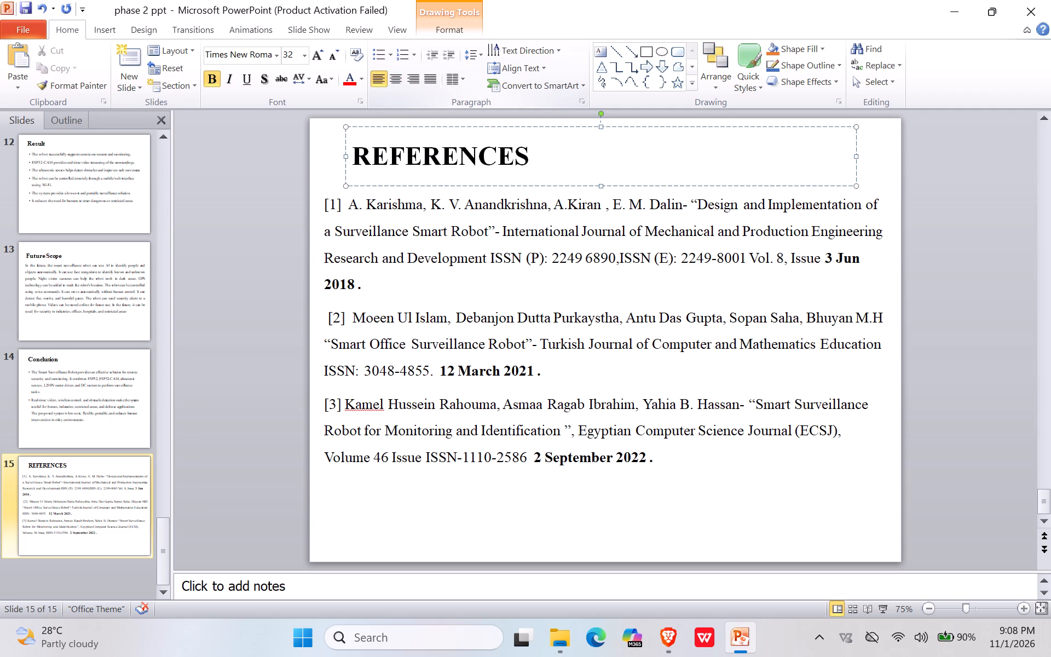
# Narrow the reference list's text box by moving its left edge inward to nearly line up with the REFERENCES title.
pyautogui.click(365, 247)
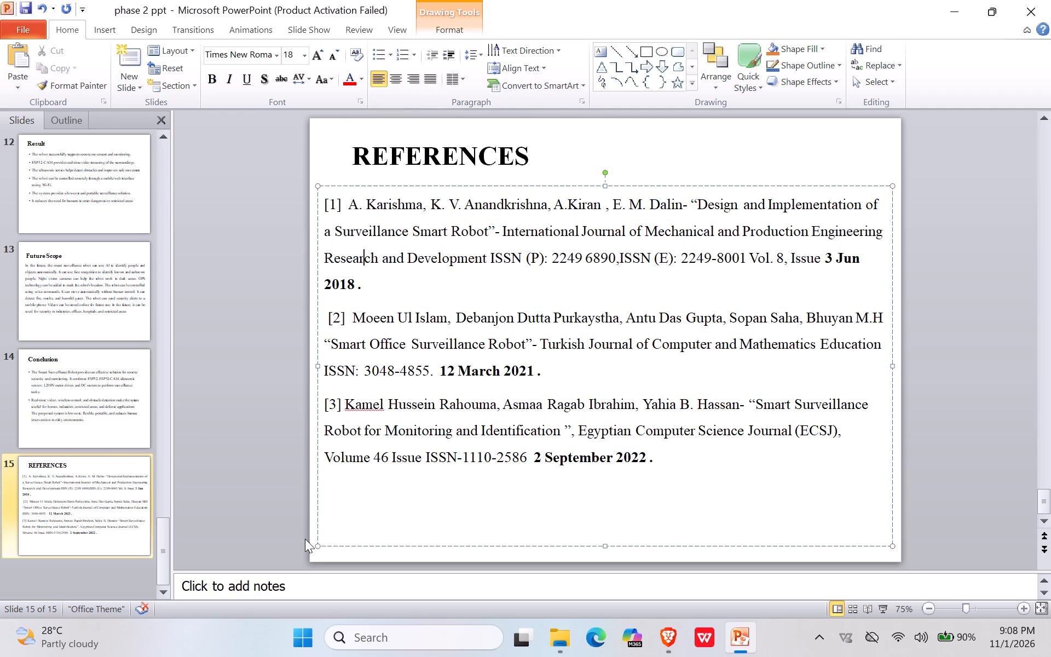
pyautogui.moveTo(317, 545); pyautogui.dragTo(329, 545)
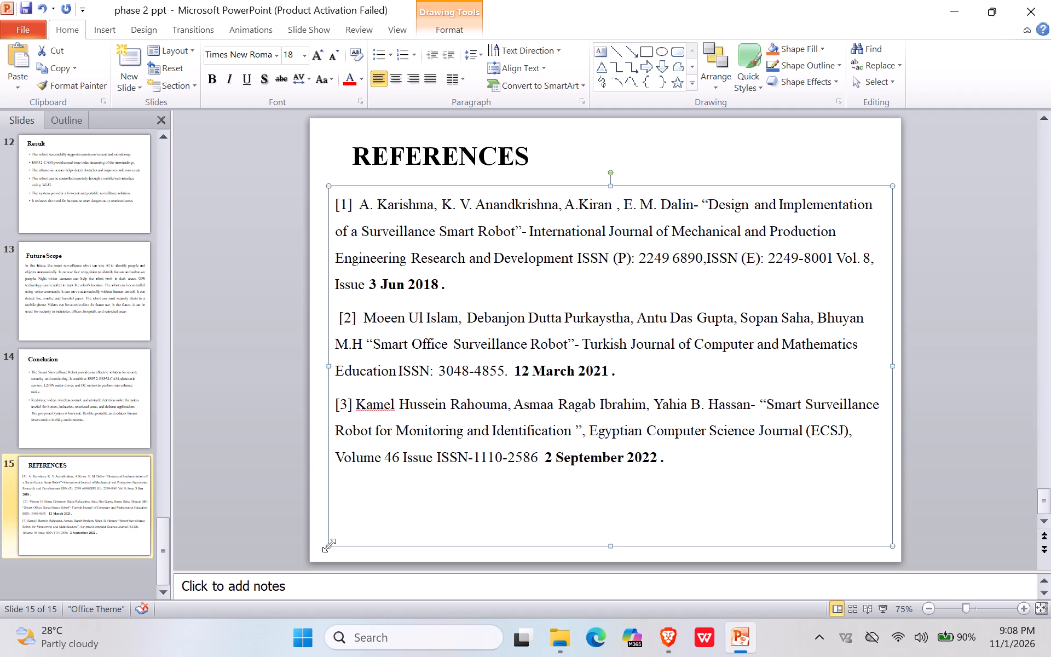
pyautogui.moveTo(329, 545); pyautogui.dragTo(336, 545)
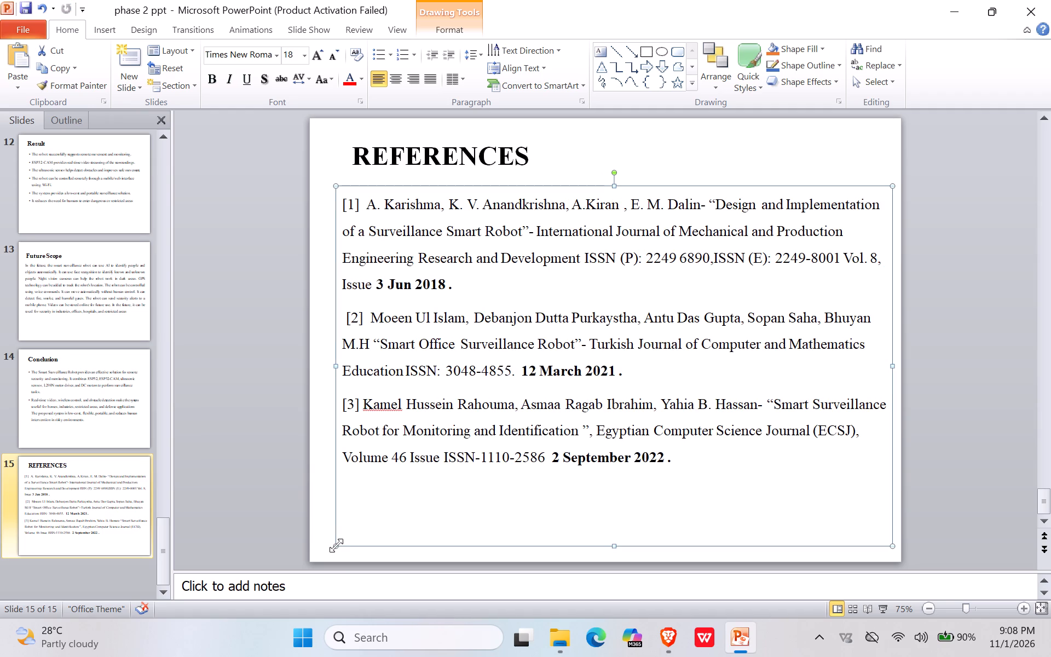
pyautogui.moveTo(336, 545); pyautogui.dragTo(342, 545)
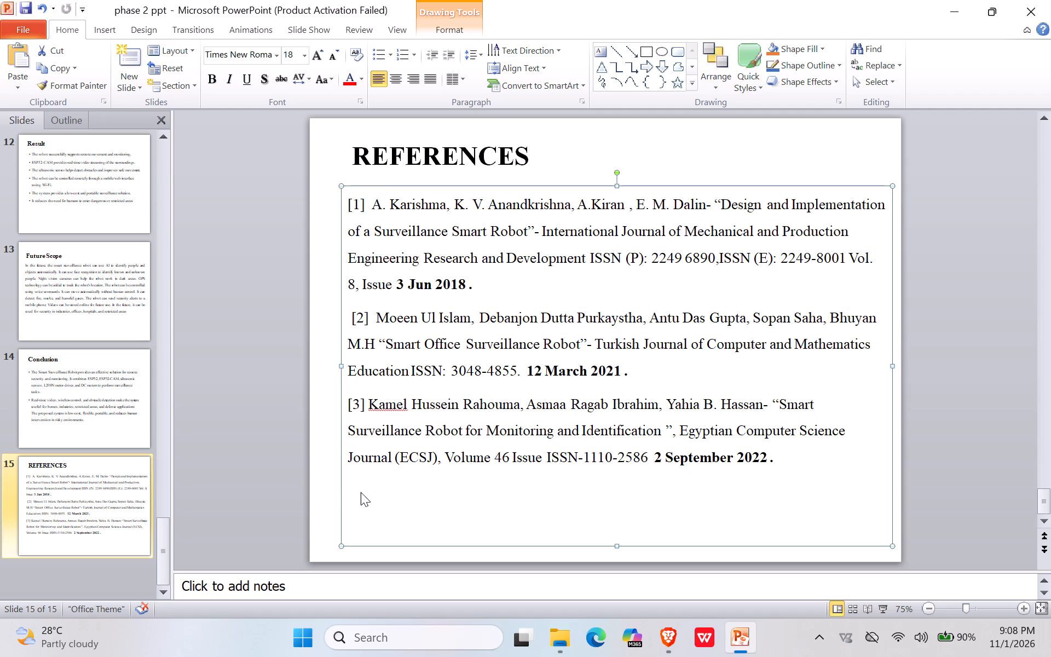
pyautogui.click(343, 545)
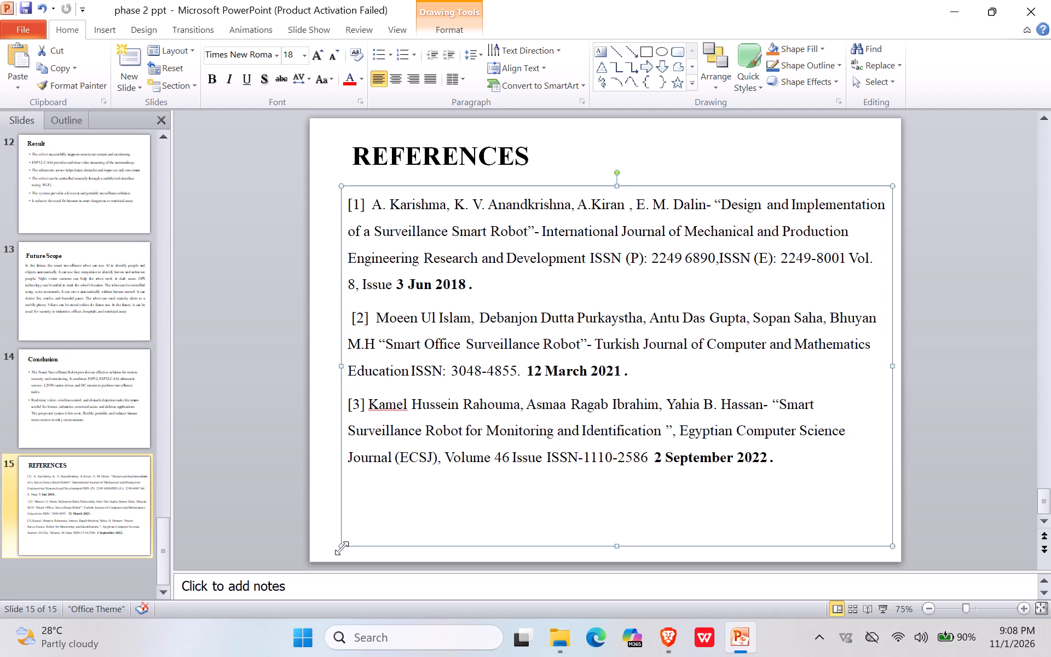
# Extend the REFERENCES title box's left edge slightly outward to line up with the reference list, and save the presentation.
pyautogui.click(357, 154)
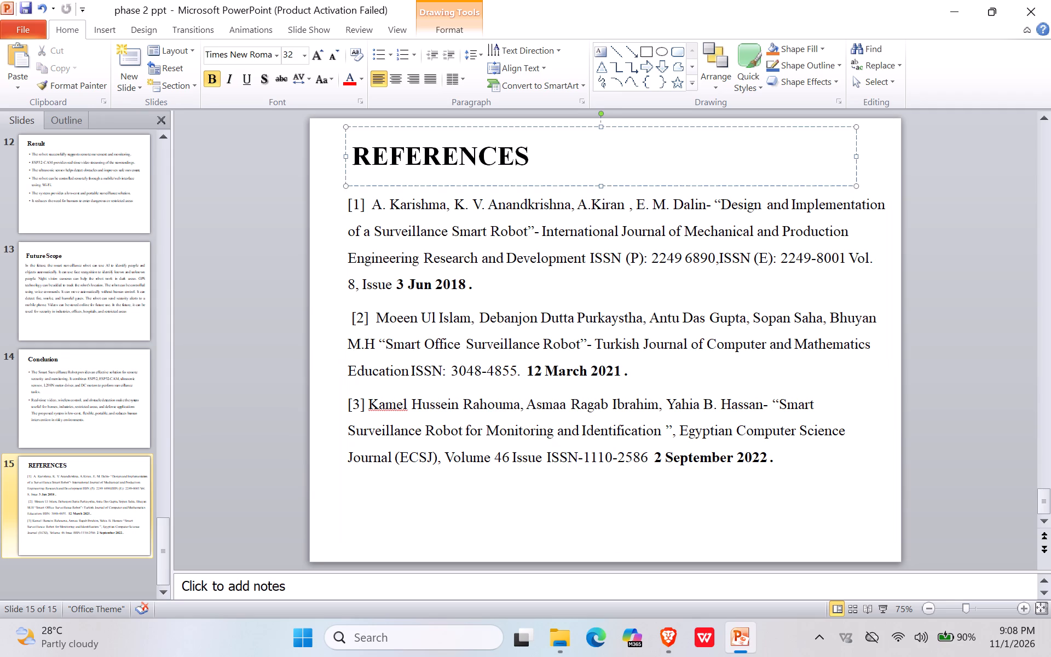
pyautogui.press('BackSpace')
pyautogui.click(345, 156)
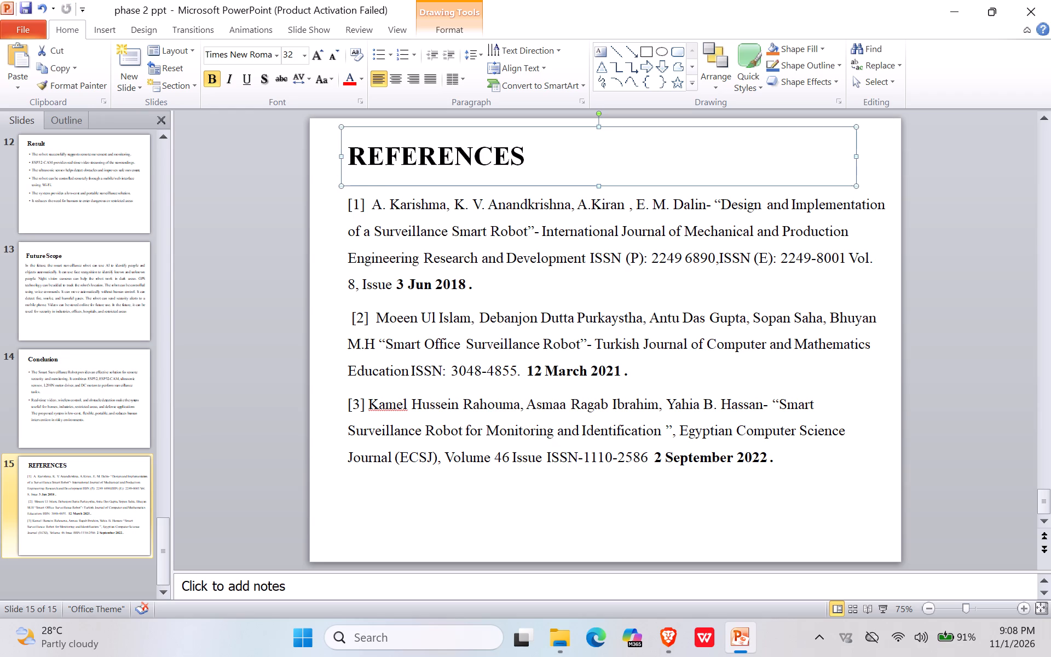
pyautogui.click(333, 265)
pyautogui.hotkey('ctrl', 's')
pyautogui.hotkey('ctrl', 's')
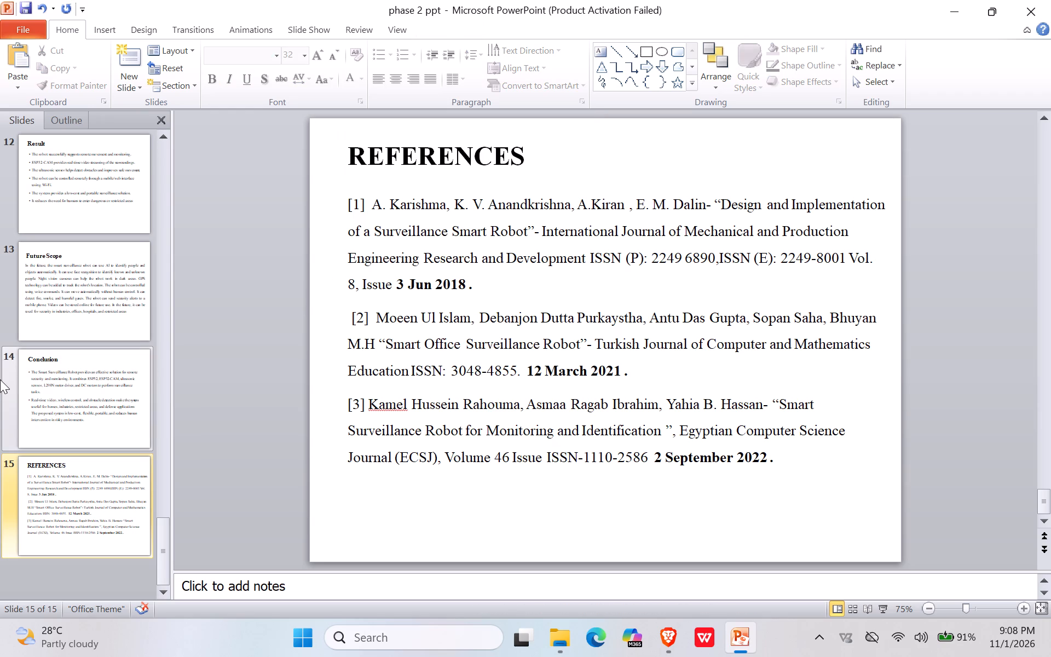
# Left-align the title of the Table of Contents slide and save the presentation.
pyautogui.scroll(6, 127, 338)
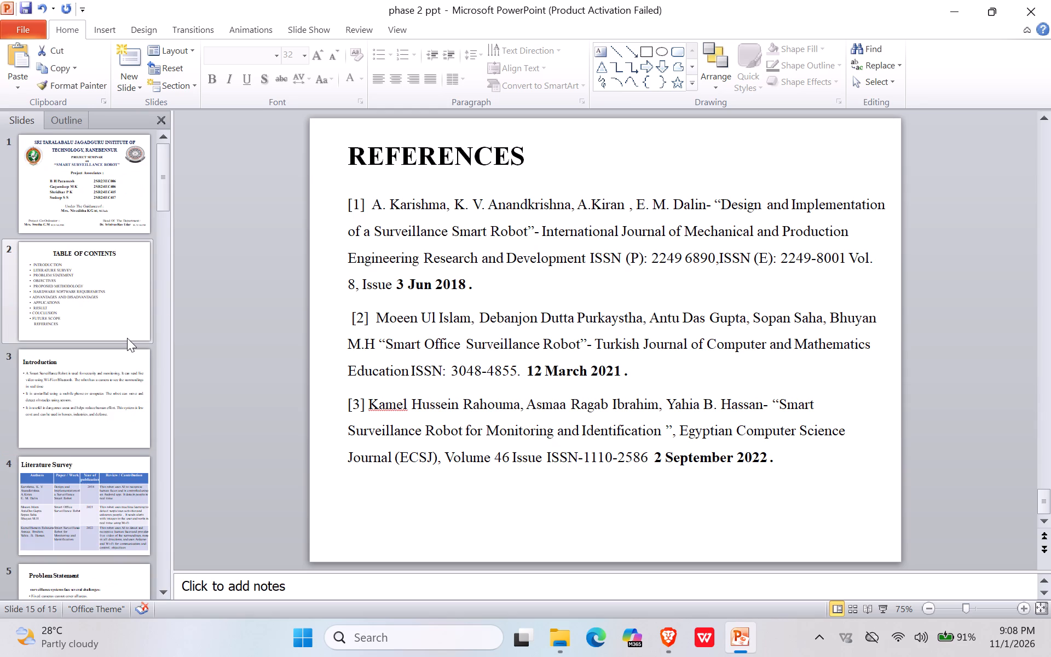
pyautogui.scroll(2, 127, 338)
pyautogui.click(84, 253)
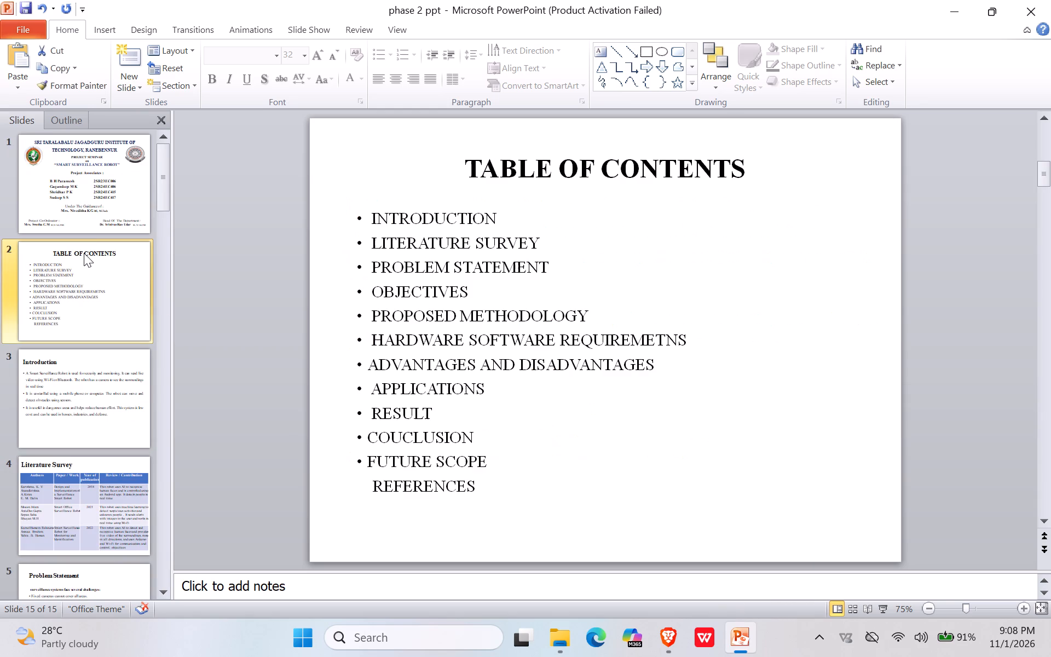
pyautogui.click(97, 195)
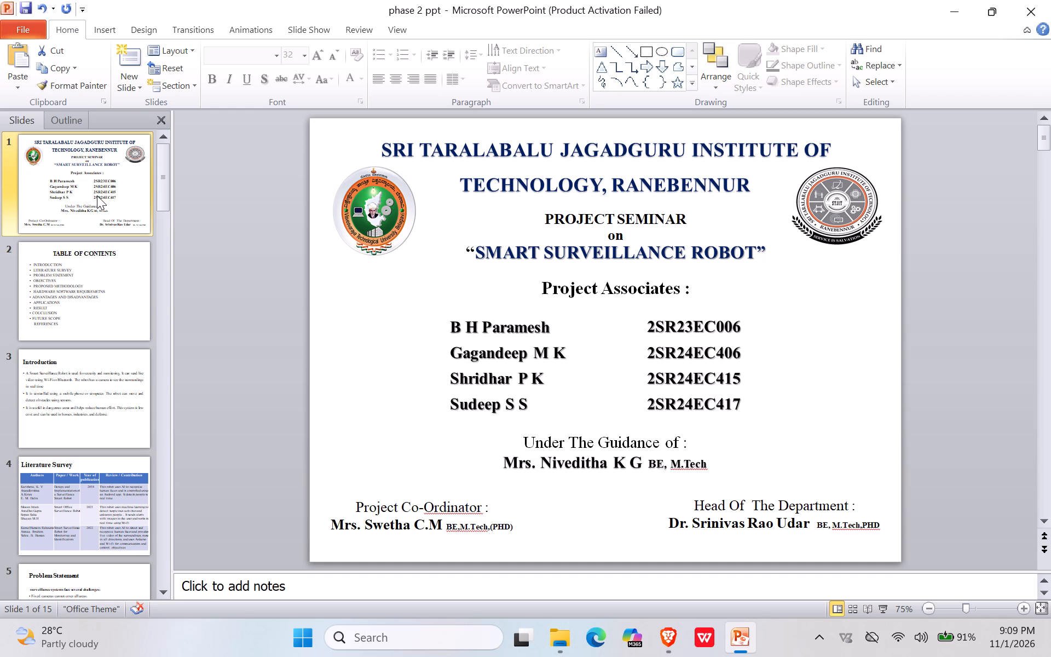
pyautogui.press('Down')
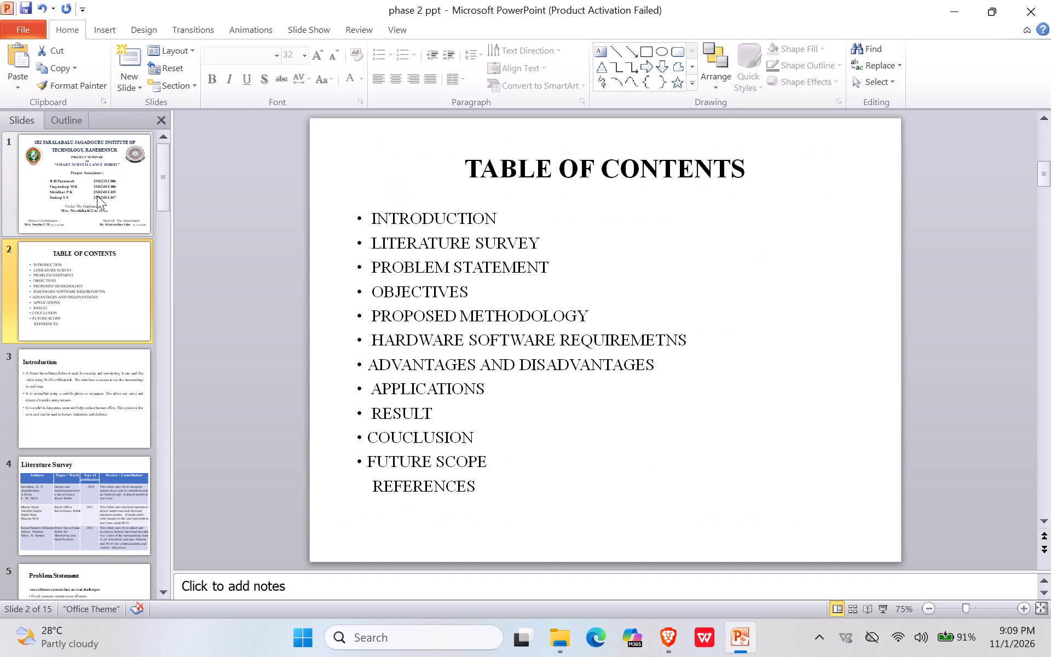
pyautogui.press('Up')
pyautogui.press('Down')
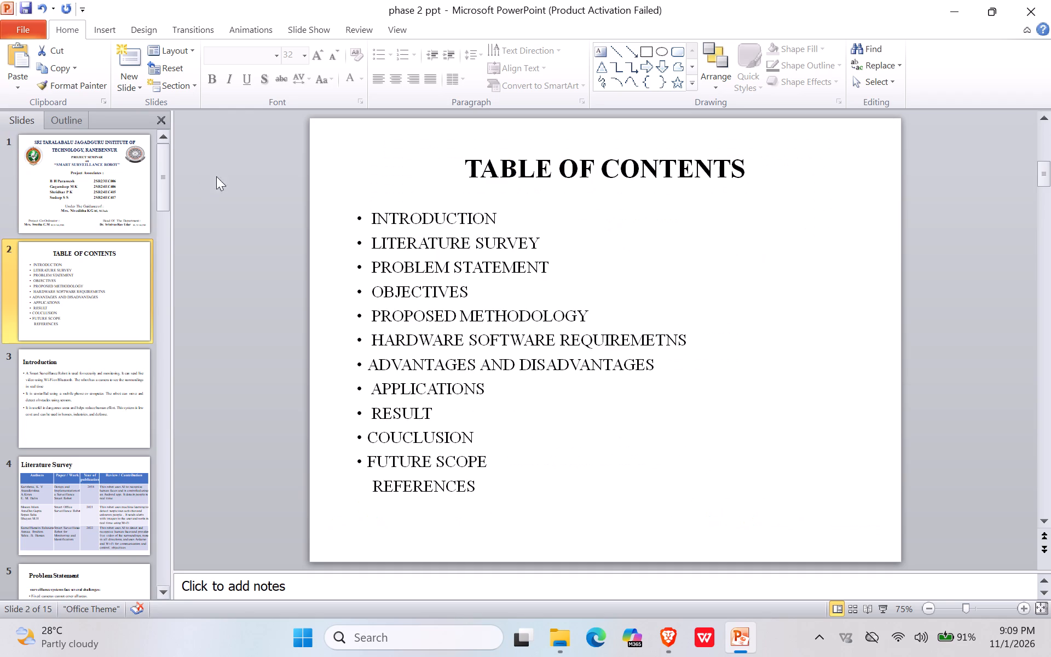
pyautogui.click(460, 153)
pyautogui.click(473, 176)
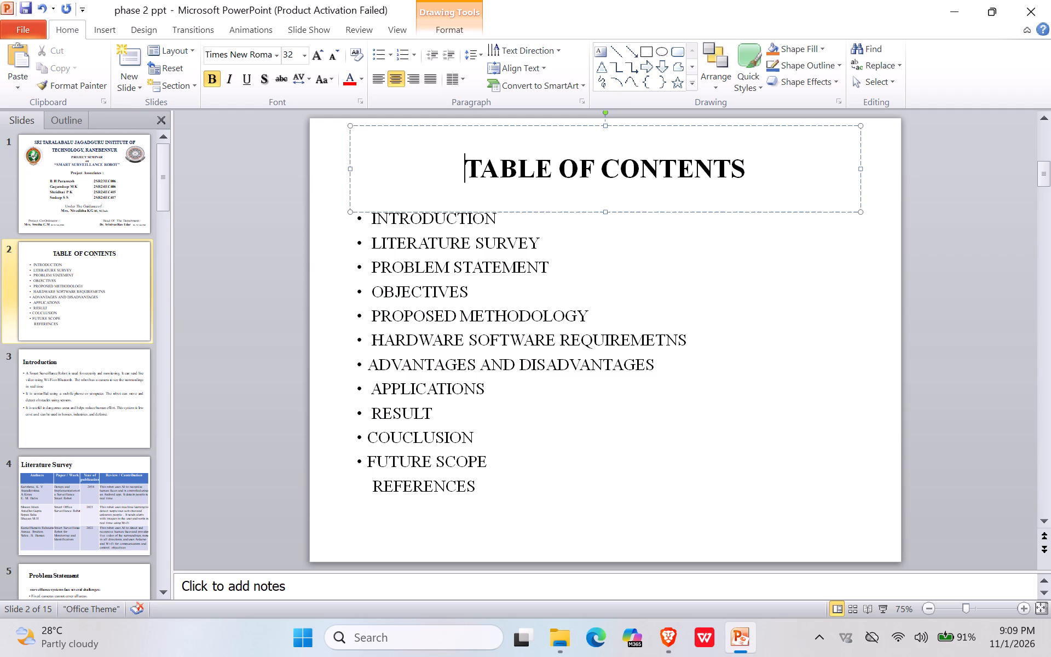
pyautogui.click(378, 78)
pyautogui.hotkey('ctrl', 's')
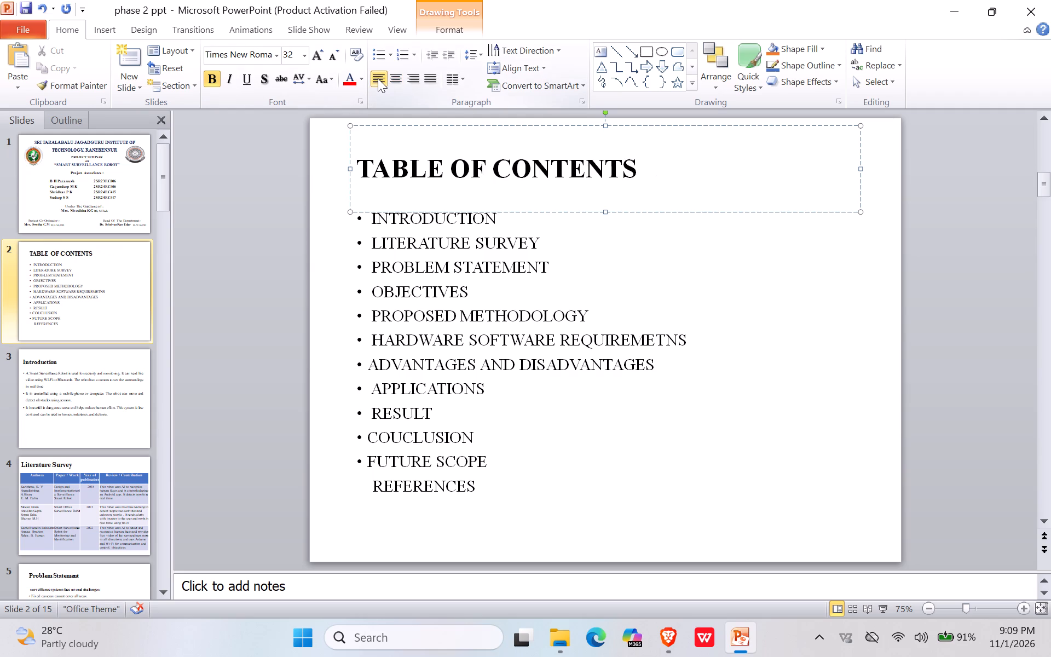
pyautogui.press('Down')
pyautogui.click(252, 311)
pyautogui.hotkey('ctrl', 's')
# Review the slides from Introduction through References for consistent title alignment, and go back to the Flow Chart slide.
pyautogui.press('Down')
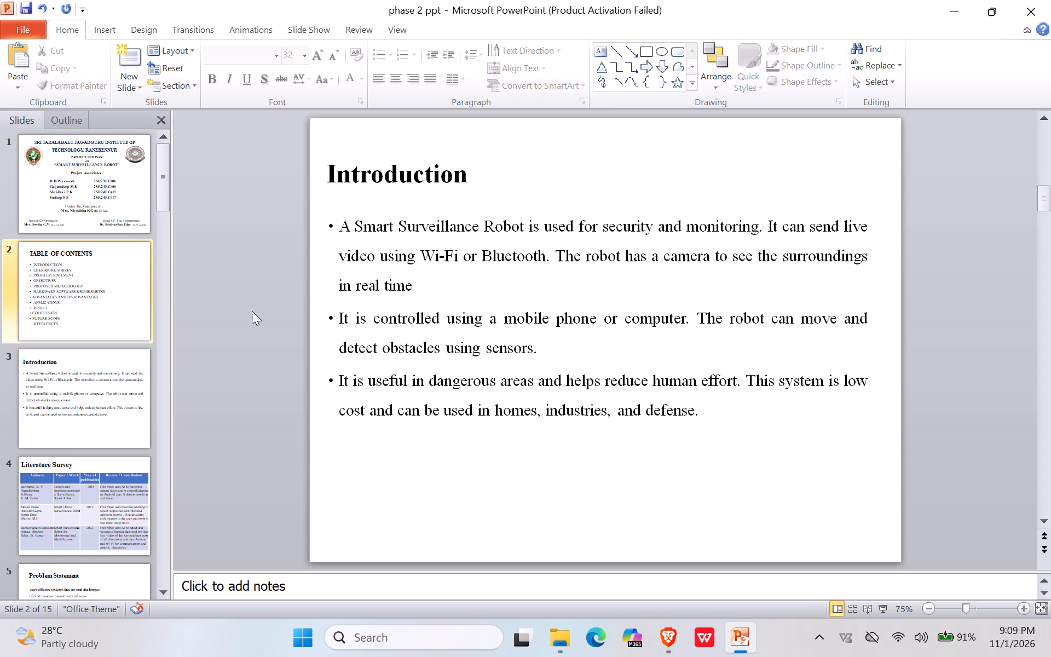
pyautogui.press('Down')
pyautogui.press('Up')
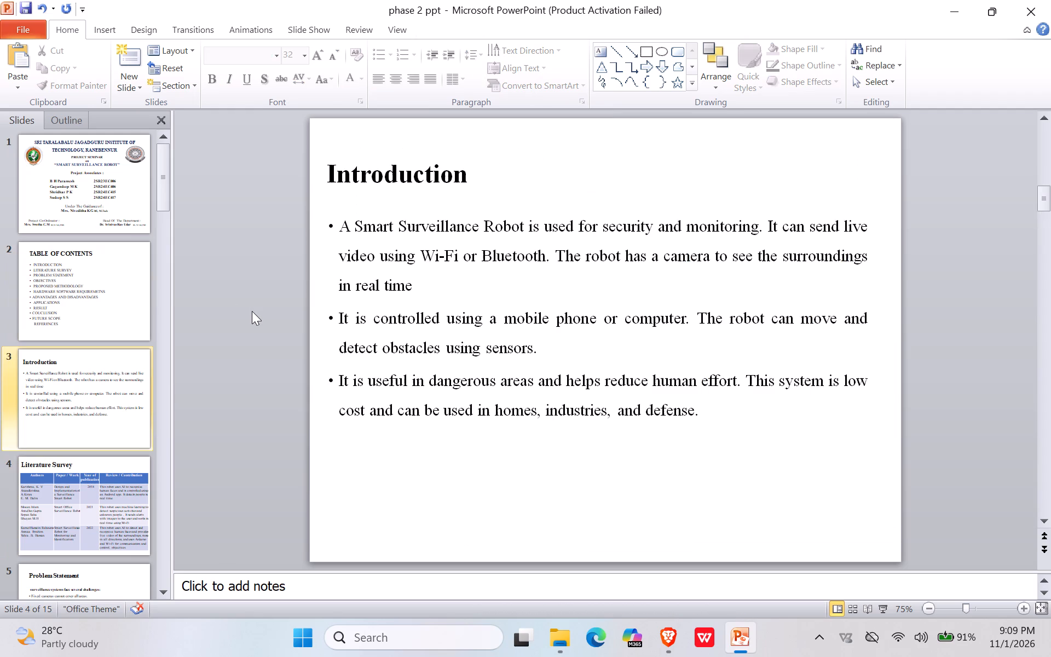
pyautogui.press('Down')
pyautogui.press('Down')
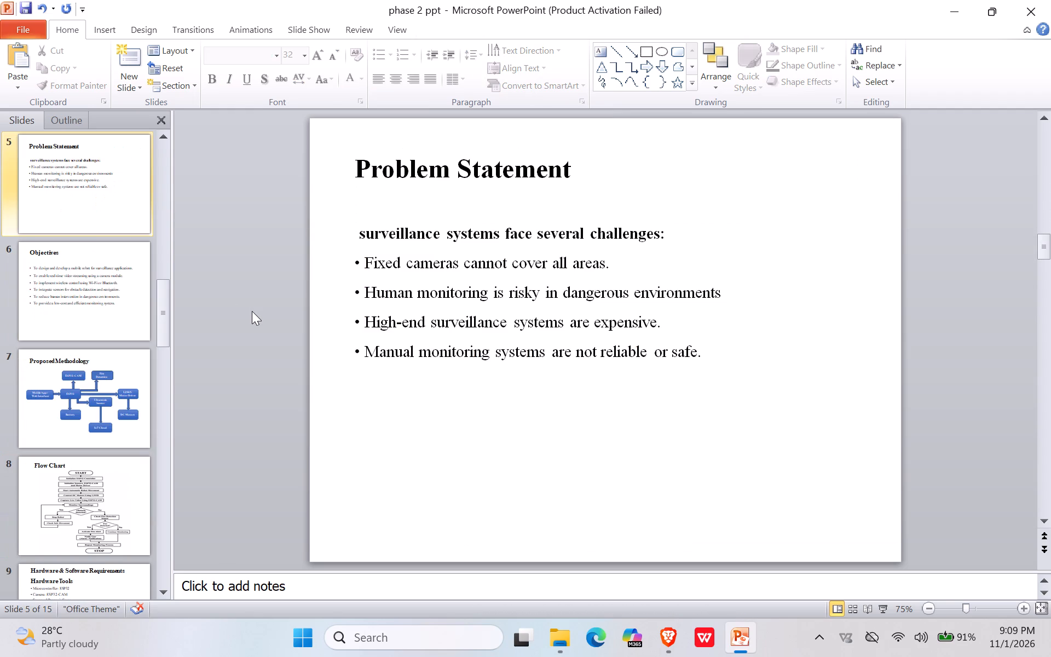
pyautogui.press('Down')
pyautogui.press('Down')
pyautogui.press('Down')
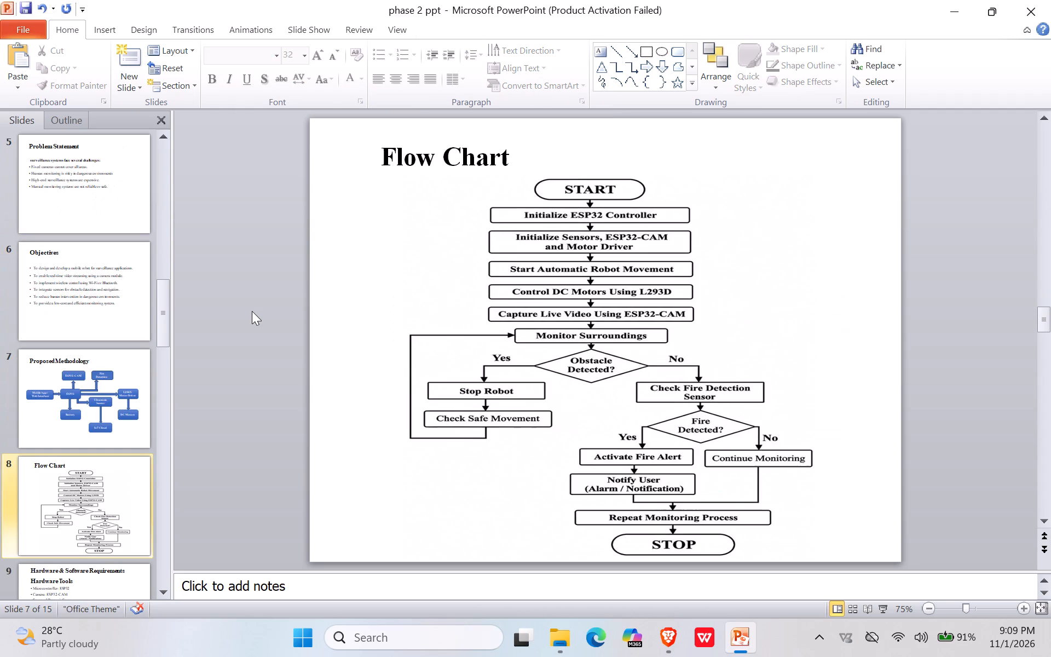
pyautogui.press('Down')
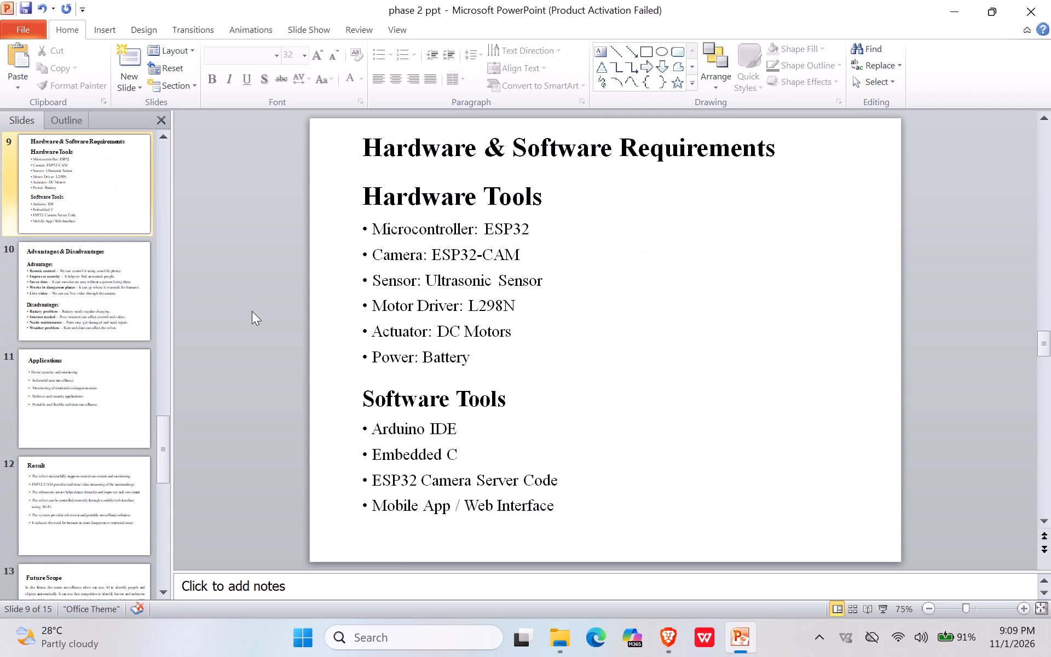
pyautogui.press('Down')
pyautogui.press('Down')
pyautogui.press('Down')
pyautogui.press('Down')
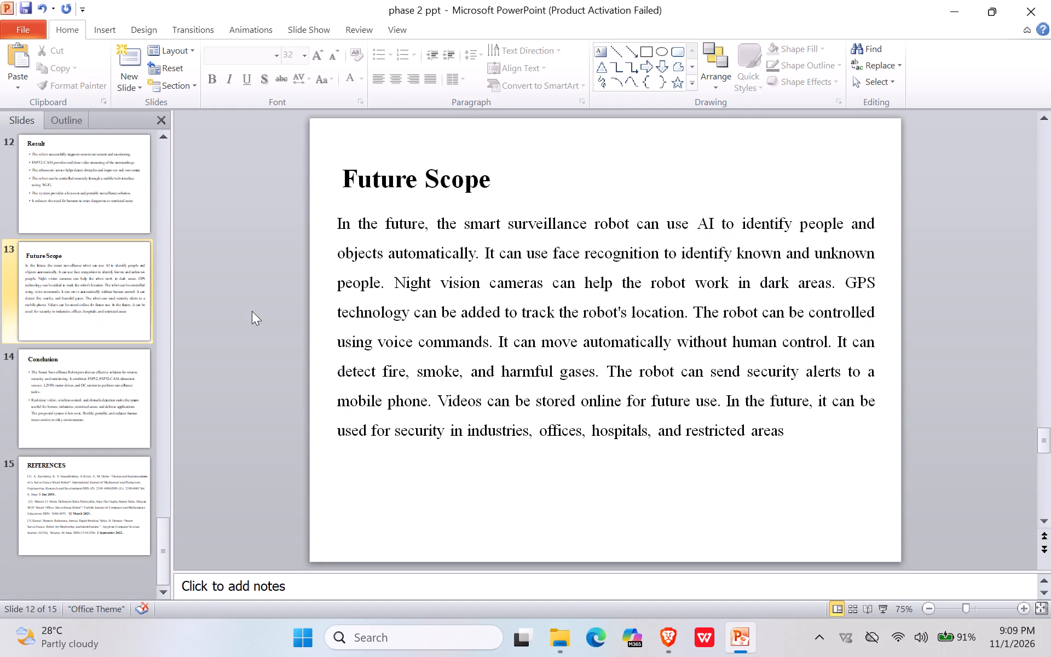
pyautogui.press('Down')
pyautogui.press('Down')
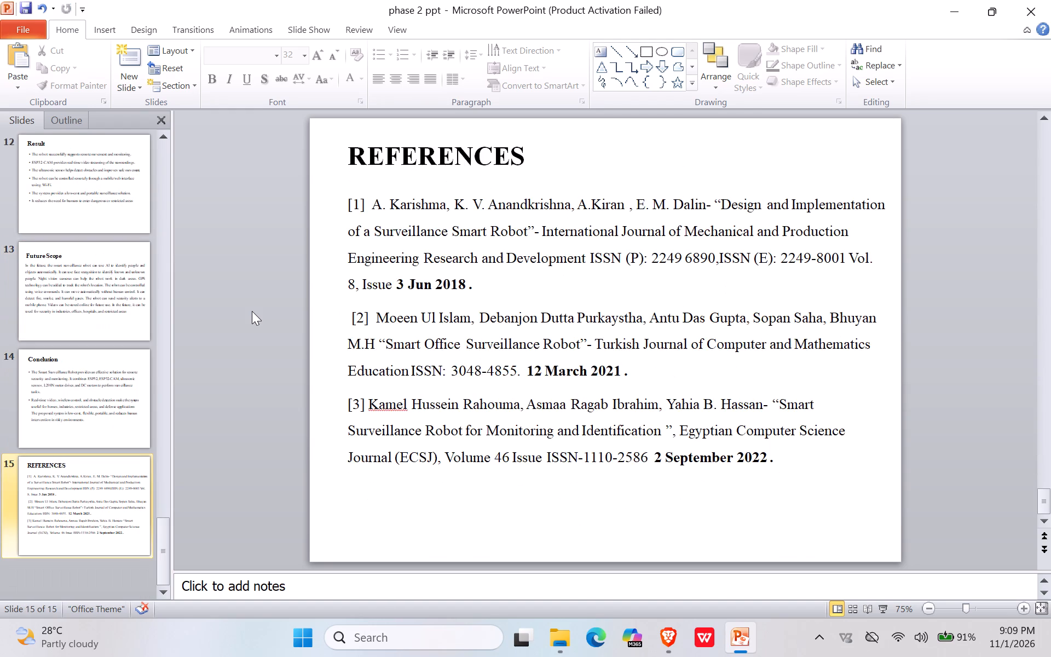
pyautogui.press('Up')
pyautogui.press('Up')
pyautogui.press('Up')
pyautogui.press('Up')
pyautogui.press('Up')
pyautogui.press('Up')
pyautogui.press('Up')
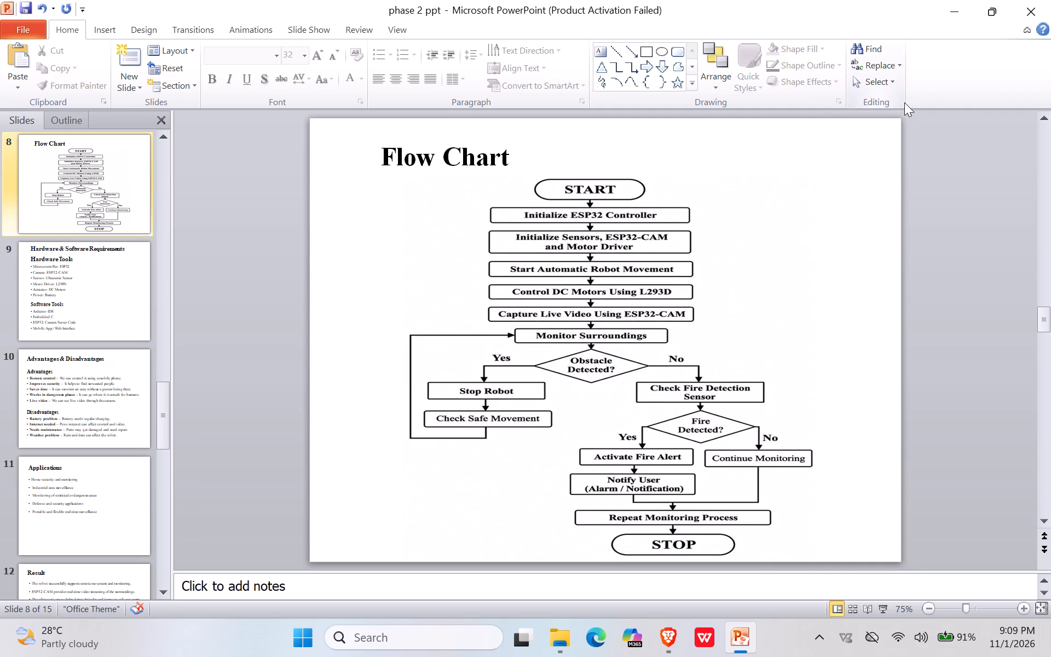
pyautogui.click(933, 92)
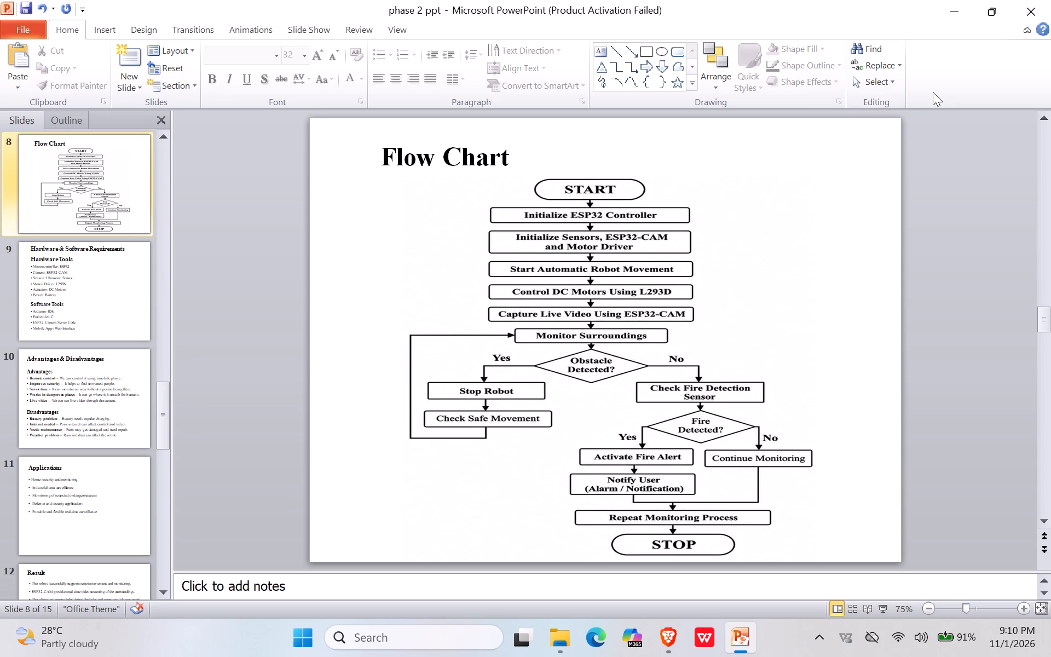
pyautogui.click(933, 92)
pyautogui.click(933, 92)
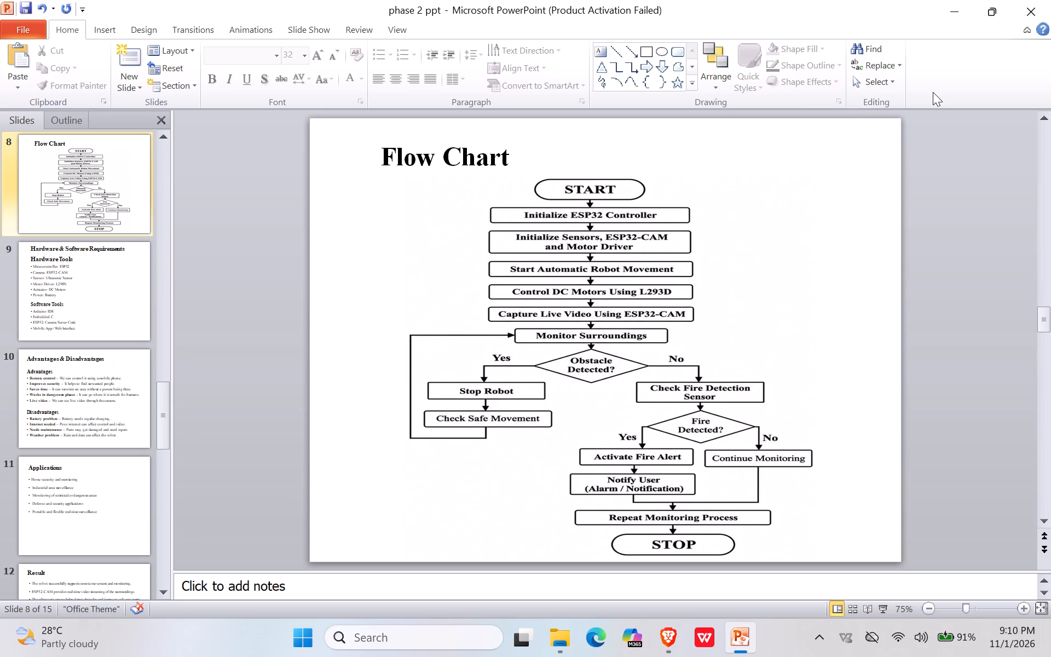
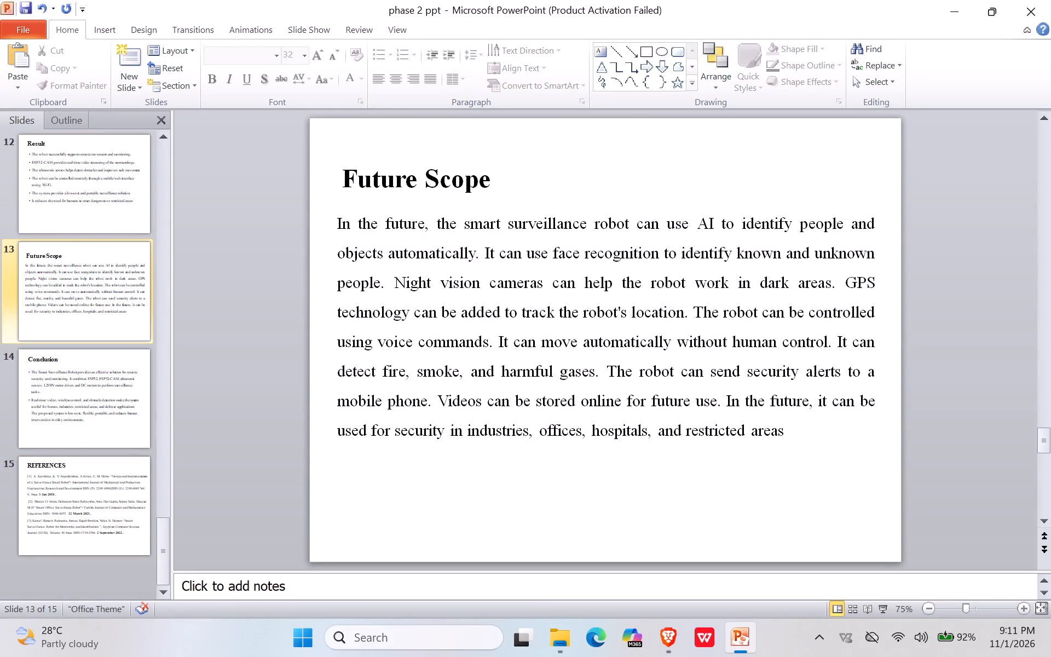
# Replace the Future Scope slide's paragraph with the copied shorter version ending in "industries, offices, hospitals, and restricted areas.", and save the presentation.
pyautogui.moveTo(789, 431); pyautogui.dragTo(371, 197)
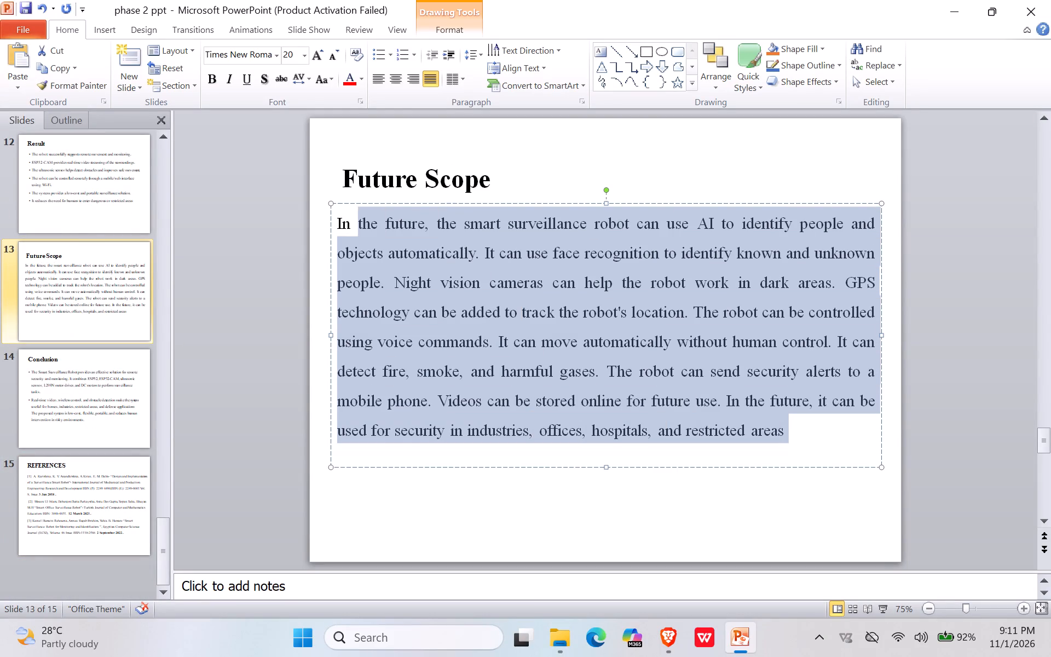
pyautogui.moveTo(371, 197); pyautogui.dragTo(340, 212)
pyautogui.hotkey('ctrl', 'v')
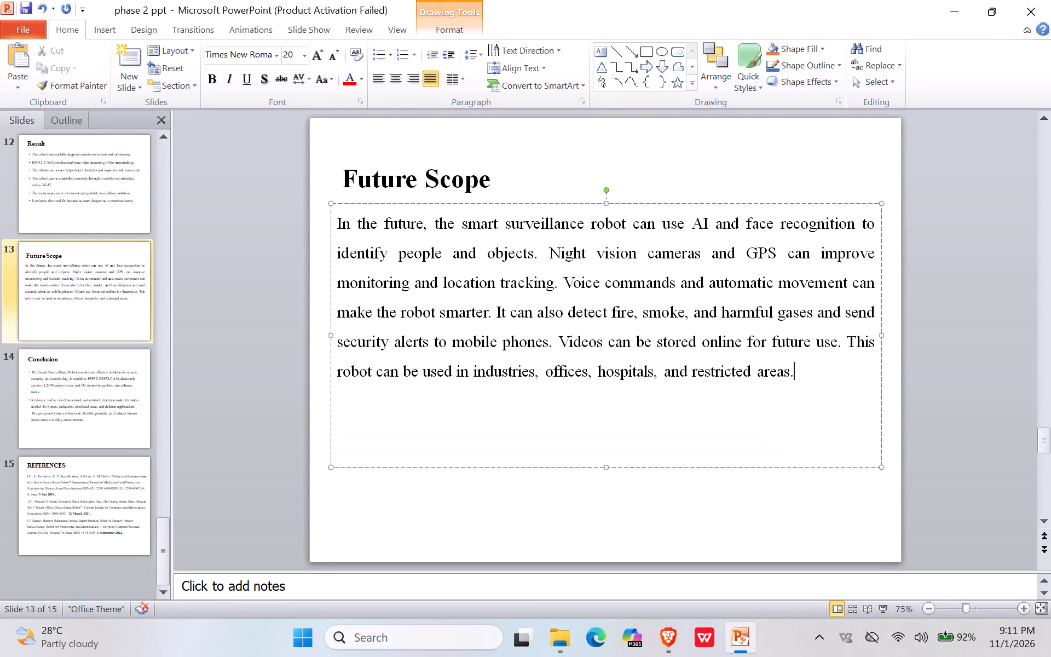
pyautogui.click(819, 408)
pyautogui.hotkey('ctrl', 's')
pyautogui.click(663, 526)
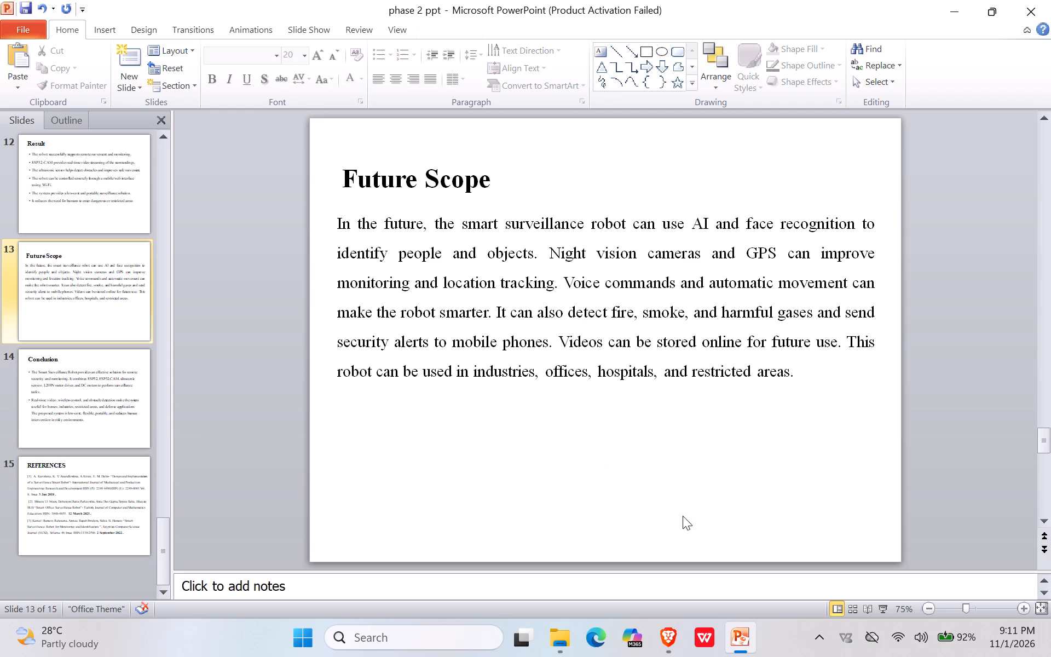
pyautogui.hotkey('ctrl', 's')
# Select the two bullet paragraphs of body text on the Conclusion slide.
pyautogui.click(117, 384)
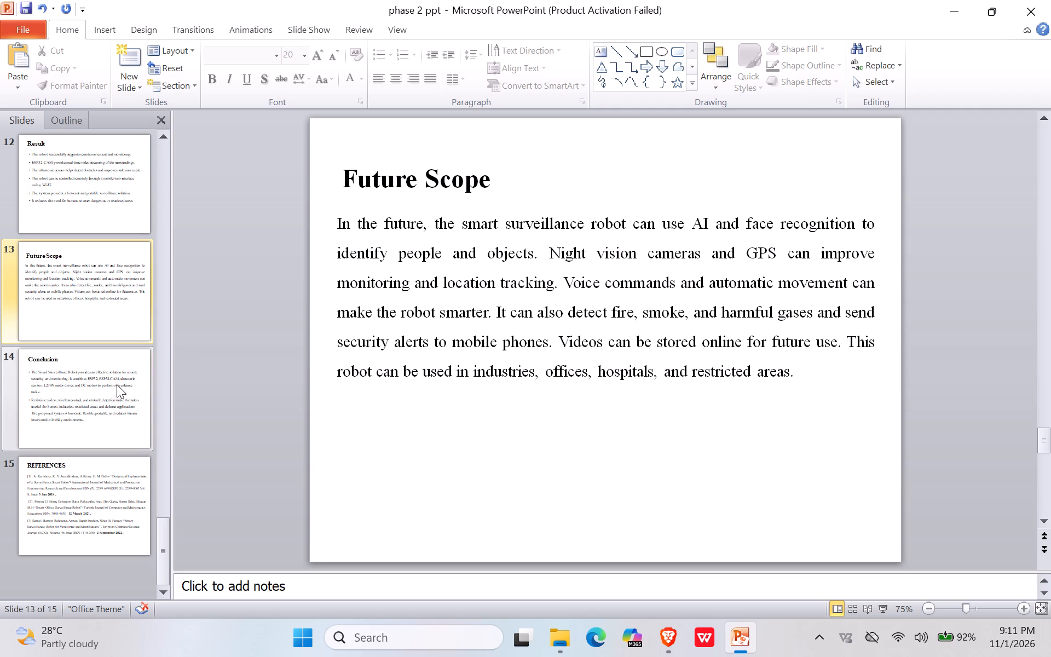
pyautogui.moveTo(644, 446); pyautogui.dragTo(363, 229)
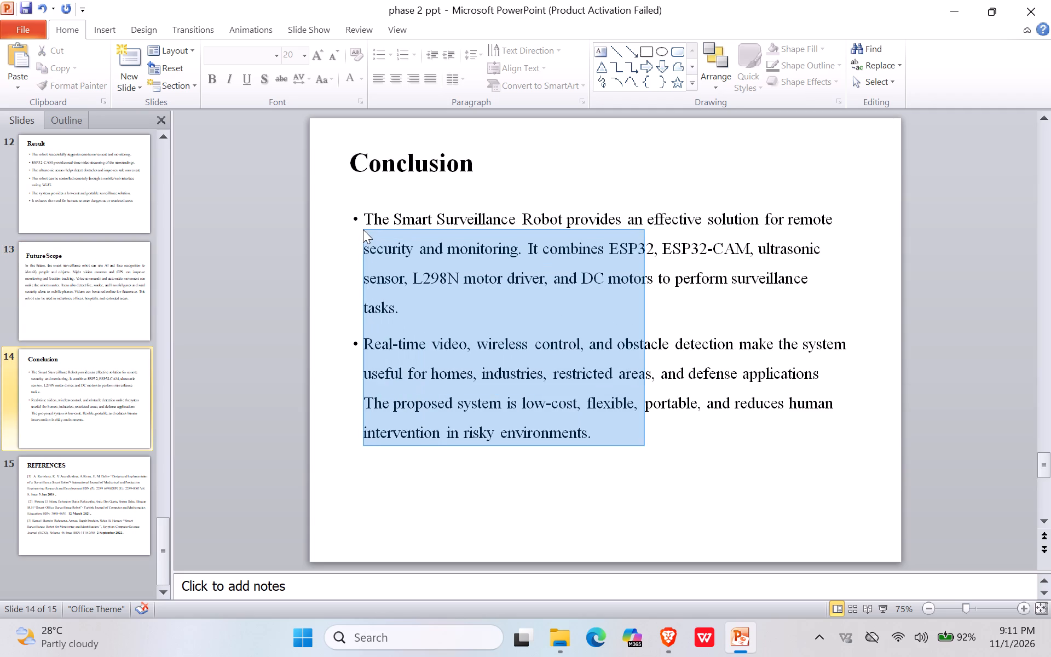
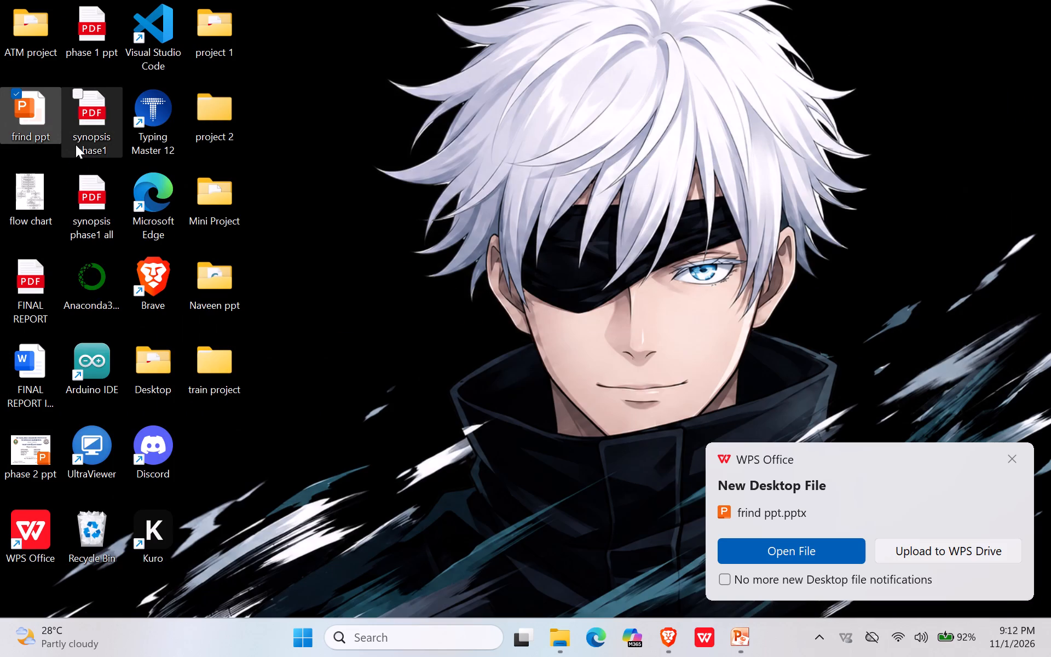
# Open the frind ppt presentation from the desktop and examine its slides from the title slide through Problem Statement.
pyautogui.doubleClick(35, 121)
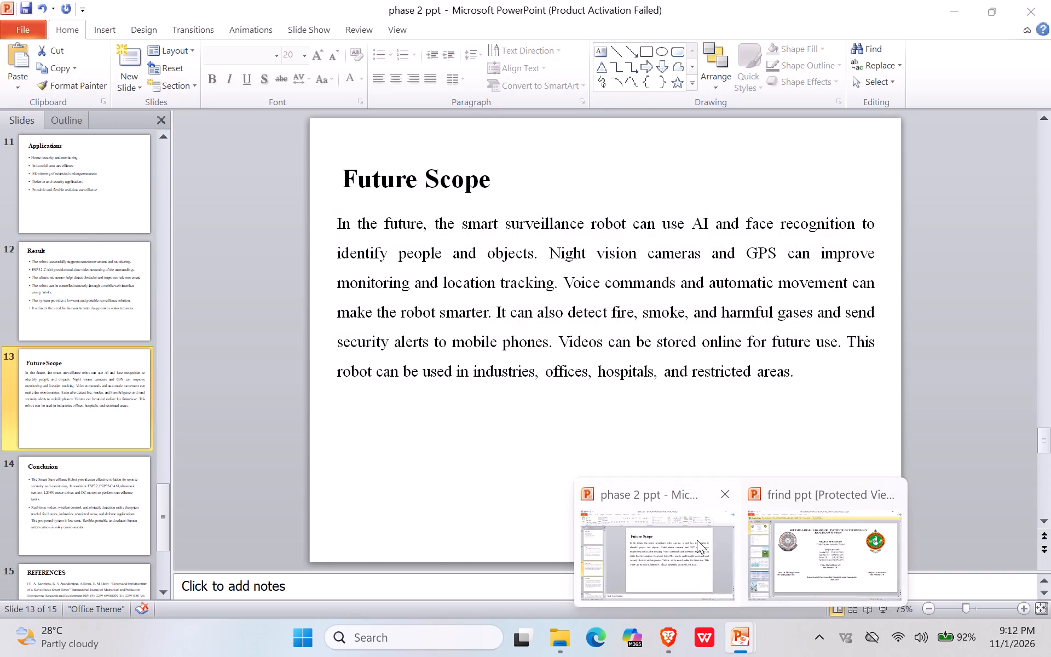
pyautogui.click(697, 540)
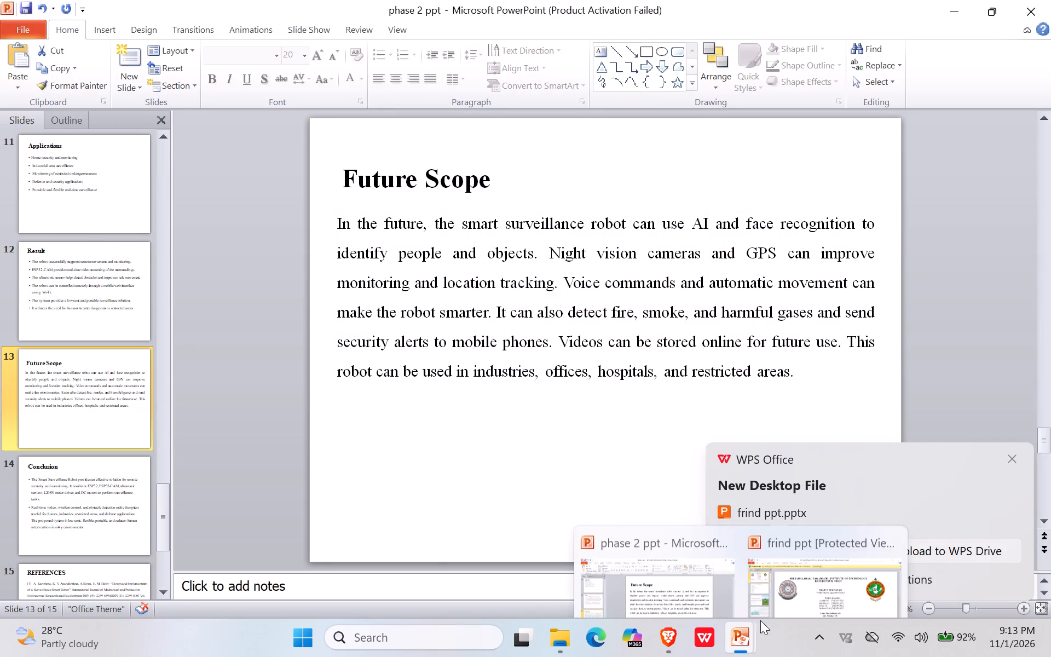
pyautogui.click(838, 555)
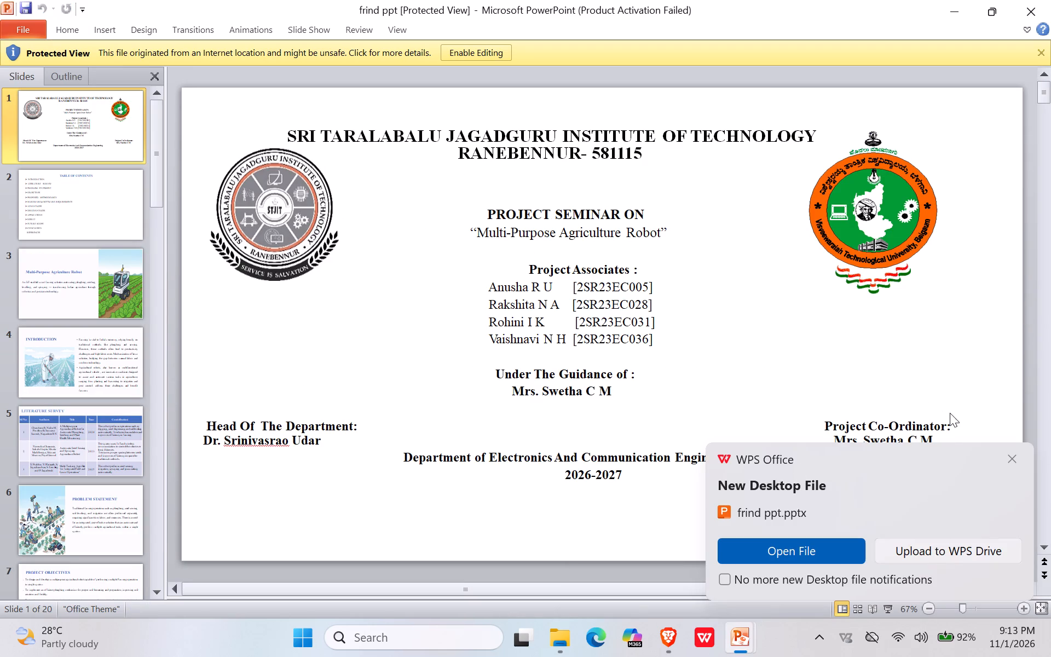
pyautogui.click(1010, 458)
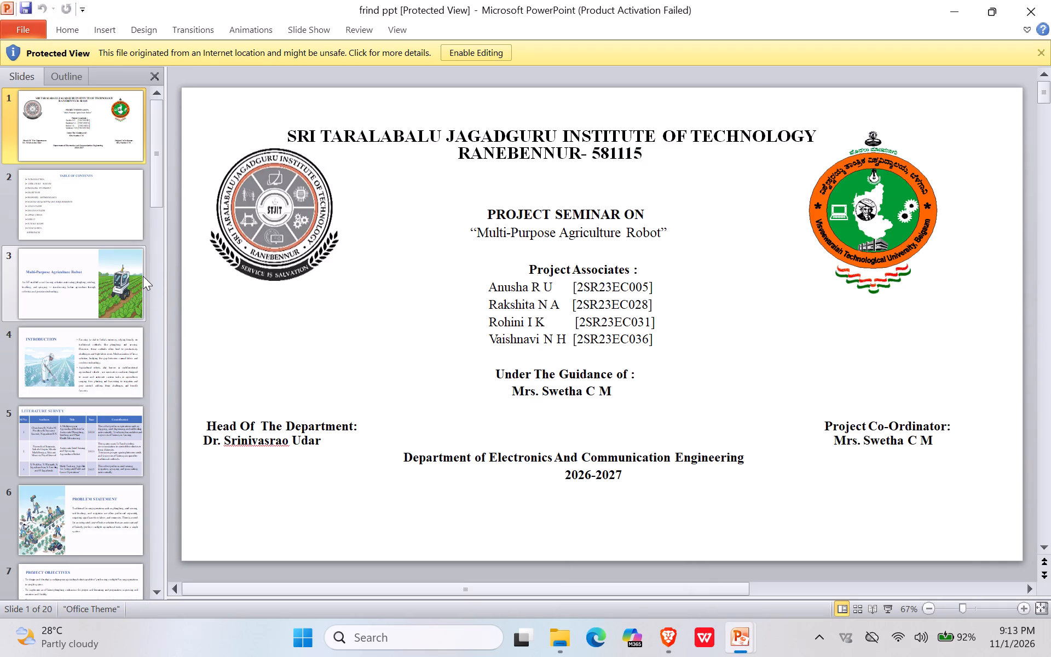
pyautogui.click(104, 195)
pyautogui.click(99, 261)
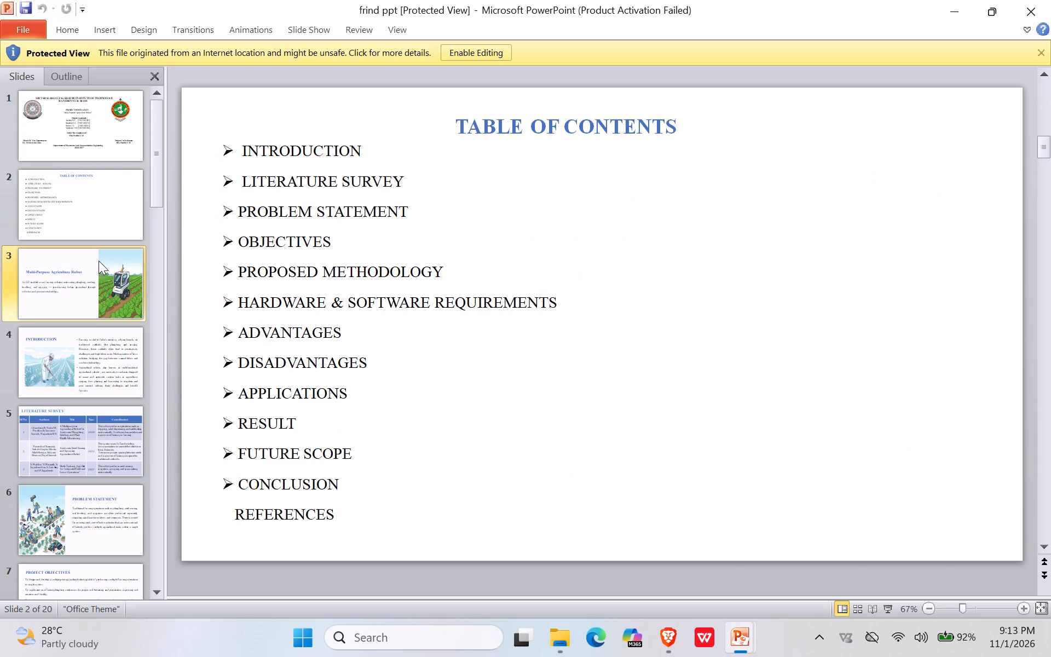
pyautogui.click(98, 365)
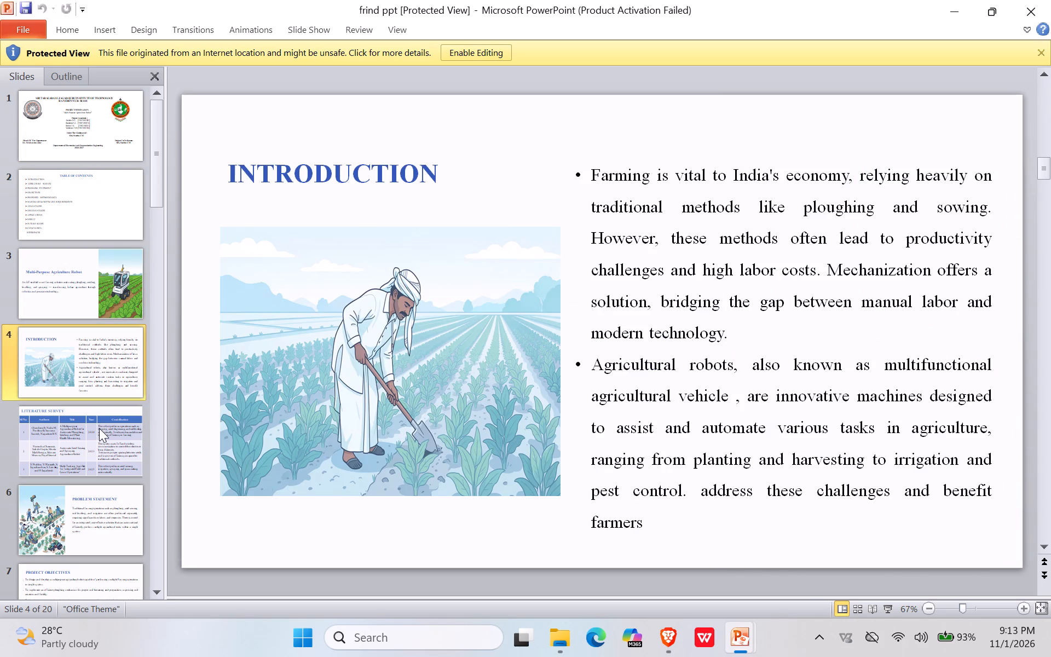
pyautogui.click(99, 430)
pyautogui.click(95, 506)
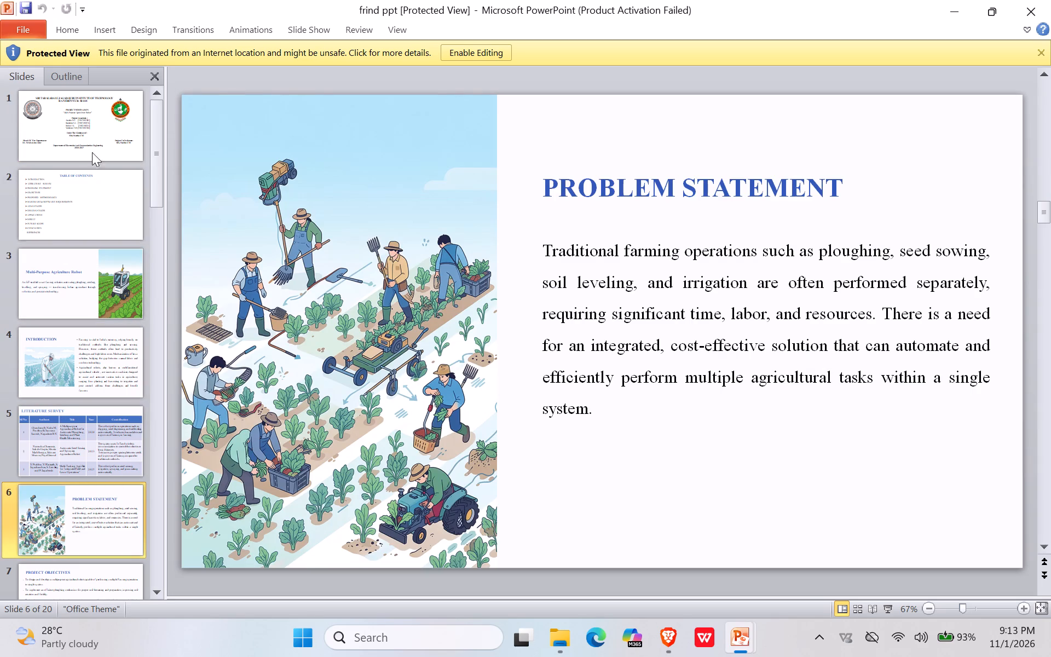
pyautogui.click(95, 127)
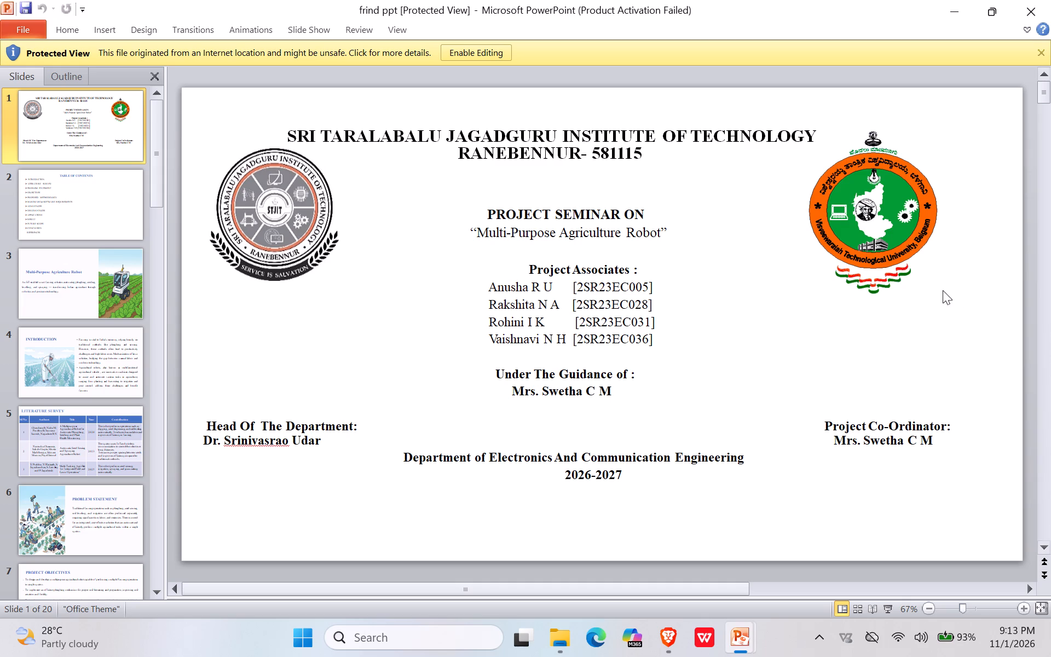
# Launch WPS Office.
pyautogui.click(715, 641)
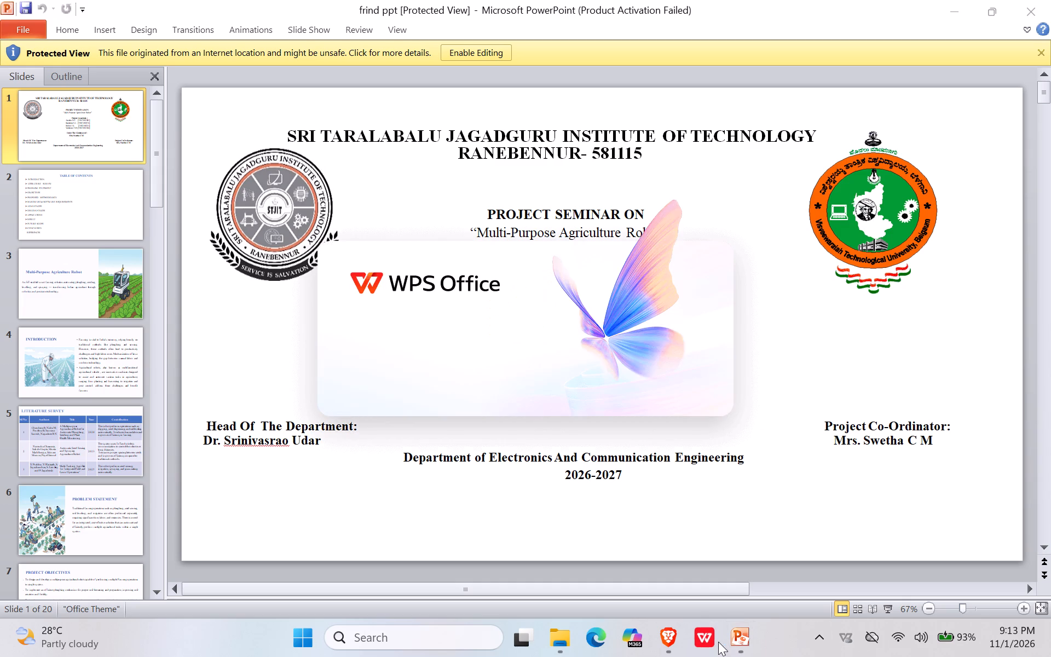
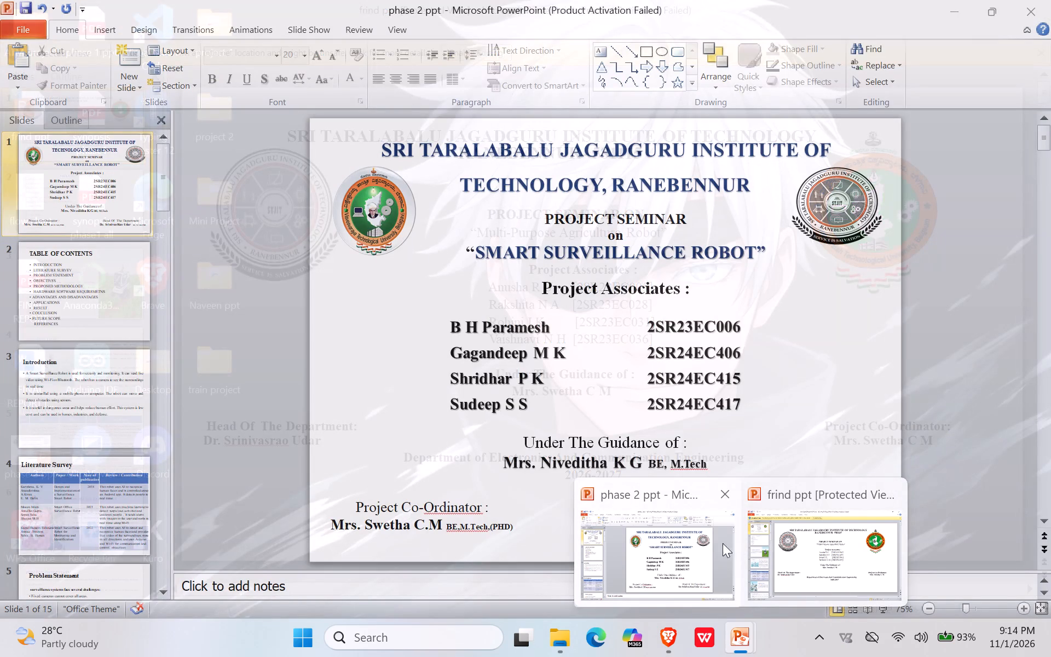
# Switch to the frind ppt presentation and examine its Table of Contents slide.
pyautogui.click(691, 554)
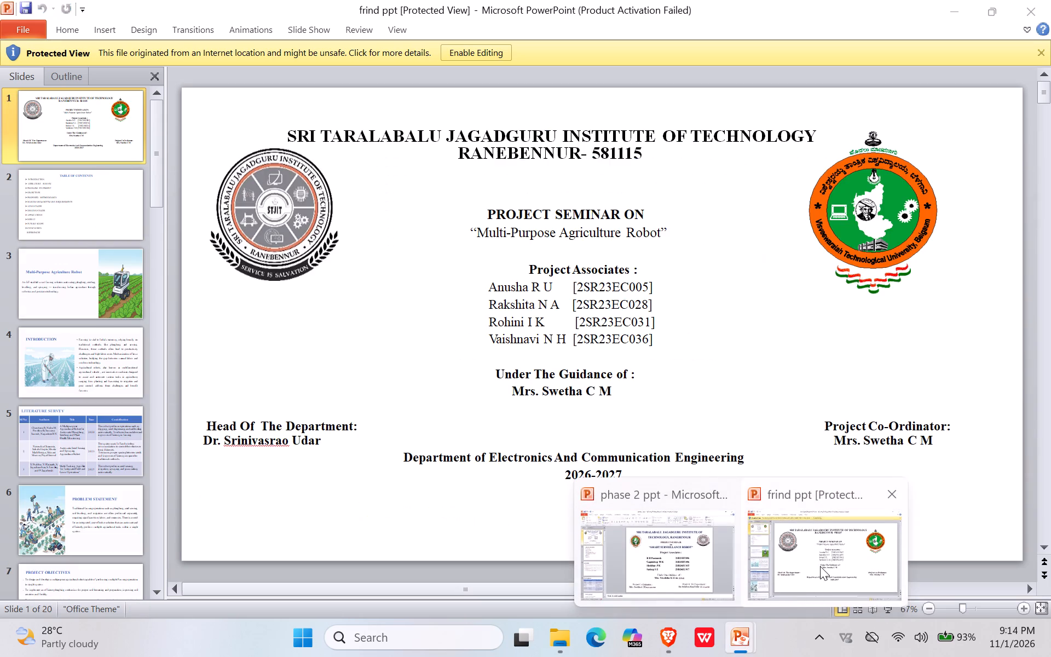
pyautogui.click(821, 566)
pyautogui.scroll(-2, 587, 388)
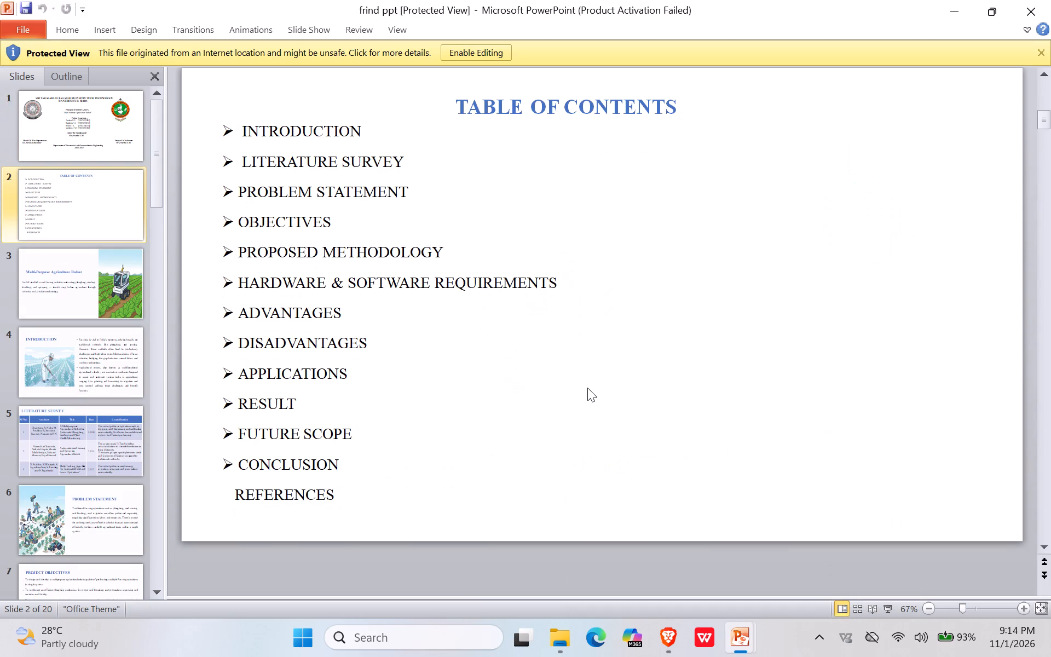
pyautogui.scroll(-1, 587, 388)
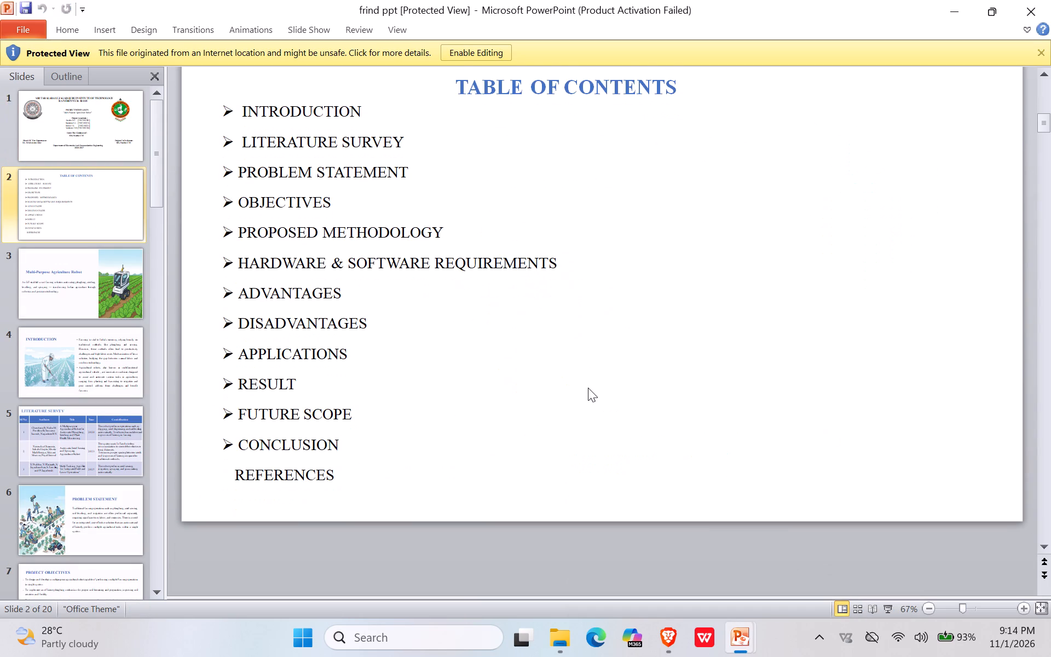
pyautogui.scroll(-2, 593, 388)
pyautogui.click(44, 262)
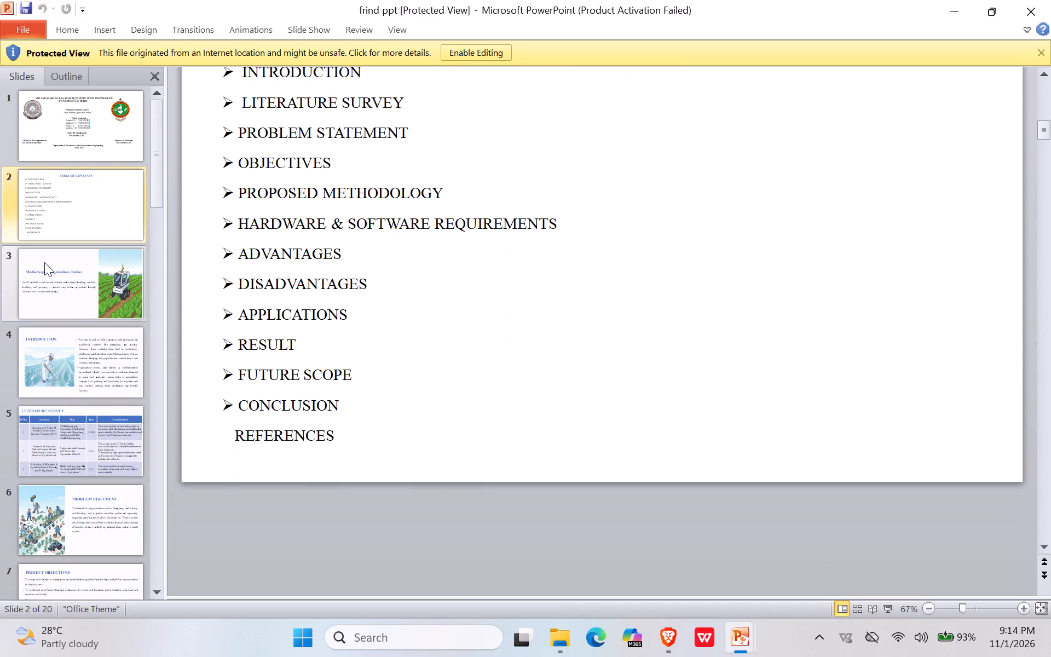
pyautogui.click(101, 308)
pyautogui.click(142, 304)
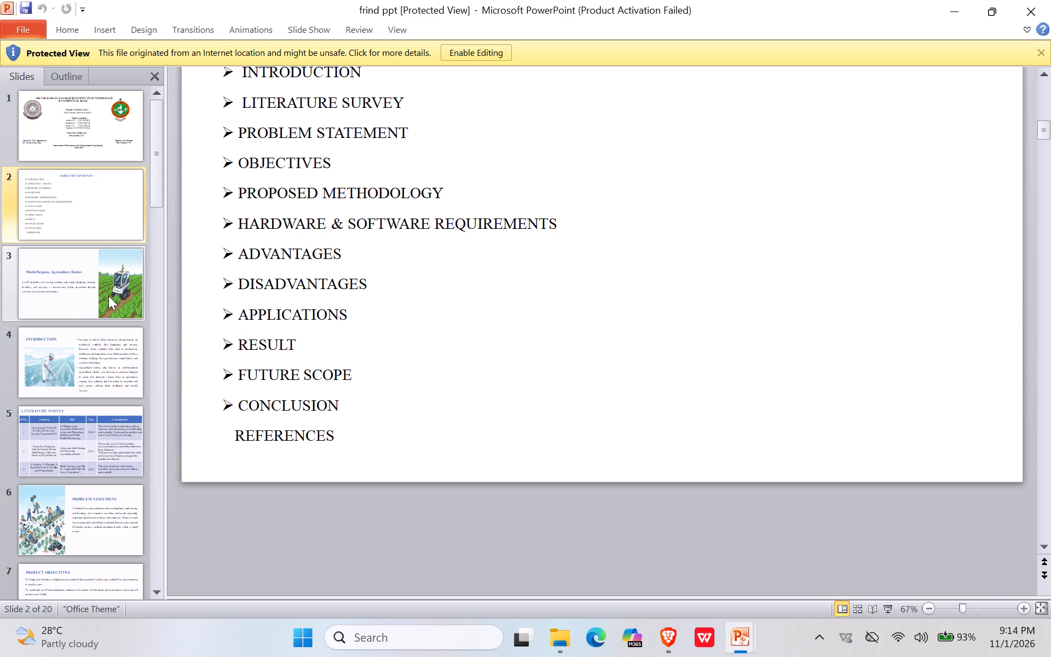
pyautogui.click(108, 296)
pyautogui.click(76, 279)
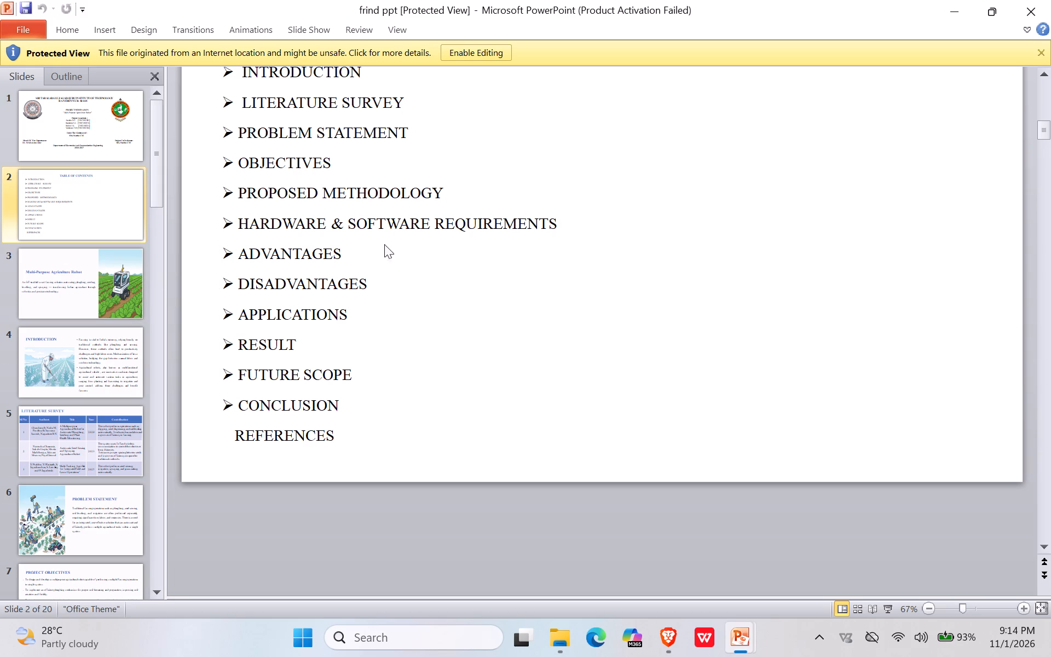
pyautogui.scroll(-3, 96, 258)
pyautogui.scroll(2, 104, 257)
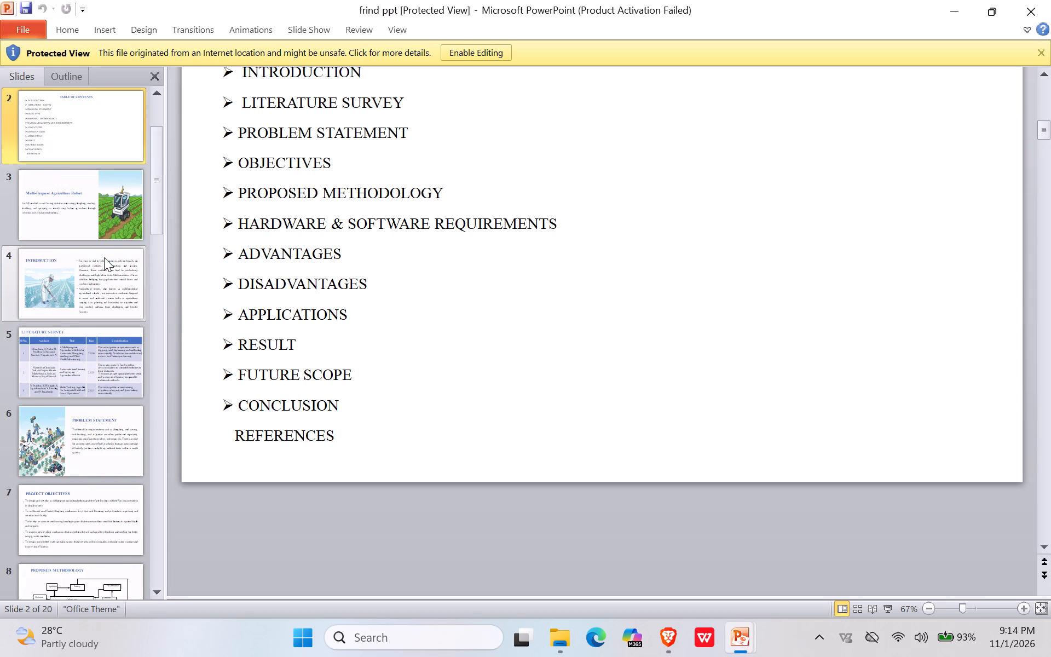
pyautogui.scroll(2, 104, 257)
# Examine the Multi-Purpose Agriculture Robot, Introduction and Literature Survey slides, rechecking the Table of Contents in between.
pyautogui.click(95, 285)
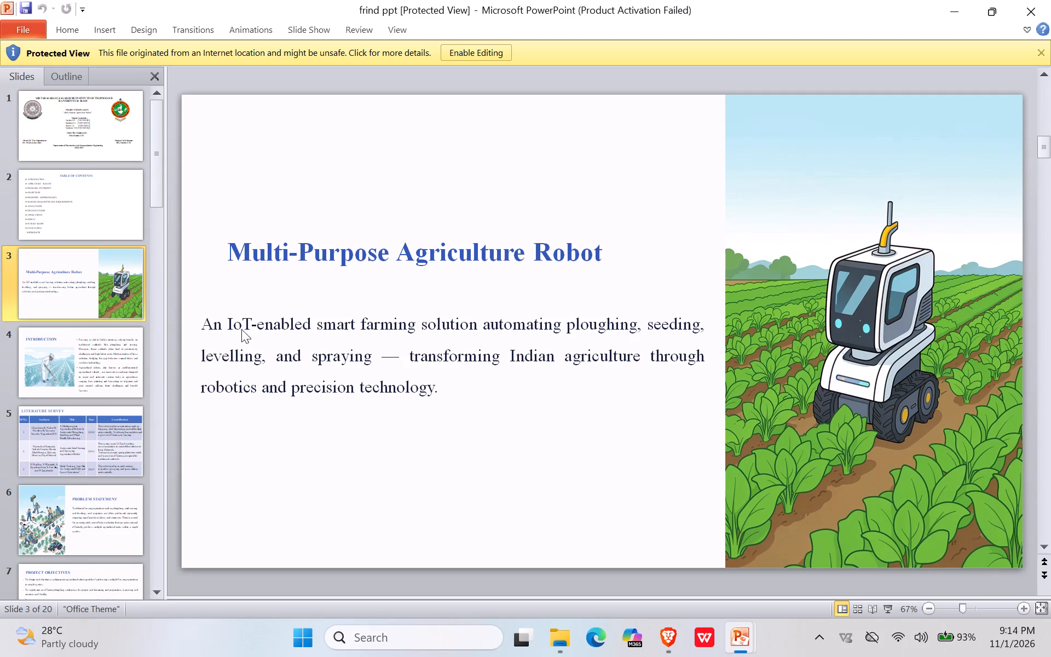
pyautogui.click(91, 372)
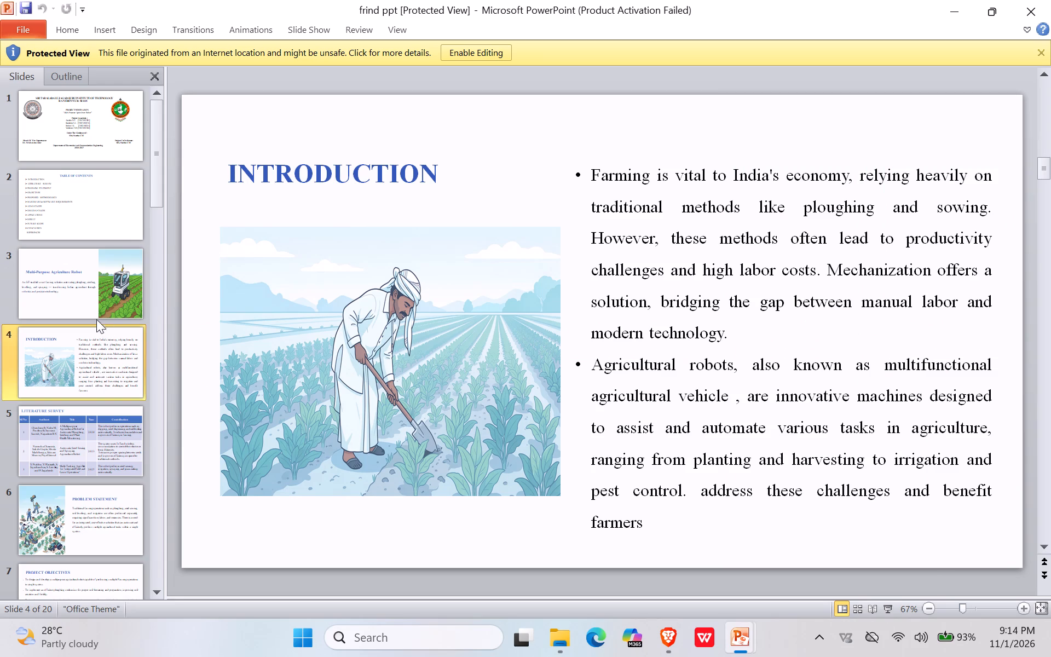
pyautogui.click(93, 296)
pyautogui.click(112, 350)
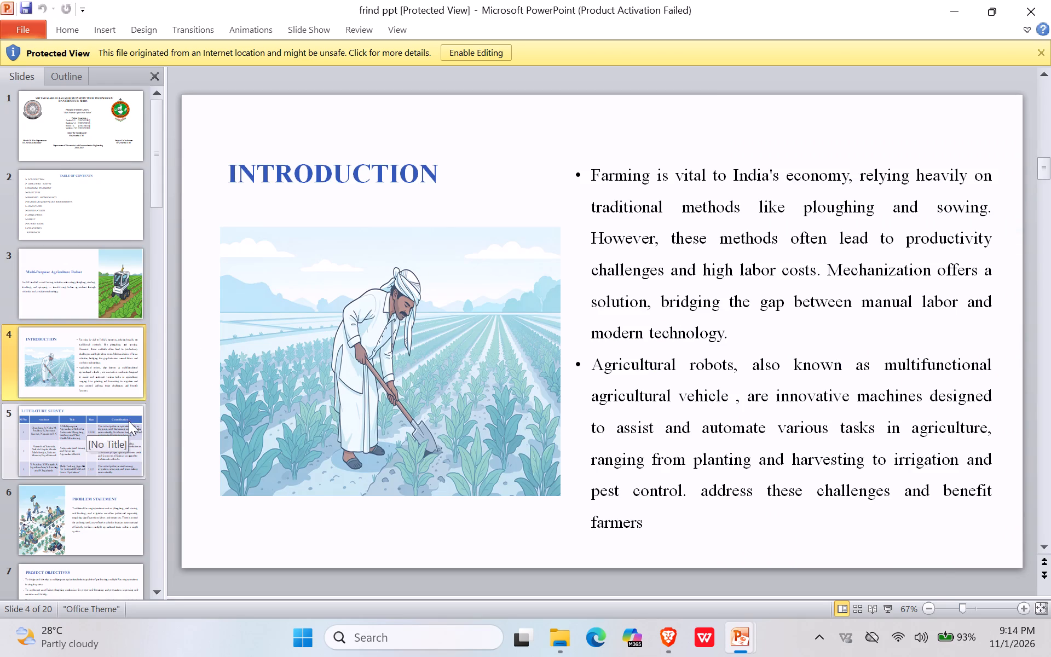
pyautogui.click(128, 422)
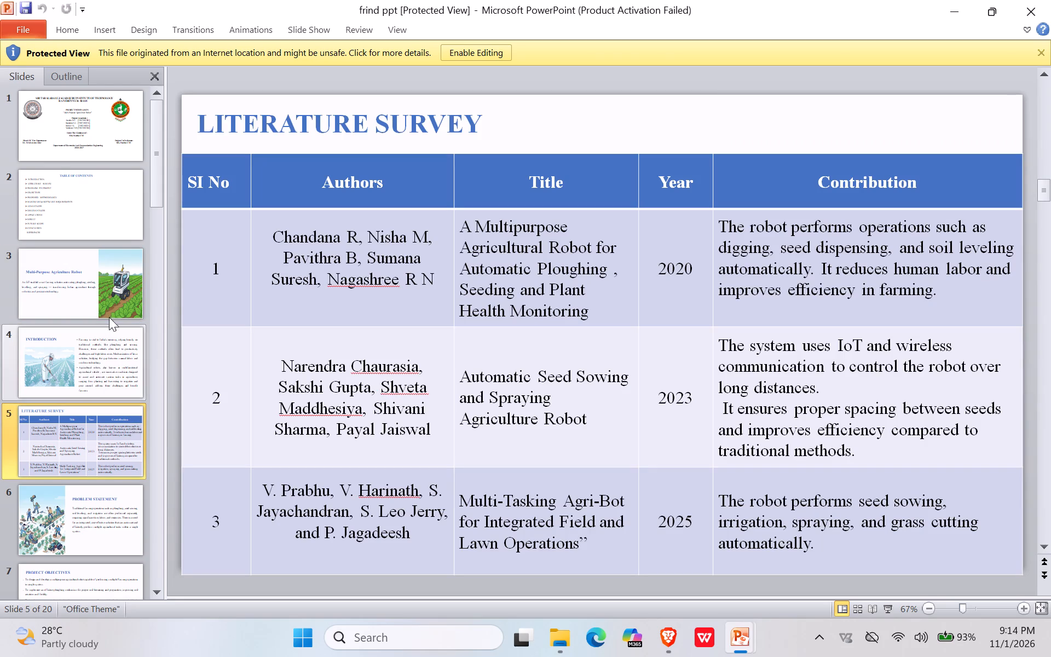
pyautogui.click(139, 145)
pyautogui.click(82, 190)
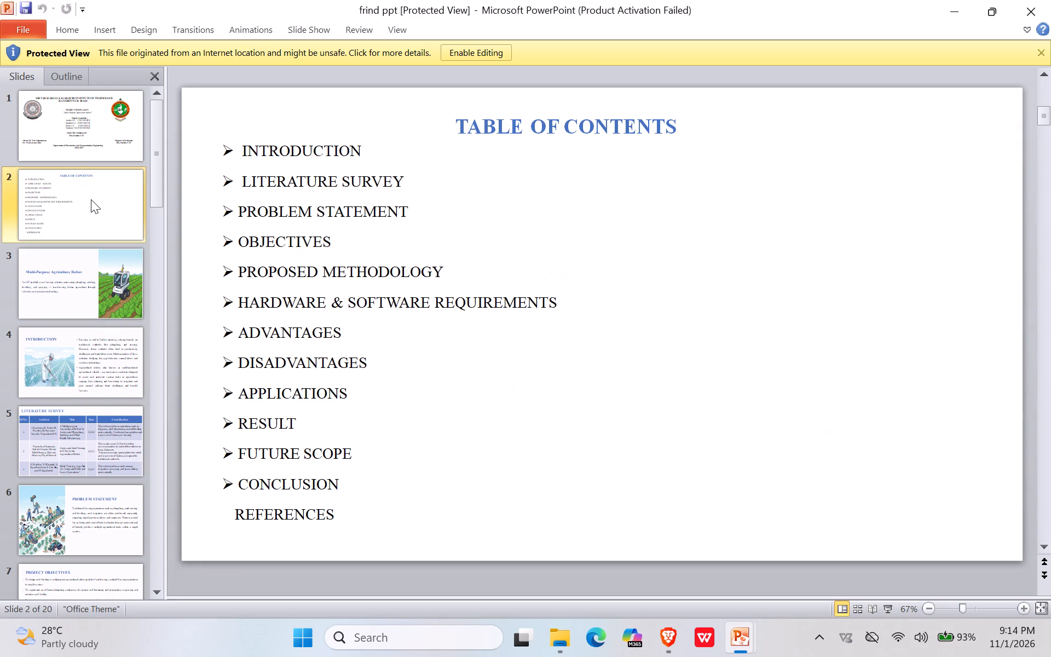
pyautogui.click(72, 282)
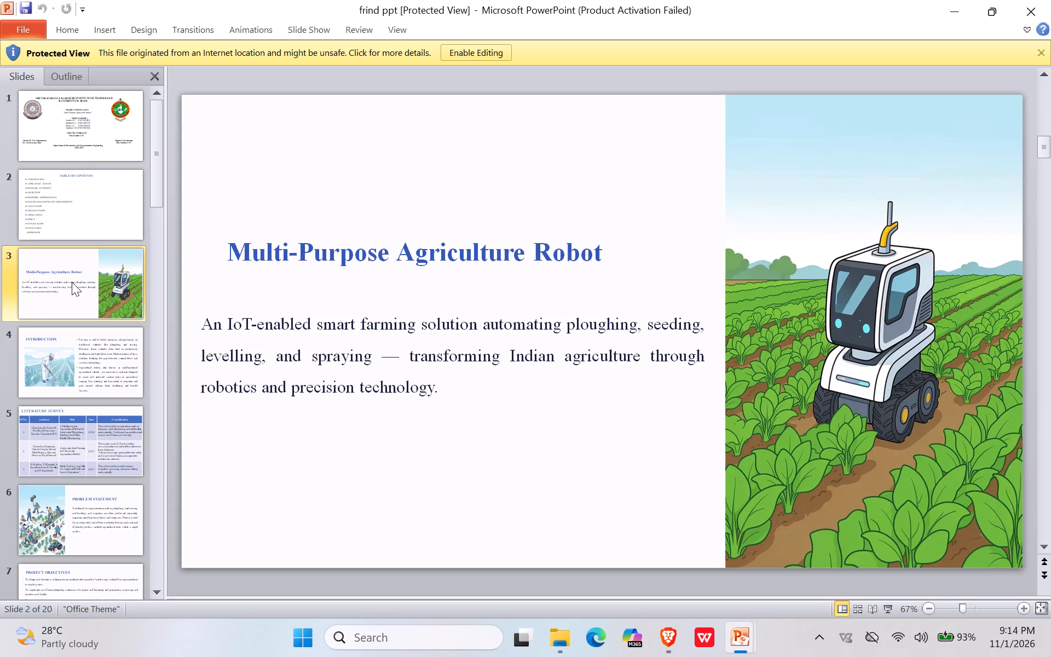
pyautogui.click(80, 362)
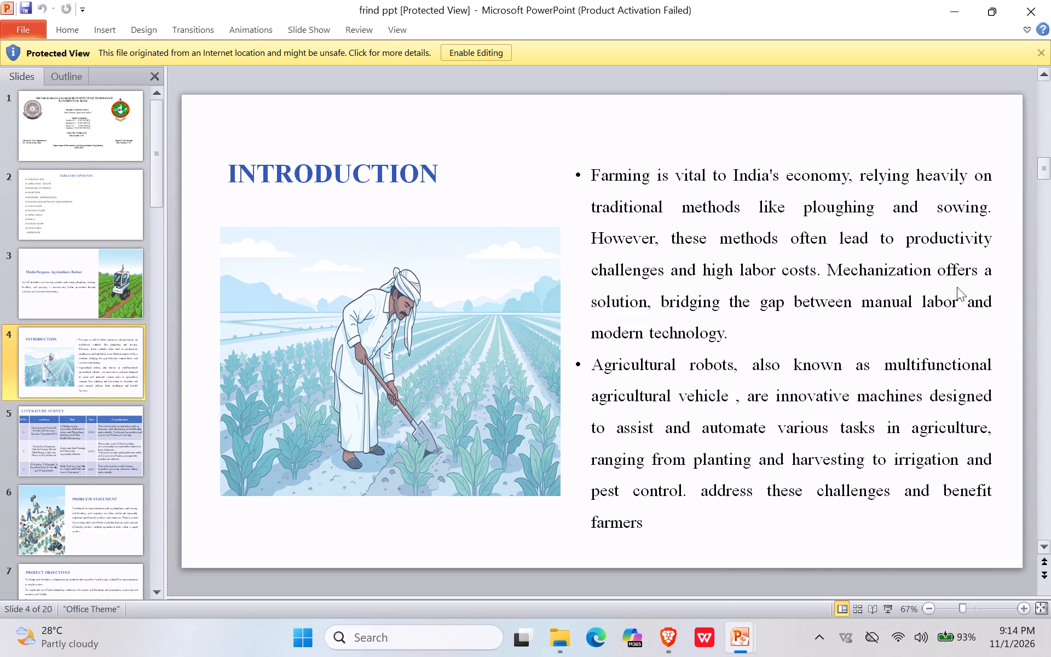
# Enable editing of frind ppt and select part of the first Introduction bullet to check its font and size.
pyautogui.click(751, 276)
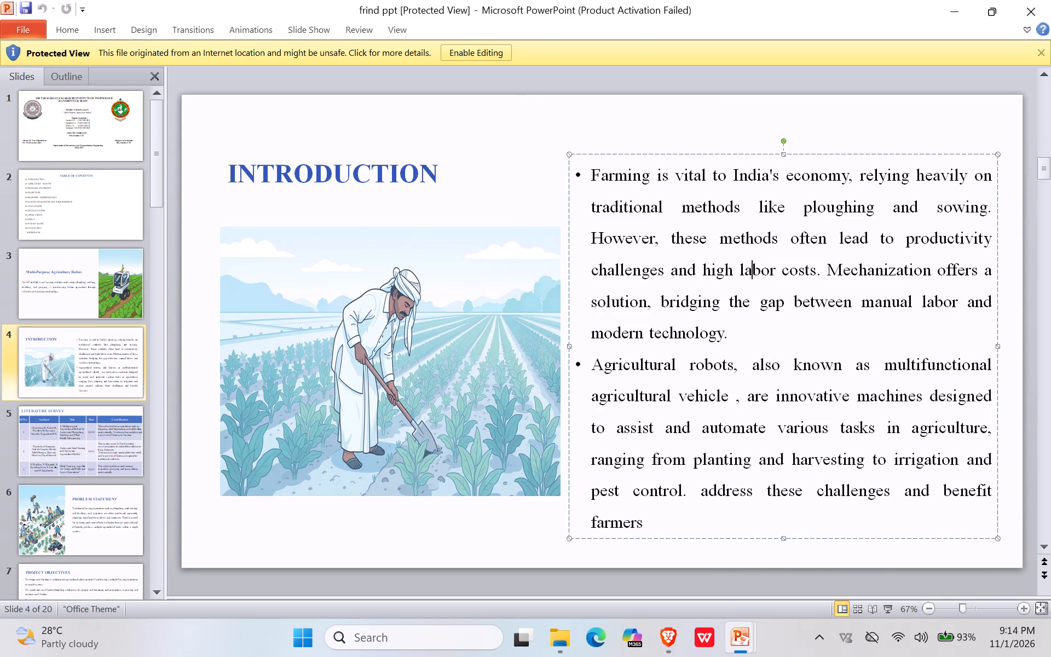
pyautogui.click(472, 59)
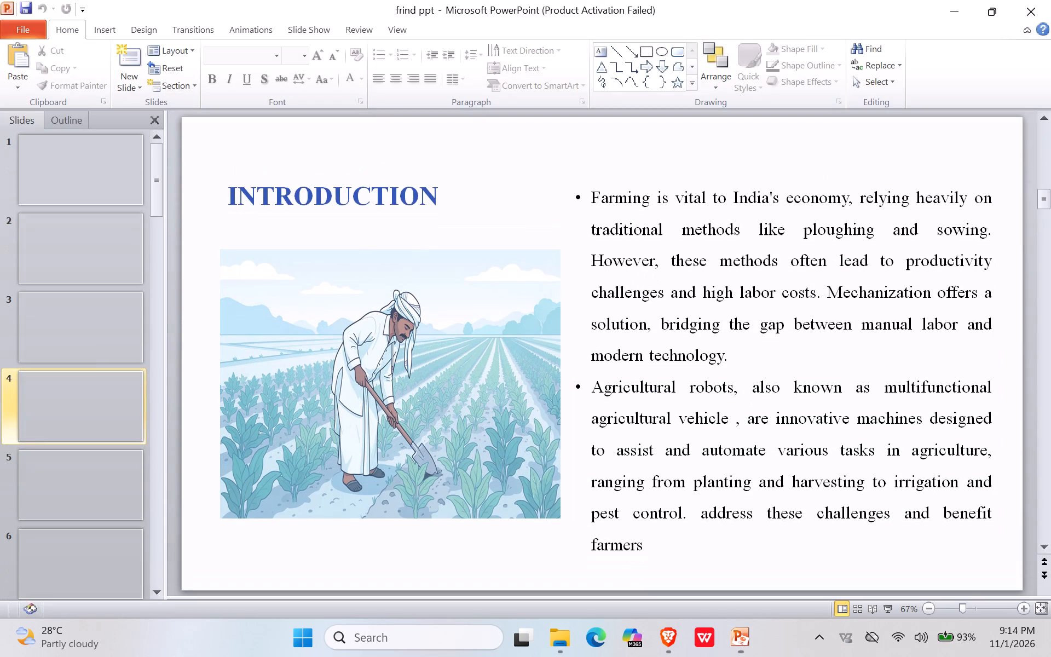
pyautogui.moveTo(726, 353); pyautogui.dragTo(663, 257)
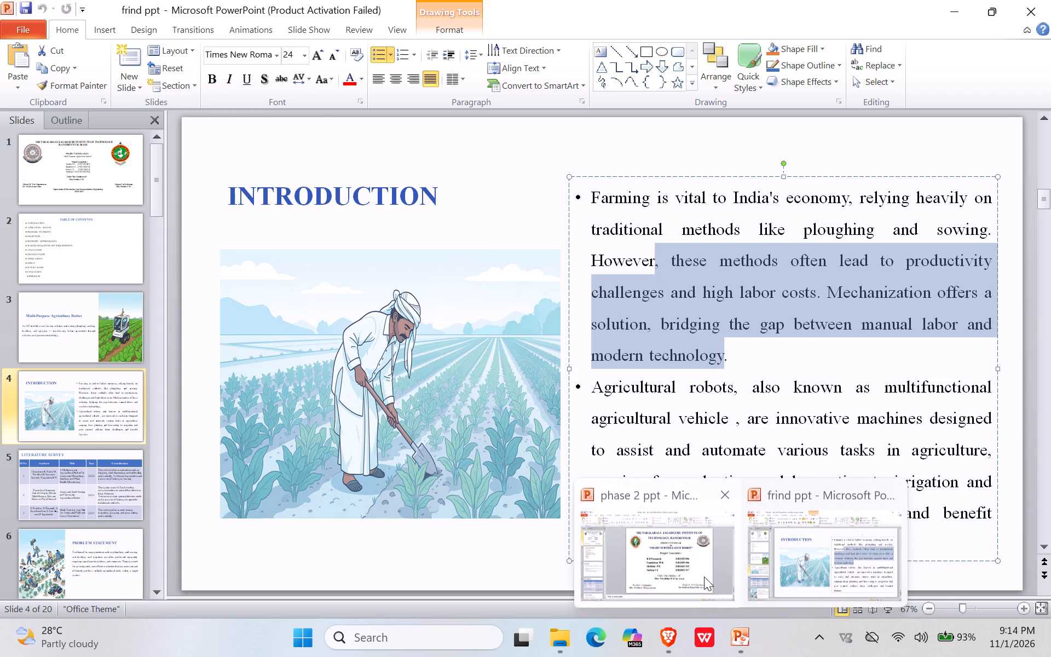
# In phase 2 ppt, apply Times New Roman to the Introduction text from "mobile phone or computer" through the last bullet.
pyautogui.click(695, 557)
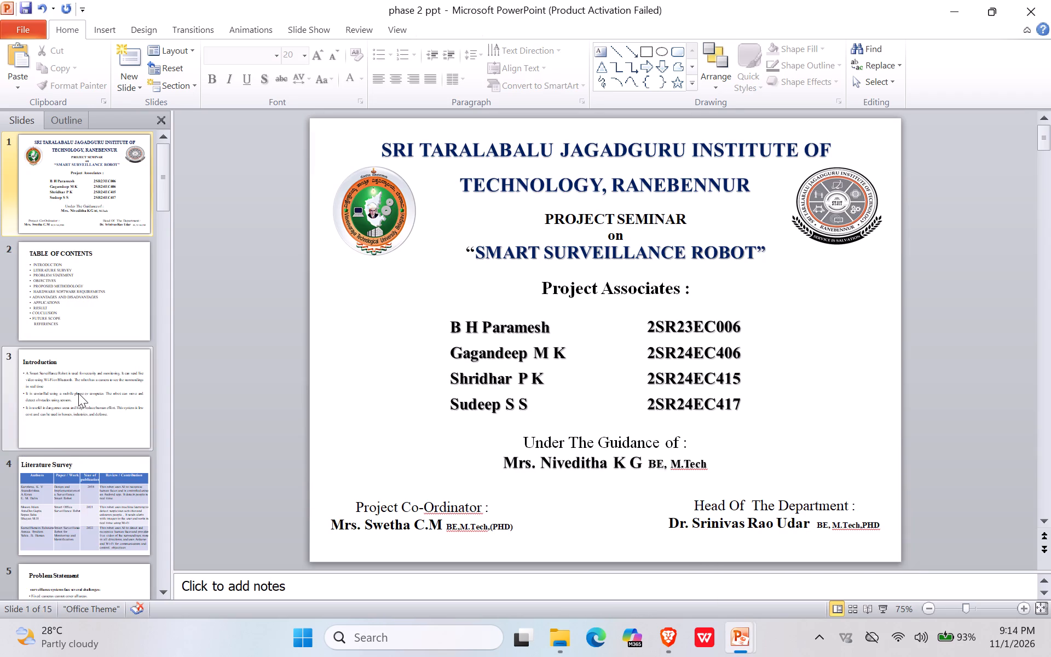
pyautogui.click(78, 396)
pyautogui.moveTo(711, 412); pyautogui.dragTo(537, 304)
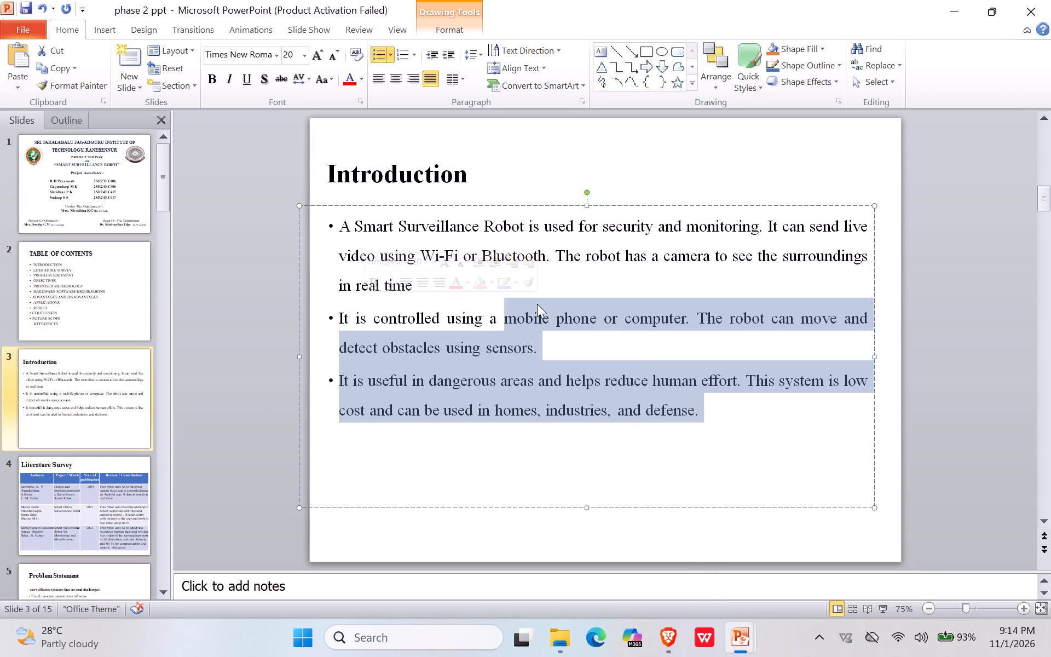
pyautogui.click(274, 59)
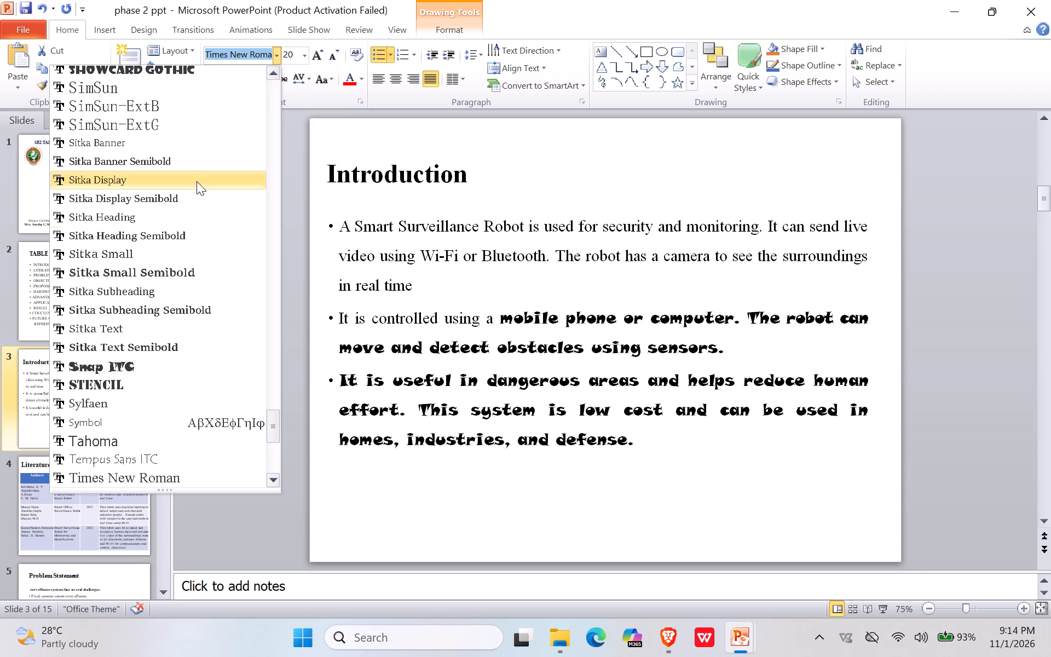
pyautogui.scroll(6, 200, 166)
pyautogui.scroll(18, 204, 168)
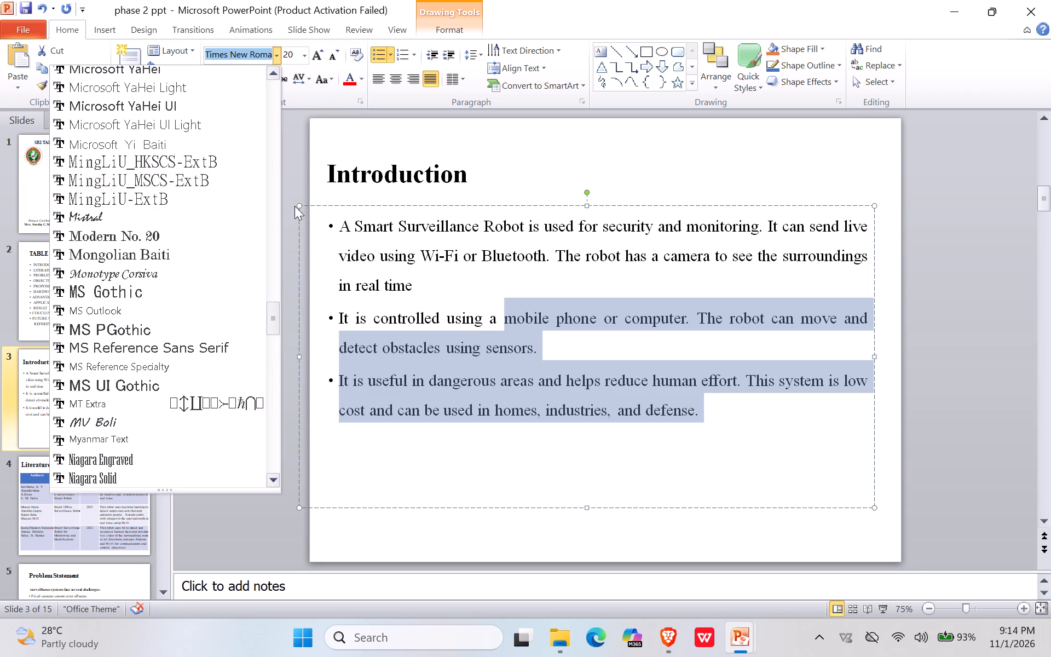
pyautogui.moveTo(268, 315); pyautogui.dragTo(292, 18)
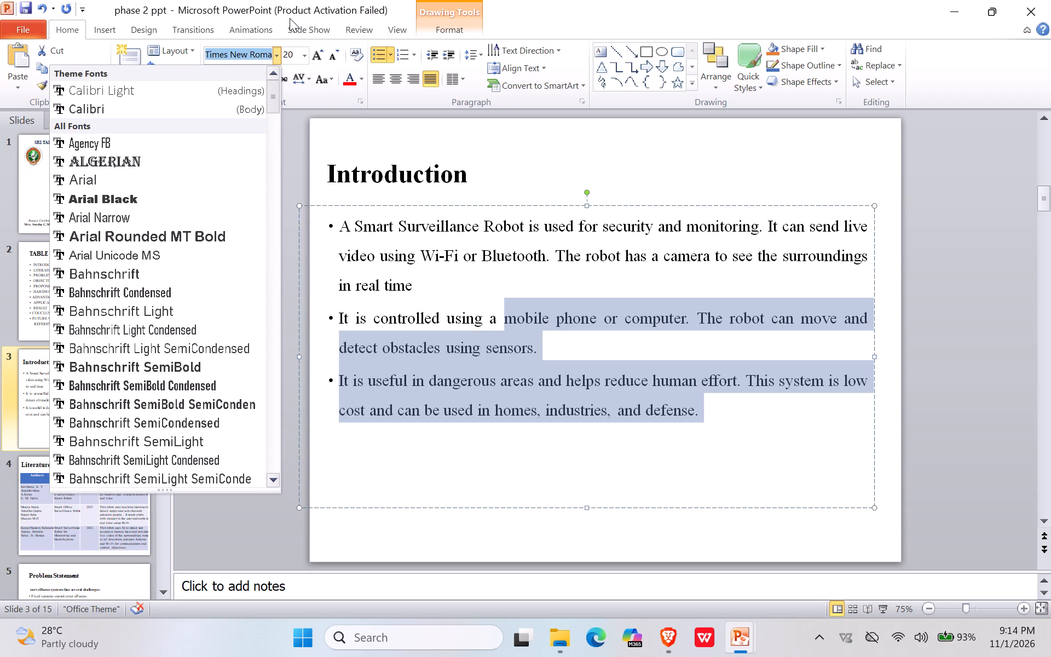
pyautogui.write('tim')
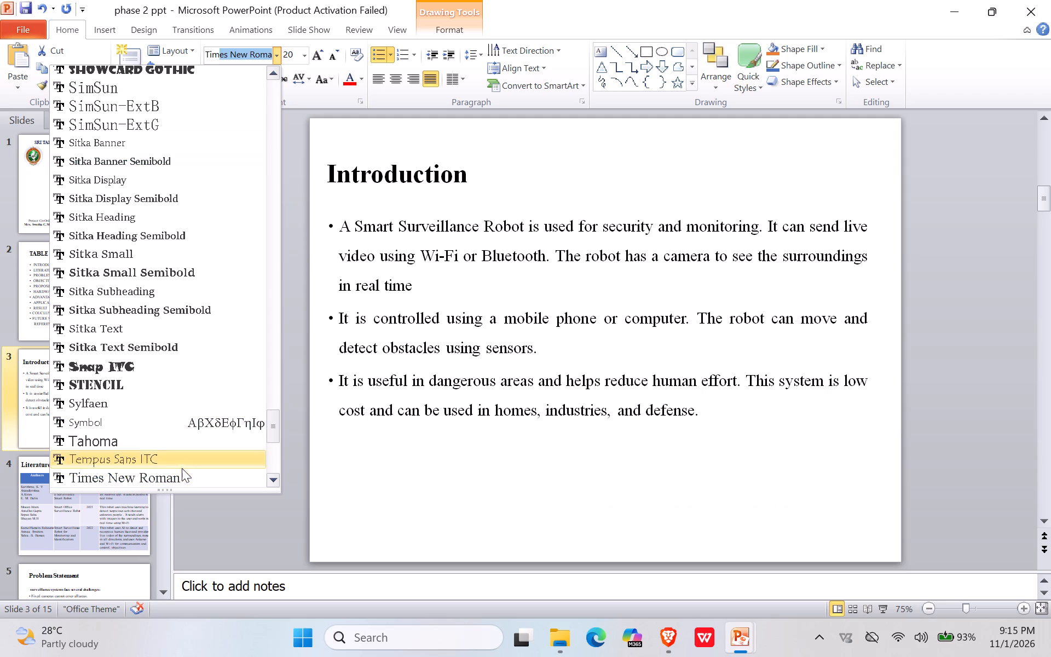
pyautogui.click(184, 470)
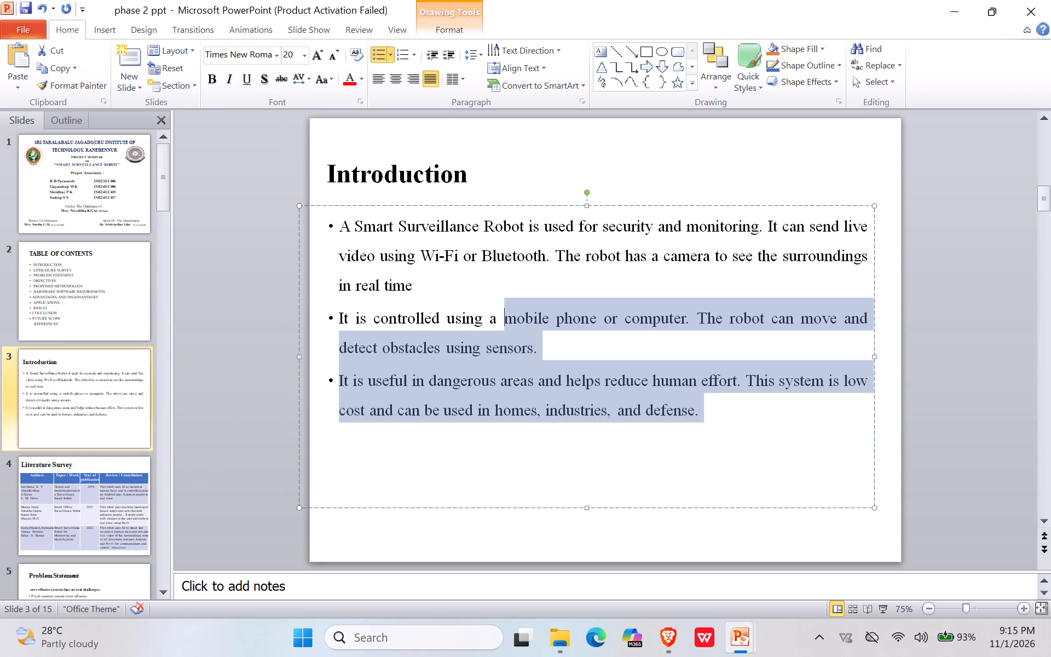
# Check the font and size of all Introduction bullets against the Introduction slide in frind ppt.
pyautogui.click(731, 441)
pyautogui.moveTo(735, 420); pyautogui.dragTo(326, 232)
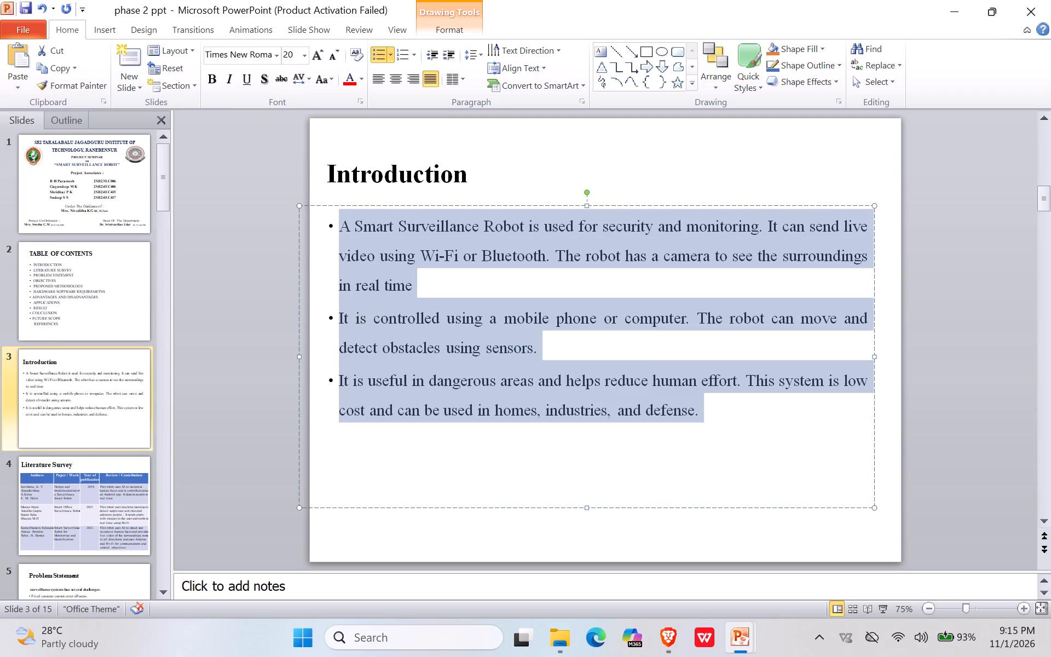
pyautogui.moveTo(326, 232); pyautogui.dragTo(326, 231)
pyautogui.click(950, 373)
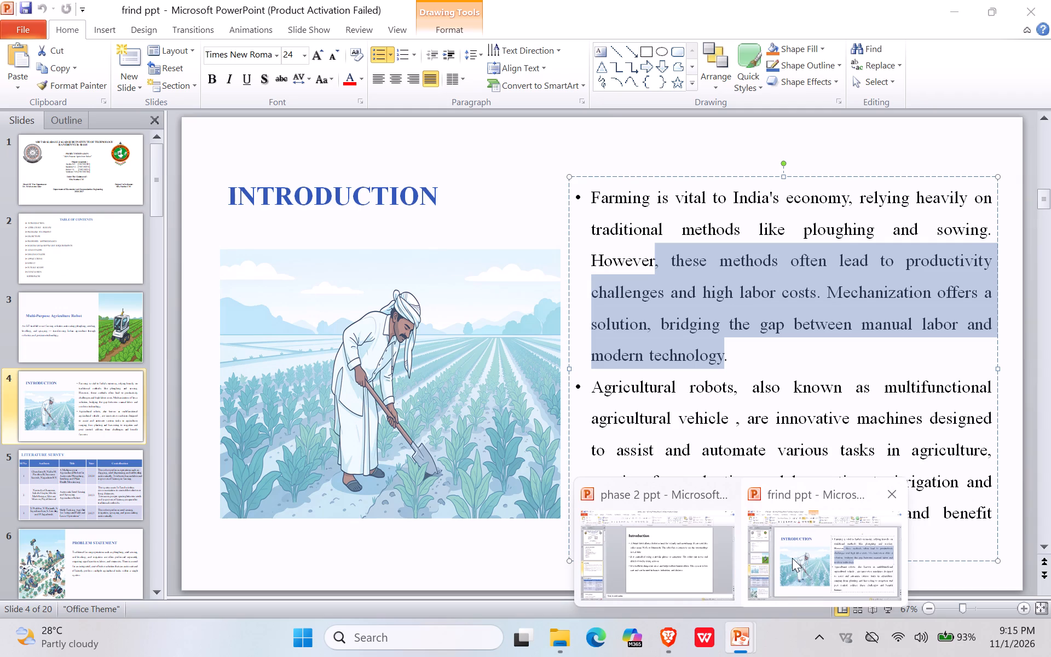
pyautogui.click(793, 557)
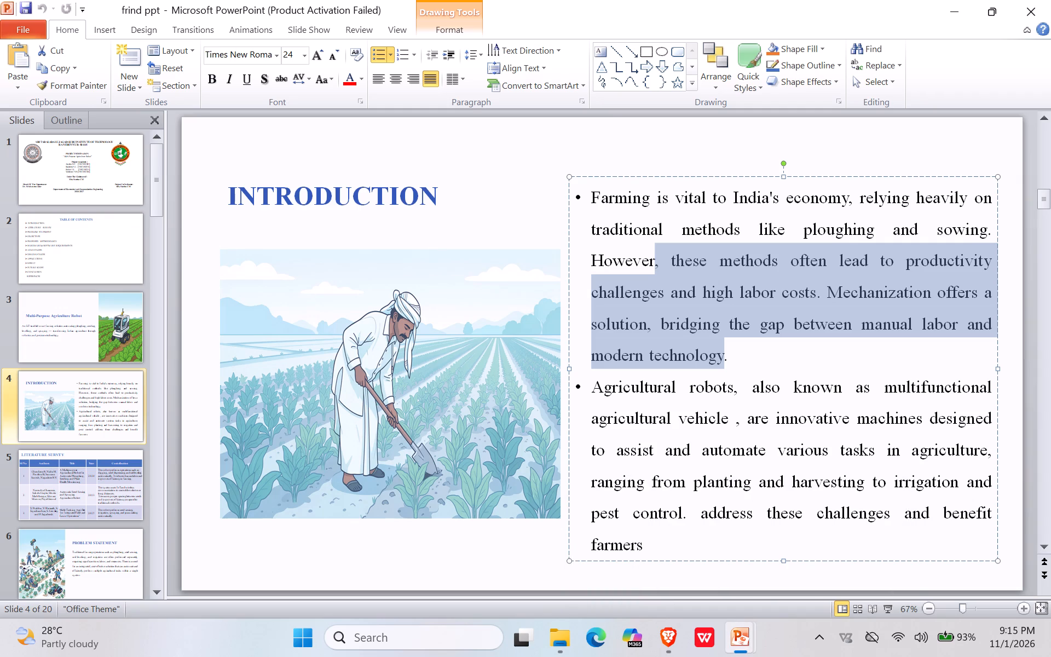
# In phase 2 ppt, set the Introduction text from "mobile phone or computer" through the last bullet to font size 24.
pyautogui.click(692, 567)
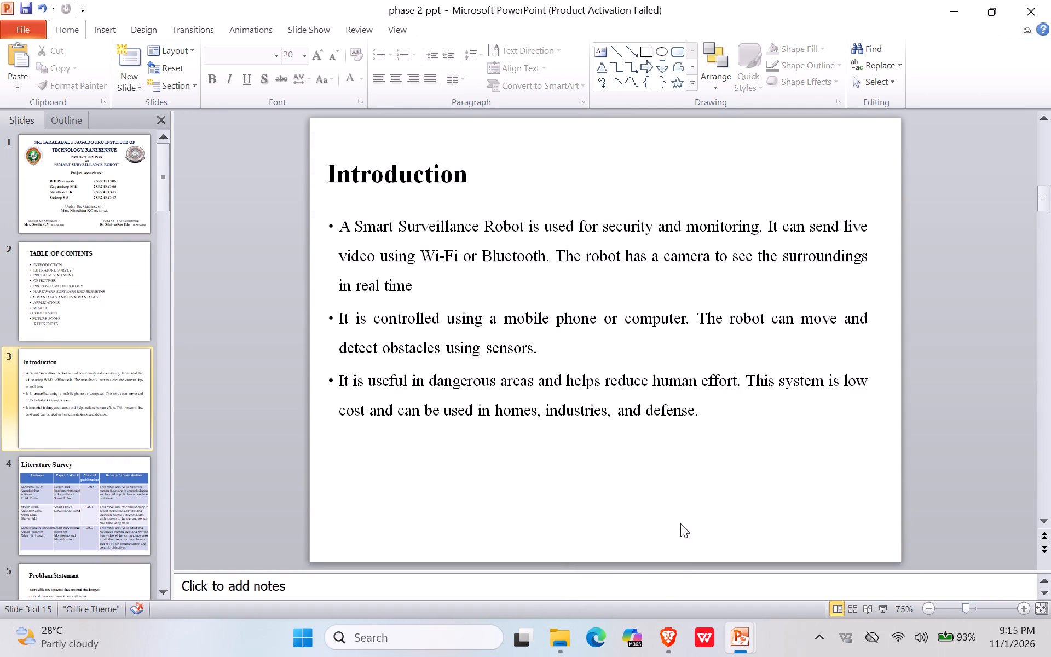
pyautogui.click(738, 419)
pyautogui.moveTo(733, 418); pyautogui.dragTo(552, 312)
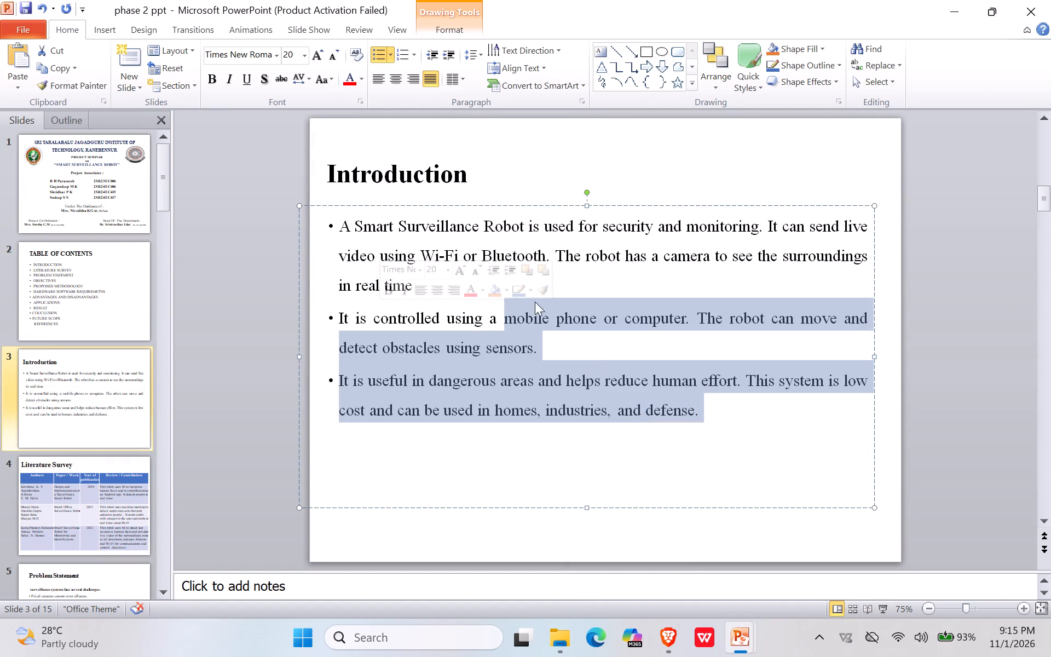
pyautogui.click(308, 55)
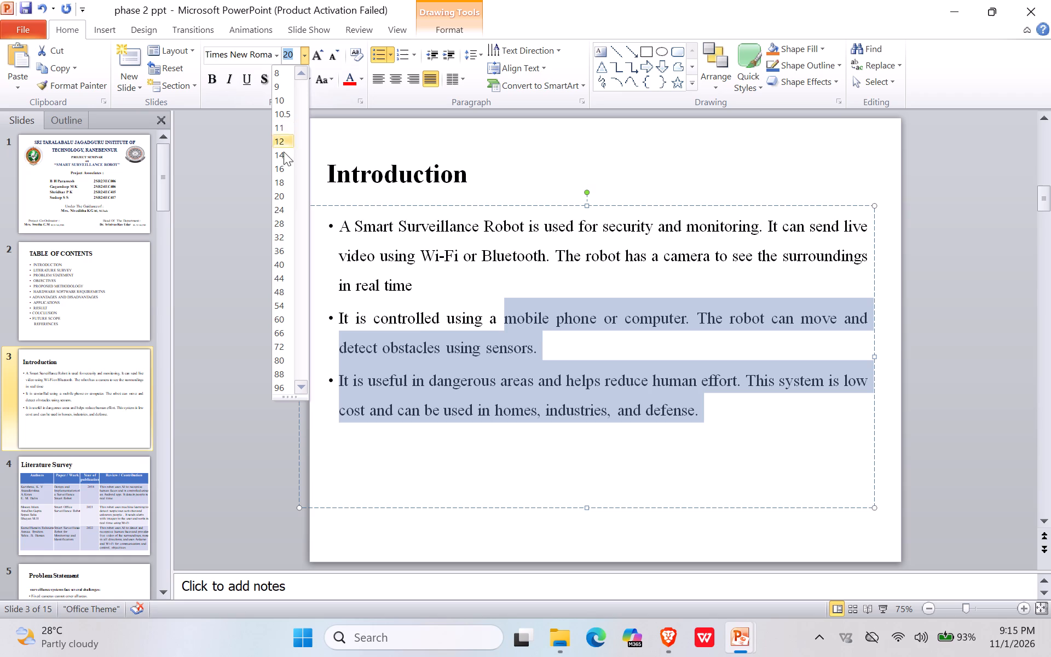
pyautogui.click(276, 208)
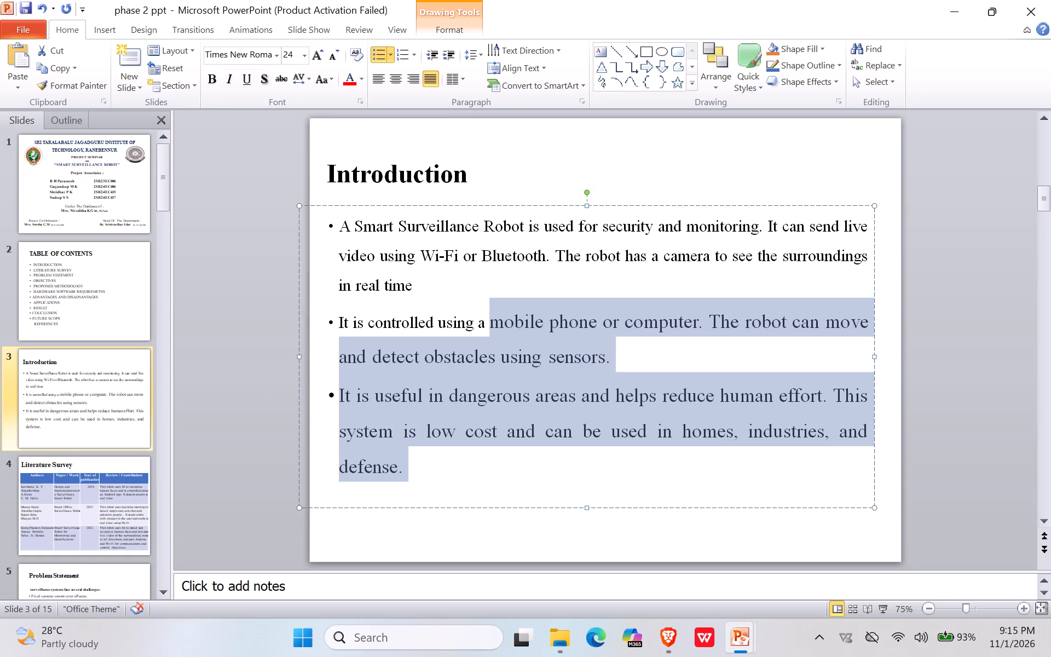
pyautogui.click(533, 474)
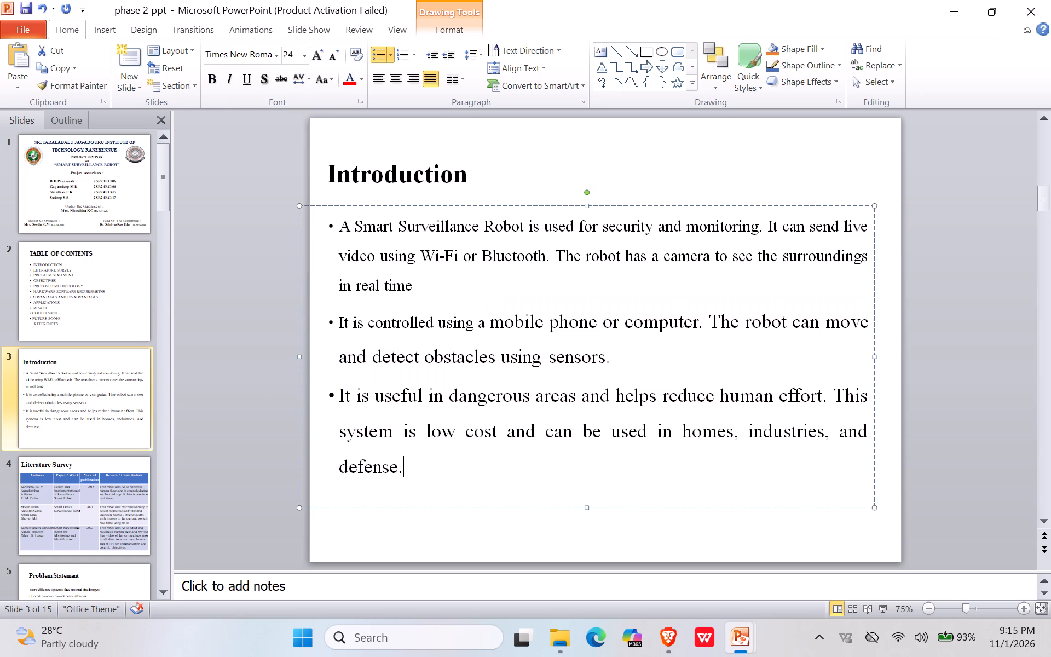
# In frind ppt, check the font and size of the titles and body text on the Introduction and Multi-Purpose Agriculture Robot slides.
pyautogui.click(748, 636)
pyautogui.click(780, 552)
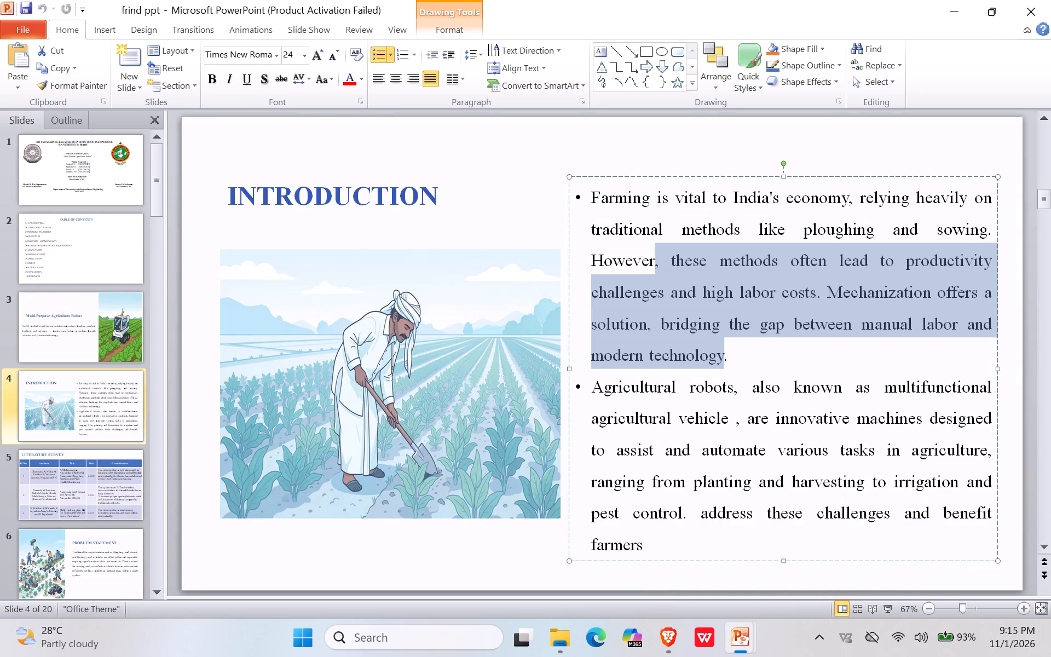
pyautogui.scroll(2, 681, 182)
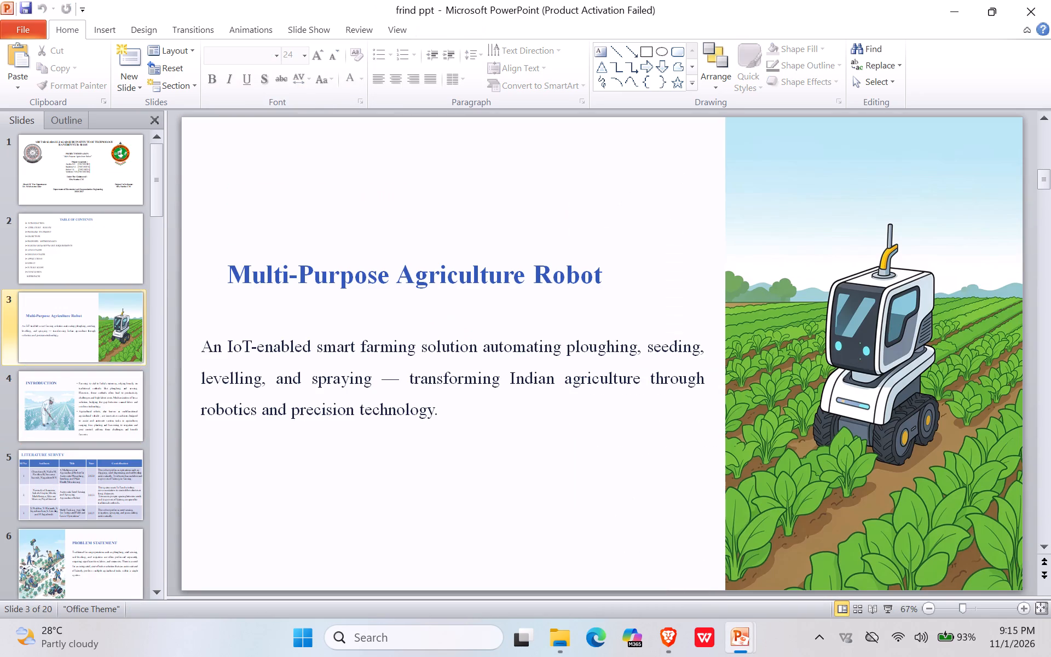
pyautogui.scroll(-2, 585, 255)
pyautogui.click(458, 182)
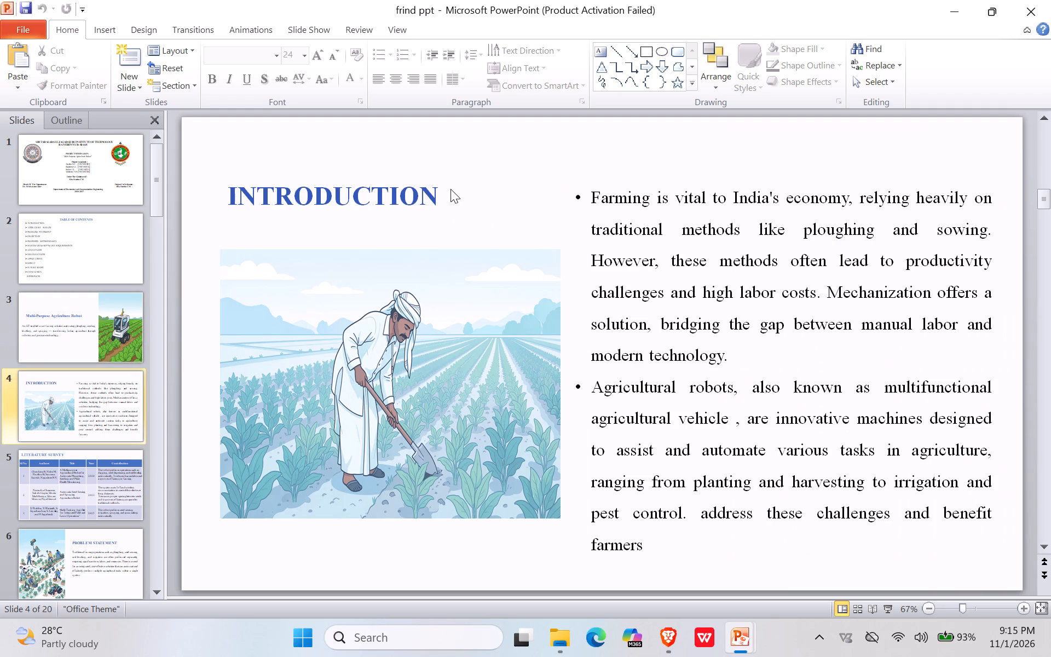
pyautogui.click(441, 191)
pyautogui.moveTo(440, 193); pyautogui.dragTo(349, 193)
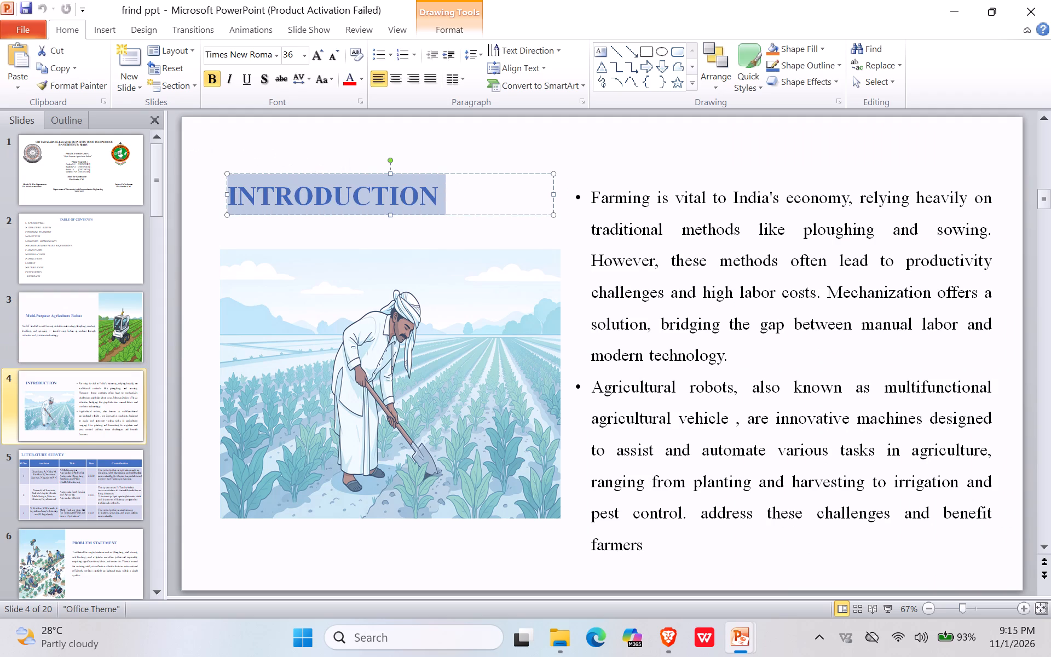
pyautogui.click(796, 452)
pyautogui.moveTo(796, 452); pyautogui.dragTo(630, 377)
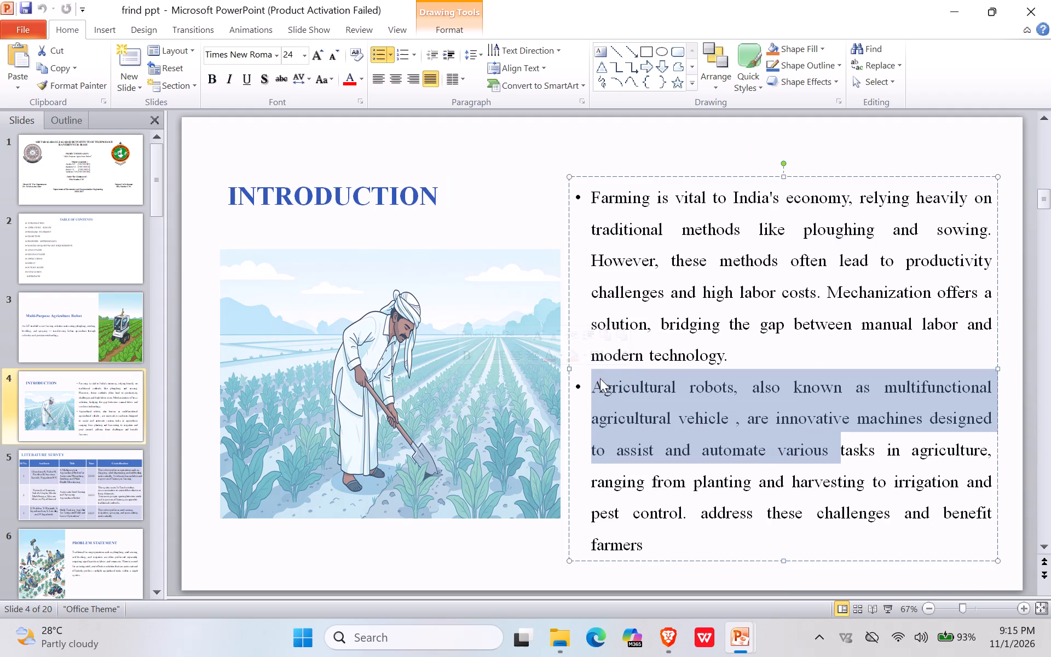
pyautogui.click(77, 324)
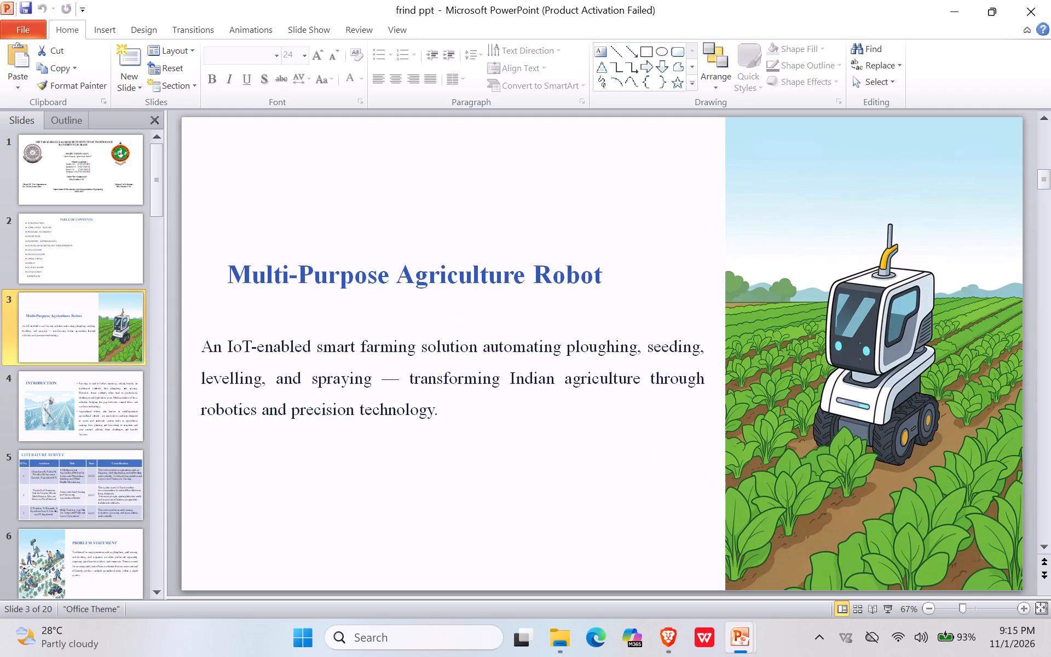
pyautogui.click(500, 360)
pyautogui.moveTo(500, 361); pyautogui.dragTo(355, 338)
pyautogui.click(413, 258)
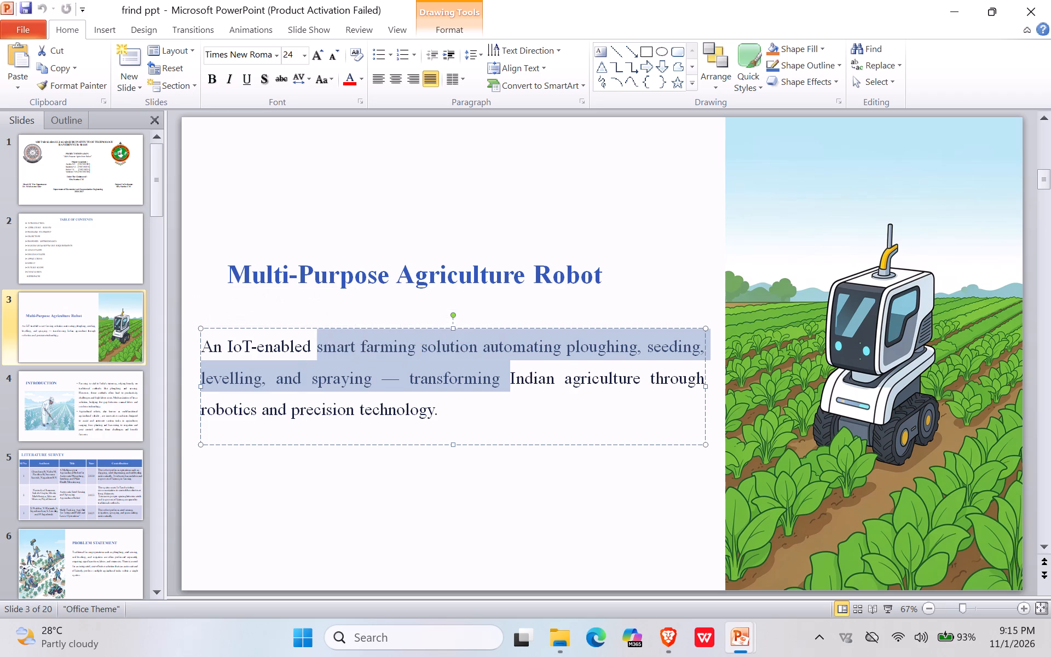
pyautogui.moveTo(419, 269); pyautogui.dragTo(389, 269)
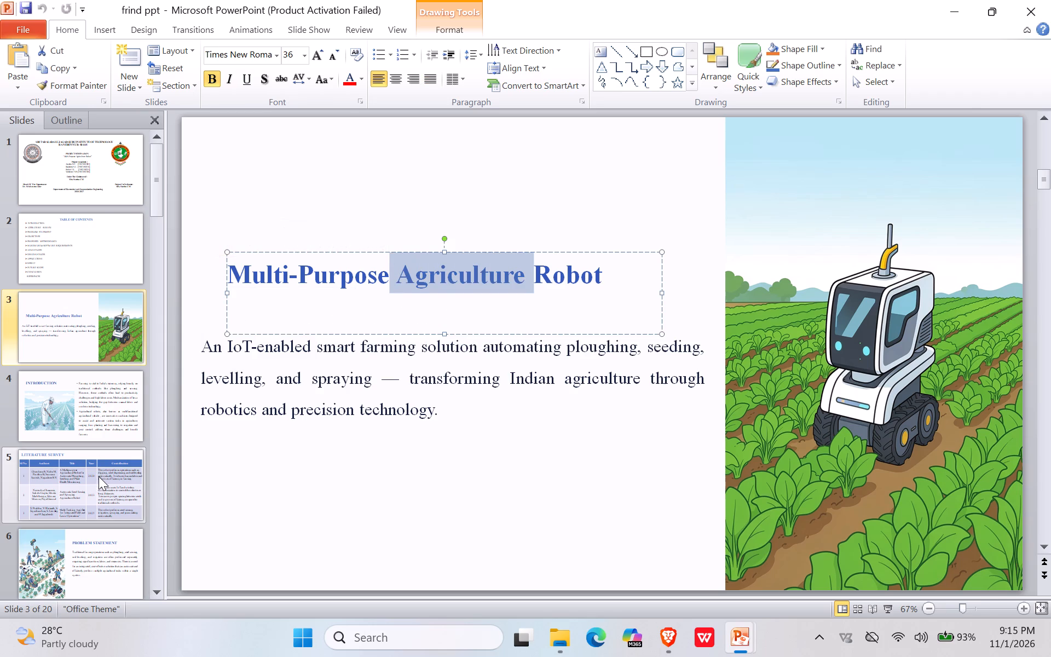
# Check the font and size of the Literature Survey slide's title, table header and table cells in frind ppt.
pyautogui.click(99, 478)
pyautogui.moveTo(615, 423); pyautogui.dragTo(374, 371)
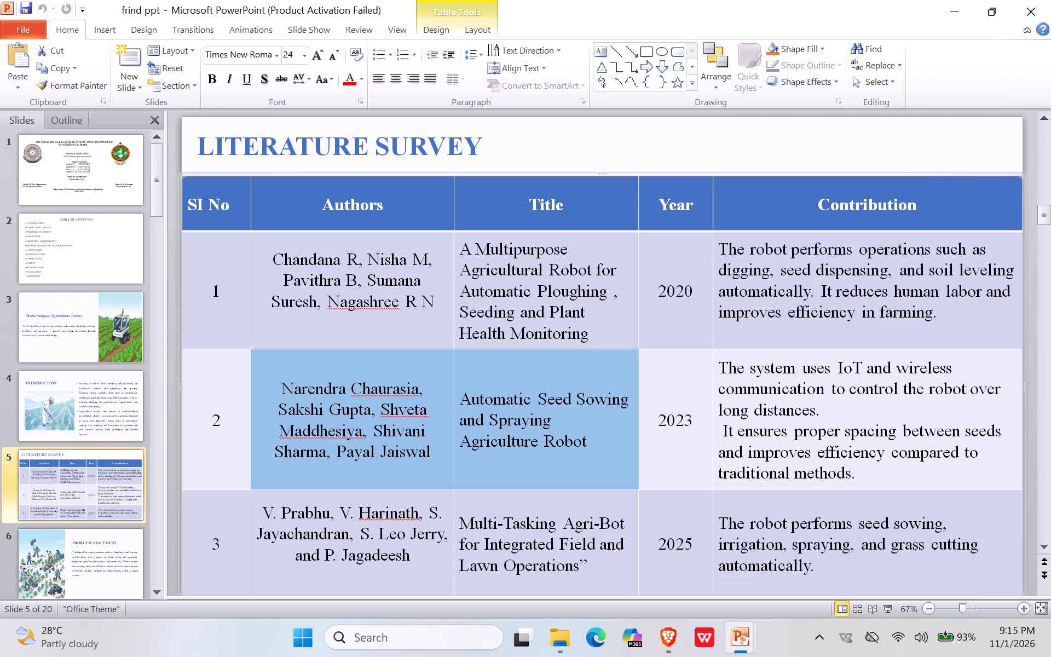
pyautogui.click(415, 192)
pyautogui.click(490, 151)
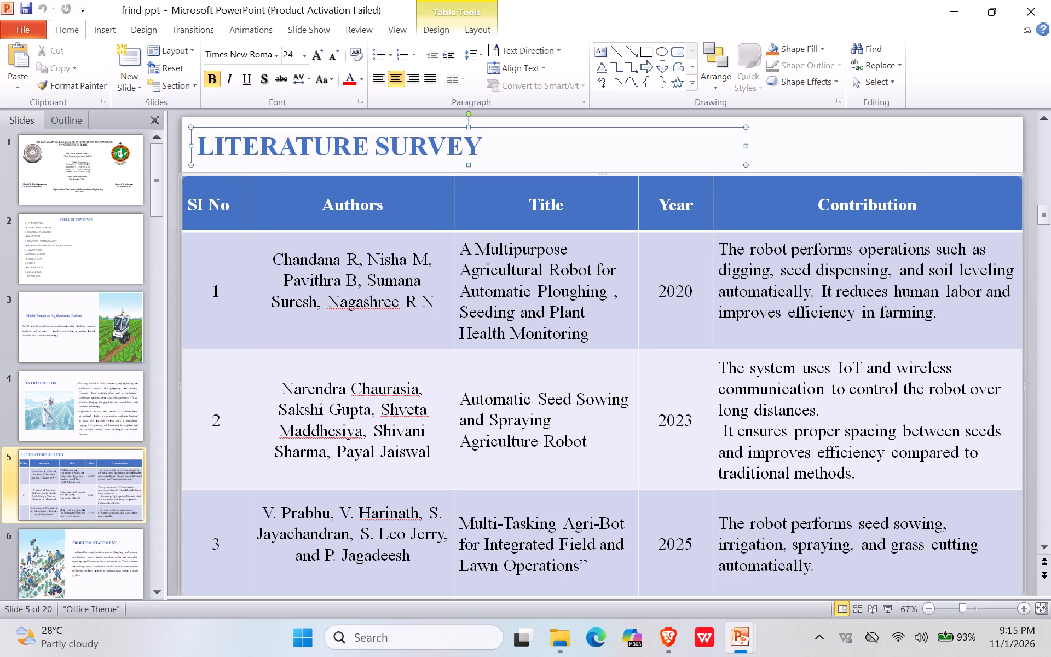
pyautogui.moveTo(479, 147); pyautogui.dragTo(441, 146)
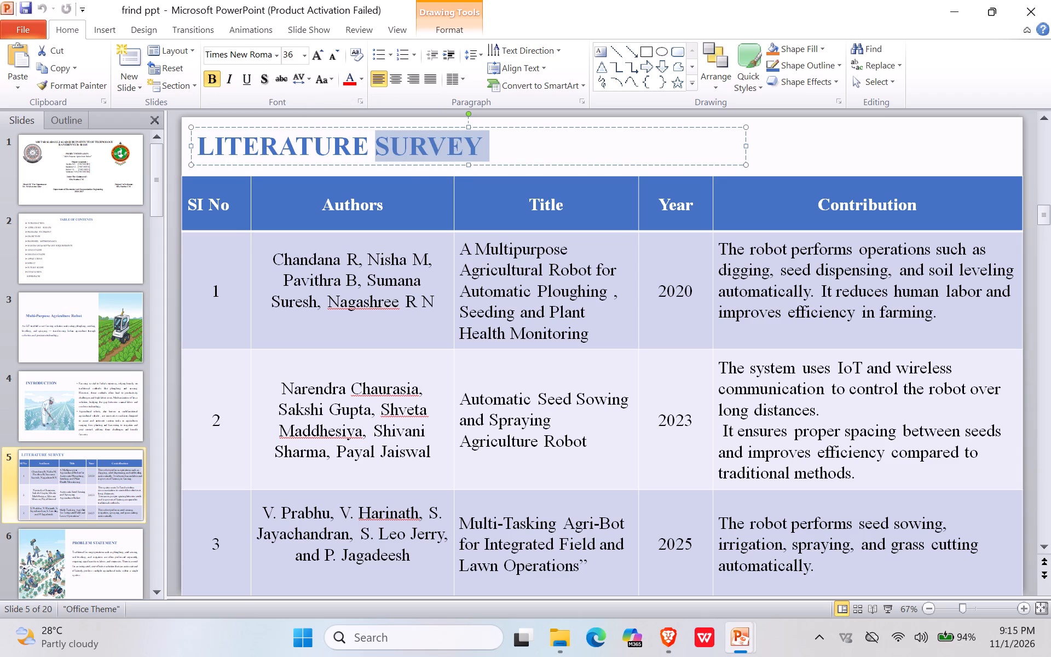
pyautogui.click(651, 325)
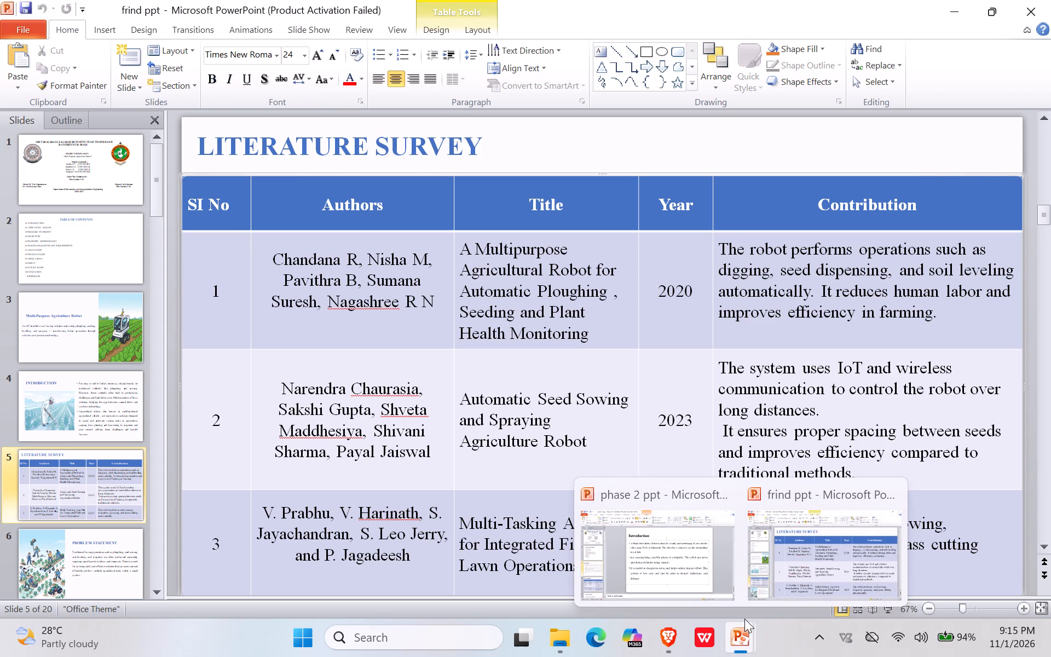
# In phase 2 ppt, set all Table of Contents entries from INTRODUCTION to REFERENCES to font size 24.
pyautogui.click(712, 541)
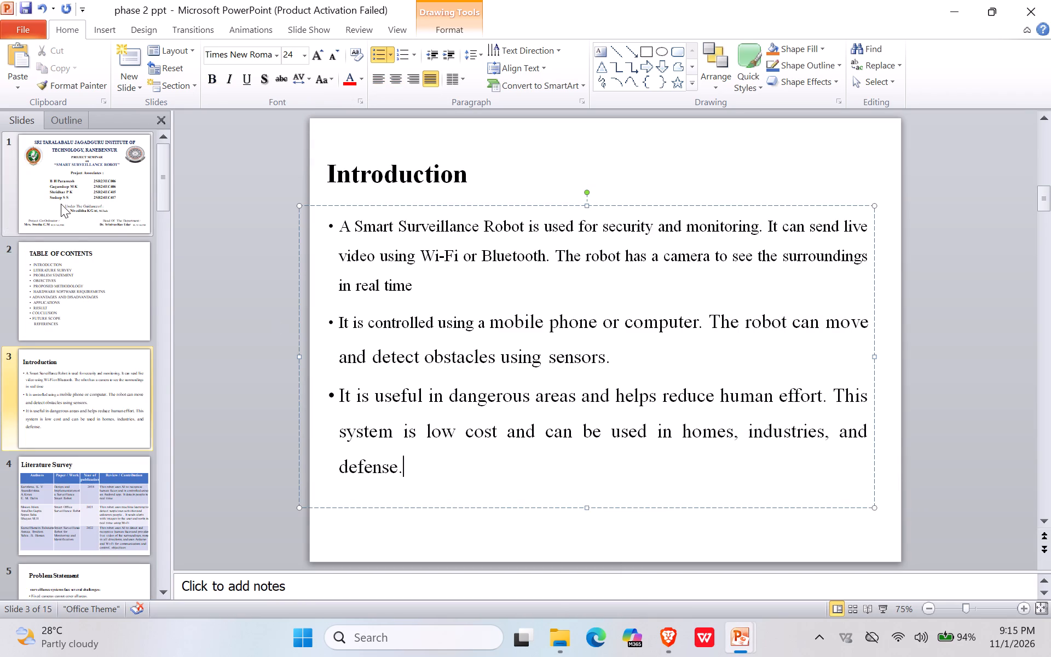
pyautogui.click(61, 204)
pyautogui.click(80, 267)
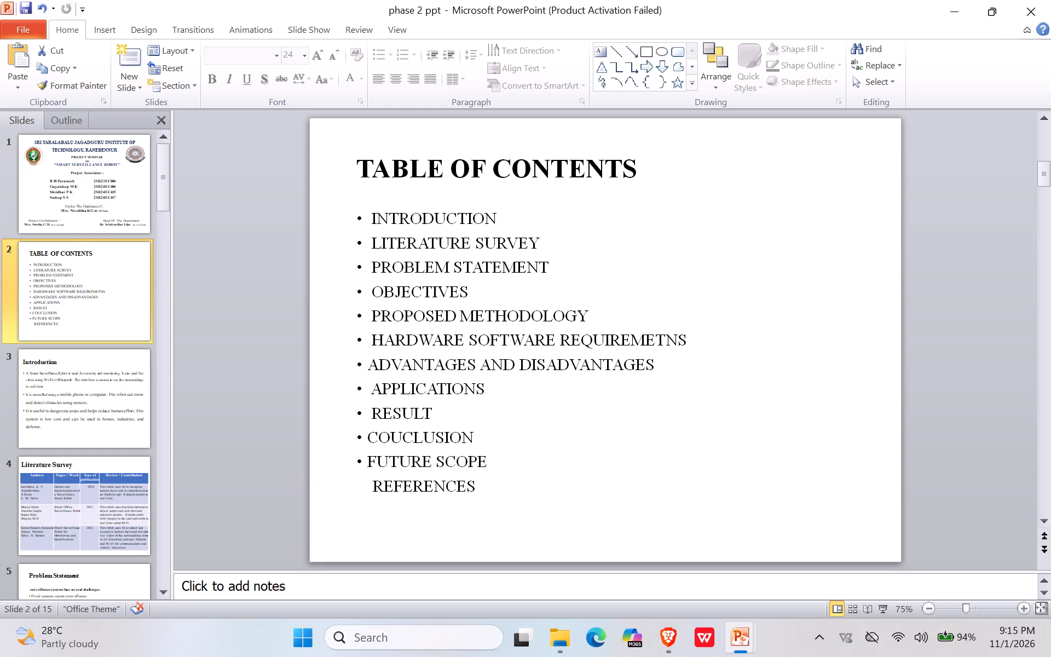
pyautogui.click(481, 486)
pyautogui.moveTo(481, 486); pyautogui.dragTo(406, 217)
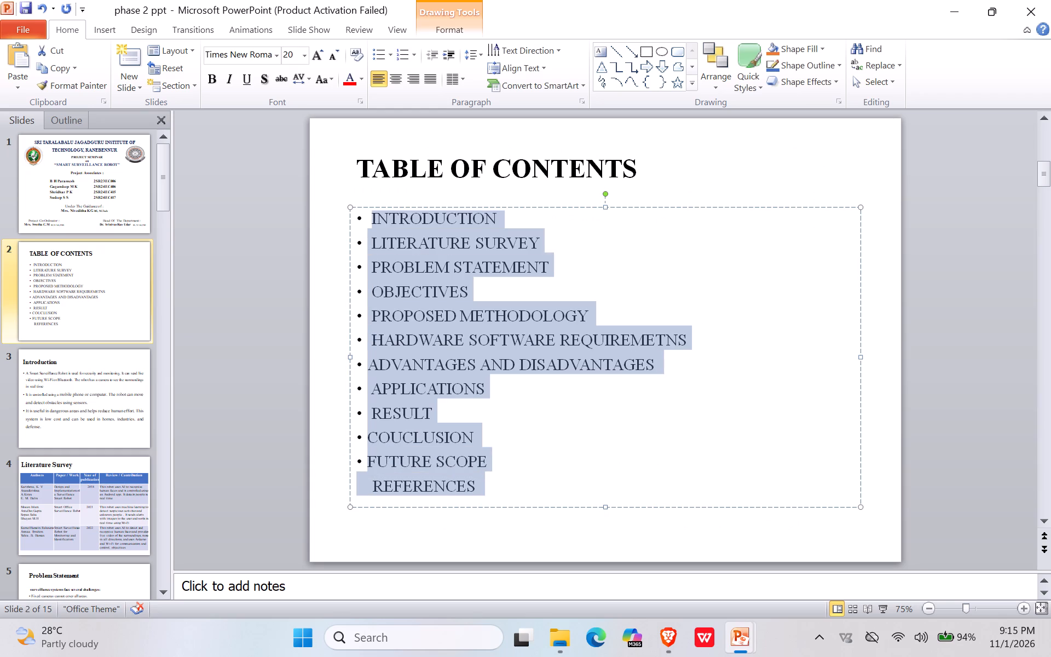
pyautogui.moveTo(406, 217); pyautogui.dragTo(406, 215)
pyautogui.click(307, 55)
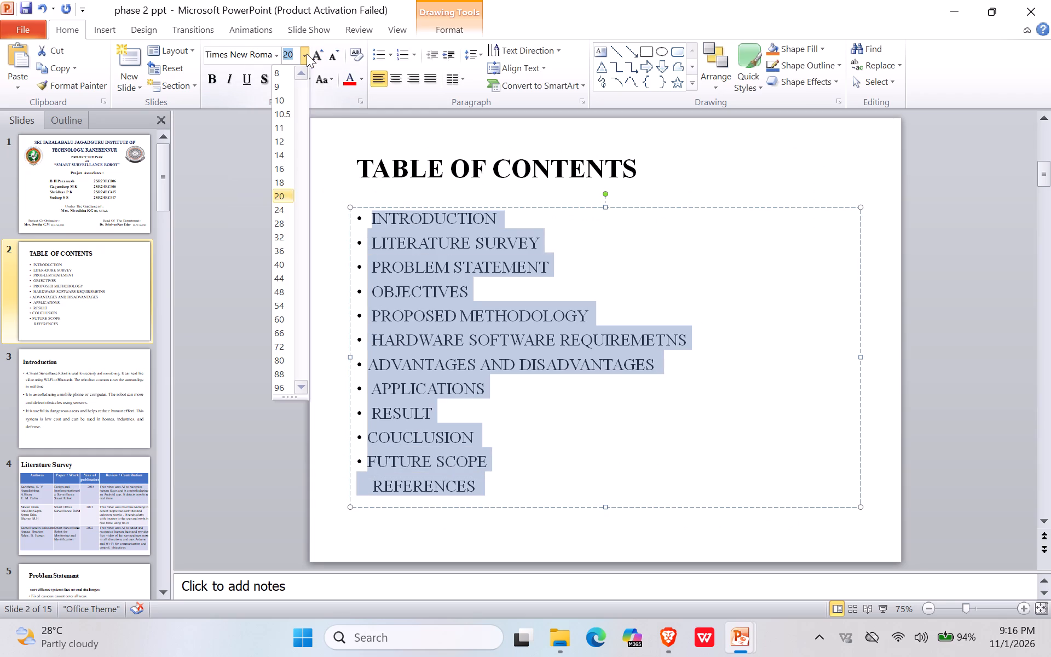
pyautogui.click(285, 212)
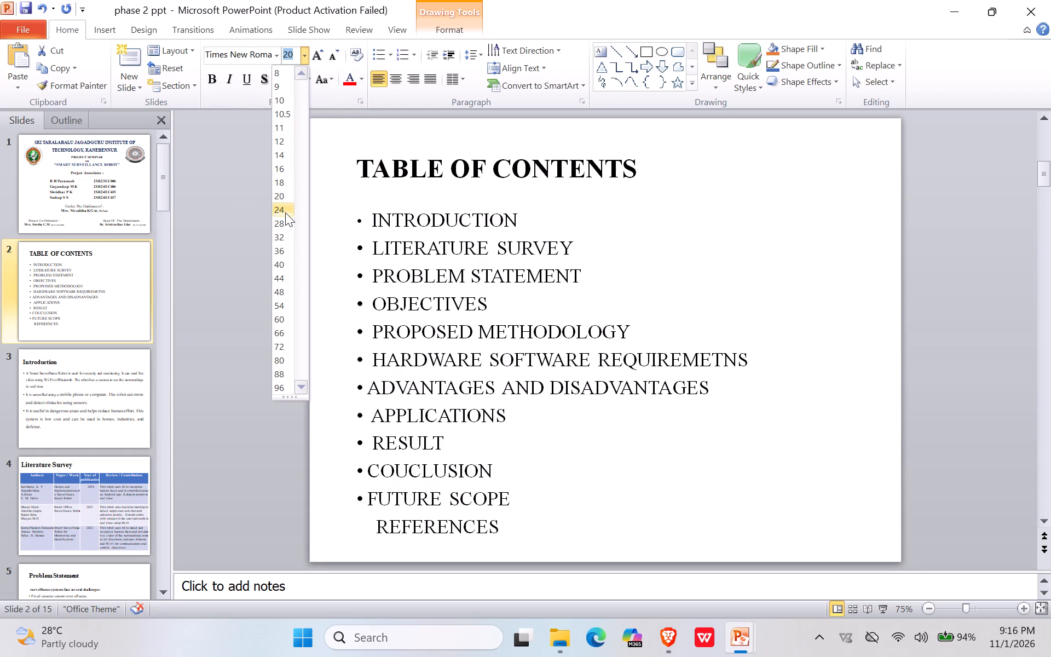
# Set the TABLE OF CONTENTS title to font size 36.
pyautogui.click(578, 181)
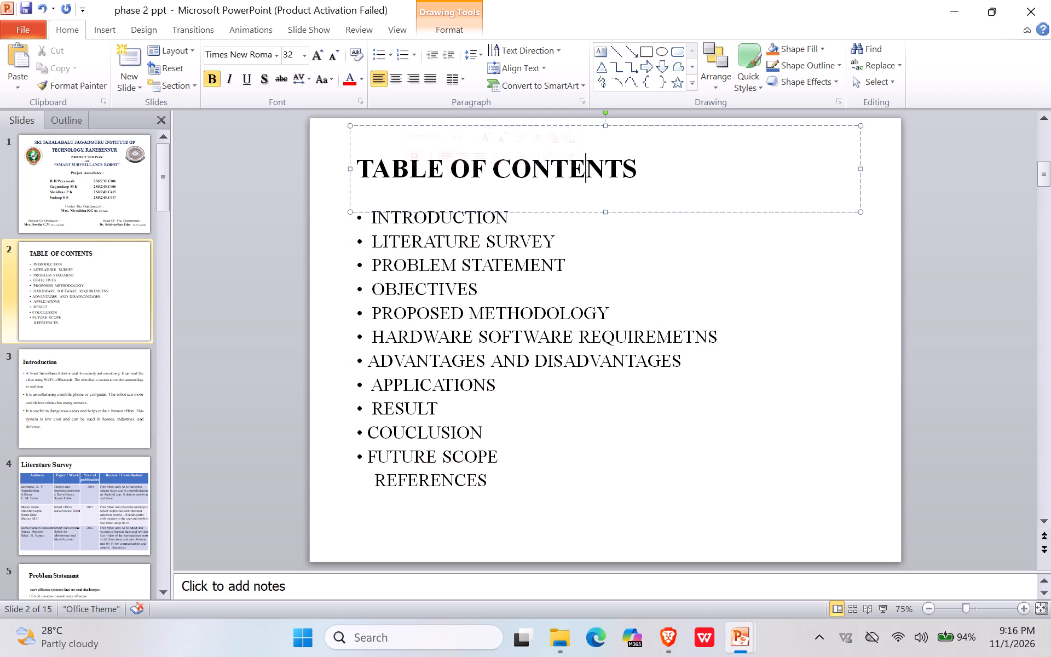
pyautogui.moveTo(674, 172); pyautogui.dragTo(362, 144)
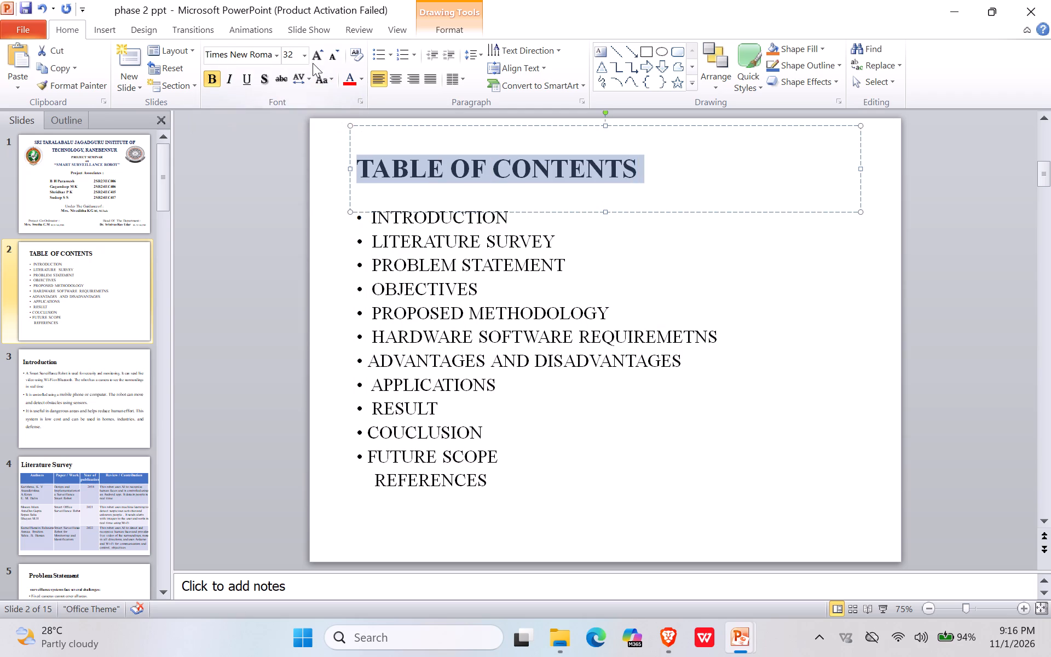
pyautogui.click(306, 55)
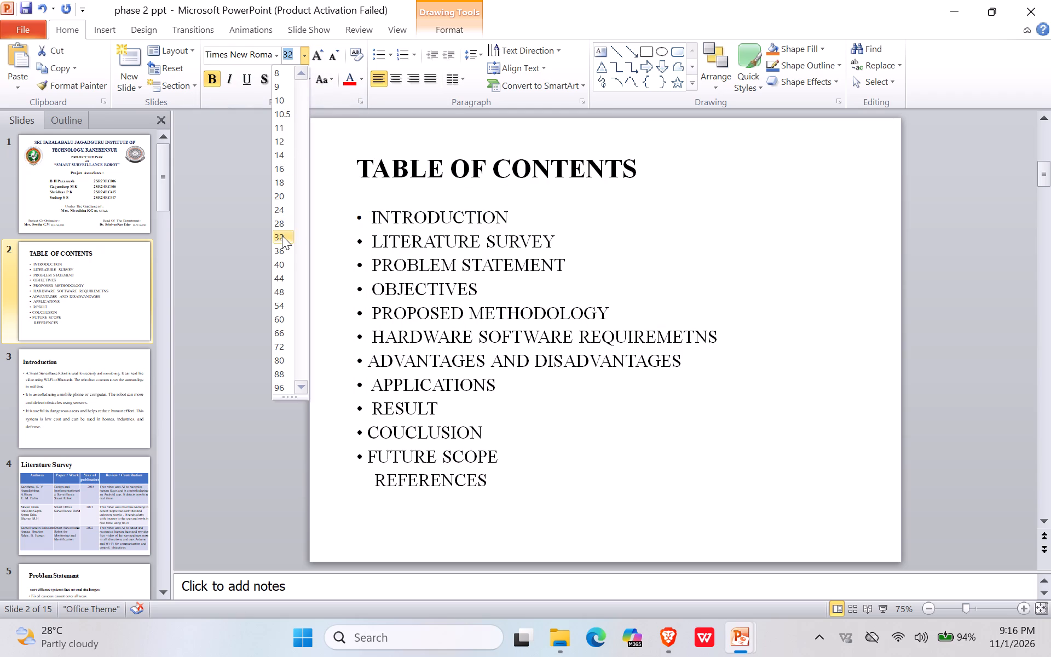
pyautogui.click(282, 249)
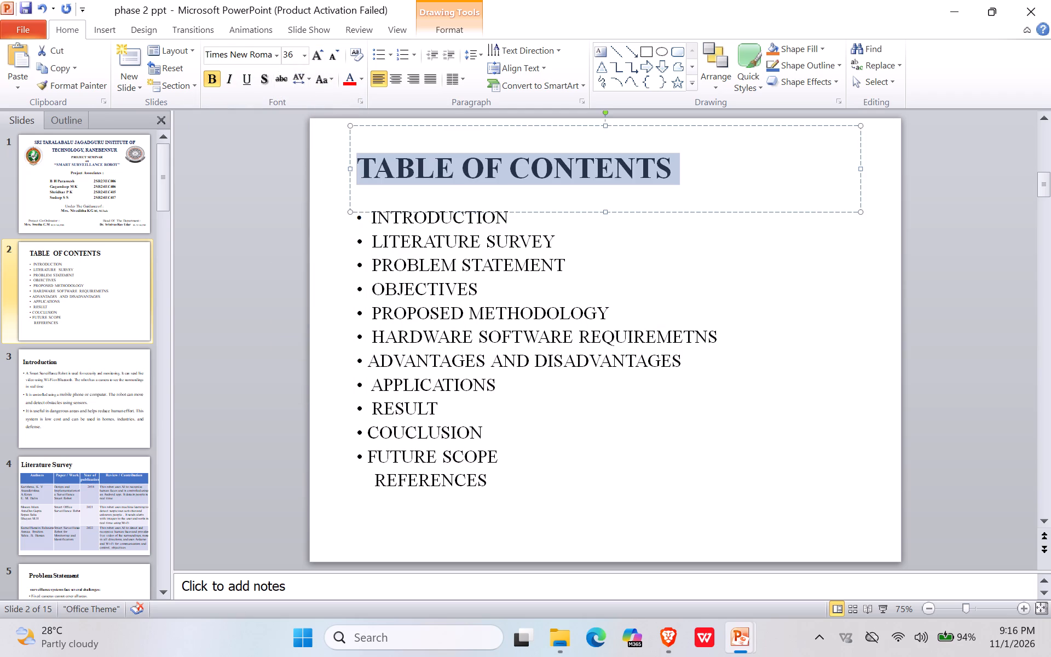
# Set all Table of Contents entries from INTRODUCTION through REFERENCES to font size 24.
pyautogui.click(460, 324)
pyautogui.moveTo(569, 466); pyautogui.dragTo(379, 213)
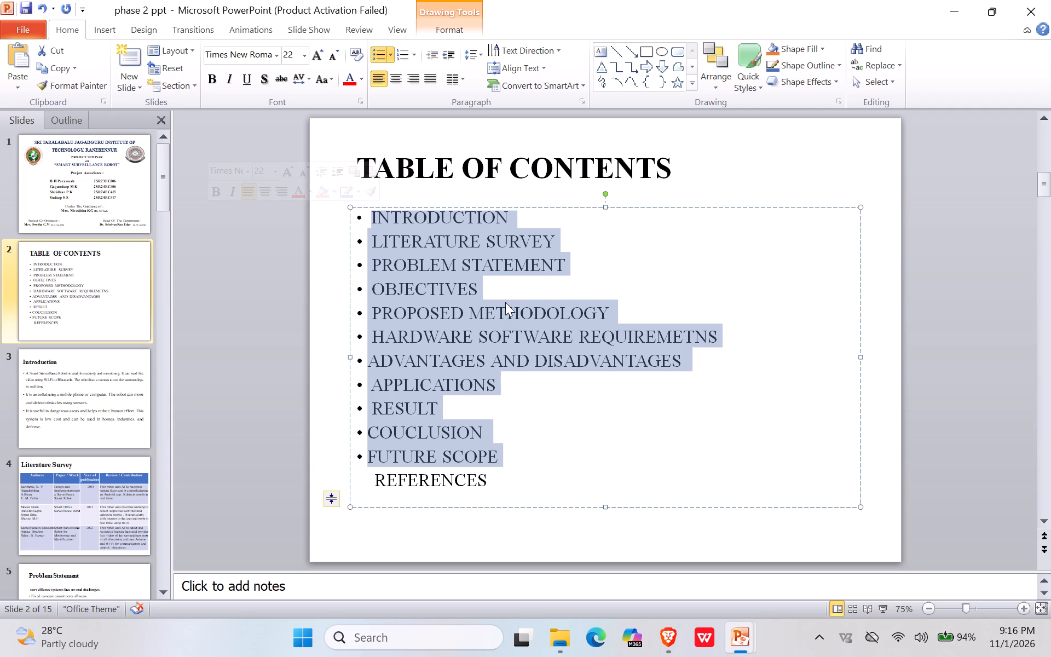
pyautogui.click(499, 475)
pyautogui.moveTo(500, 474); pyautogui.dragTo(363, 196)
pyautogui.click(307, 55)
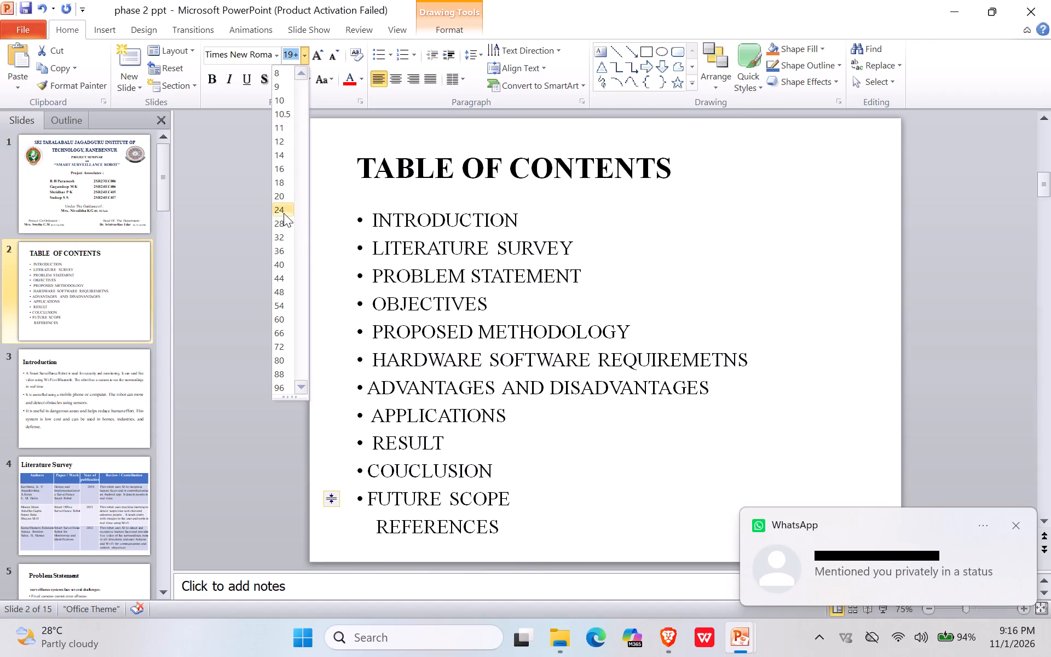
pyautogui.click(284, 213)
pyautogui.click(441, 301)
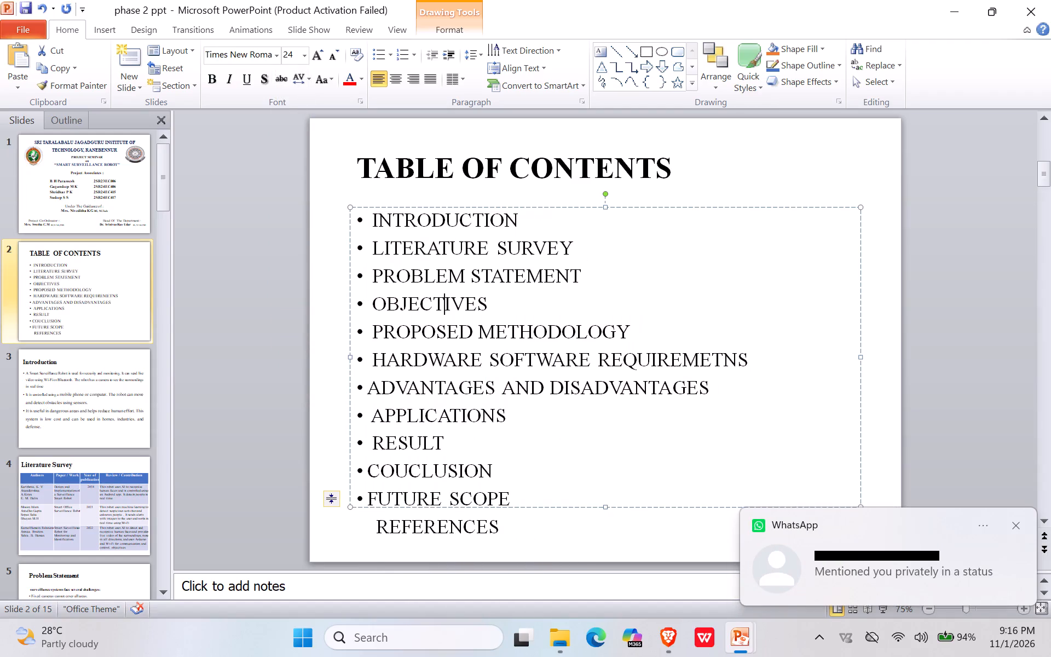
pyautogui.click(509, 169)
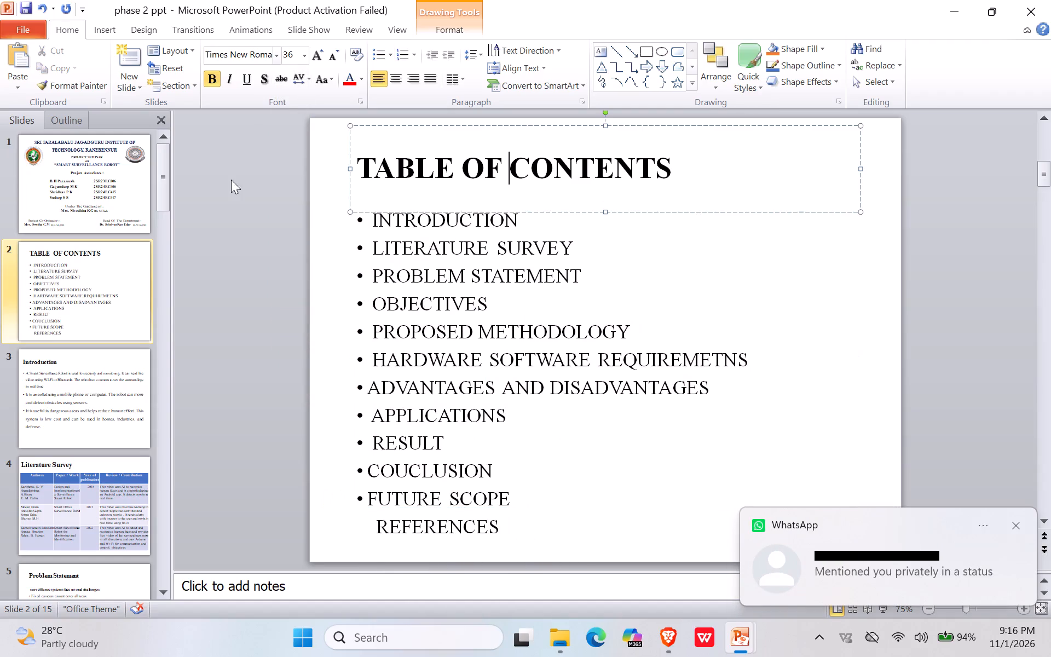
# Set the title on the Introduction slide to font size 36.
pyautogui.click(72, 362)
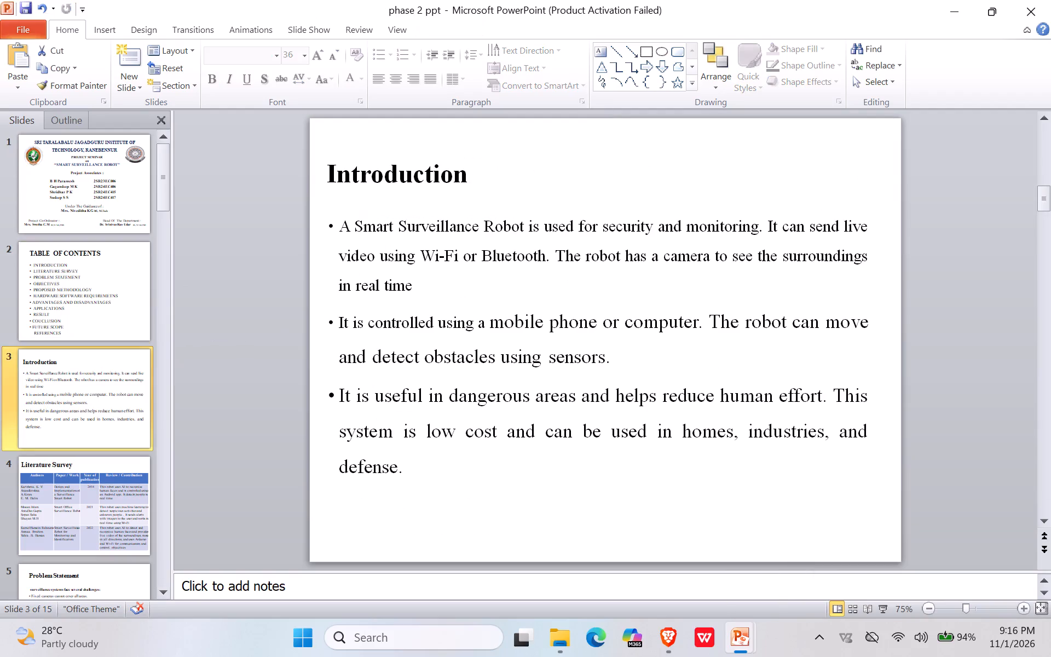
pyautogui.click(447, 176)
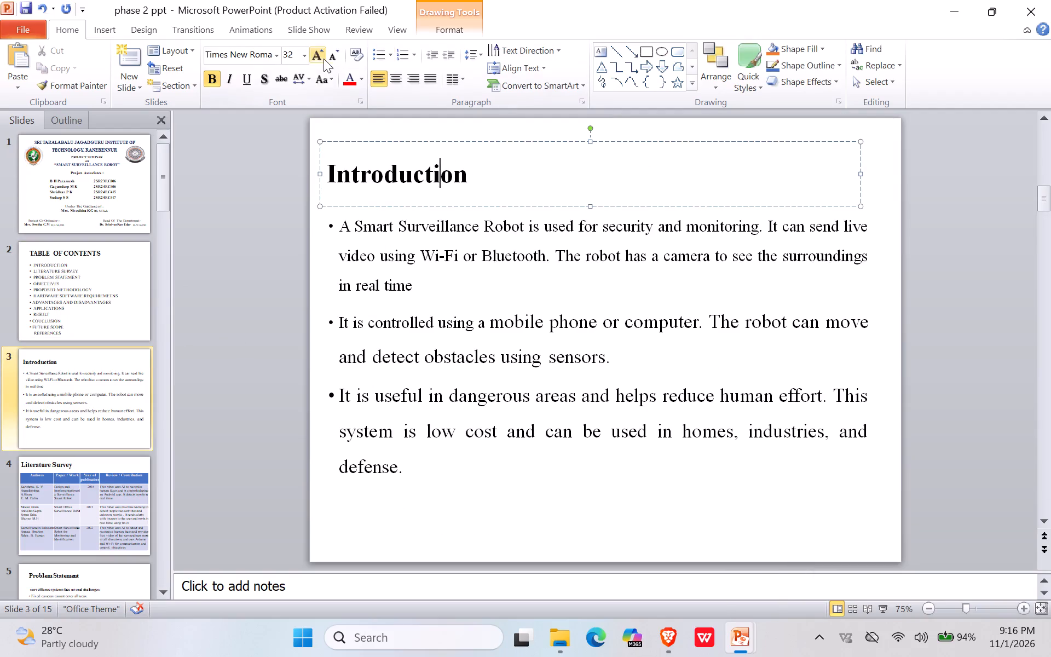
pyautogui.click(302, 59)
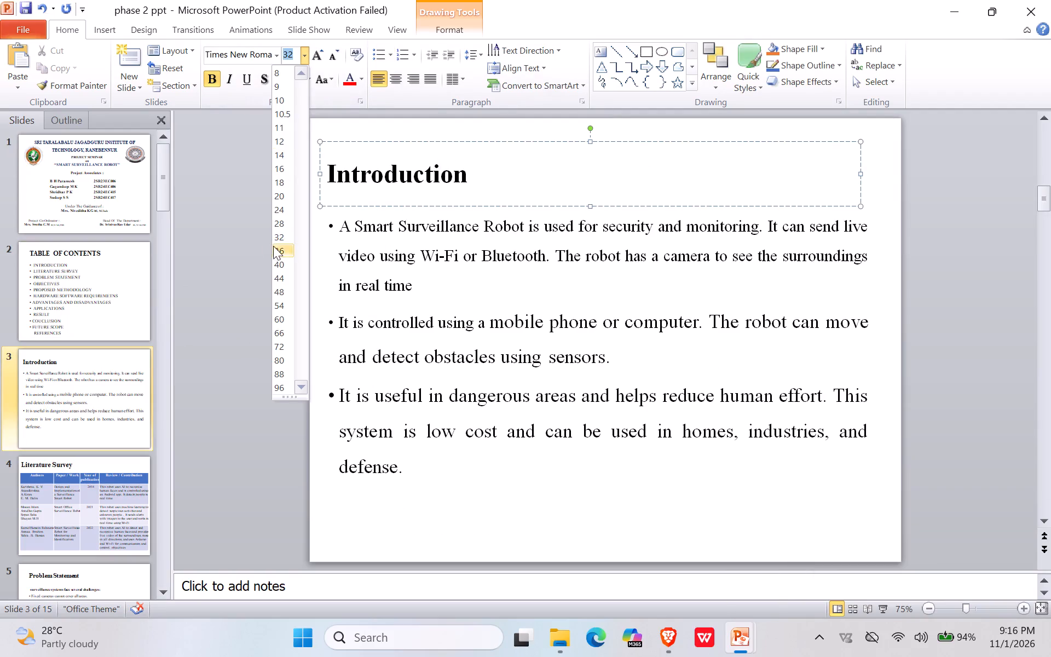
pyautogui.click(279, 247)
# Set all three Introduction bullets to a uniform font size of 24.
pyautogui.click(418, 326)
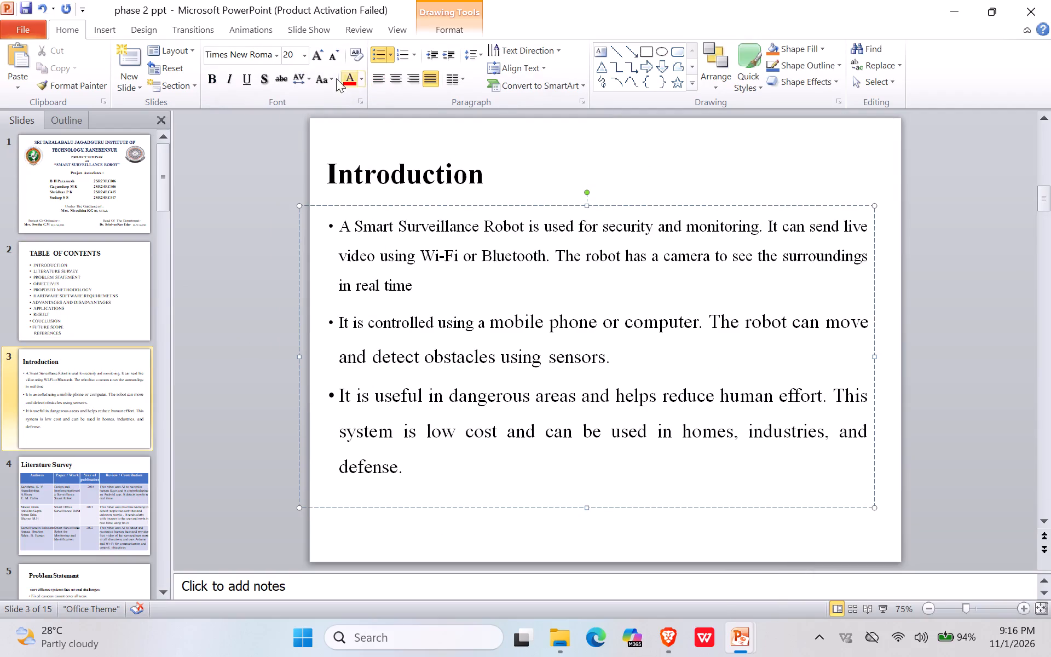
pyautogui.click(307, 56)
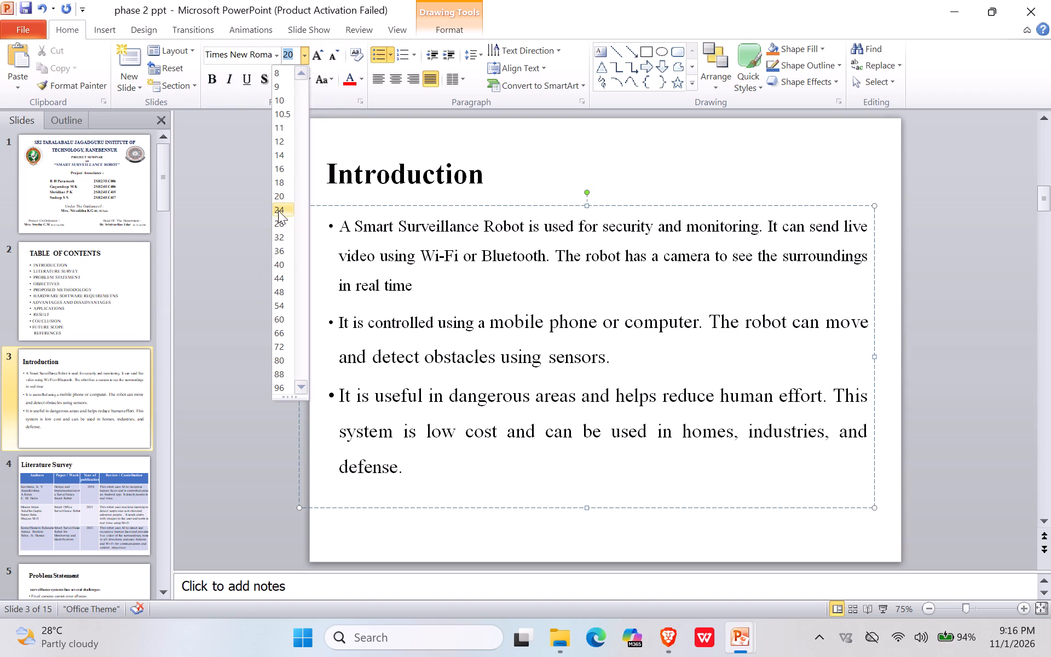
pyautogui.click(279, 207)
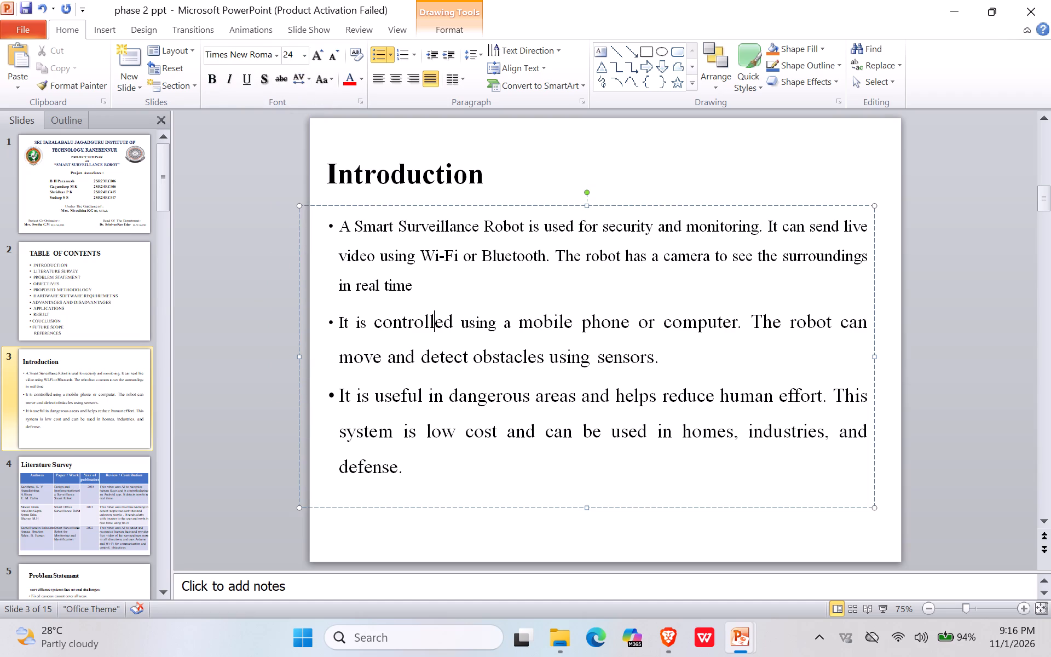
pyautogui.moveTo(456, 472); pyautogui.dragTo(348, 229)
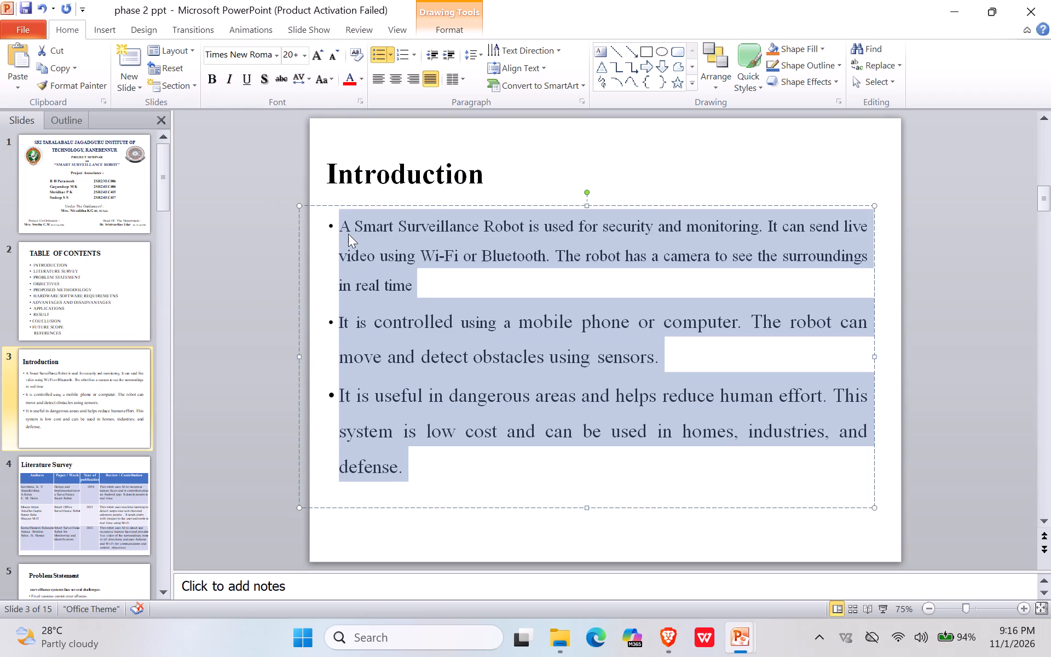
pyautogui.click(309, 55)
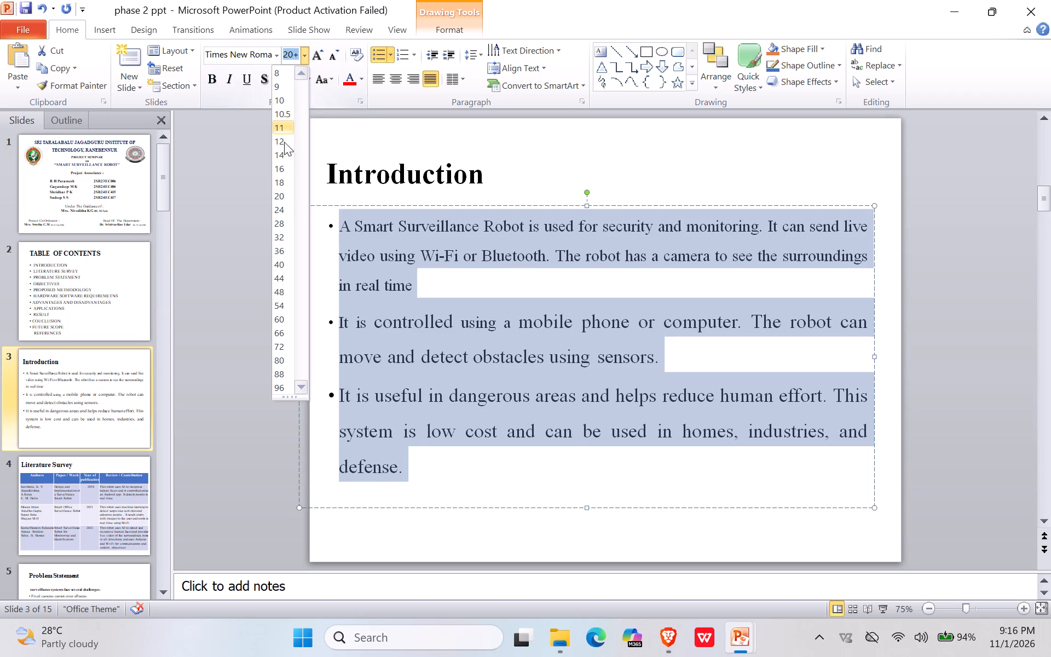
pyautogui.click(285, 210)
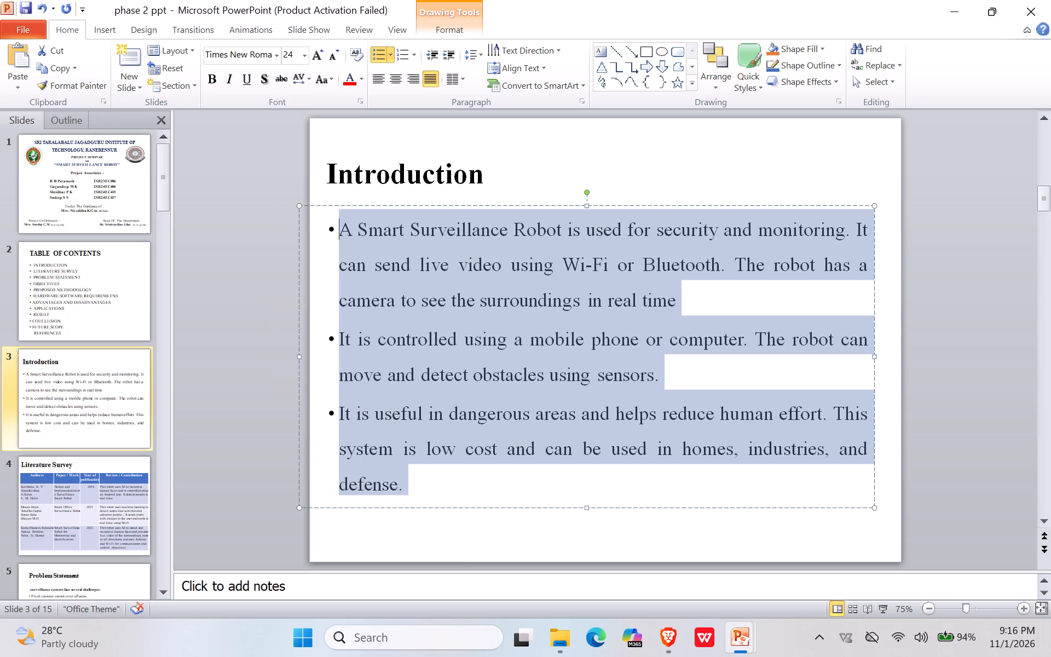
# Check the title and body font sizes on the Table of Contents and Introduction slides.
pyautogui.click(463, 193)
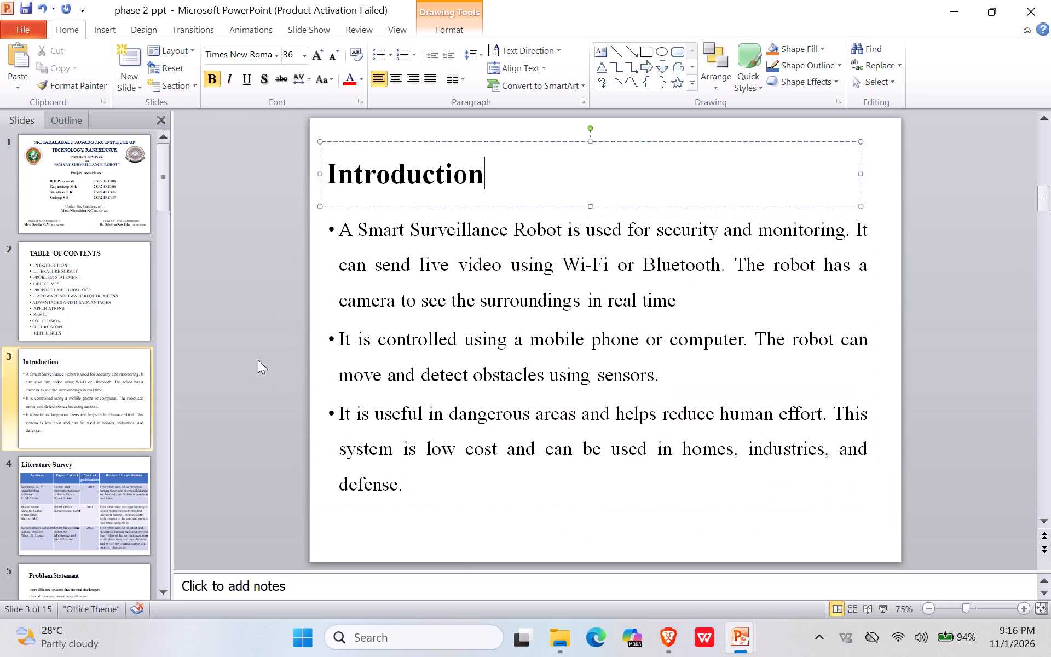
pyautogui.click(70, 321)
pyautogui.click(89, 394)
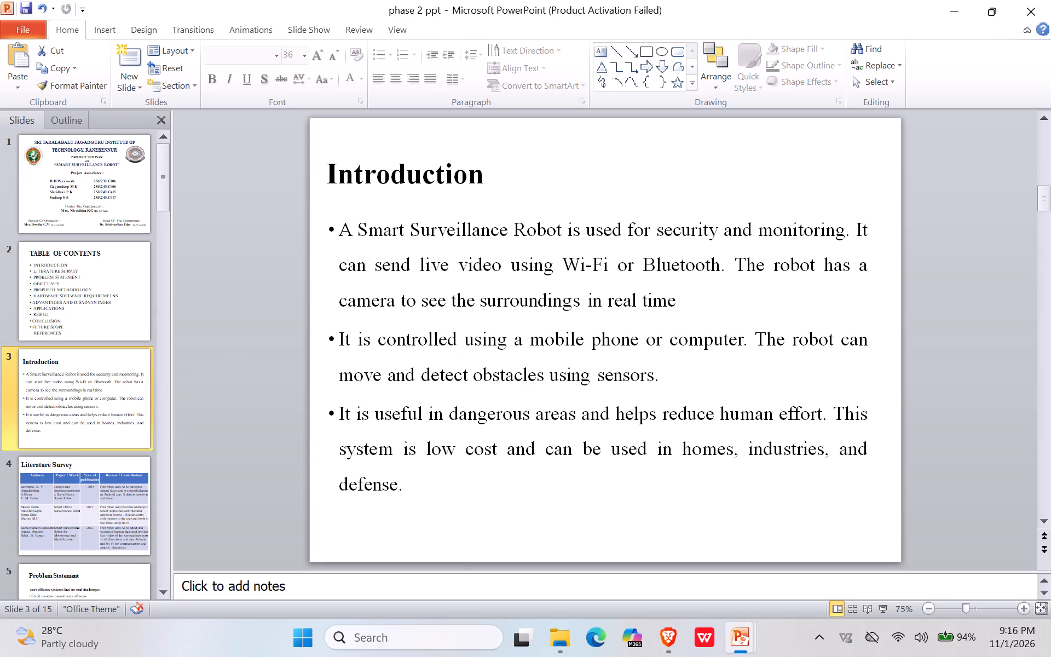
pyautogui.click(111, 300)
pyautogui.click(676, 381)
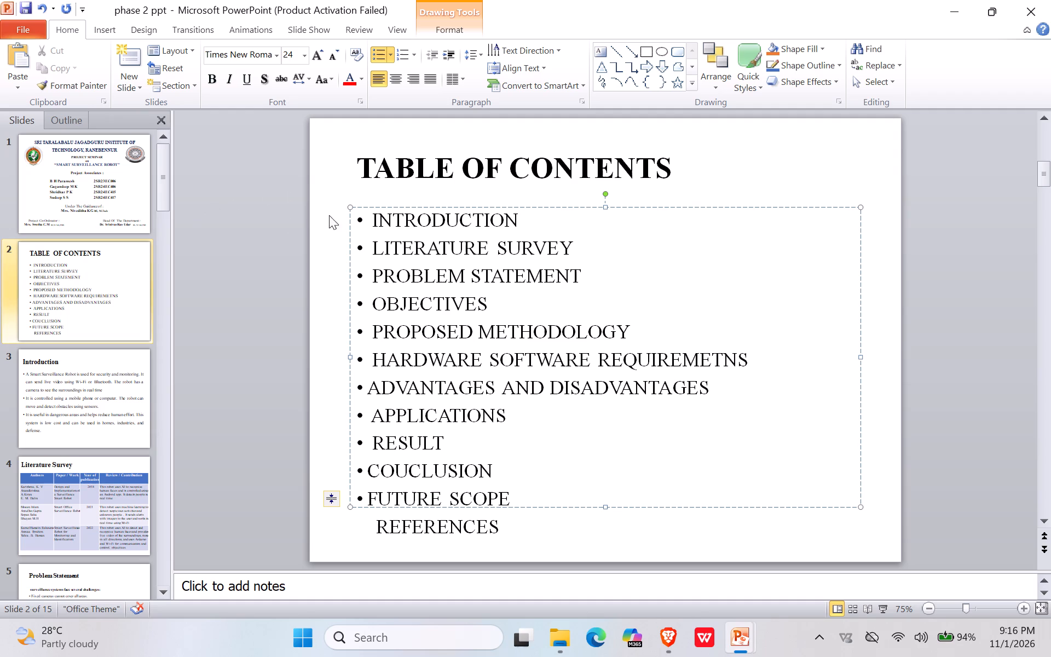
pyautogui.click(401, 173)
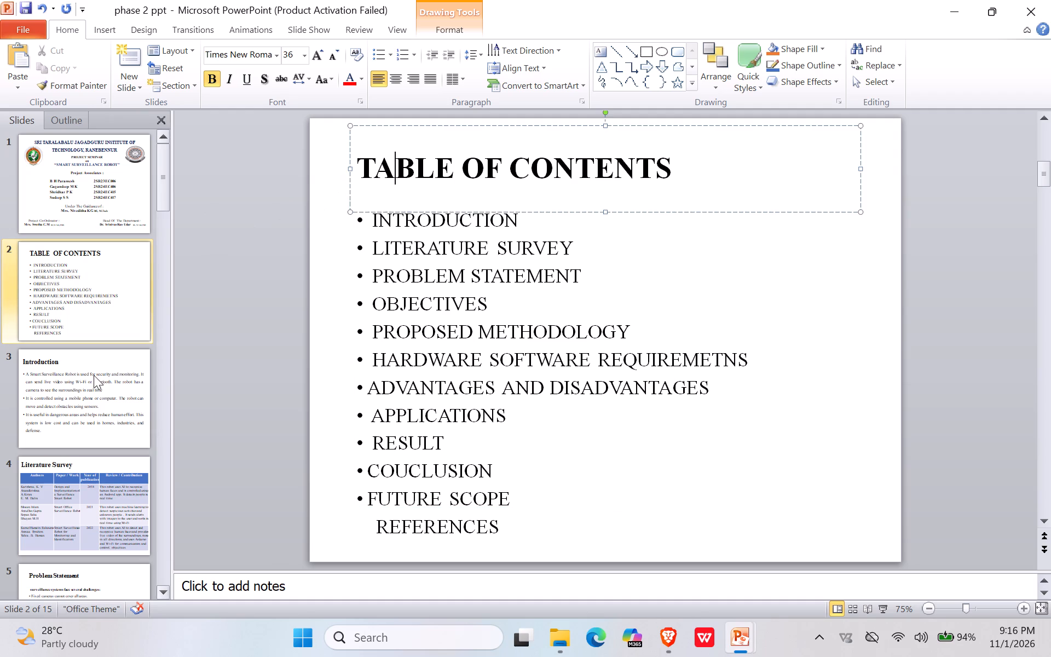
pyautogui.click(83, 401)
pyautogui.click(478, 347)
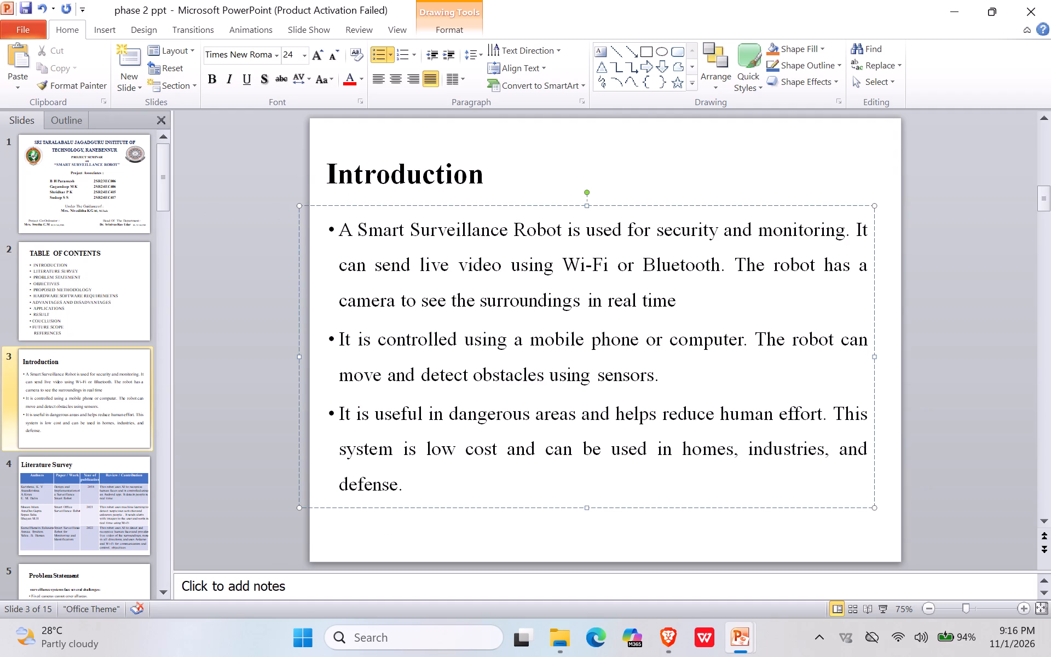
pyautogui.click(437, 181)
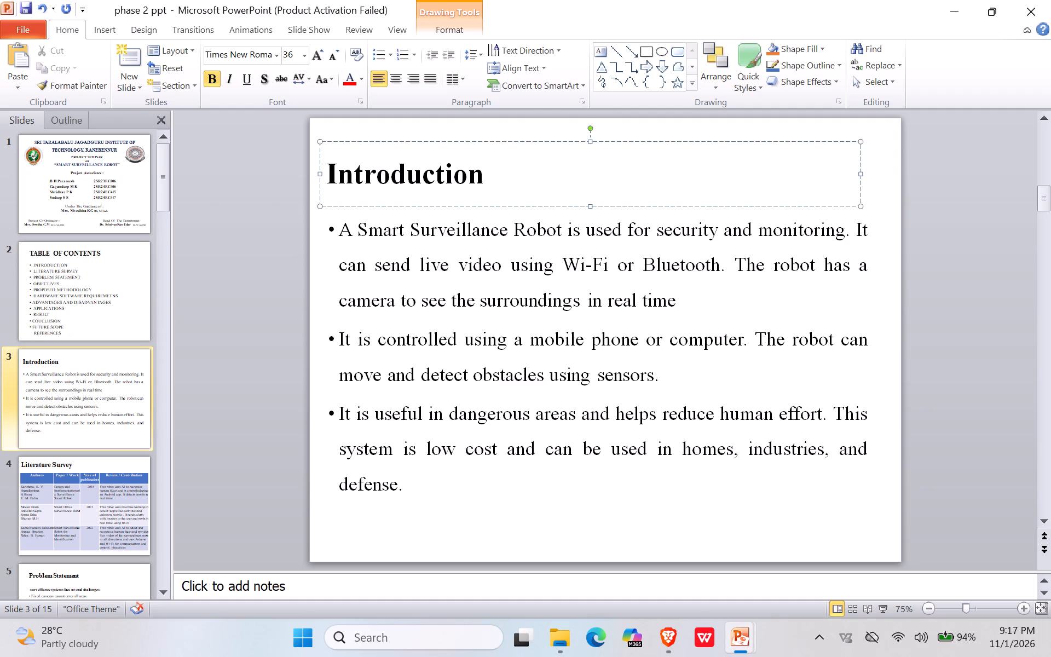
pyautogui.click(447, 280)
# Set the Literature Survey slide title to font size 36.
pyautogui.click(83, 481)
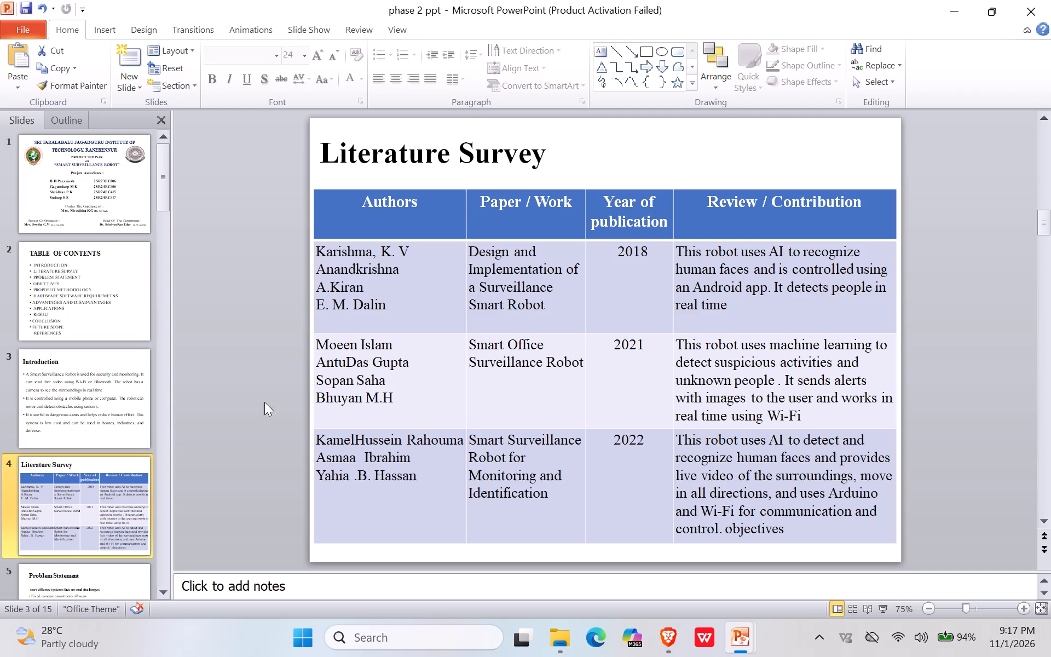
pyautogui.moveTo(657, 162); pyautogui.dragTo(630, 158)
pyautogui.click(559, 154)
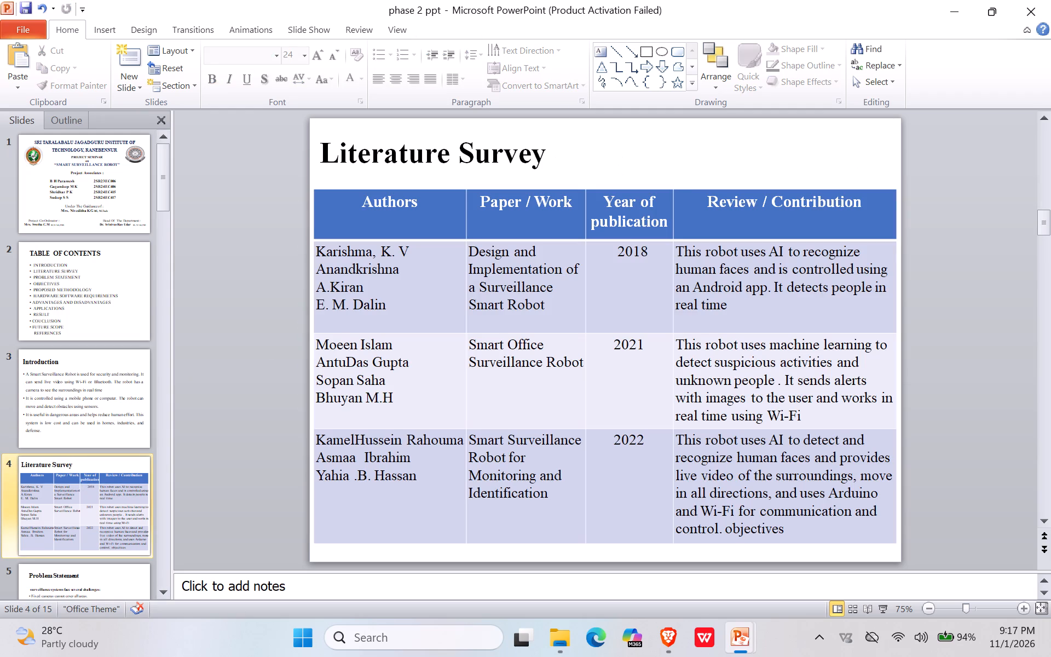
pyautogui.click(518, 157)
pyautogui.click(309, 55)
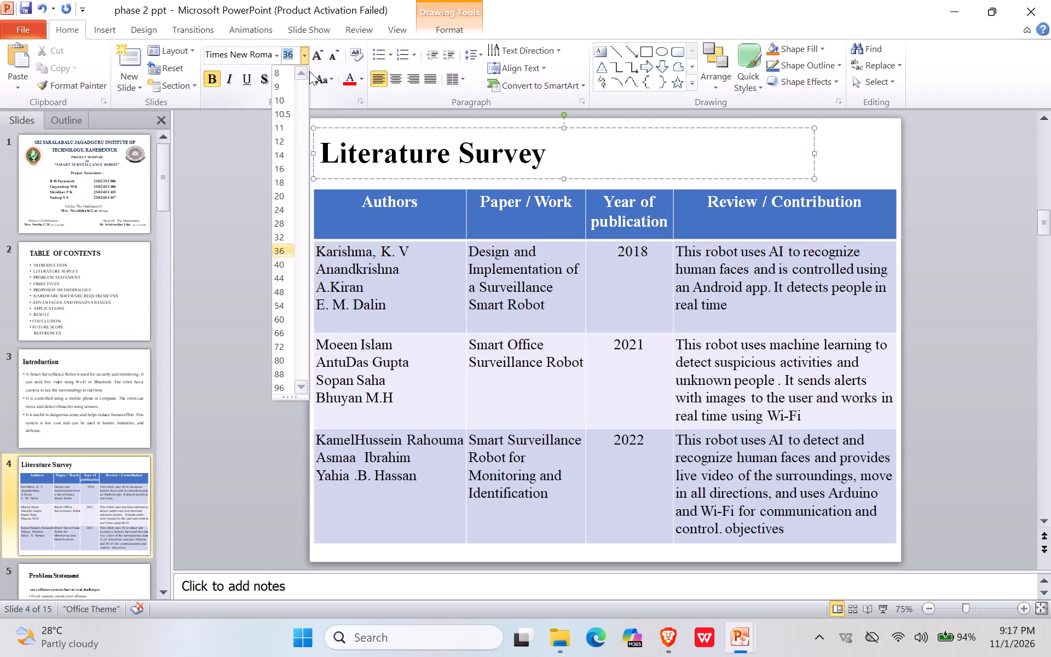
pyautogui.click(277, 247)
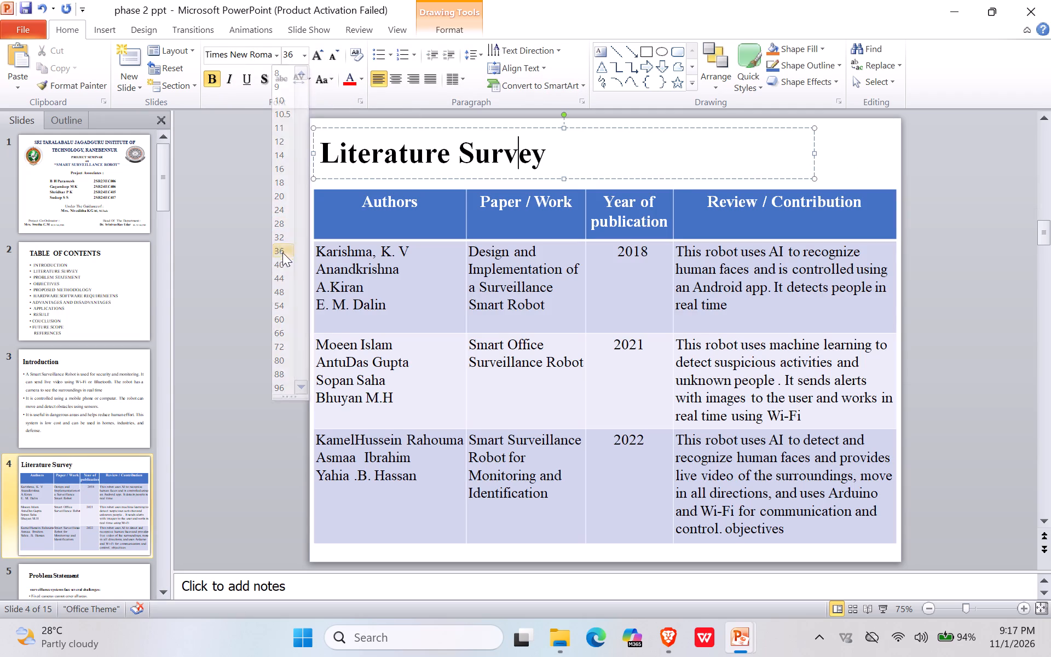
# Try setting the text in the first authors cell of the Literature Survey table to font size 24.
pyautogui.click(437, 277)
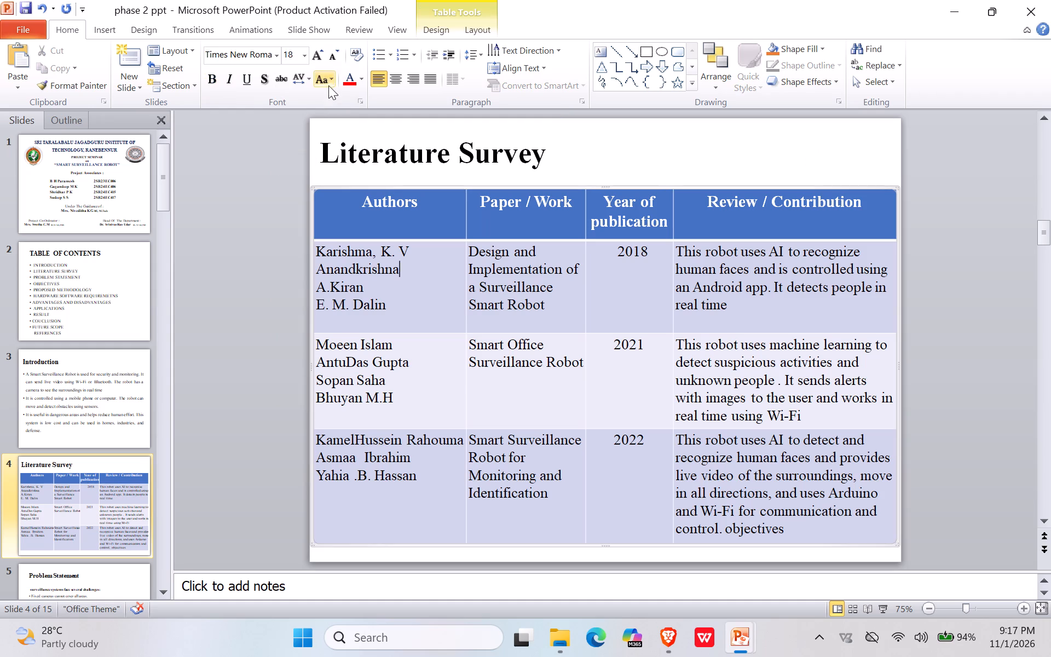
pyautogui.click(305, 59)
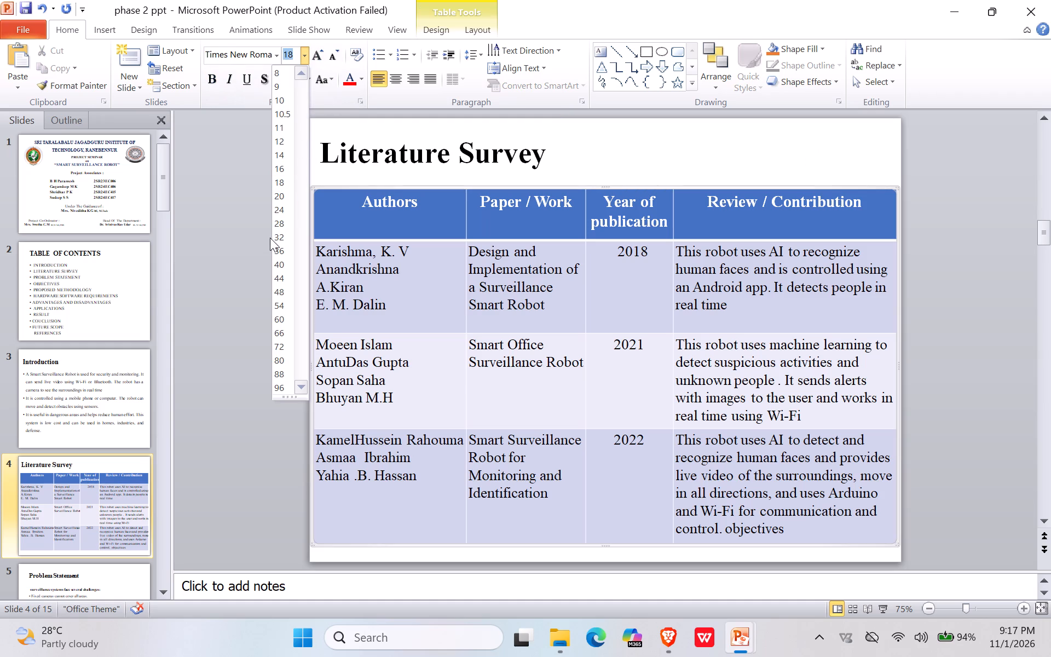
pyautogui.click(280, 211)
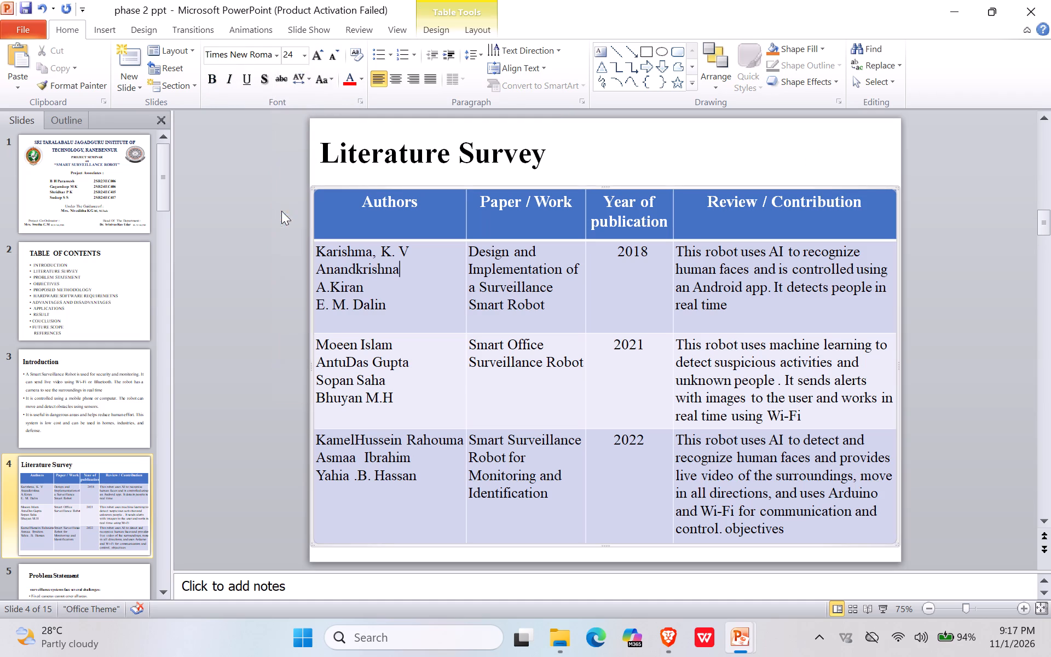
# Set all text in the Literature Survey table, including the header row, to font size 18.
pyautogui.moveTo(348, 197); pyautogui.dragTo(894, 626)
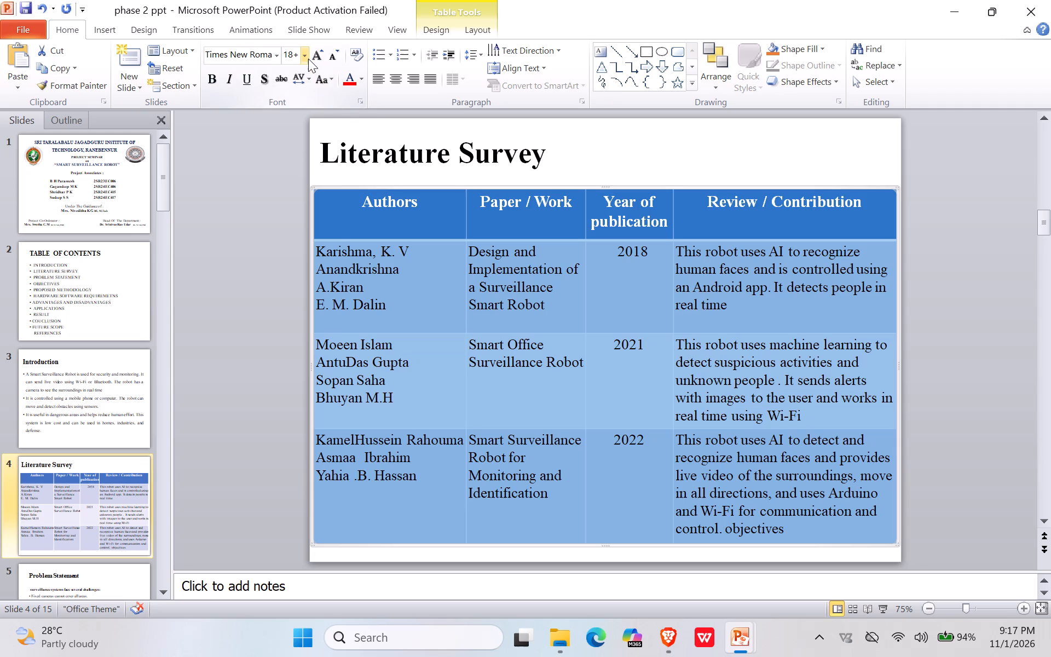
pyautogui.click(308, 58)
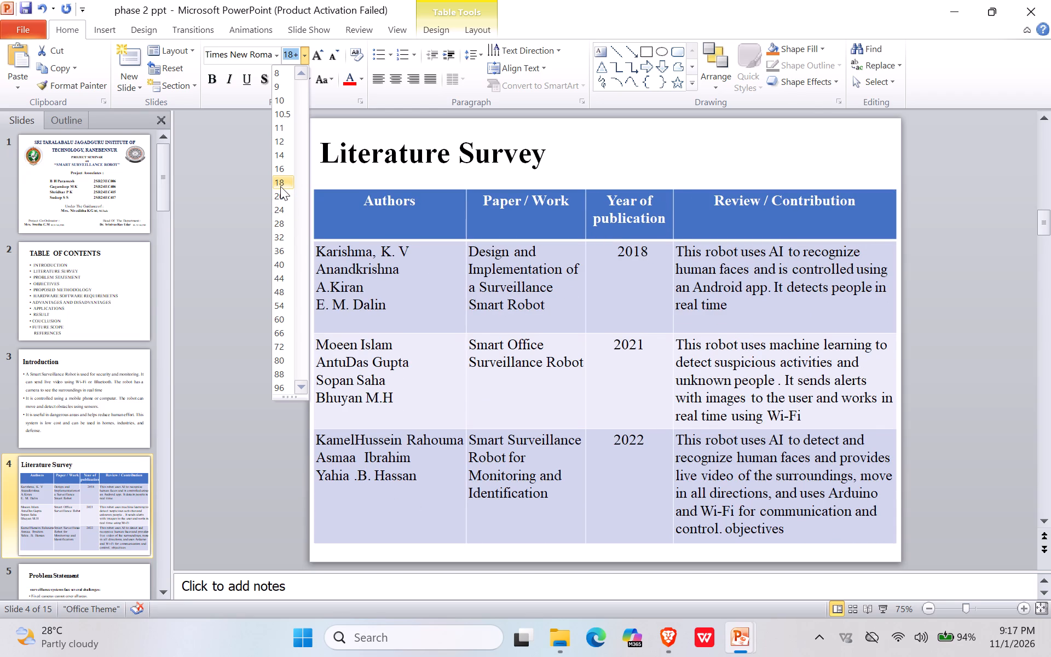
pyautogui.click(280, 186)
# Capitalize the first letter of "surveillance systems face several challenges:" on the Problem Statement slide.
pyautogui.scroll(-4, 617, 427)
pyautogui.scroll(4, 614, 422)
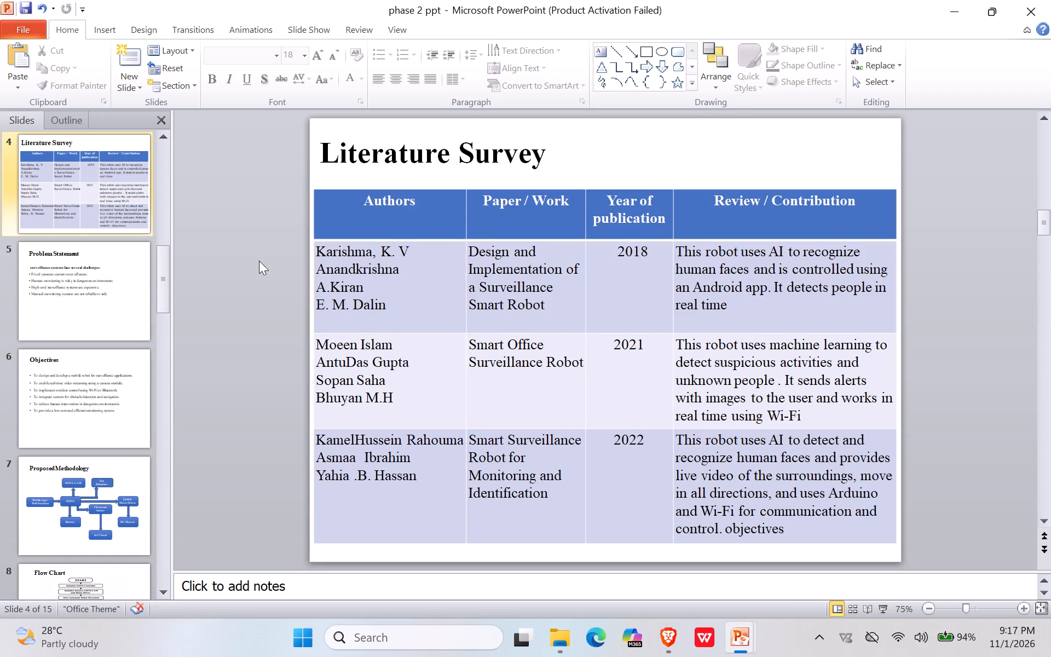
pyautogui.click(93, 286)
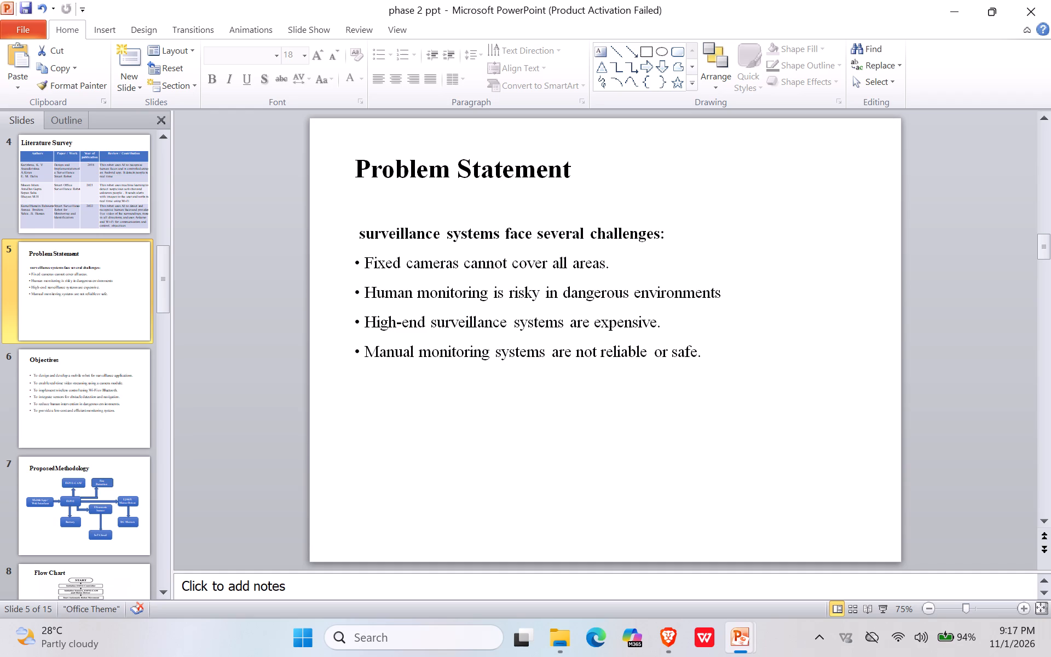
pyautogui.click(365, 235)
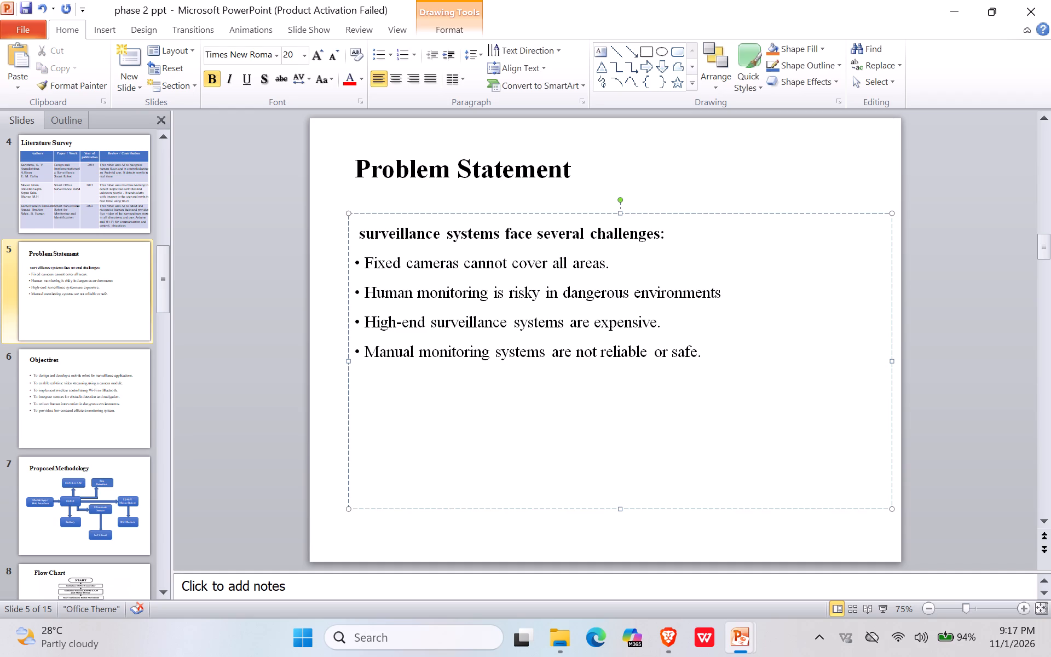
pyautogui.press('BackSpace')
pyautogui.hotkey('shift', 's')
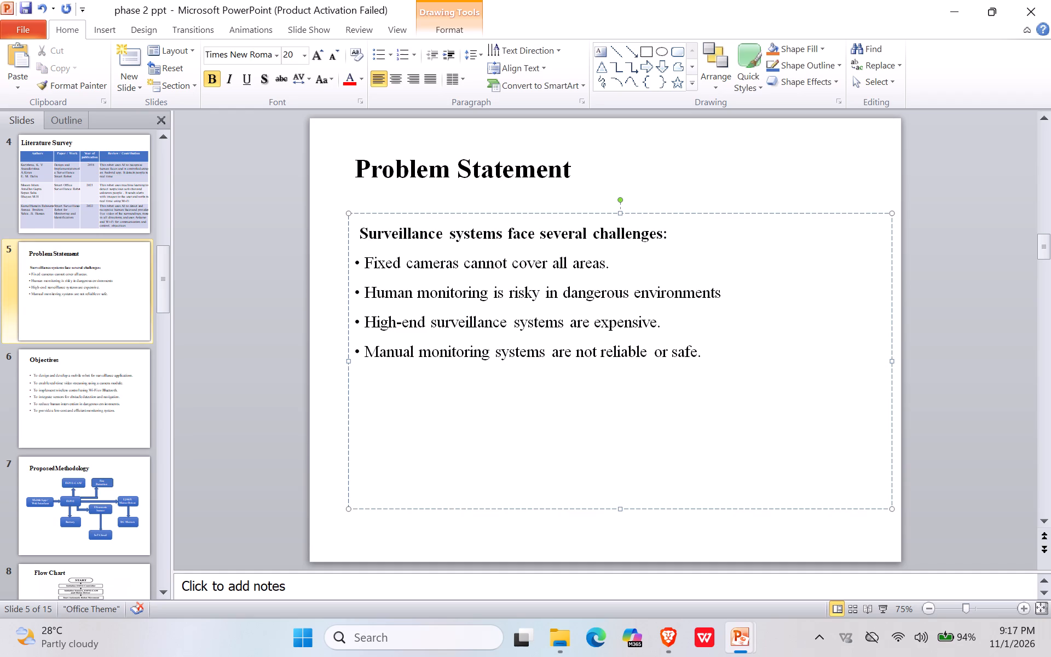
# Check the Literature Survey title's font size and pick font size 32 for the Problem Statement slide title.
pyautogui.click(73, 188)
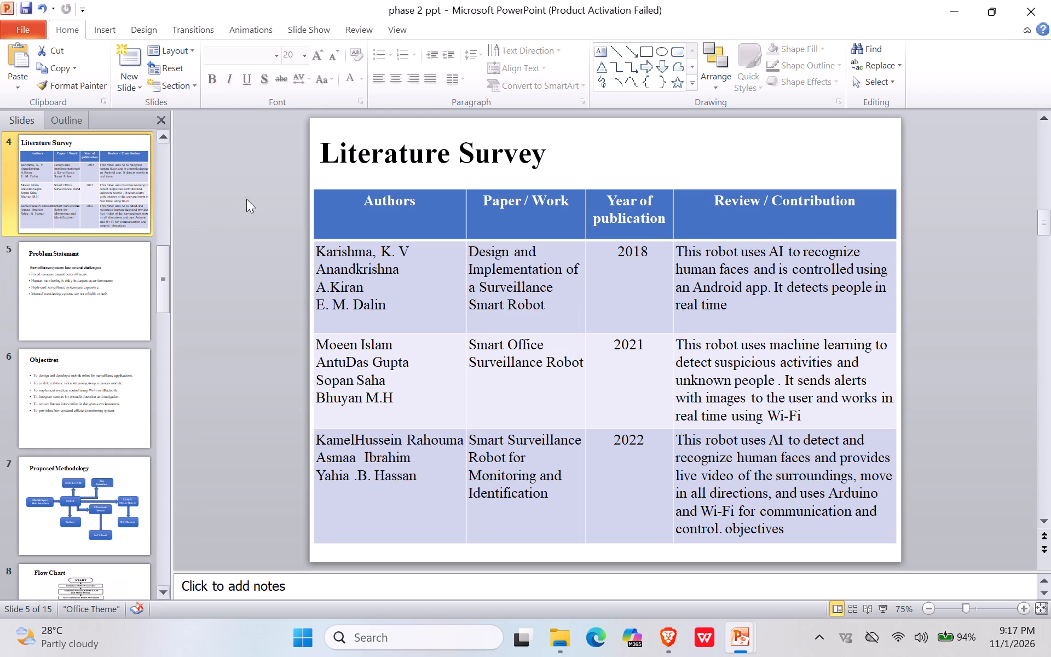
pyautogui.click(463, 155)
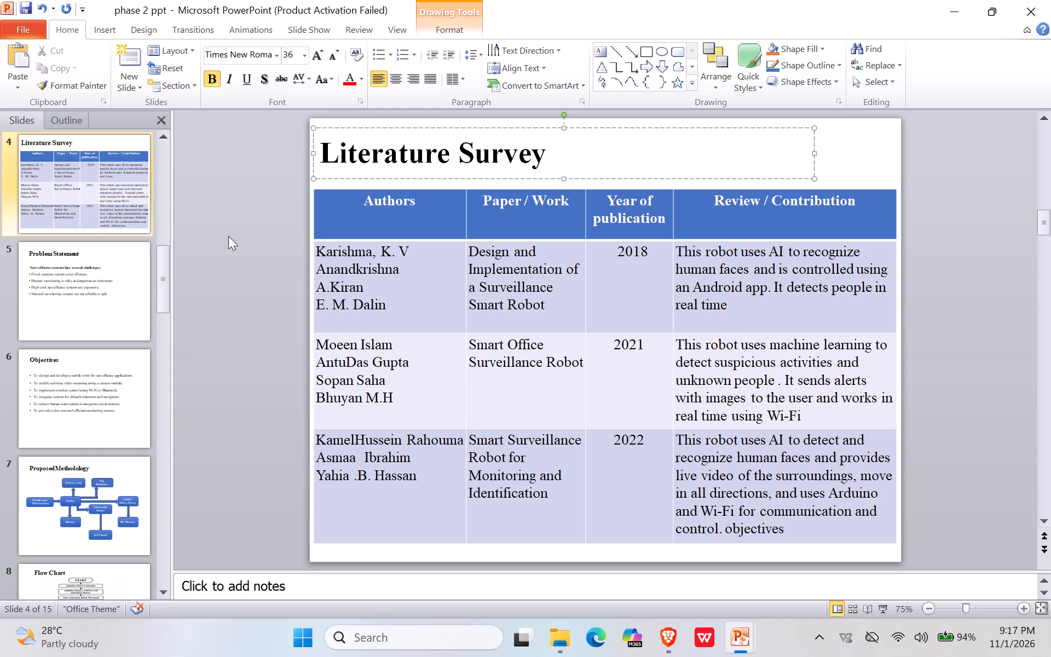
pyautogui.click(85, 253)
pyautogui.click(565, 174)
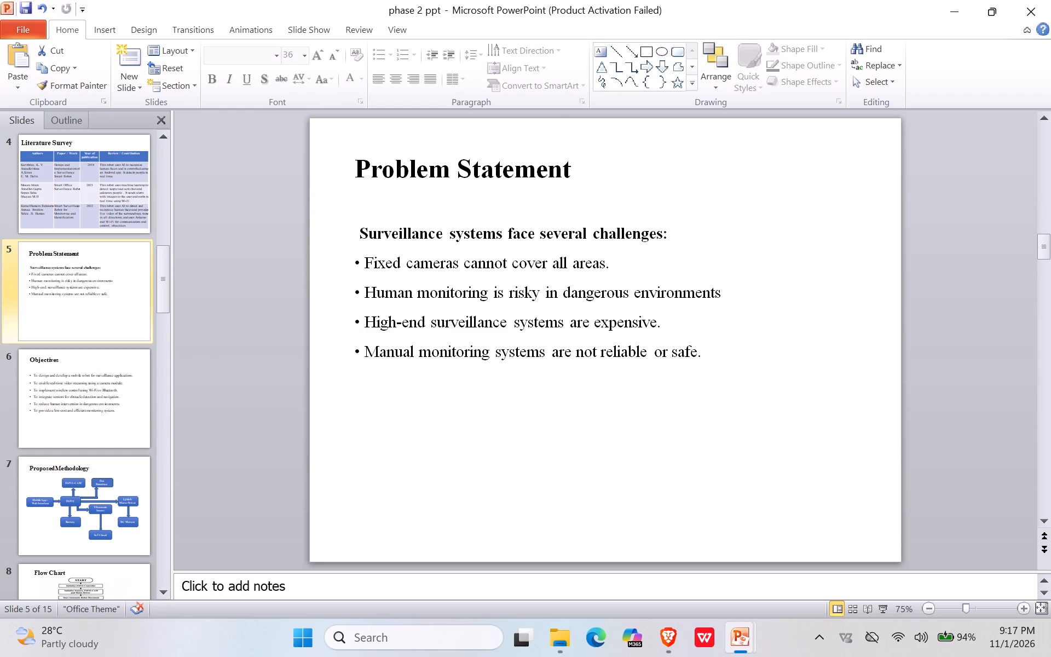
pyautogui.click(308, 57)
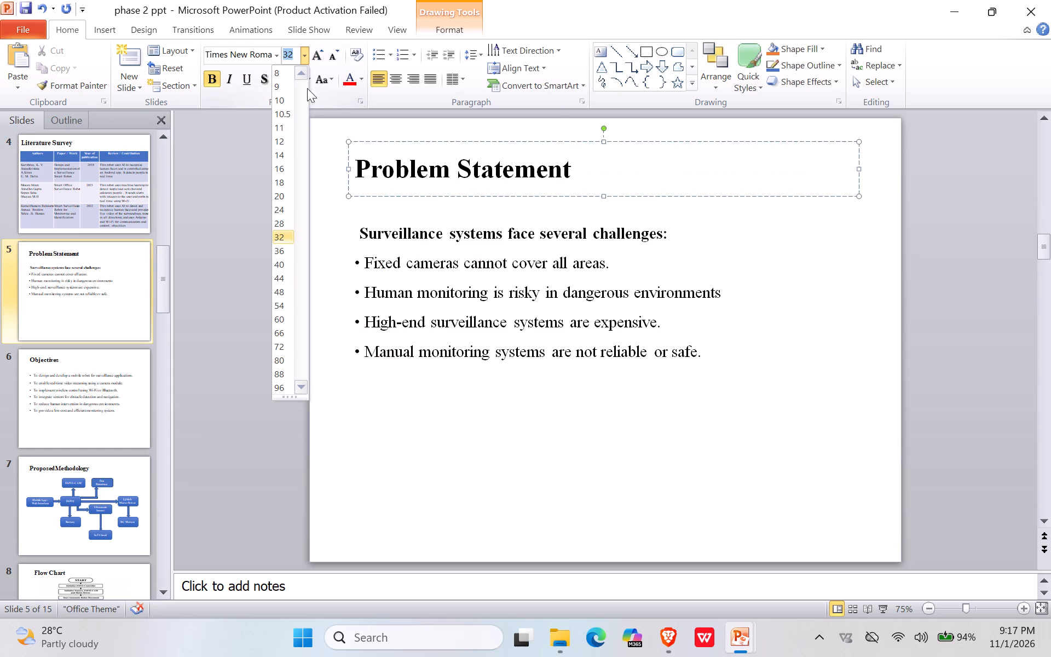
pyautogui.click(280, 243)
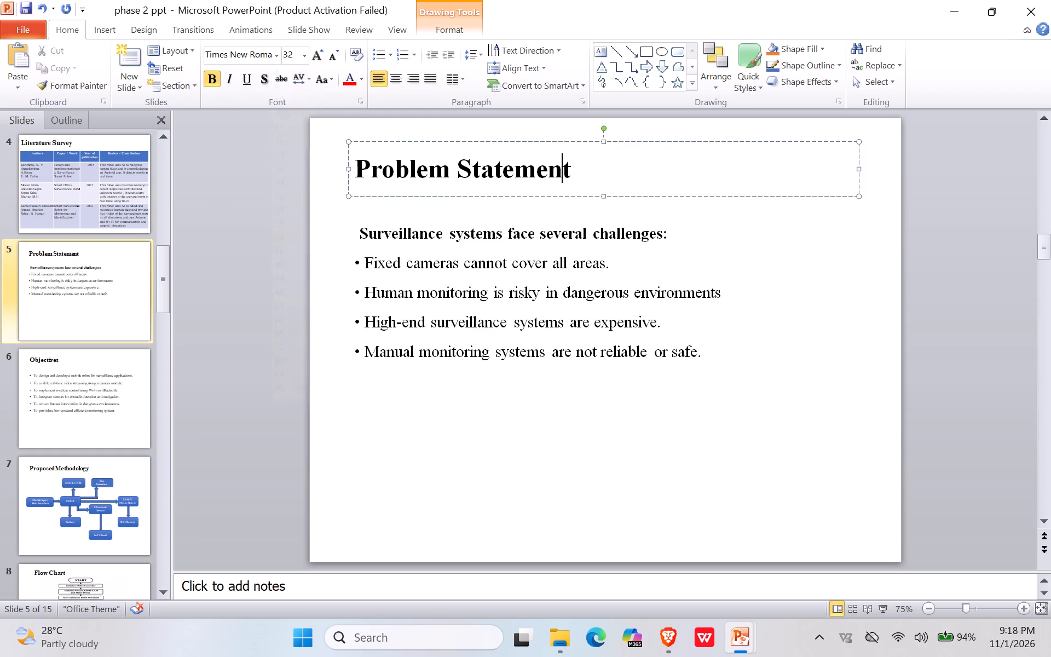
# Set the Problem Statement lead-in line and all four bullets to font size 24.
pyautogui.click(518, 280)
pyautogui.click(303, 54)
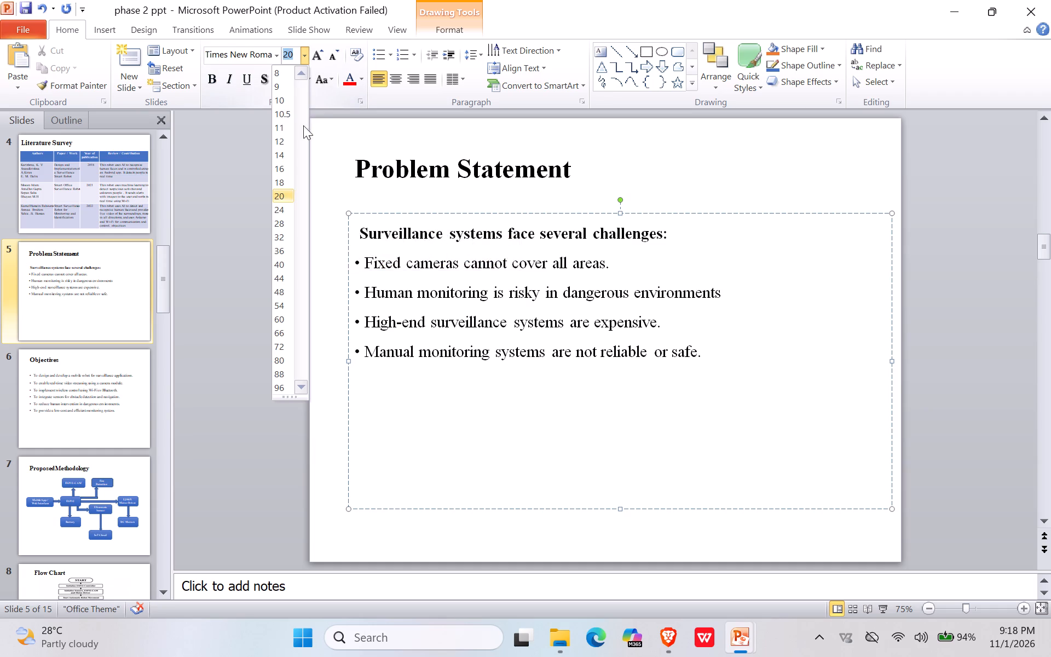
pyautogui.click(276, 205)
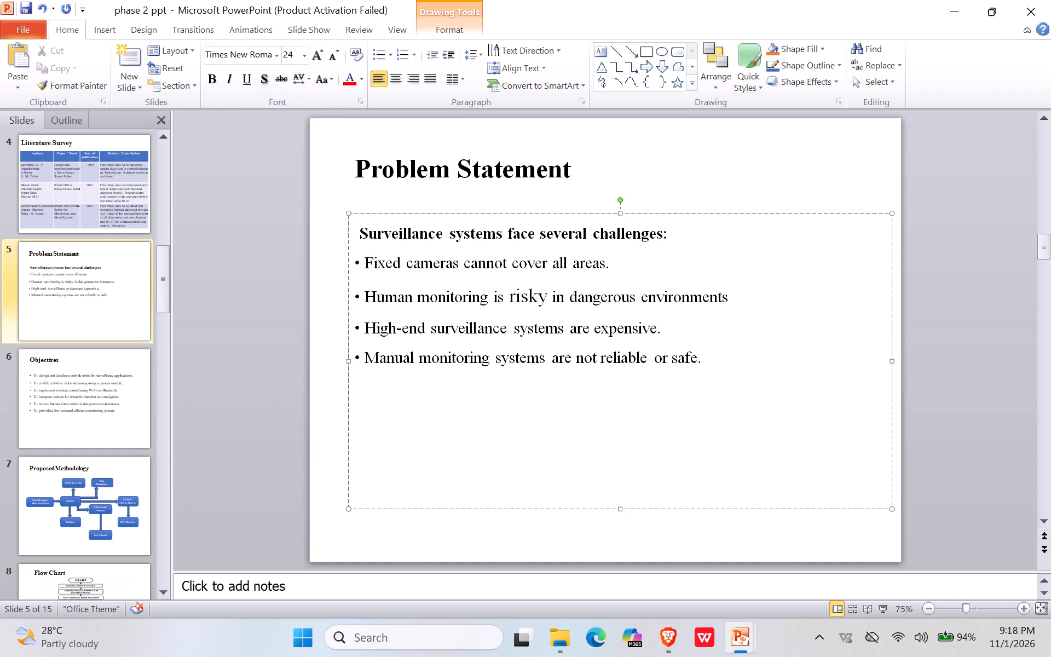
pyautogui.moveTo(746, 390); pyautogui.dragTo(330, 230)
pyautogui.click(305, 54)
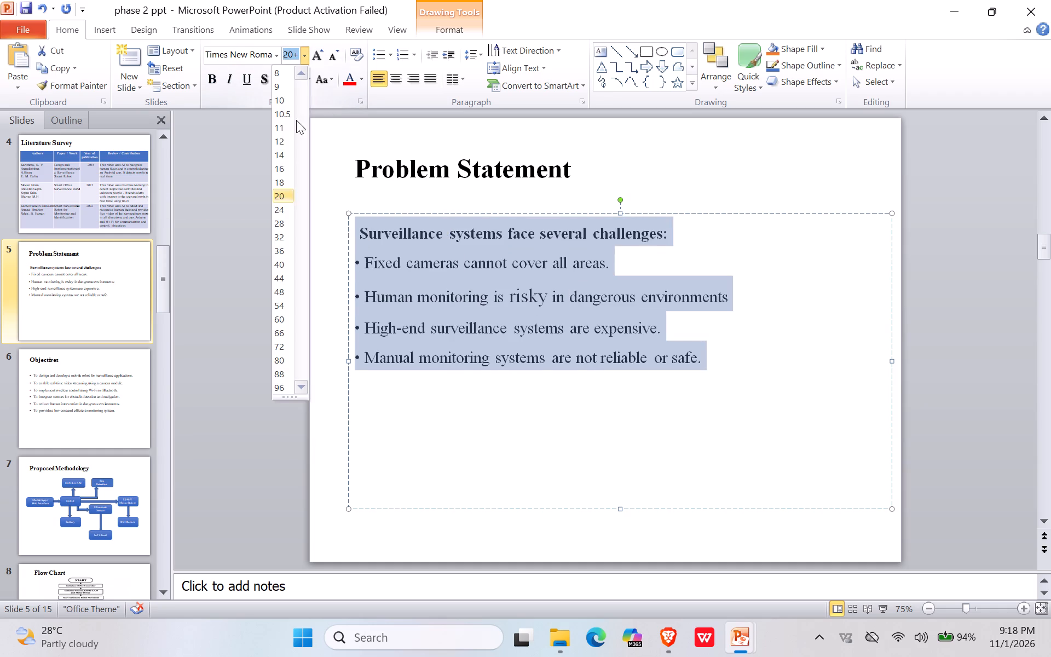
pyautogui.click(282, 212)
# Increase the Objectives slide title to font size 36.
pyautogui.click(99, 379)
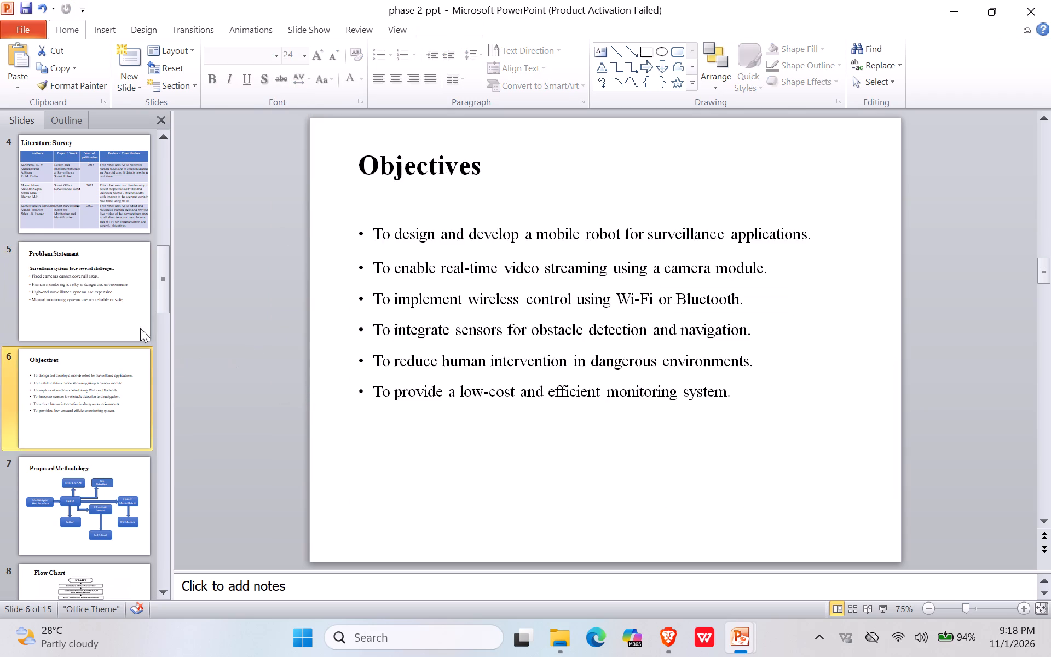
pyautogui.click(147, 268)
pyautogui.click(101, 386)
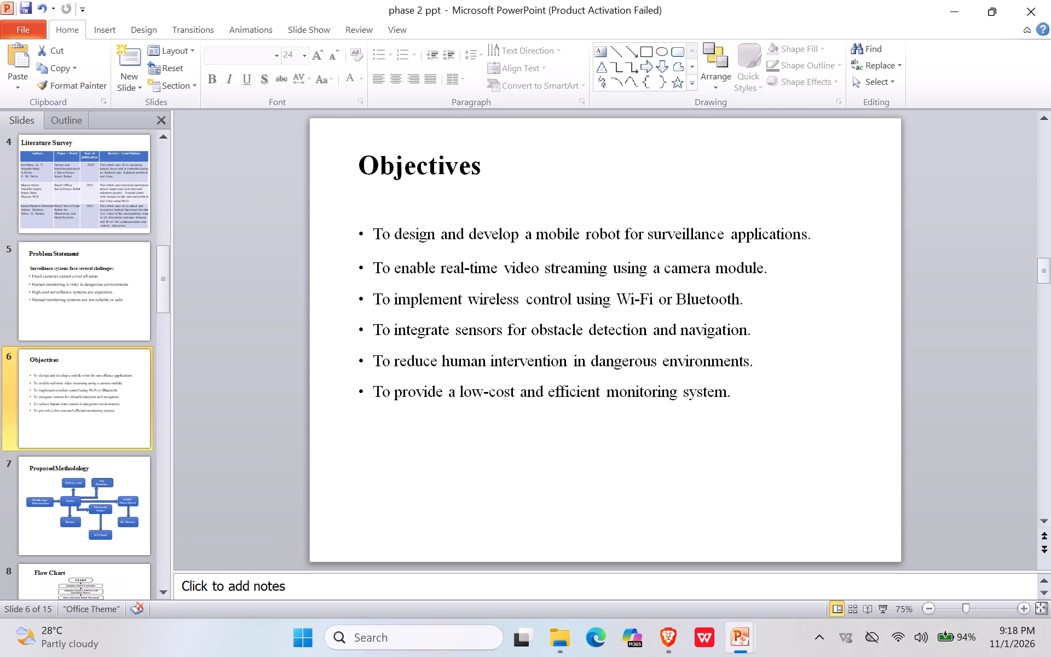
pyautogui.click(458, 171)
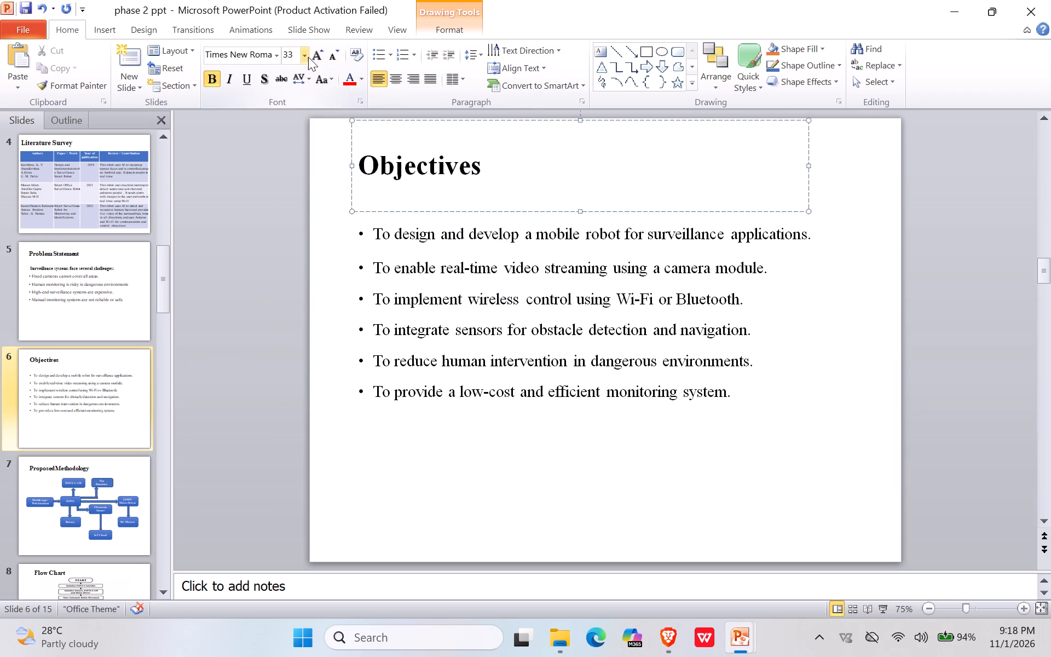
pyautogui.click(319, 55)
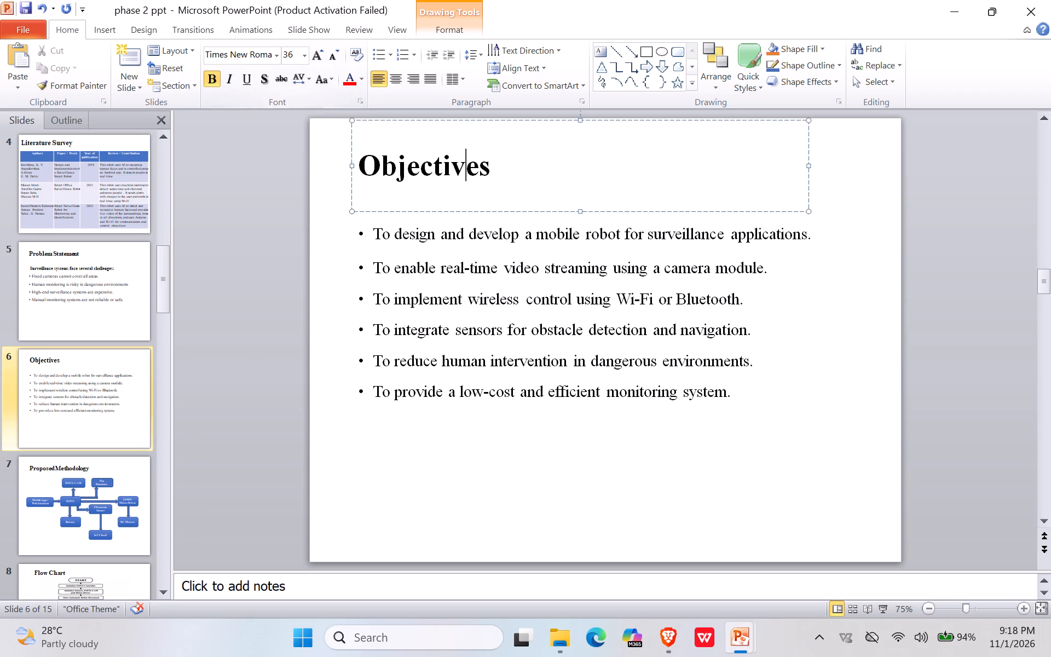
# Set all six Objectives bullets to font size 24.
pyautogui.click(463, 307)
pyautogui.click(307, 59)
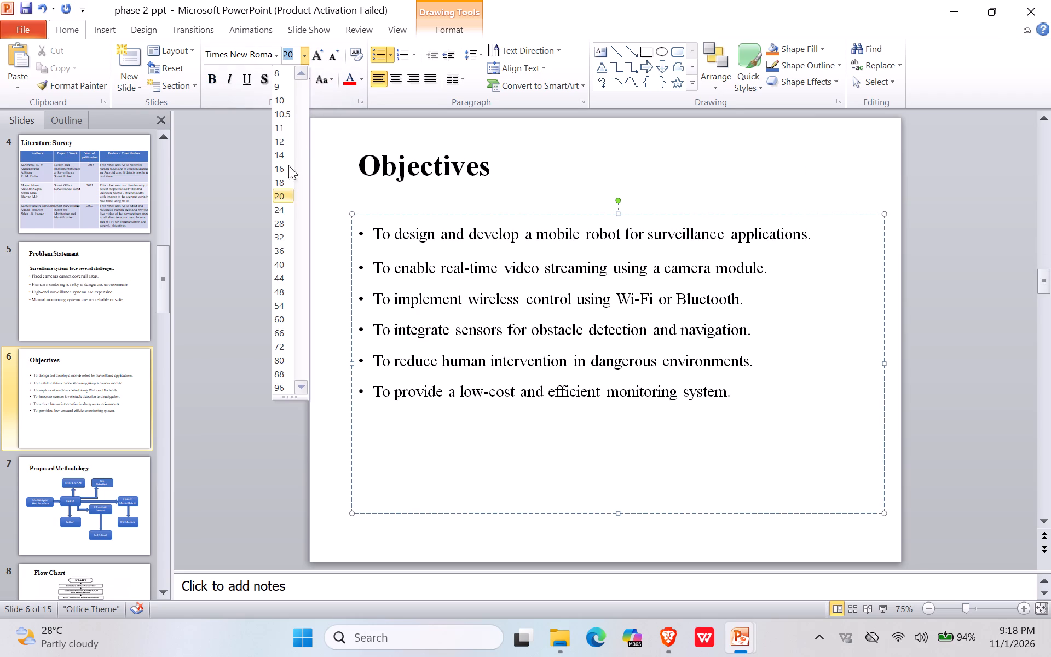
pyautogui.click(279, 209)
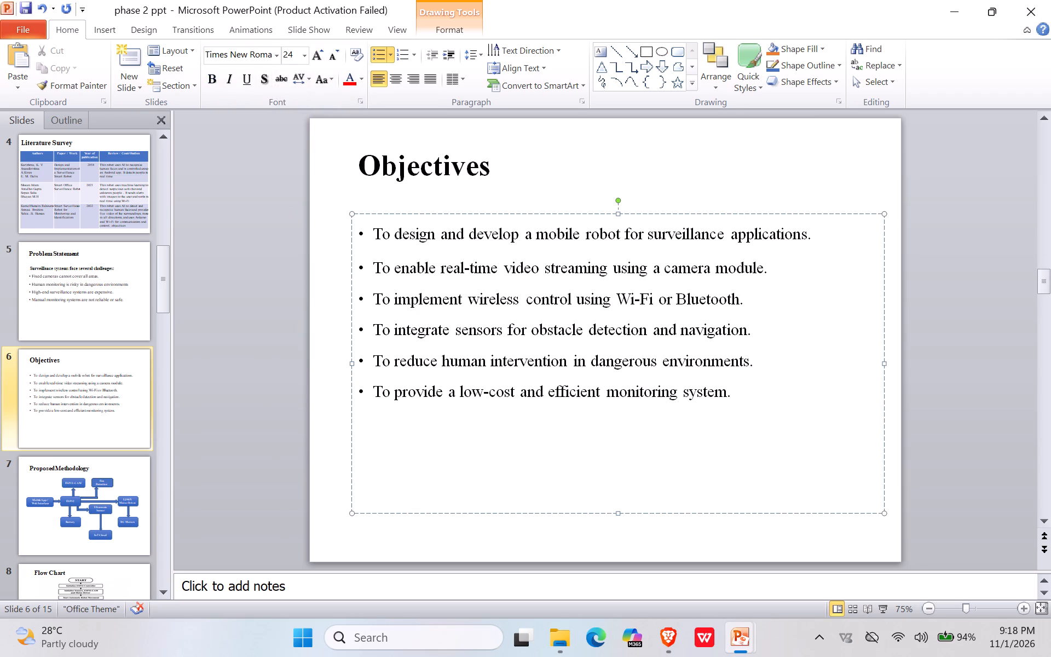
pyautogui.moveTo(762, 412); pyautogui.dragTo(287, 221)
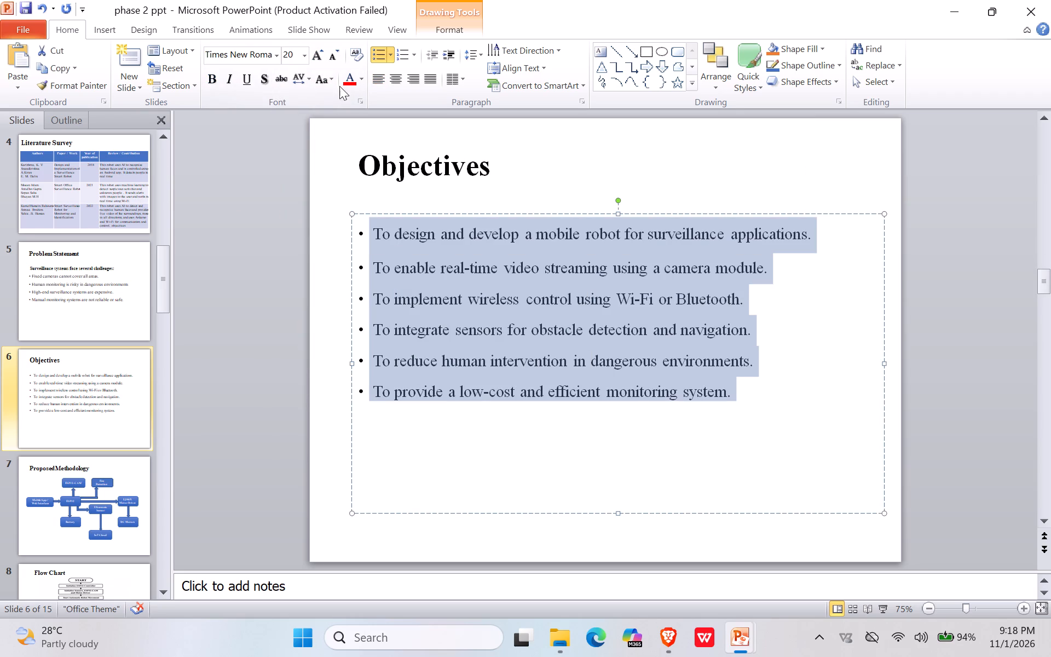
pyautogui.click(315, 58)
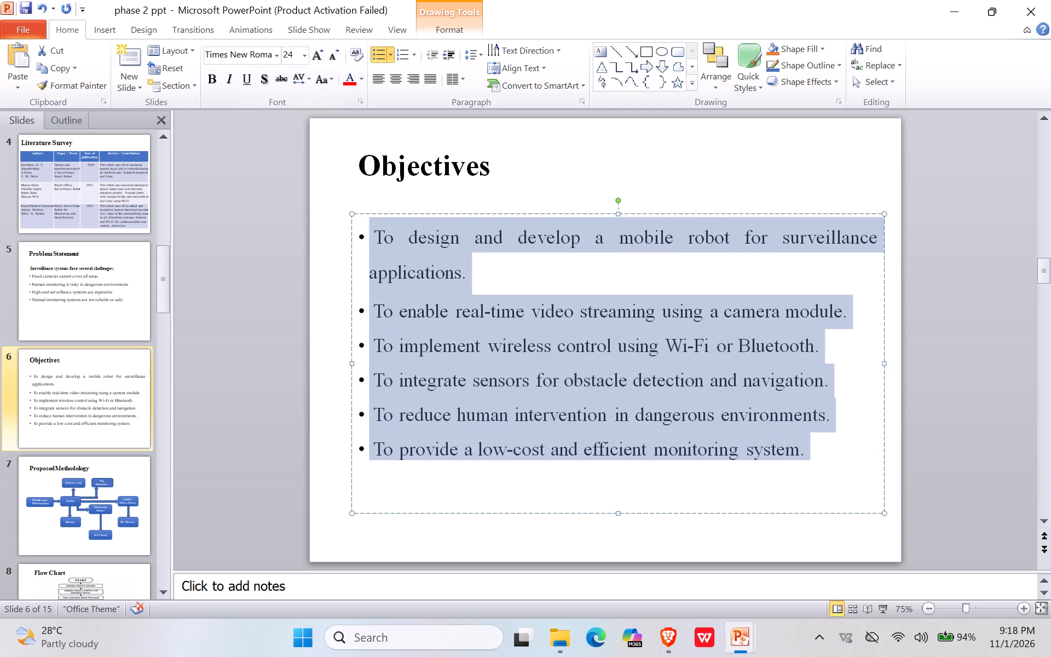
# Check the body font sizes on the Problem Statement and Objectives slides and the Objectives title size.
pyautogui.click(85, 297)
pyautogui.moveTo(702, 366); pyautogui.dragTo(693, 362)
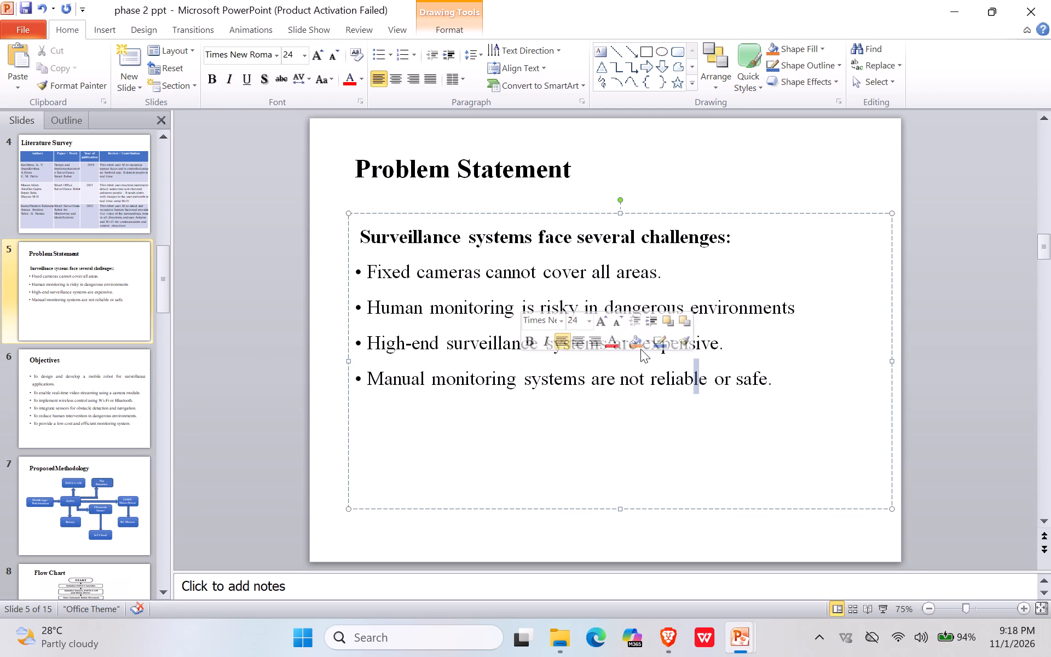
pyautogui.click(71, 416)
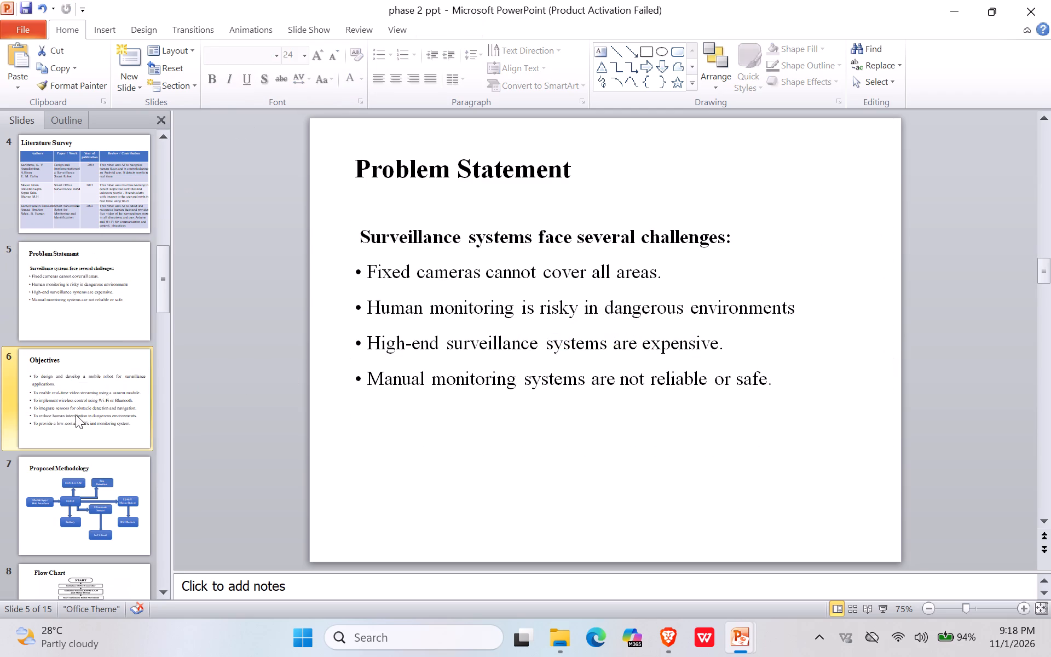
pyautogui.click(488, 374)
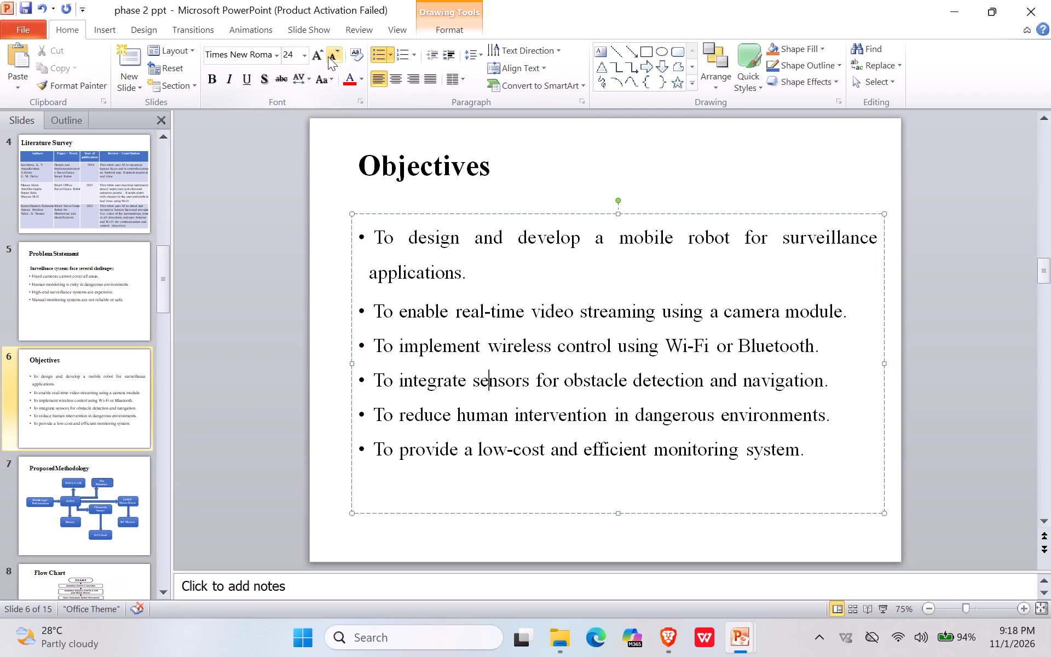
pyautogui.click(467, 165)
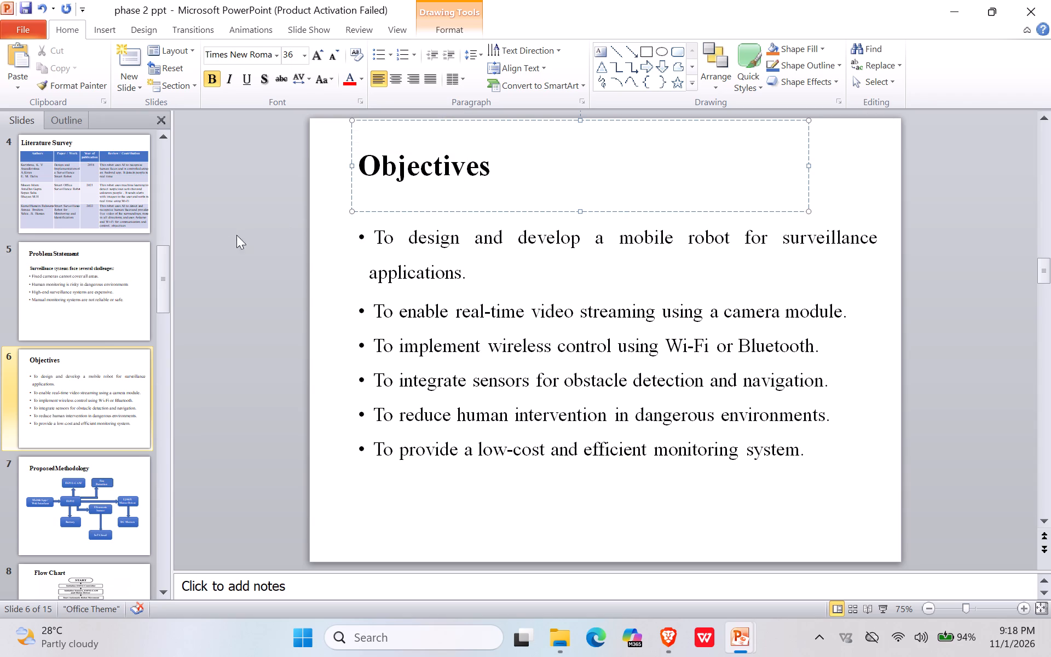
pyautogui.click(112, 388)
# Increase both words of the Proposed Methodology slide title to font size 36.
pyautogui.click(82, 470)
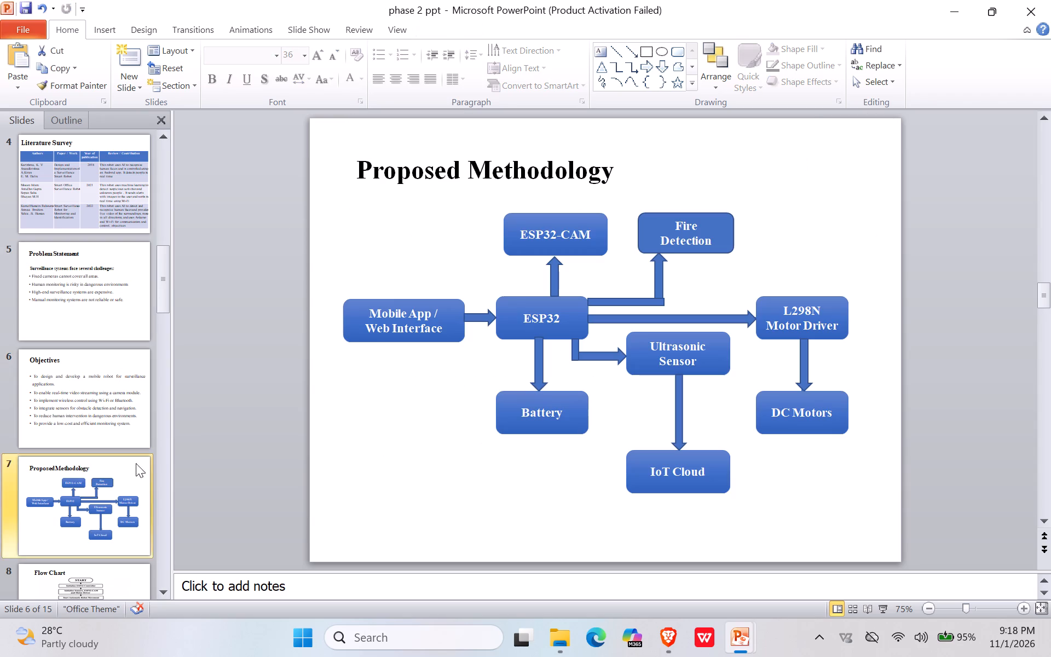
pyautogui.click(558, 178)
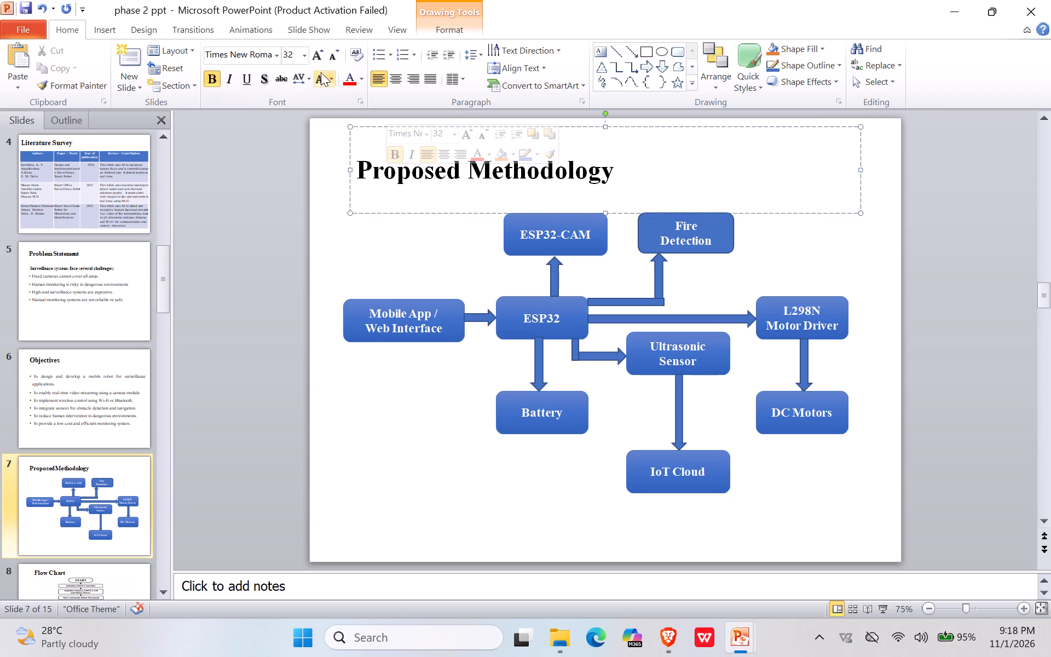
pyautogui.click(317, 53)
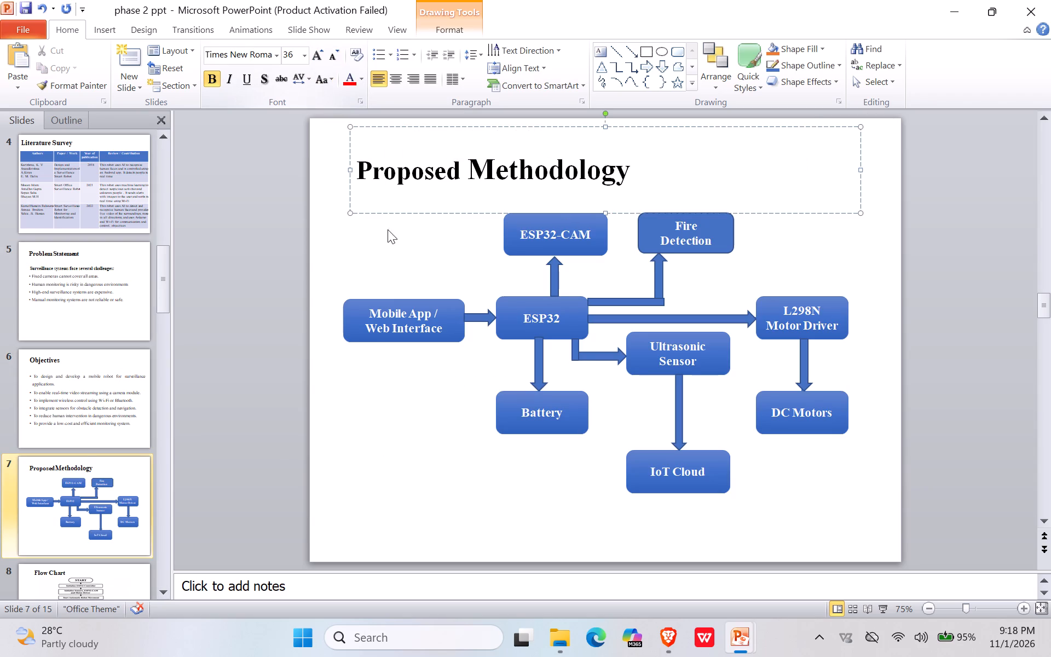
pyautogui.click(591, 367)
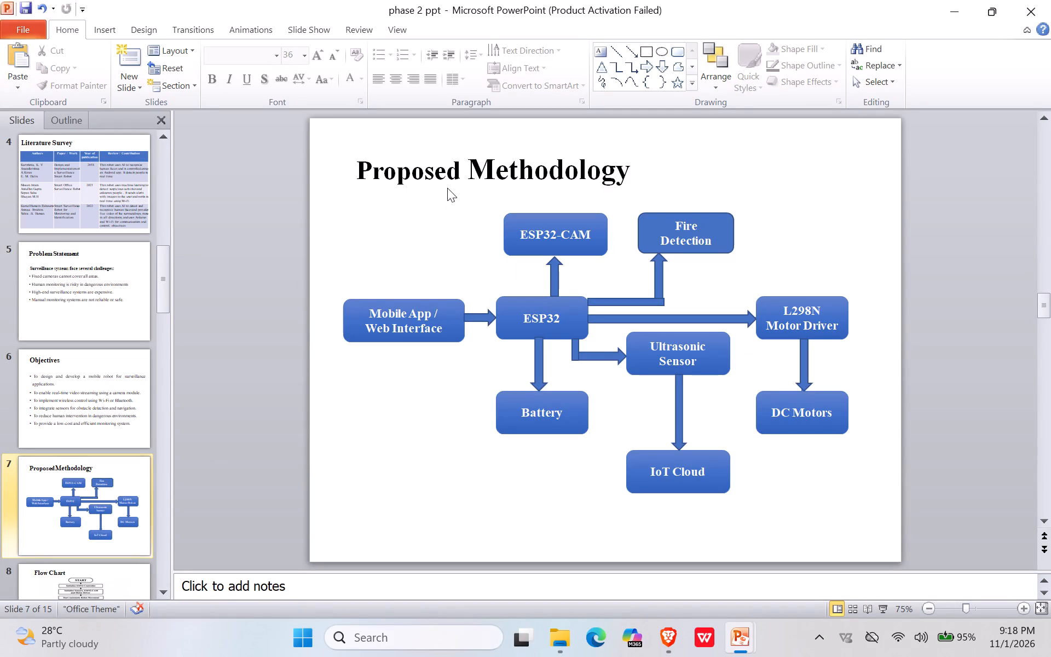
pyautogui.click(371, 170)
pyautogui.moveTo(459, 168); pyautogui.dragTo(395, 162)
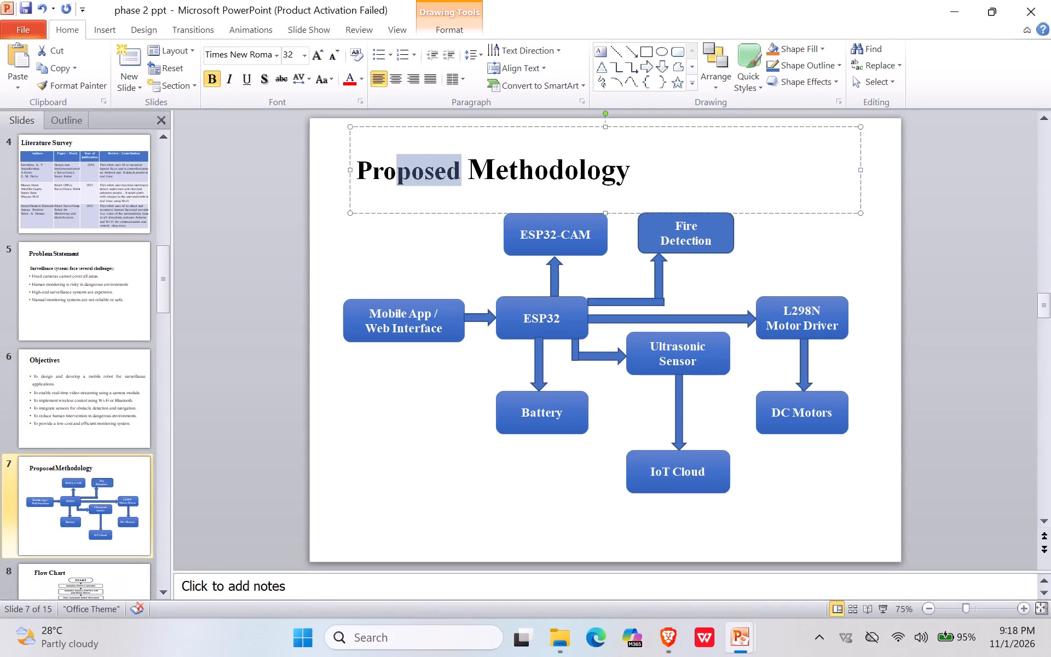
pyautogui.moveTo(395, 162); pyautogui.dragTo(362, 162)
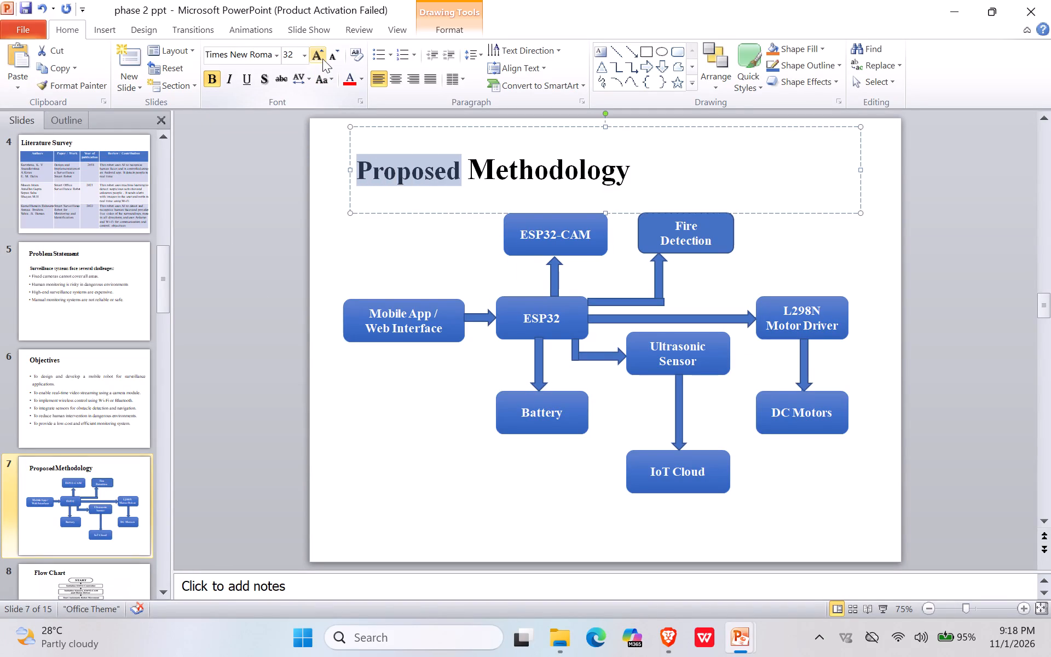
pyautogui.click(322, 59)
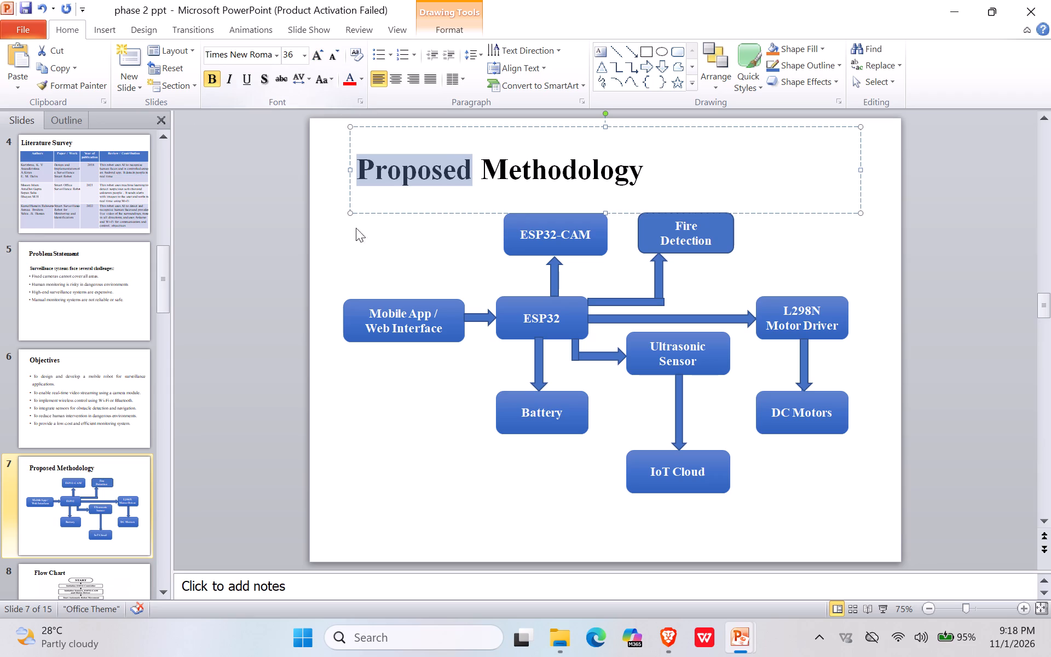
pyautogui.click(316, 290)
# Increase the Problem Statement slide title to font size 36.
pyautogui.click(65, 271)
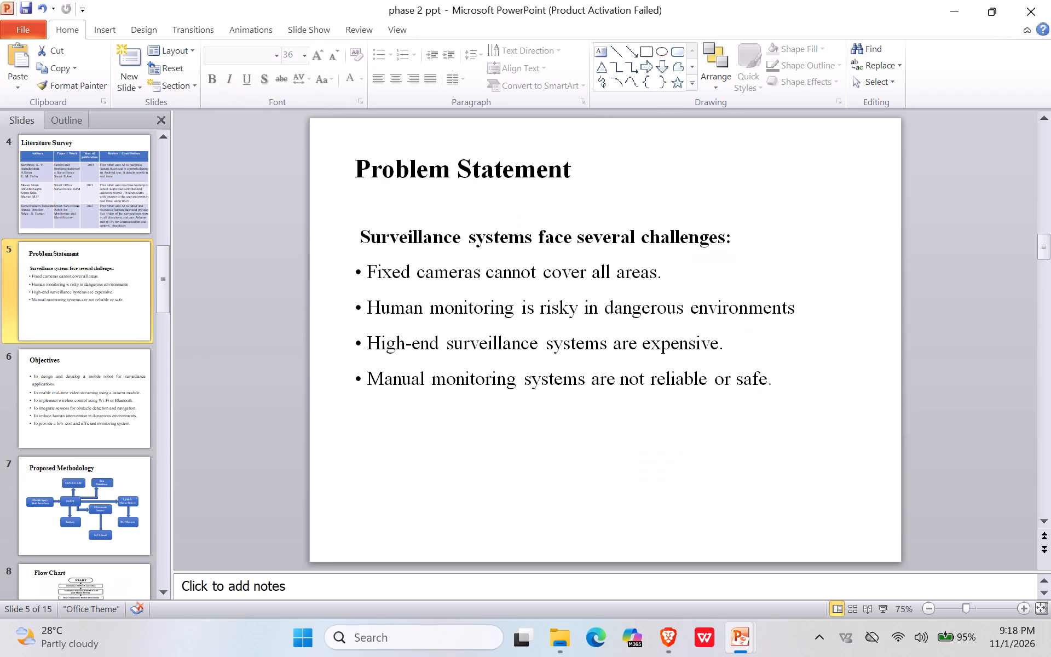
pyautogui.moveTo(556, 174); pyautogui.dragTo(565, 172)
pyautogui.moveTo(584, 170); pyautogui.dragTo(412, 134)
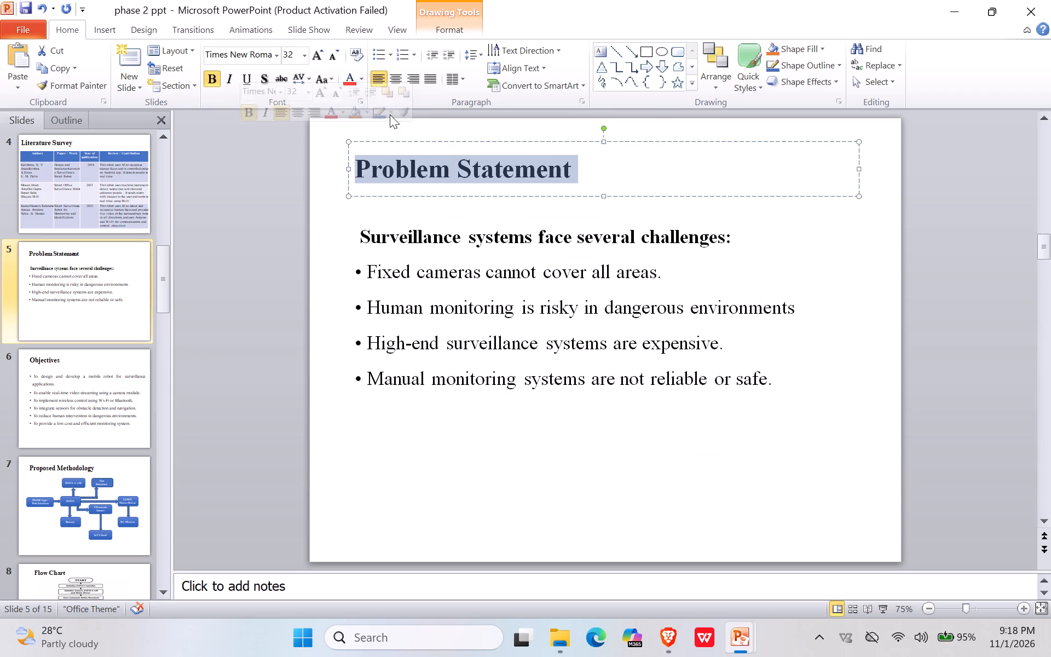
pyautogui.click(315, 56)
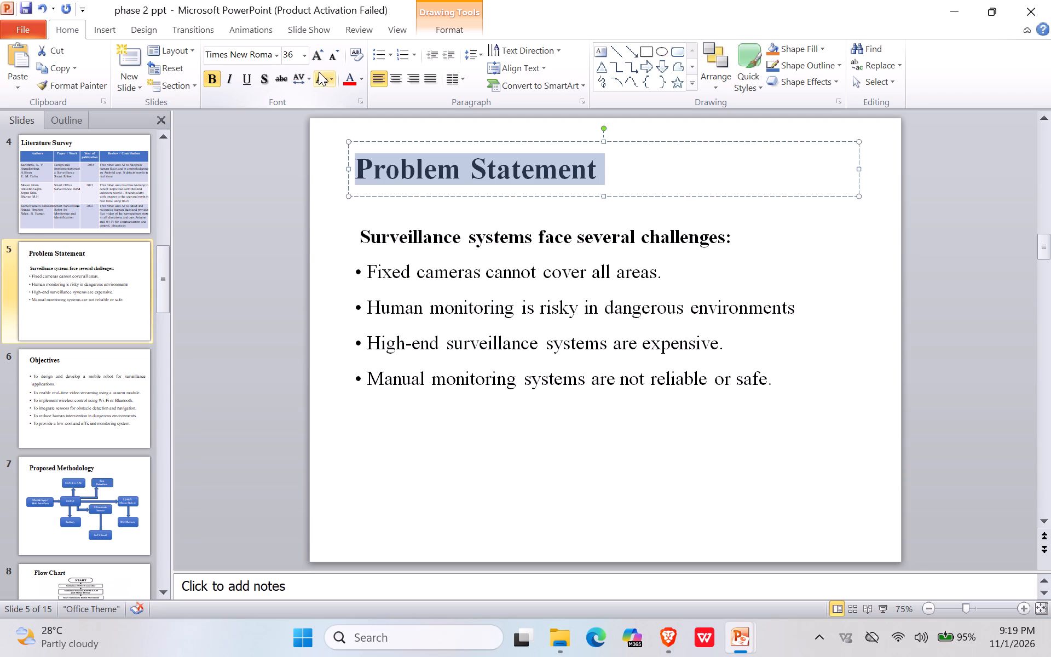
pyautogui.click(106, 172)
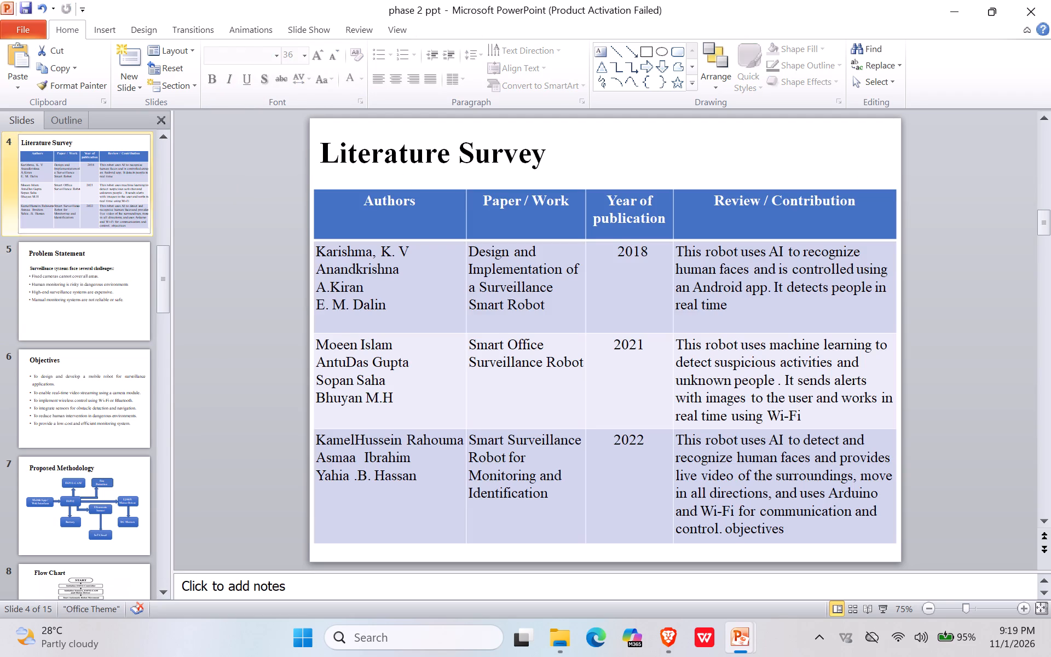
# Check the title font sizes on the Literature Survey and Problem Statement slides and the Problem Statement body text size.
pyautogui.click(461, 159)
pyautogui.moveTo(567, 168); pyautogui.dragTo(388, 128)
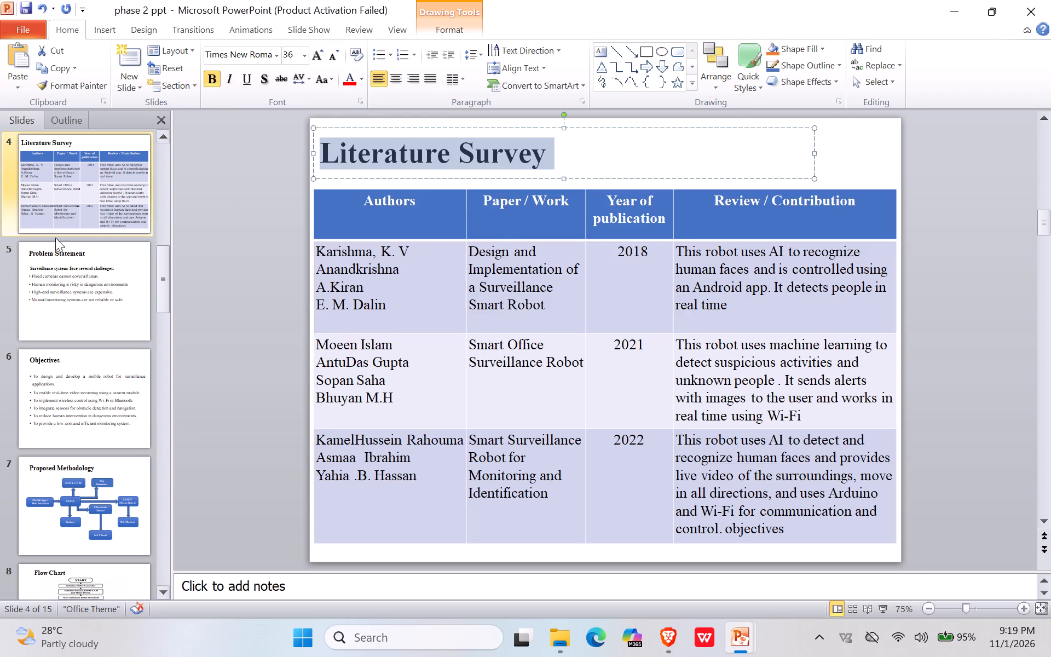
pyautogui.click(26, 267)
pyautogui.click(610, 168)
pyautogui.click(558, 174)
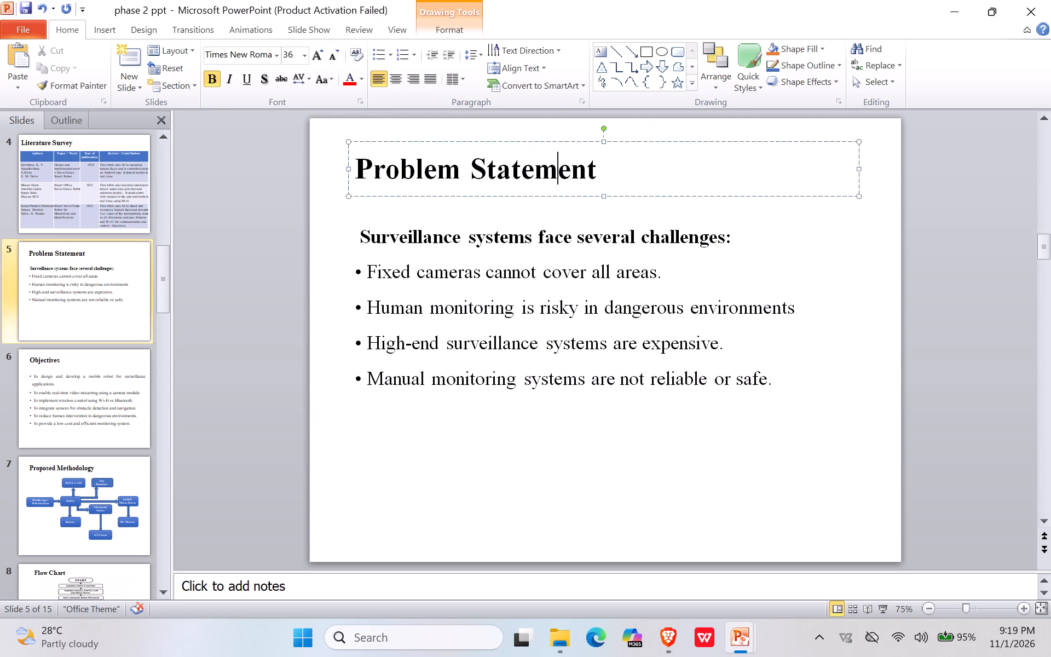
pyautogui.moveTo(607, 175); pyautogui.dragTo(393, 136)
pyautogui.click(464, 291)
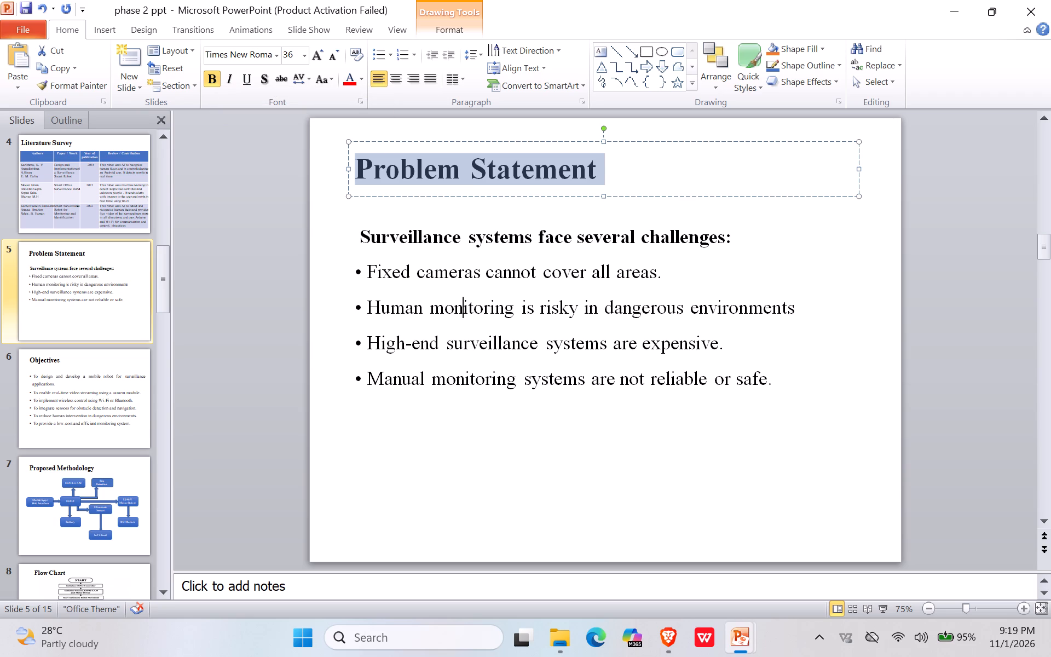
pyautogui.moveTo(811, 388); pyautogui.dragTo(446, 202)
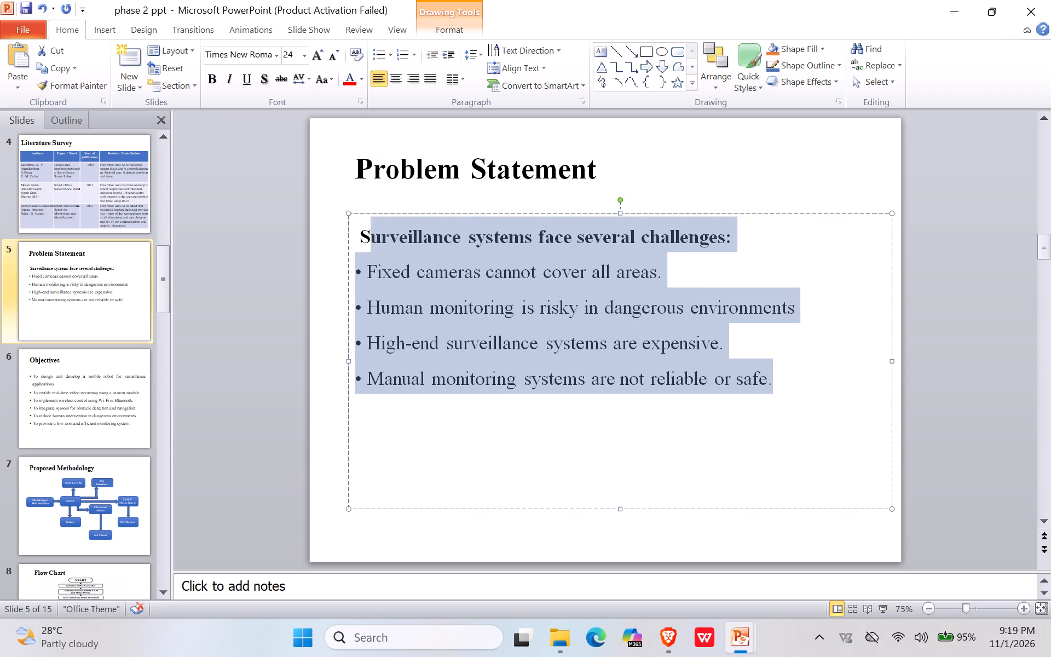
pyautogui.moveTo(446, 202); pyautogui.dragTo(362, 226)
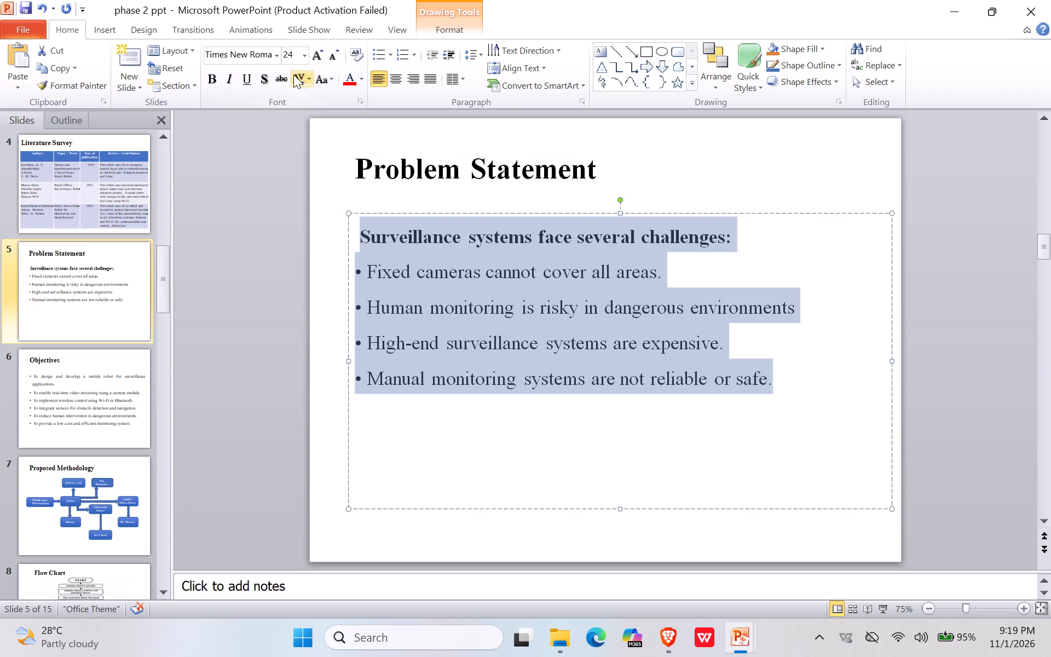
# Increase the Objectives slide title one font-size increment to 40.
pyautogui.click(79, 385)
pyautogui.click(507, 182)
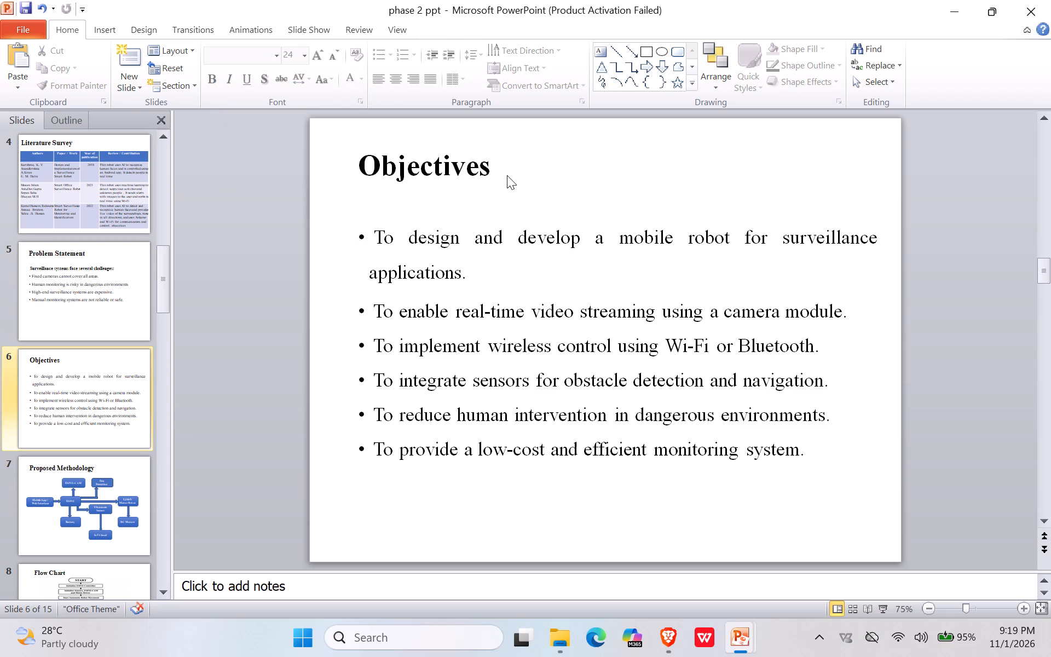
pyautogui.moveTo(450, 166); pyautogui.dragTo(455, 169)
pyautogui.moveTo(531, 187); pyautogui.dragTo(383, 171)
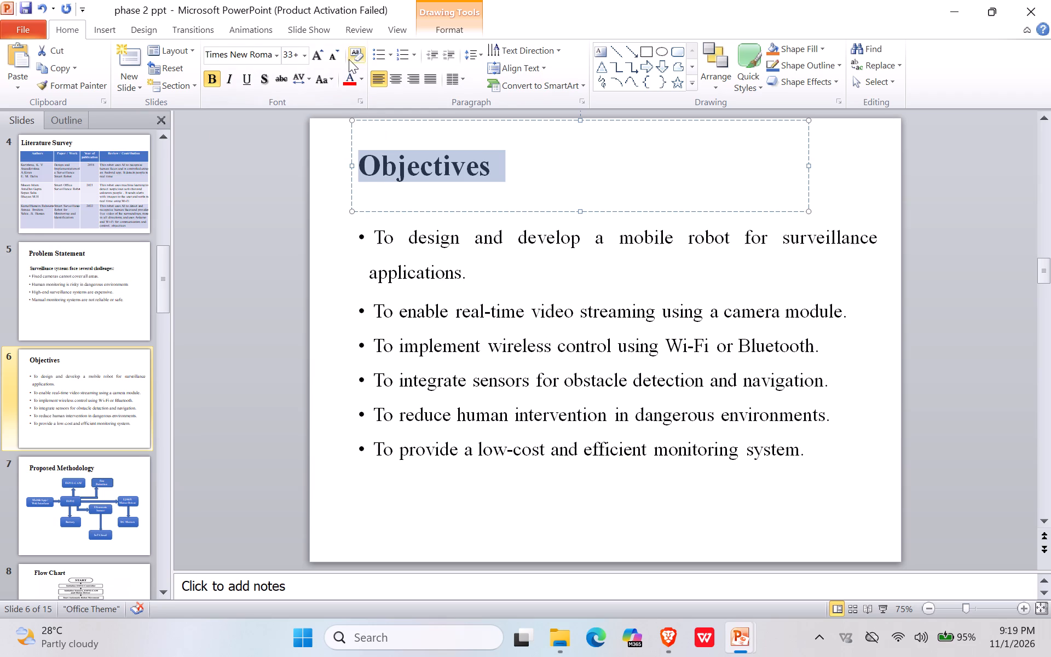
pyautogui.click(322, 60)
# Check the Objectives bullets' font size and compare the title font sizes of the Problem Statement and Objectives slides.
pyautogui.click(431, 396)
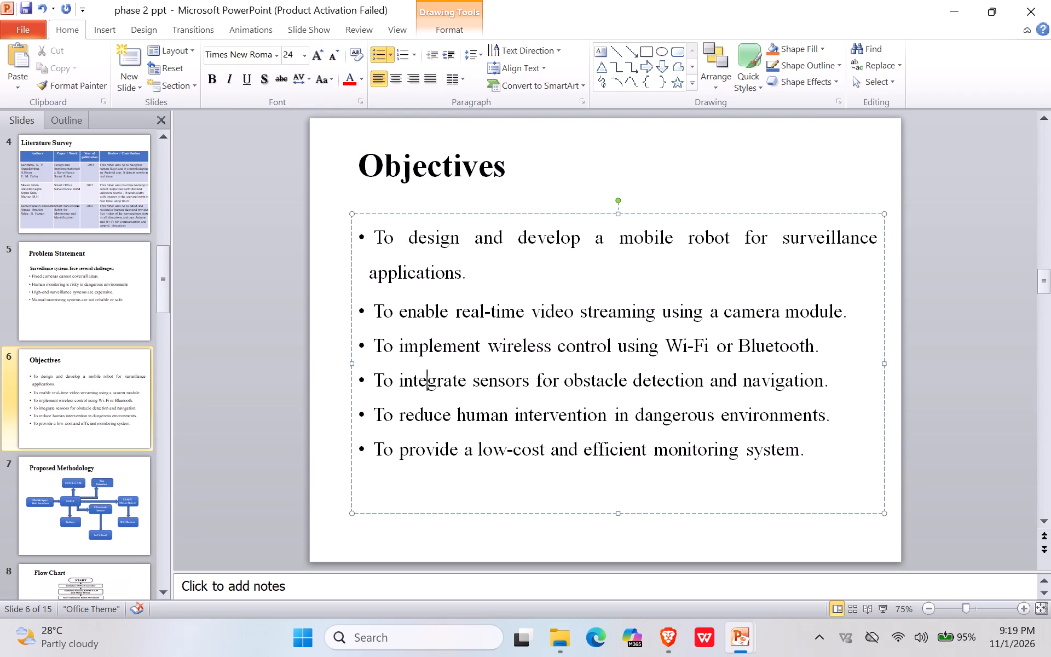
pyautogui.moveTo(828, 467); pyautogui.dragTo(322, 220)
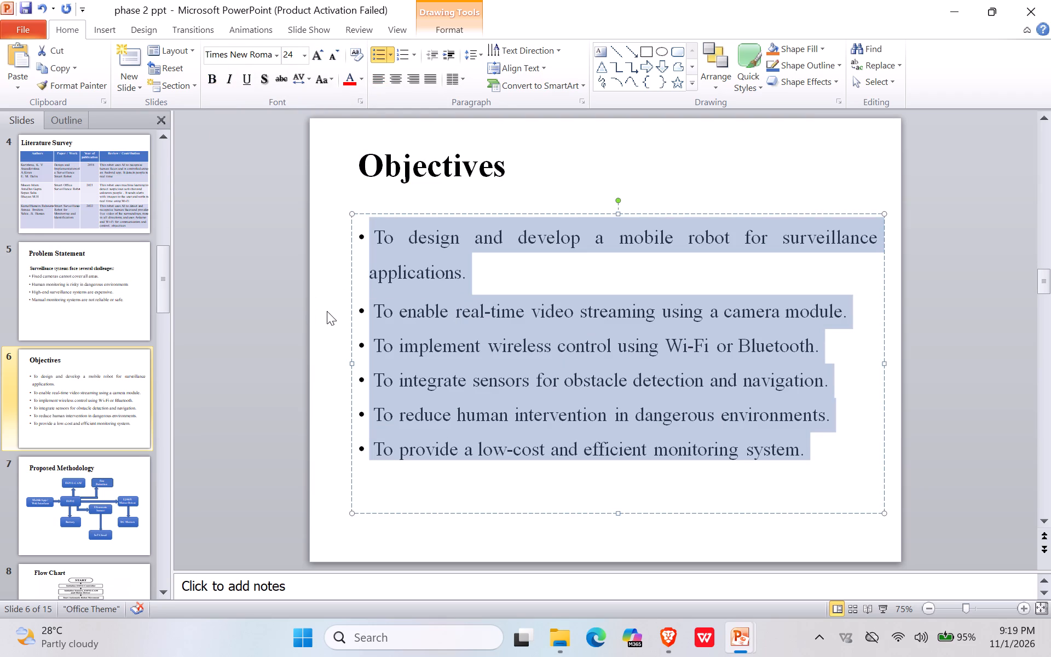
pyautogui.click(308, 313)
pyautogui.click(131, 284)
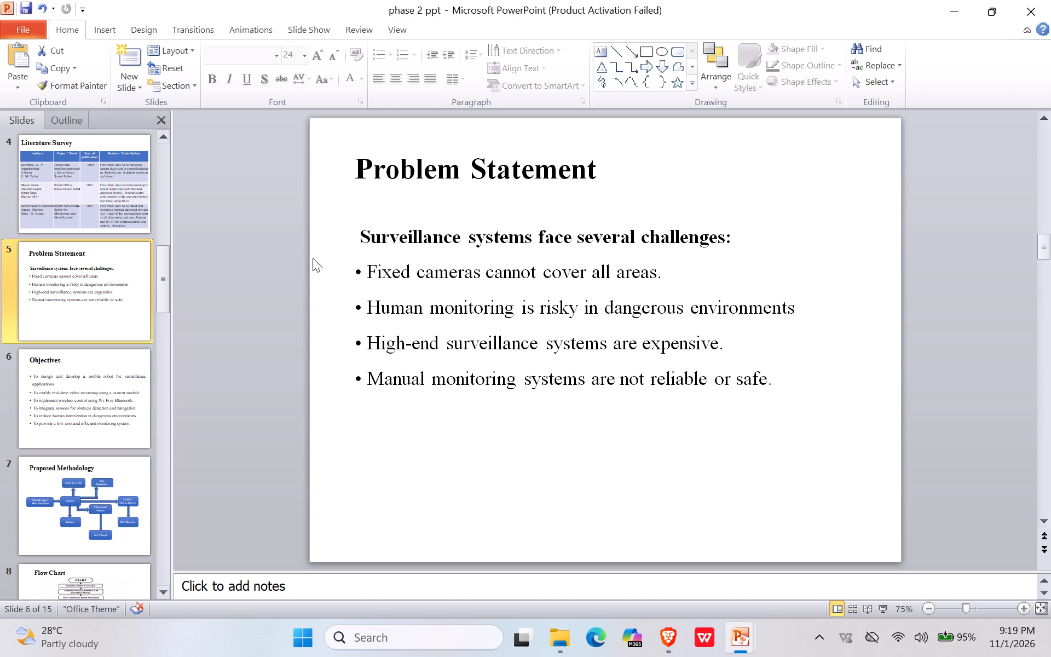
pyautogui.click(471, 186)
pyautogui.click(483, 173)
pyautogui.click(416, 269)
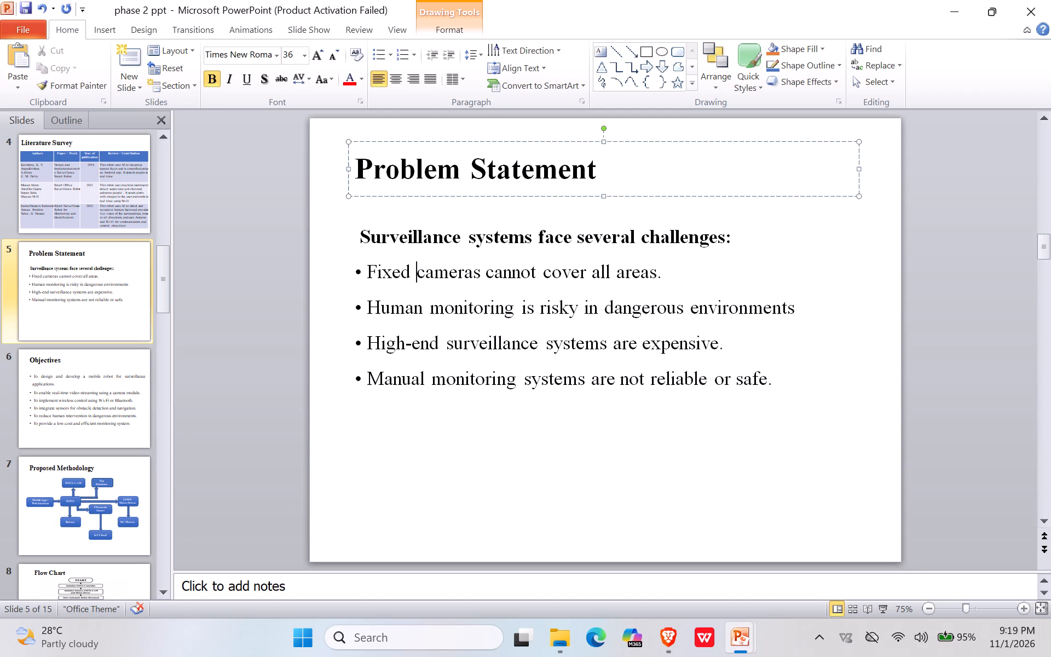
pyautogui.click(379, 166)
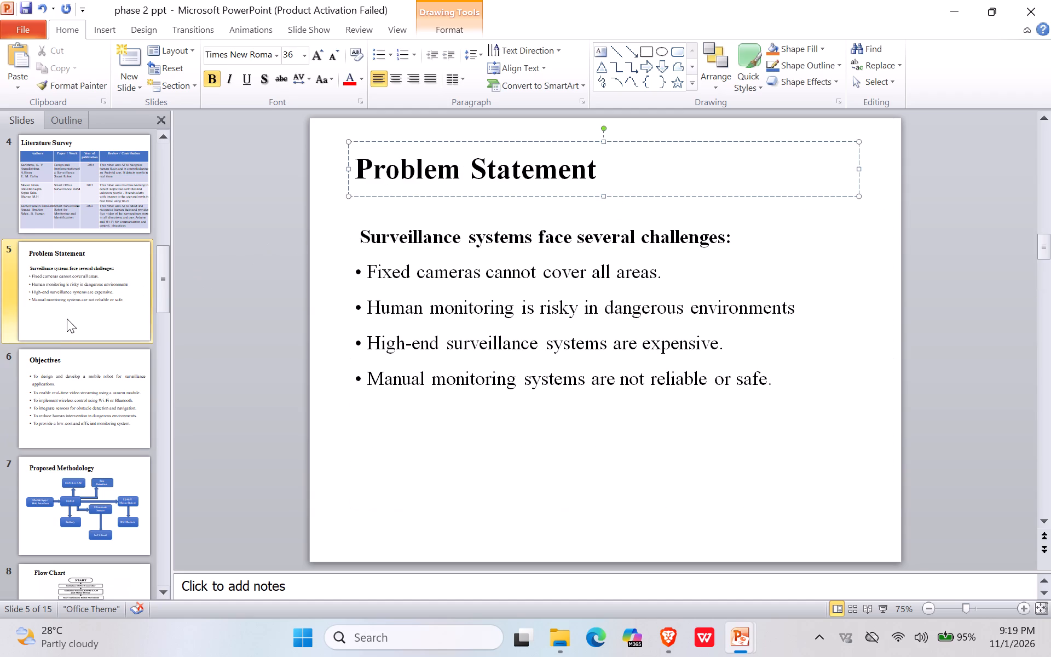
pyautogui.click(48, 387)
pyautogui.click(461, 154)
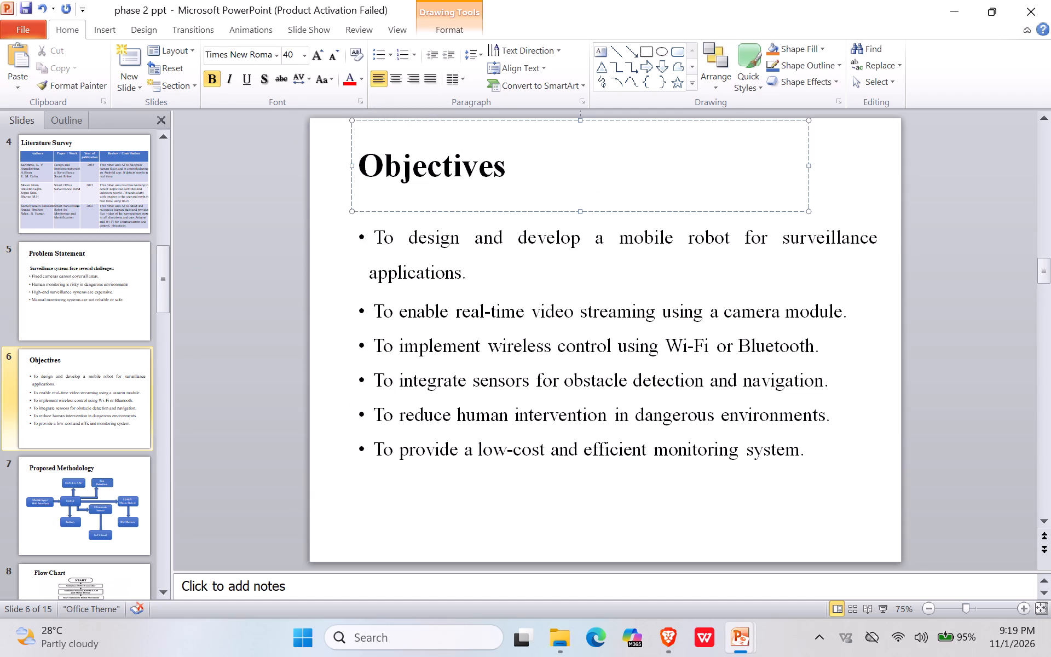
# Shorten the Objectives title box from its lower edge and move it slightly down and to the right on the slide.
pyautogui.click(580, 212)
pyautogui.moveTo(580, 212); pyautogui.dragTo(581, 200)
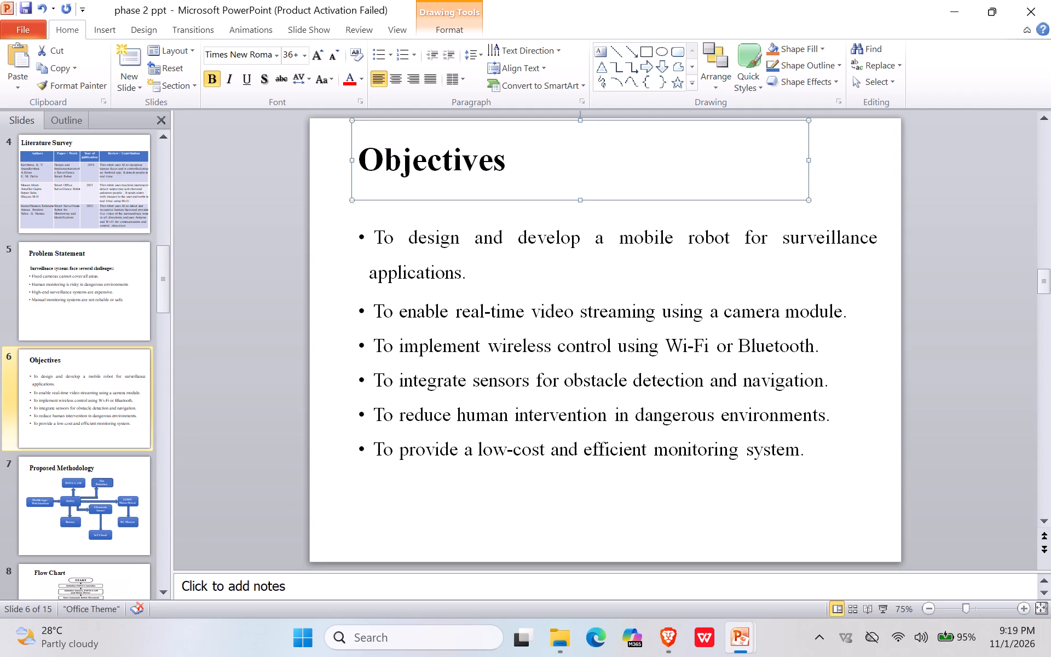
pyautogui.moveTo(567, 146); pyautogui.dragTo(565, 152)
pyautogui.click(575, 146)
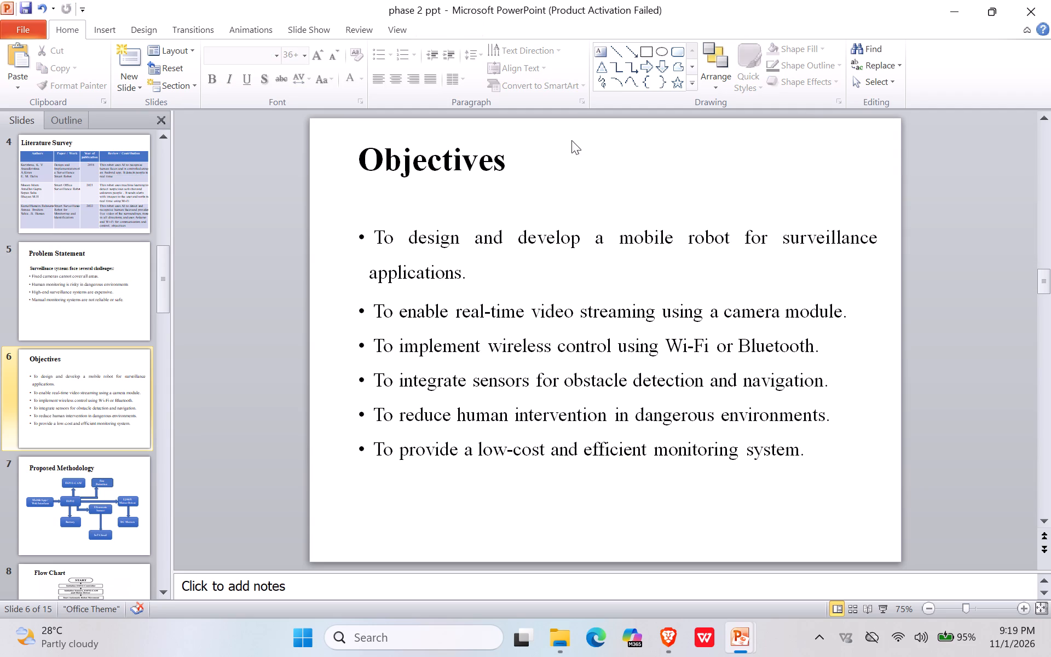
pyautogui.click(492, 162)
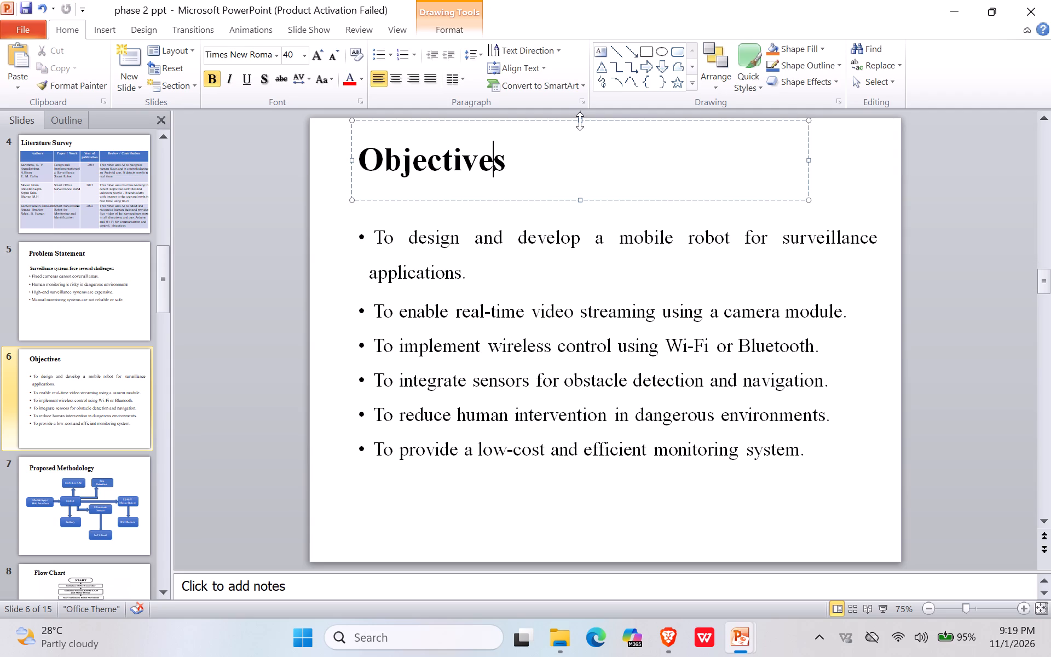
pyautogui.moveTo(585, 118); pyautogui.dragTo(585, 117)
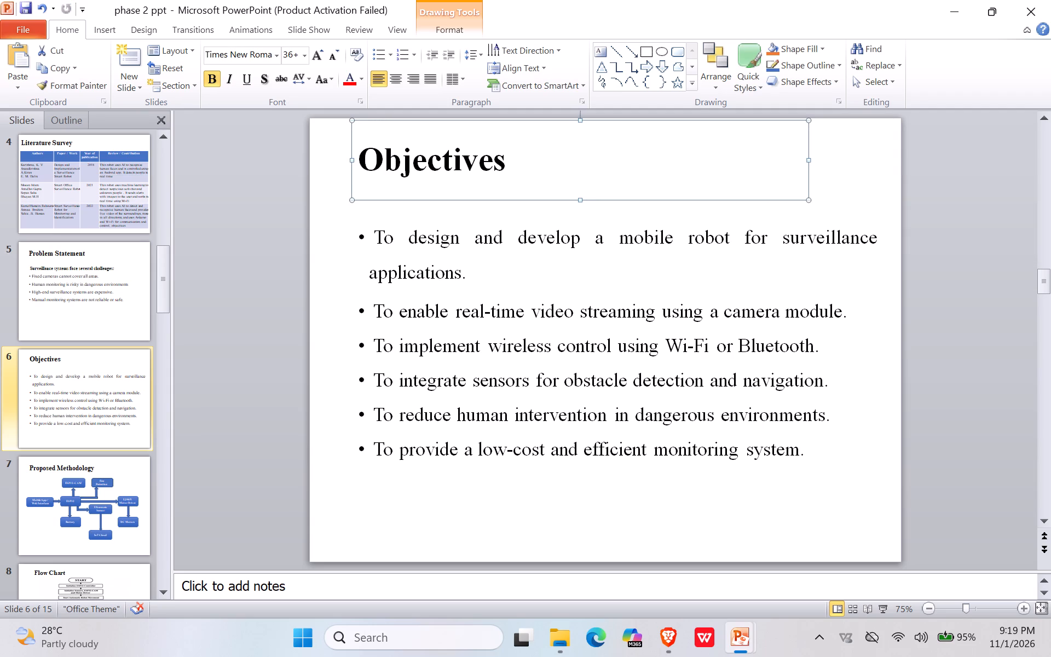
pyautogui.moveTo(585, 117); pyautogui.dragTo(594, 128)
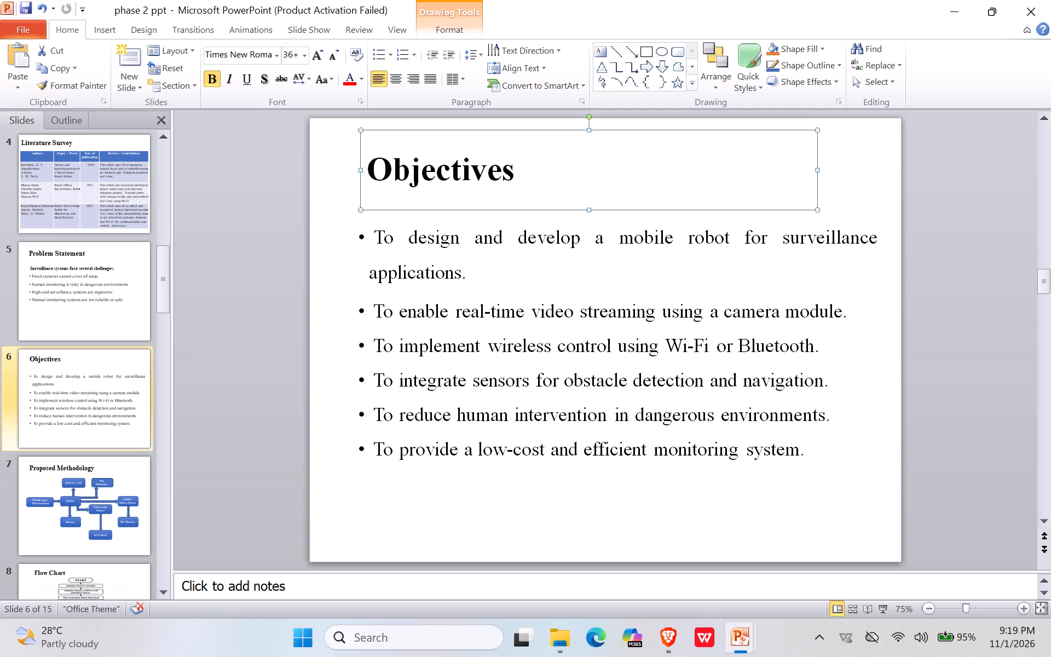
pyautogui.click(101, 308)
pyautogui.click(129, 386)
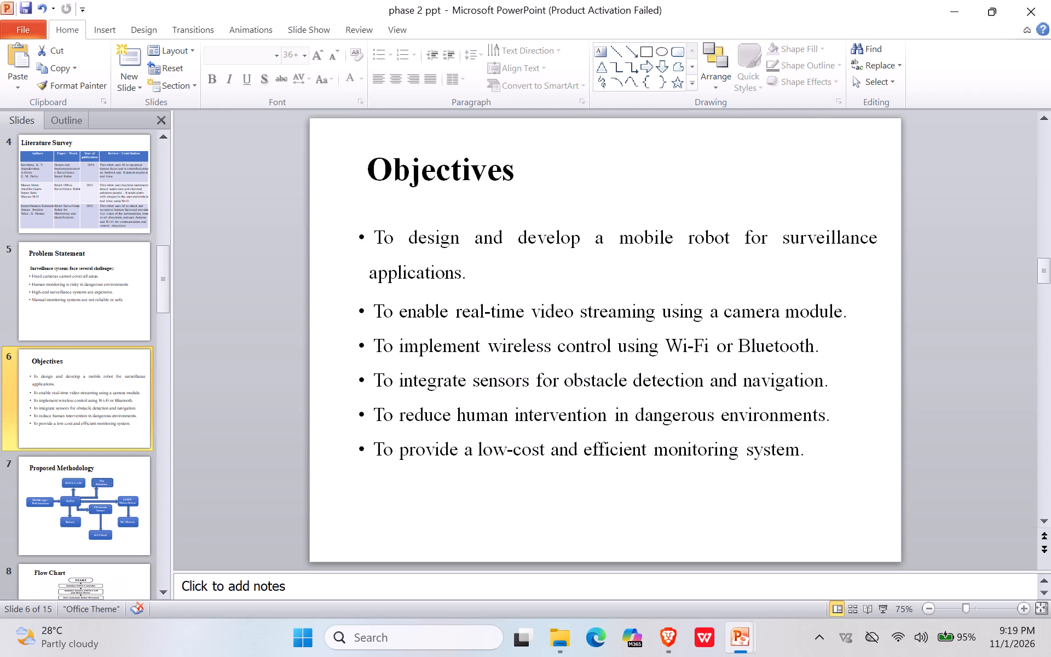
pyautogui.moveTo(812, 450); pyautogui.dragTo(392, 228)
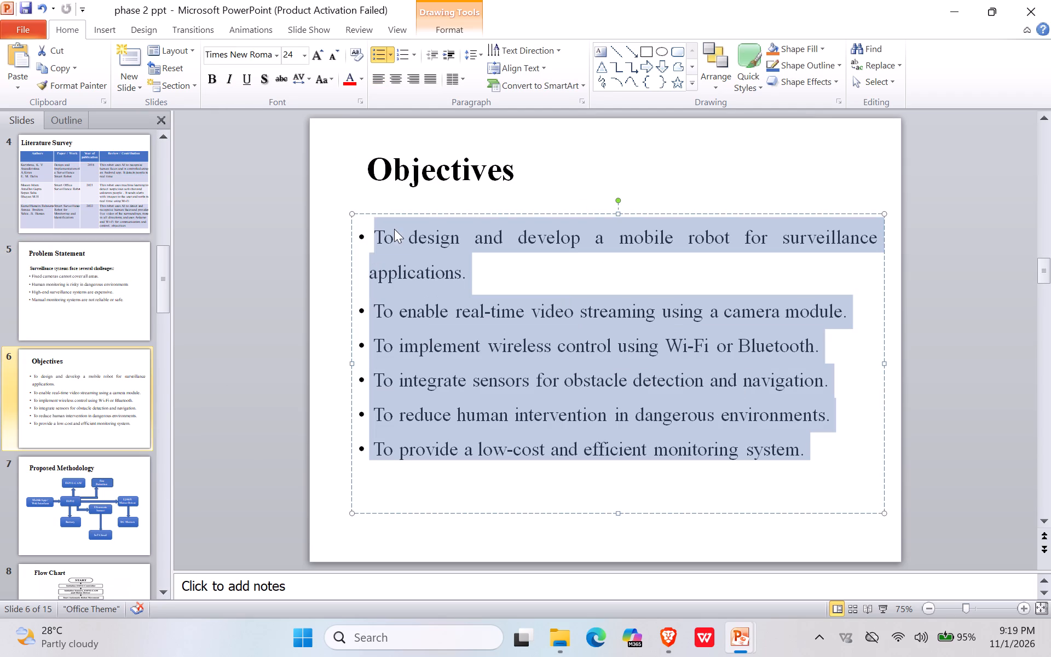
# Set the entire Proposed Methodology title line uniformly to font size 36.
pyautogui.click(91, 480)
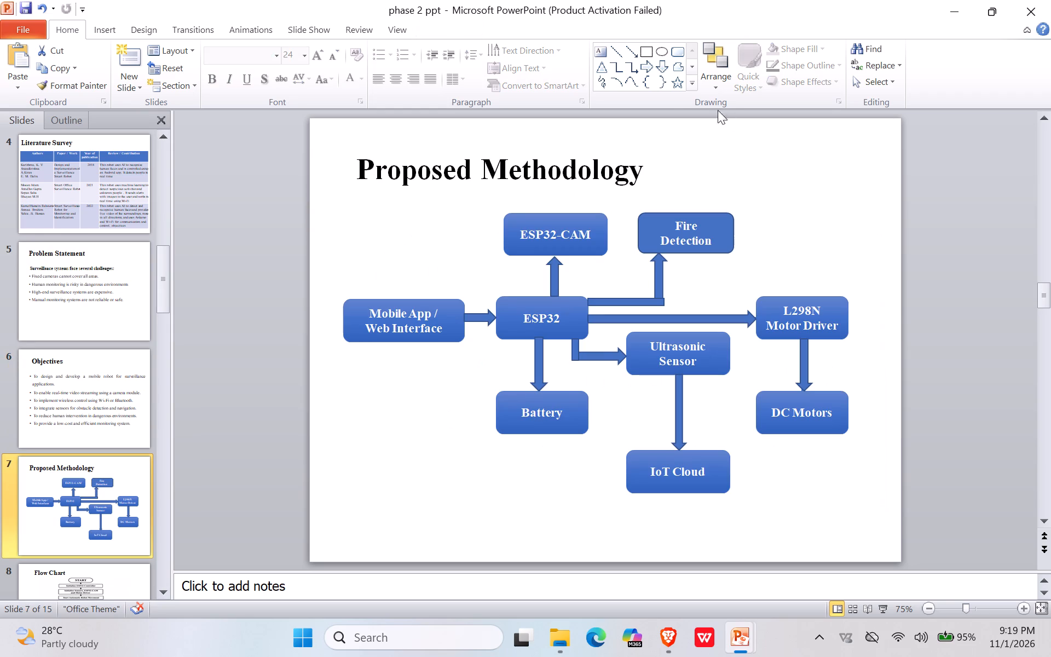
pyautogui.click(561, 175)
pyautogui.moveTo(702, 182); pyautogui.dragTo(403, 150)
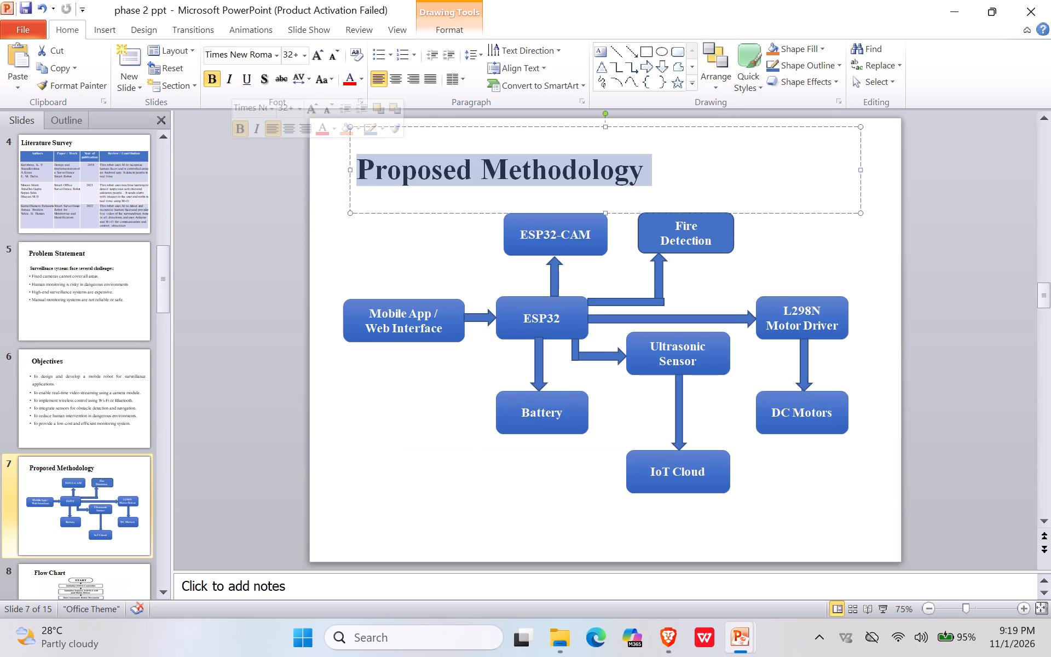
pyautogui.click(320, 56)
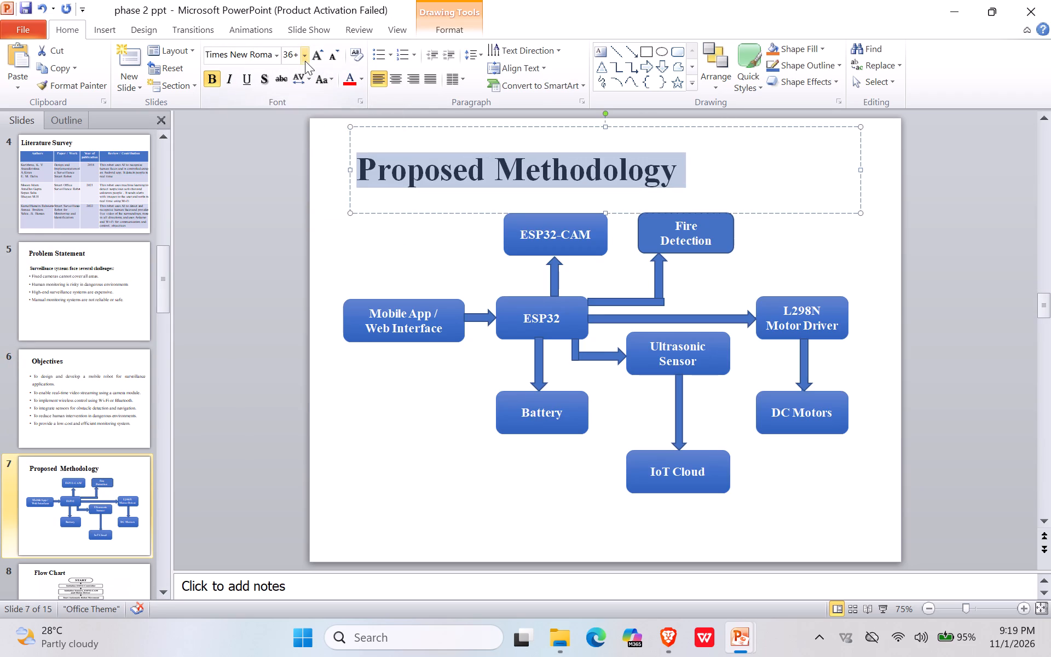
pyautogui.click(305, 60)
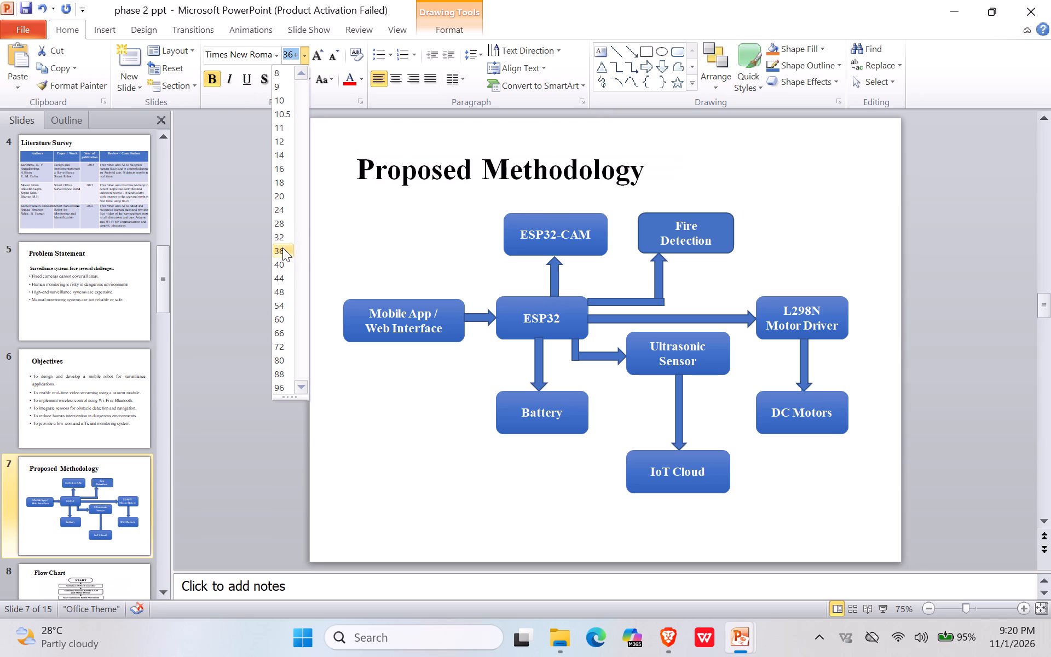
pyautogui.click(282, 247)
pyautogui.click(413, 256)
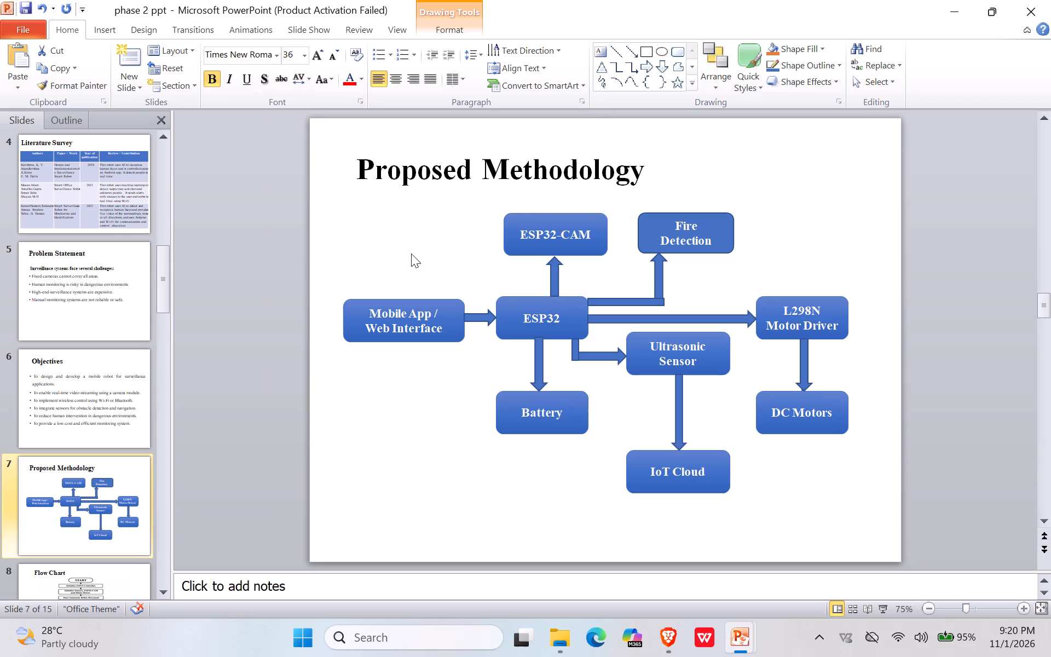
# Increase the Flow Chart slide title to font size 36.
pyautogui.click(86, 397)
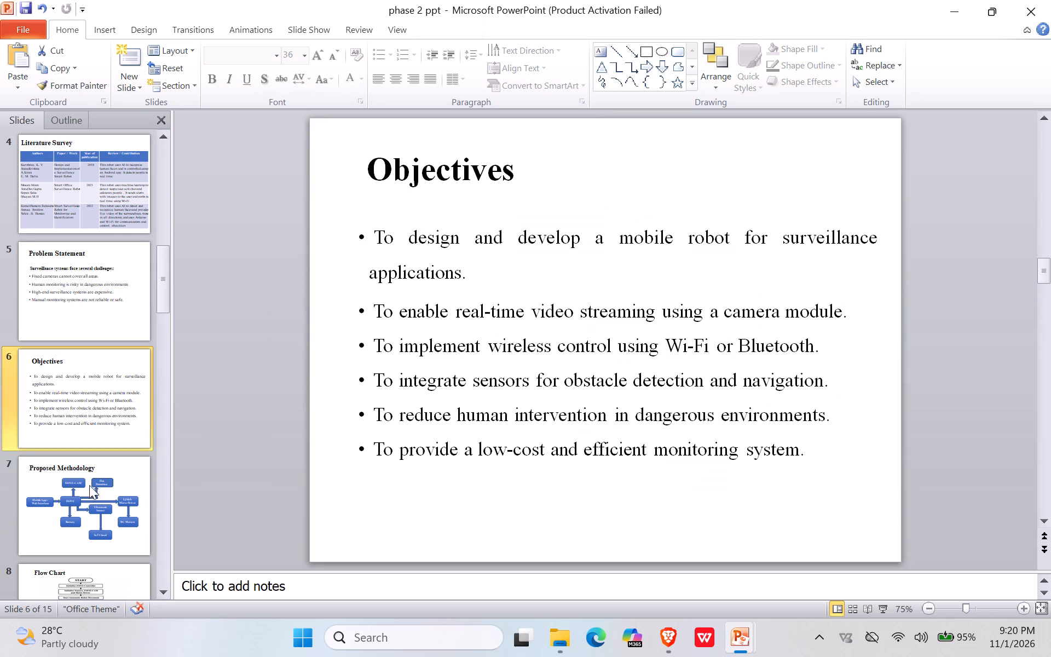
pyautogui.moveTo(89, 485); pyautogui.dragTo(94, 477)
pyautogui.scroll(-2, 104, 466)
pyautogui.click(111, 410)
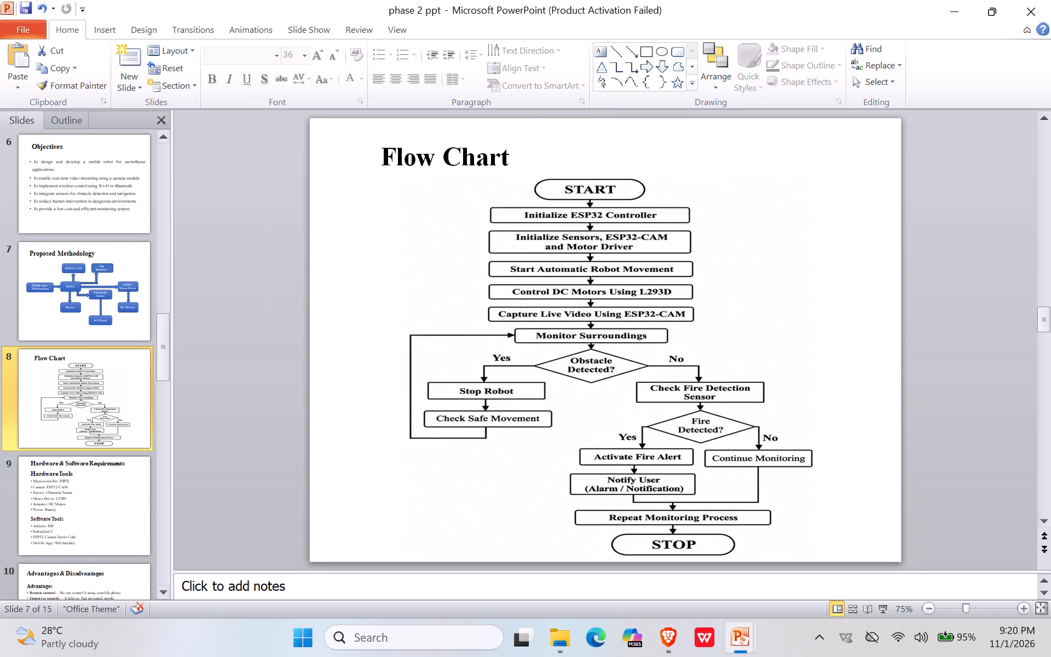
pyautogui.click(509, 161)
pyautogui.moveTo(513, 162); pyautogui.dragTo(414, 145)
pyautogui.click(324, 58)
pyautogui.click(324, 57)
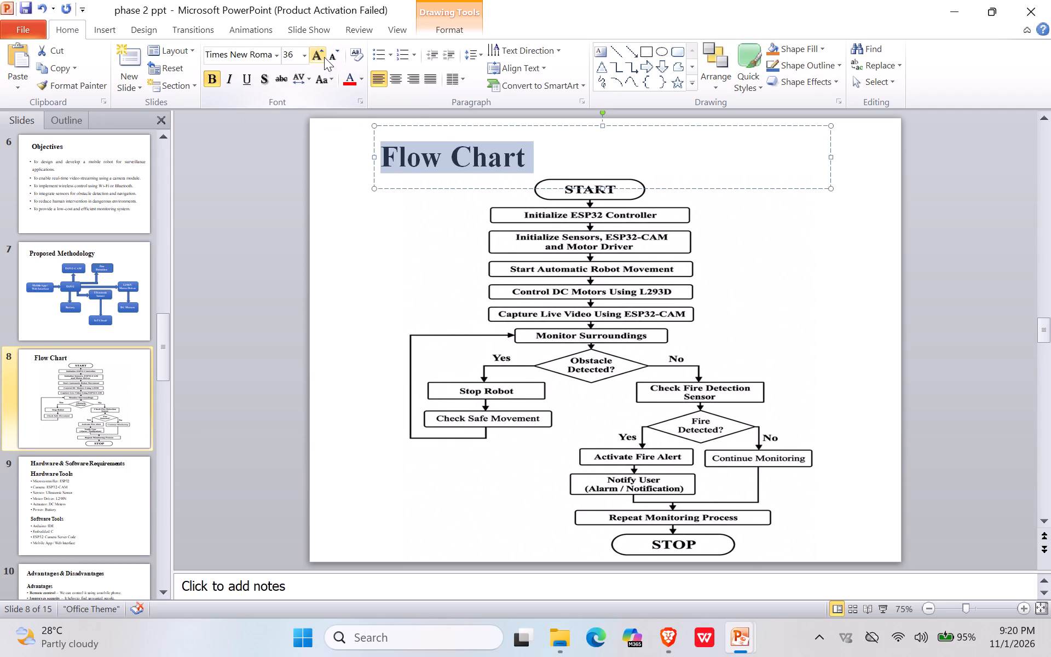
pyautogui.click(342, 55)
pyautogui.click(332, 56)
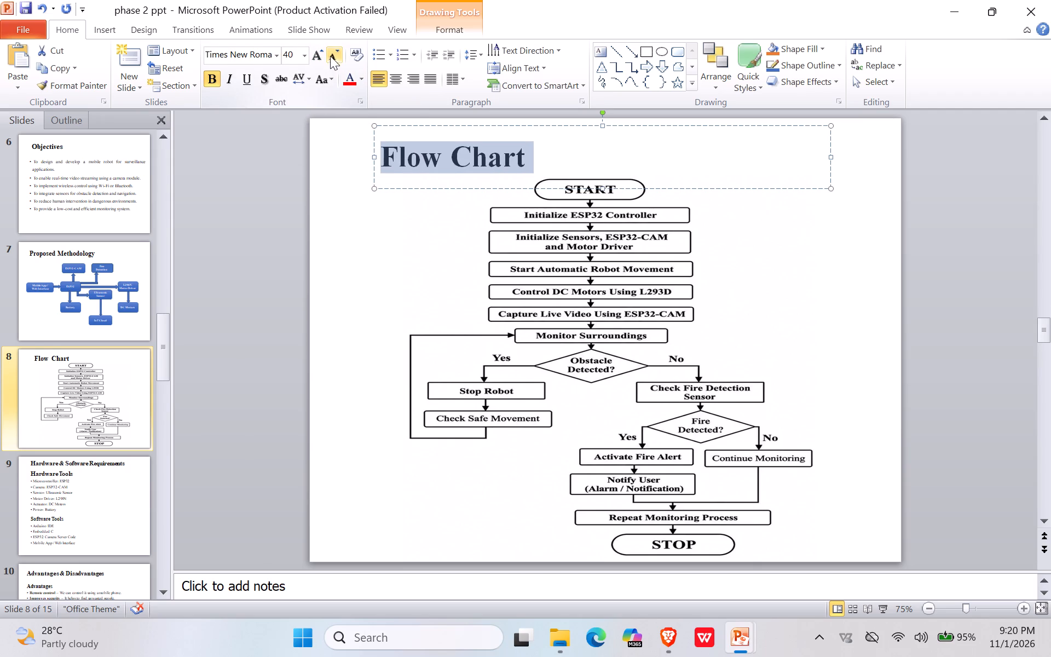
# Increase the Hardware & Software Requirements slide title to font size 36.
pyautogui.click(56, 477)
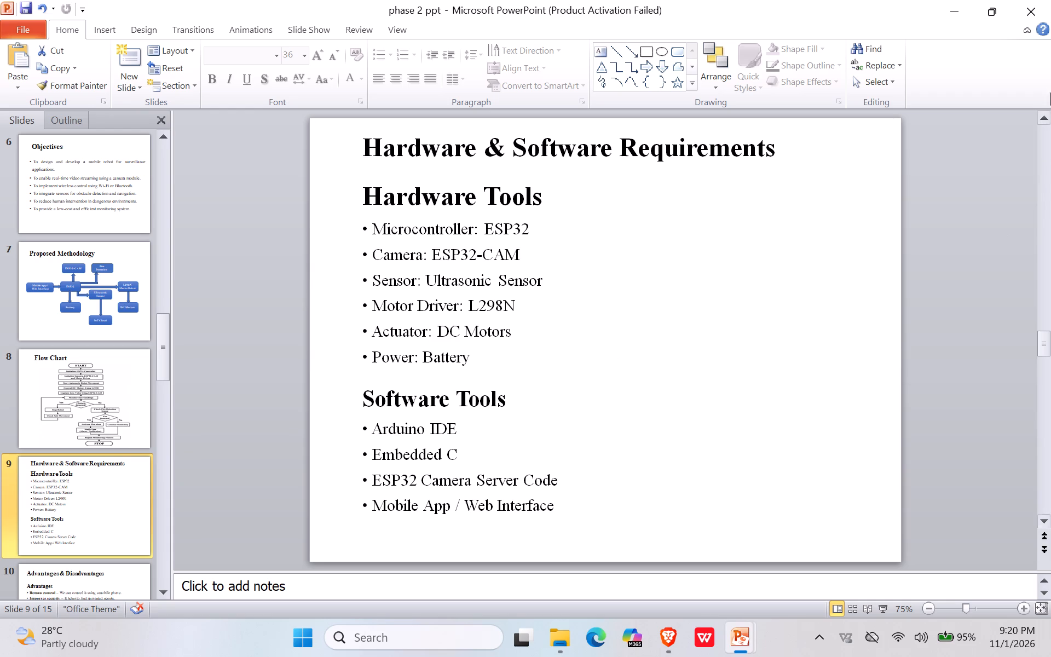
pyautogui.moveTo(782, 151); pyautogui.dragTo(666, 137)
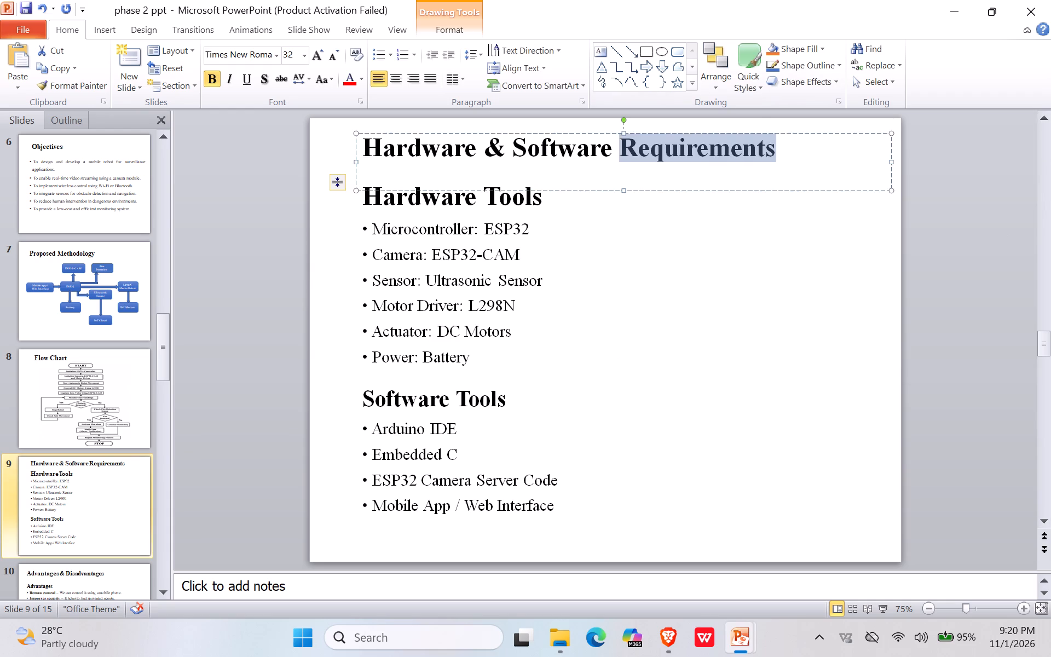
pyautogui.moveTo(666, 137); pyautogui.dragTo(423, 128)
pyautogui.click(317, 56)
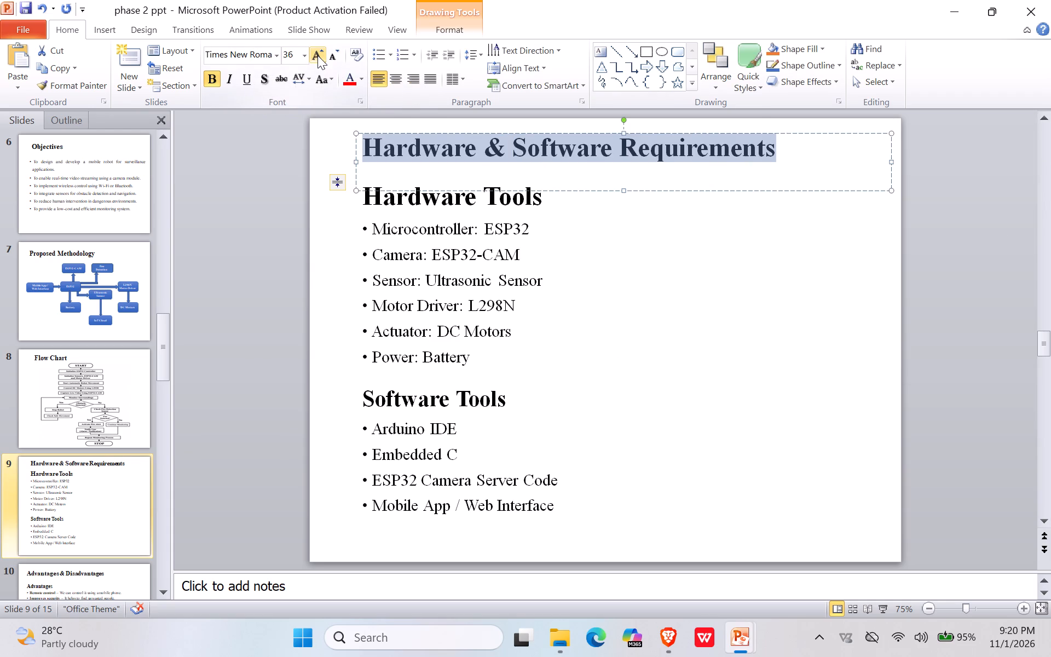
pyautogui.click(529, 328)
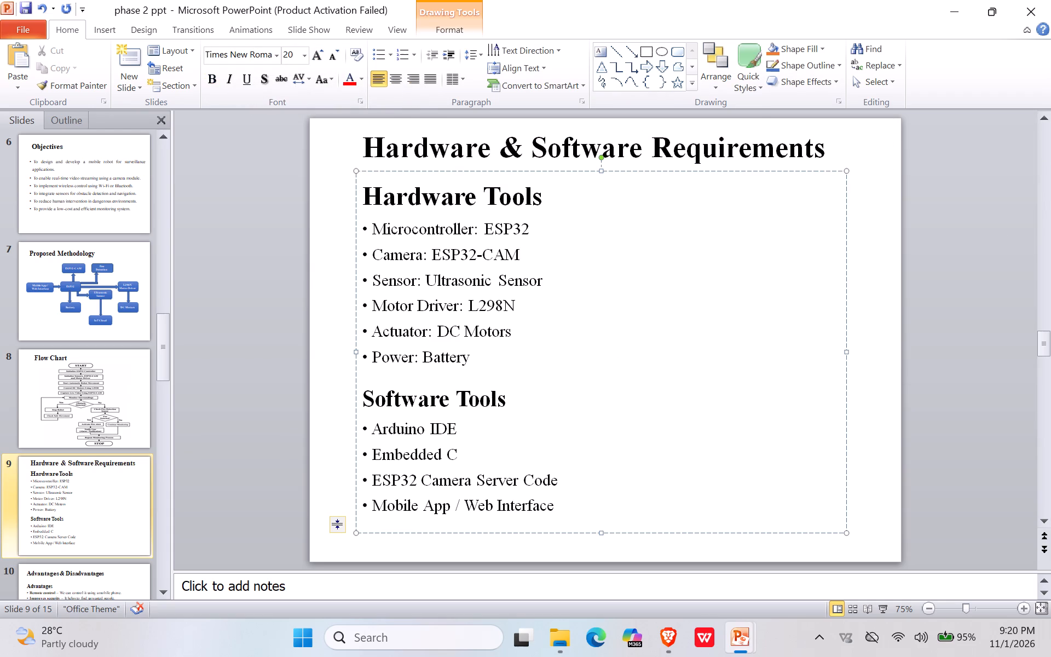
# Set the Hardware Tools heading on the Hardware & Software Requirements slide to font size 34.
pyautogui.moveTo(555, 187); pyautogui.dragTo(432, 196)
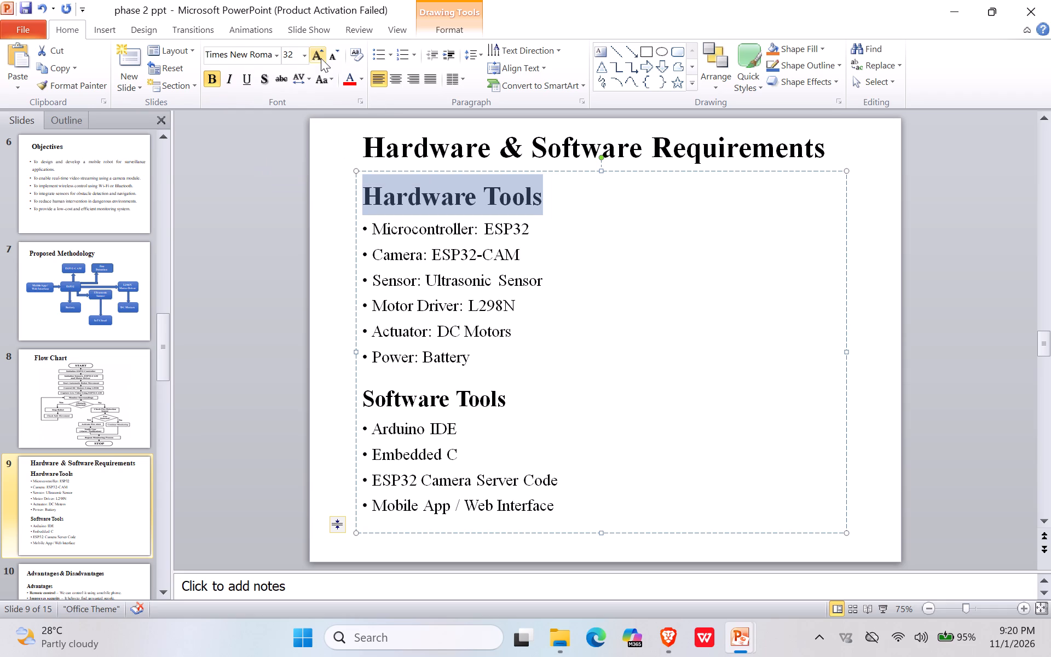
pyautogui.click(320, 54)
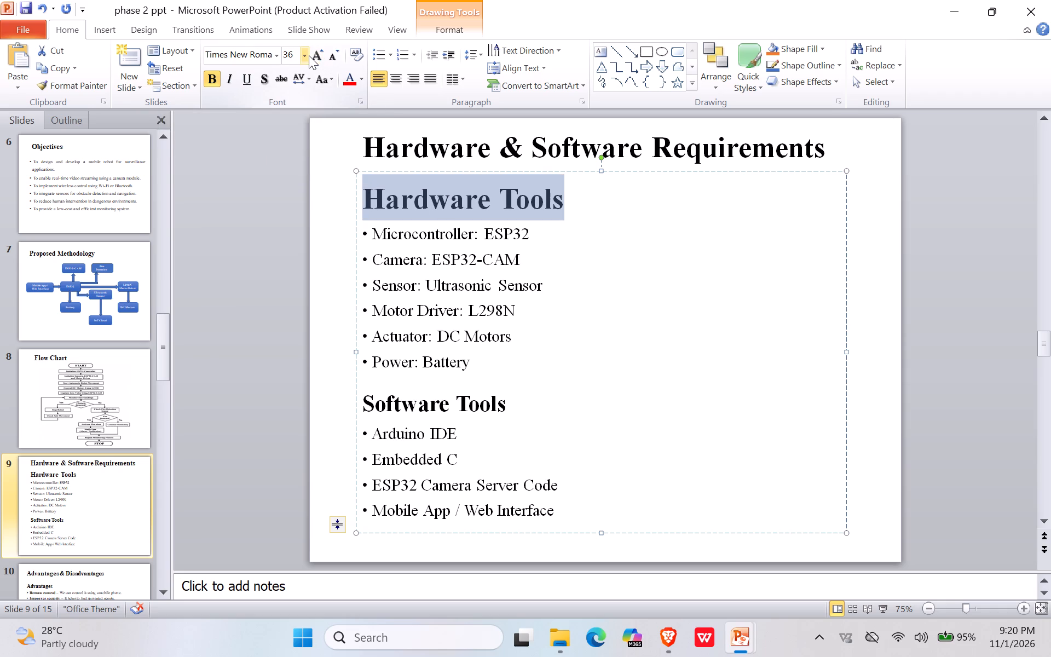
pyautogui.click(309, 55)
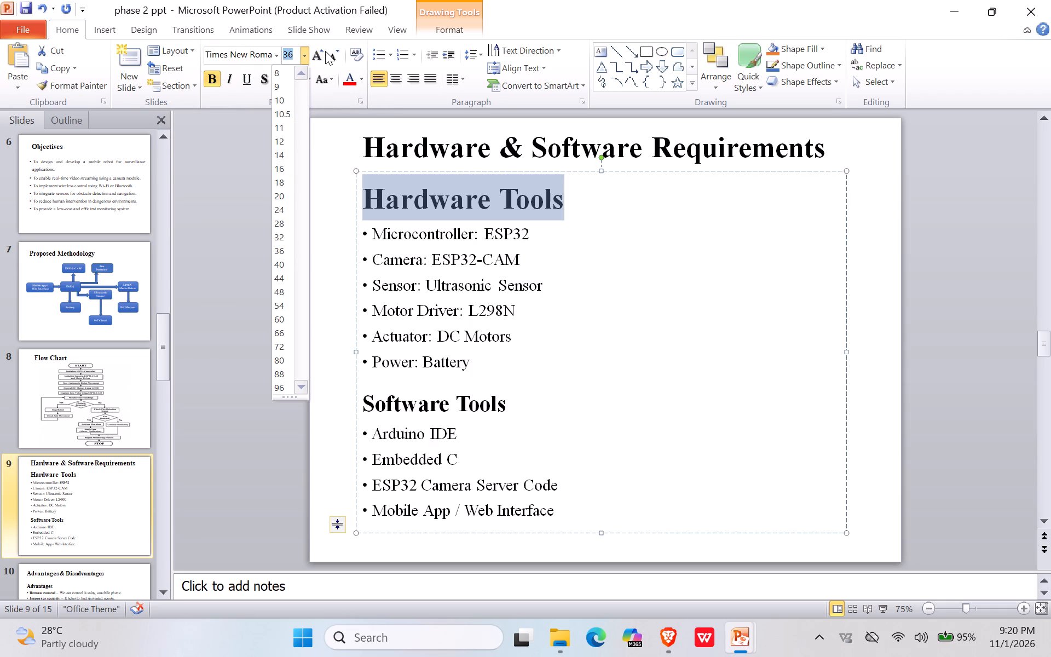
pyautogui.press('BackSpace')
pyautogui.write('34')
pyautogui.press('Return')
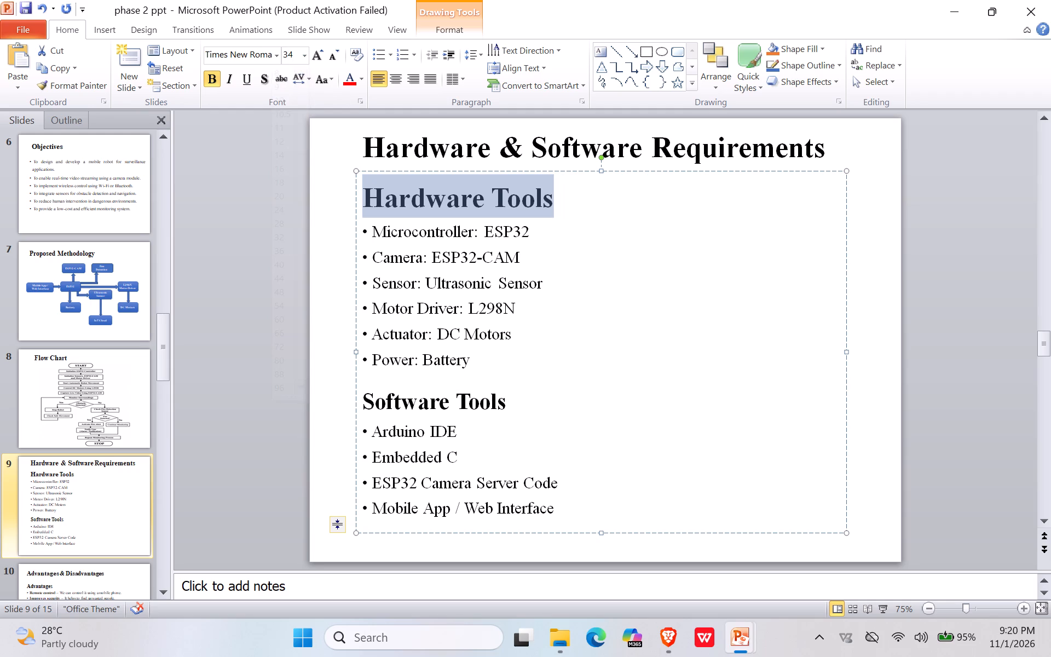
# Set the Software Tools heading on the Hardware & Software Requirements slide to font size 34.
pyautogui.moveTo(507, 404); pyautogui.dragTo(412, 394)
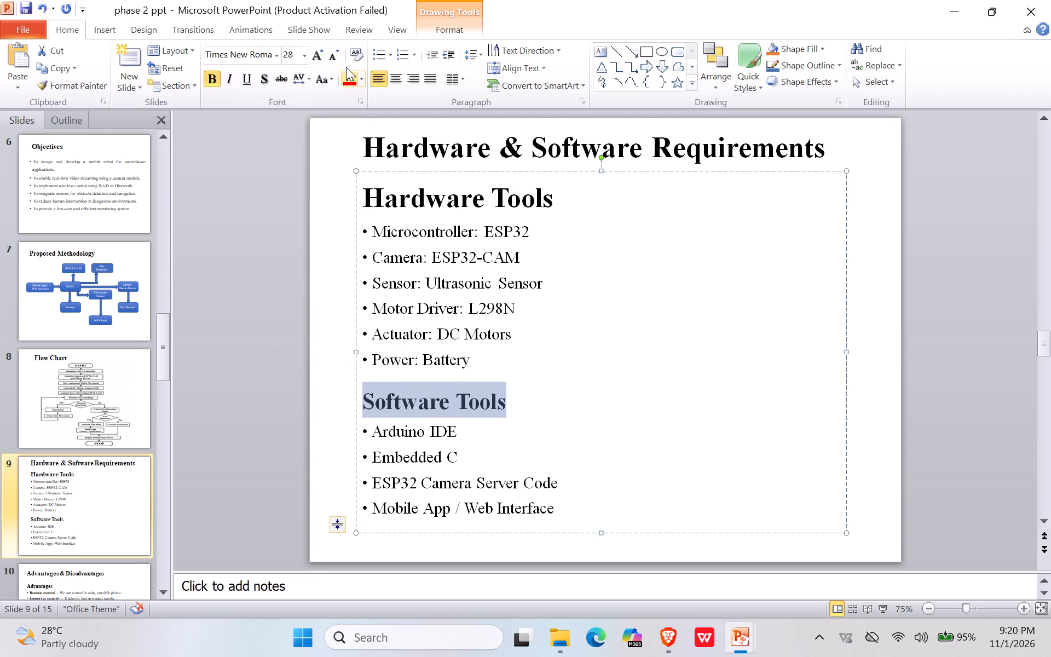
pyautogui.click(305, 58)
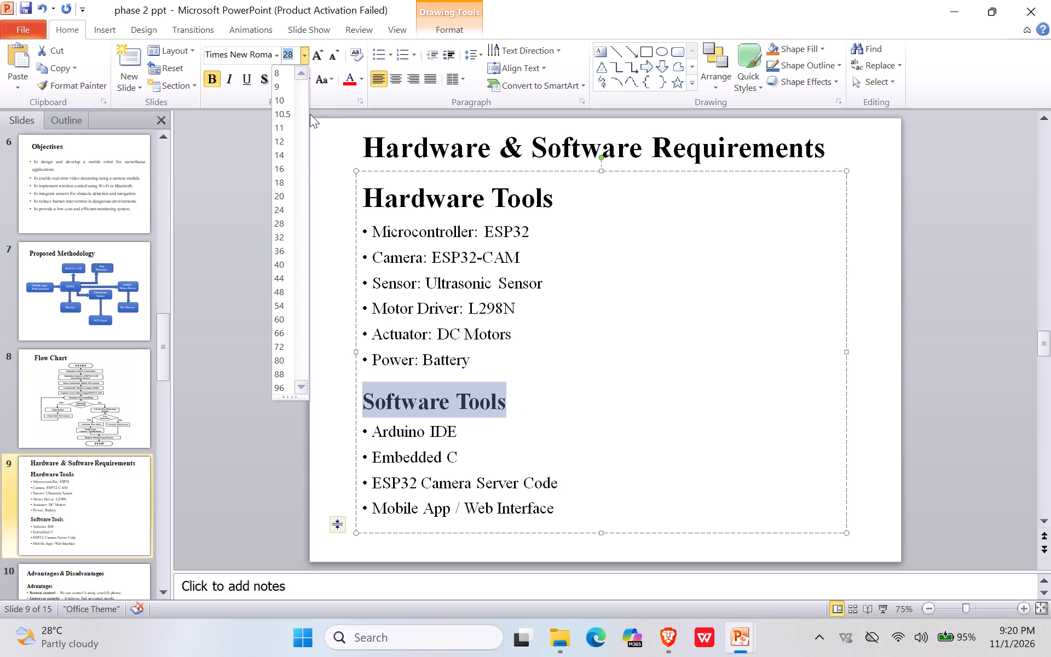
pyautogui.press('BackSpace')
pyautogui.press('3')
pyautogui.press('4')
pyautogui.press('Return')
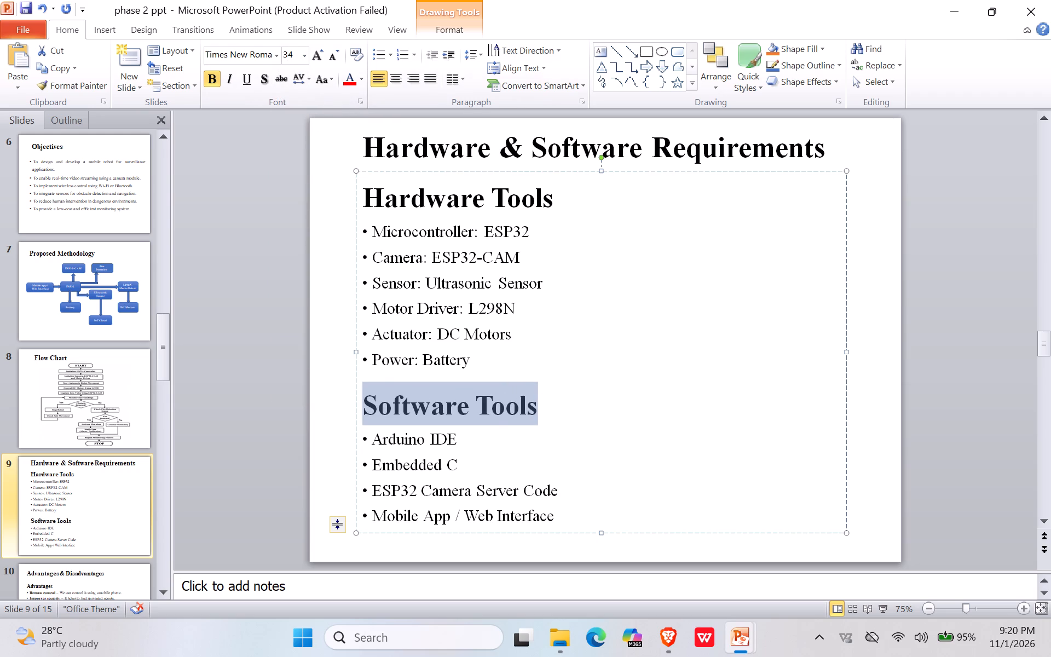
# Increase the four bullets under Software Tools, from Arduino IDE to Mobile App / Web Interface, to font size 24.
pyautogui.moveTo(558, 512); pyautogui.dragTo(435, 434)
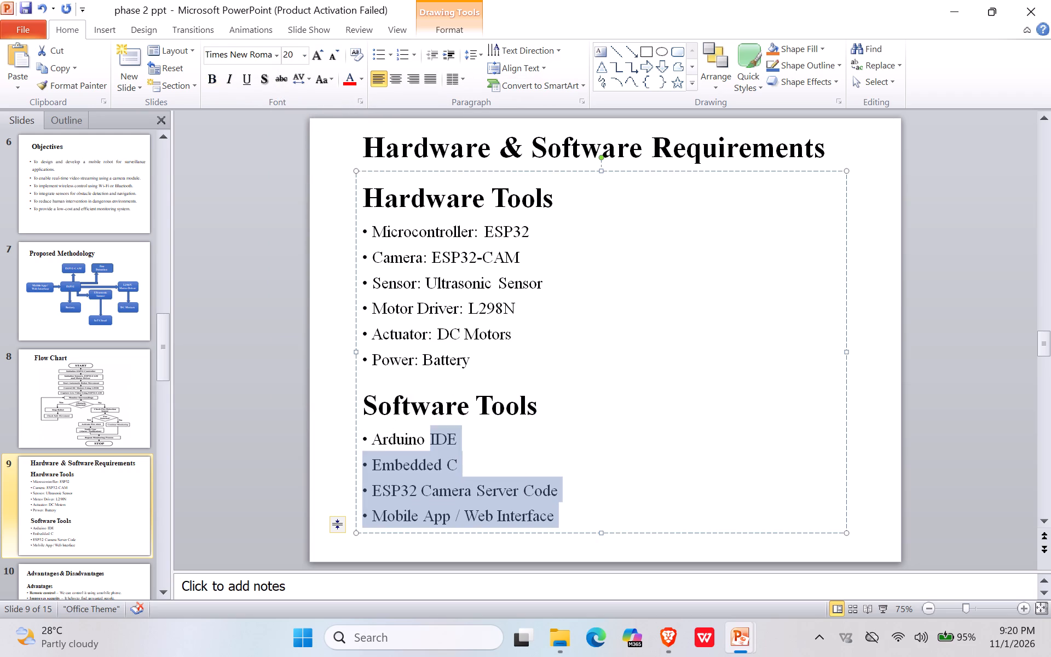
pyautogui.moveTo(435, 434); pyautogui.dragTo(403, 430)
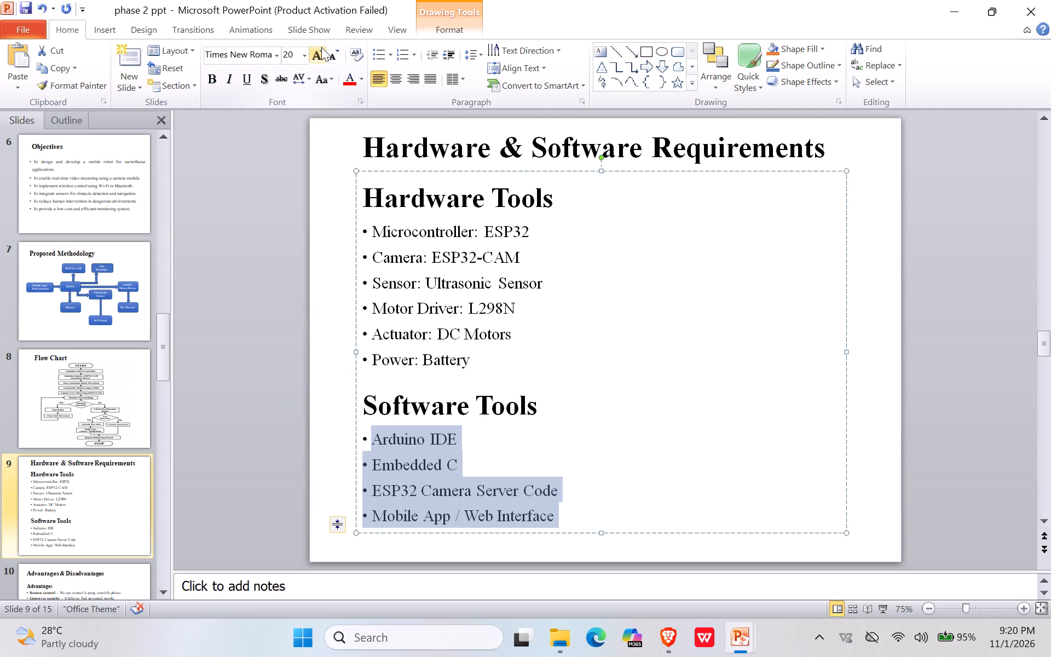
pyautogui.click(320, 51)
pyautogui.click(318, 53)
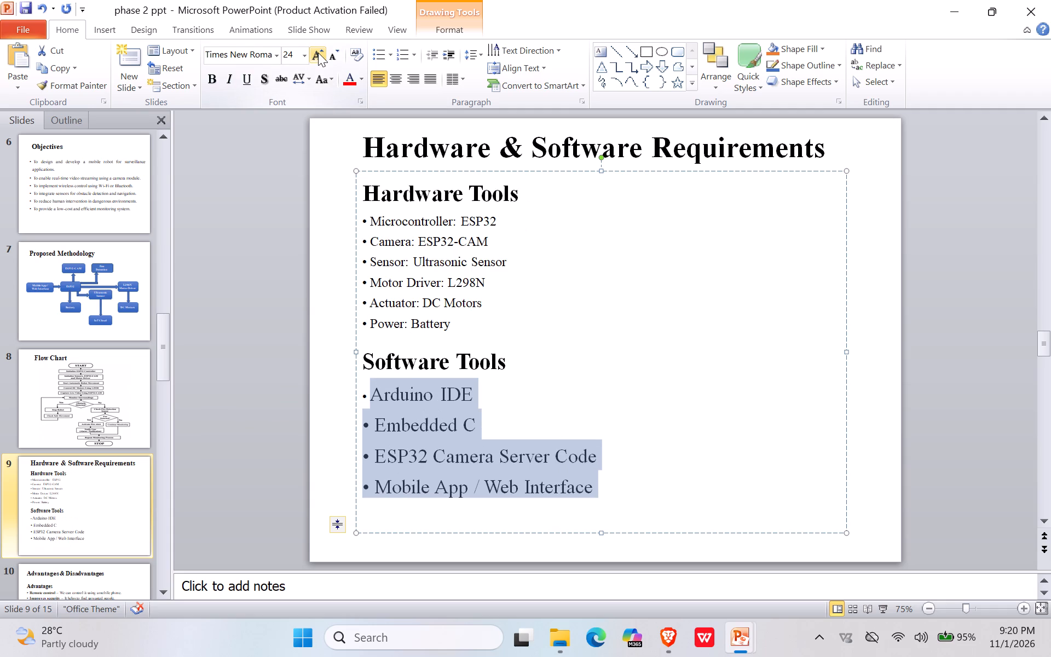
# Set all six bullets under Hardware Tools, from Microcontroller to Power, uniformly to font size 24.
pyautogui.moveTo(473, 329); pyautogui.dragTo(425, 295)
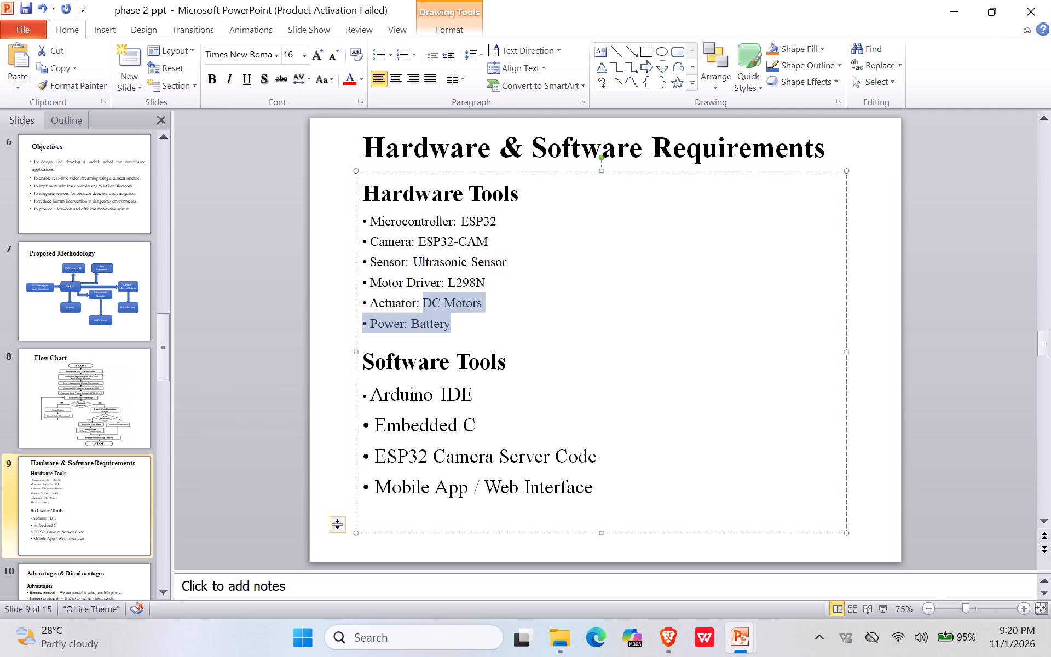
pyautogui.moveTo(425, 295); pyautogui.dragTo(400, 221)
pyautogui.click(321, 53)
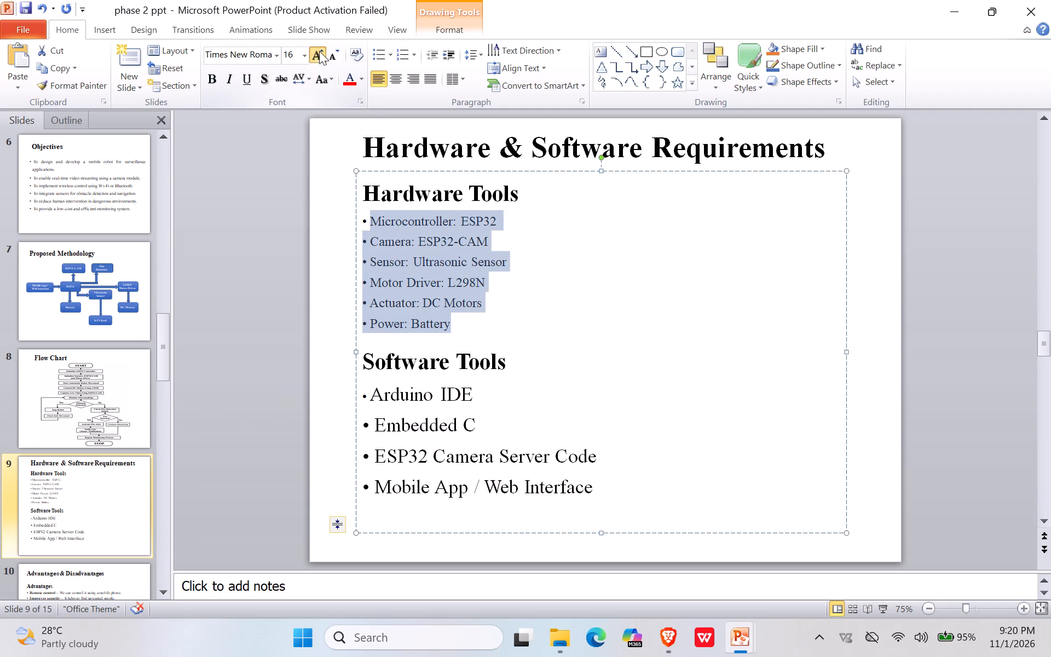
pyautogui.click(319, 50)
pyautogui.click(319, 50)
pyautogui.click(320, 54)
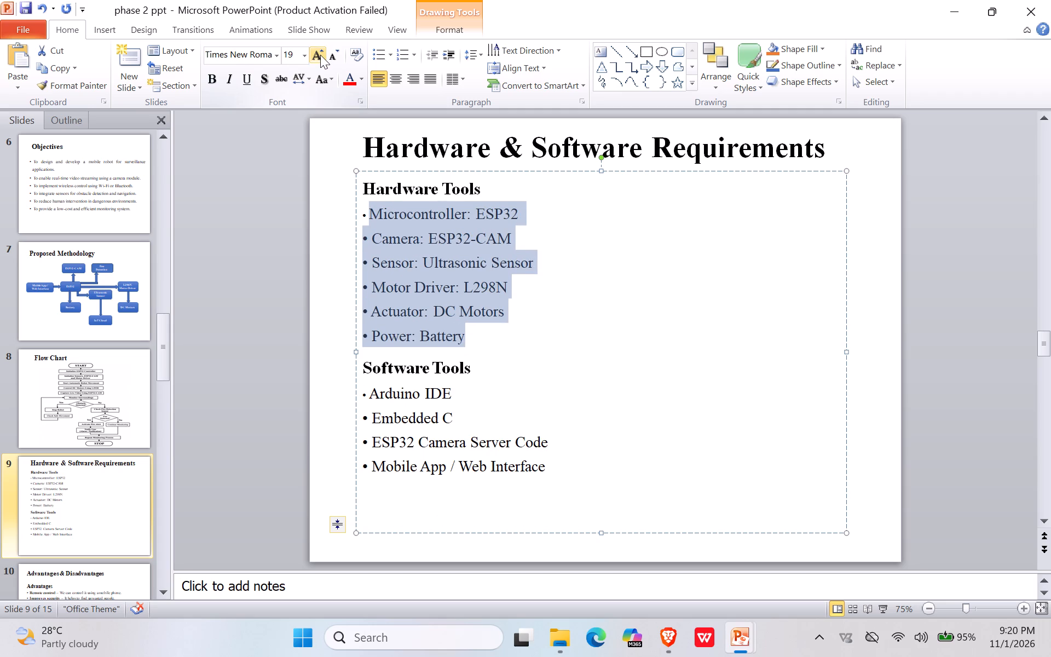
pyautogui.click(320, 55)
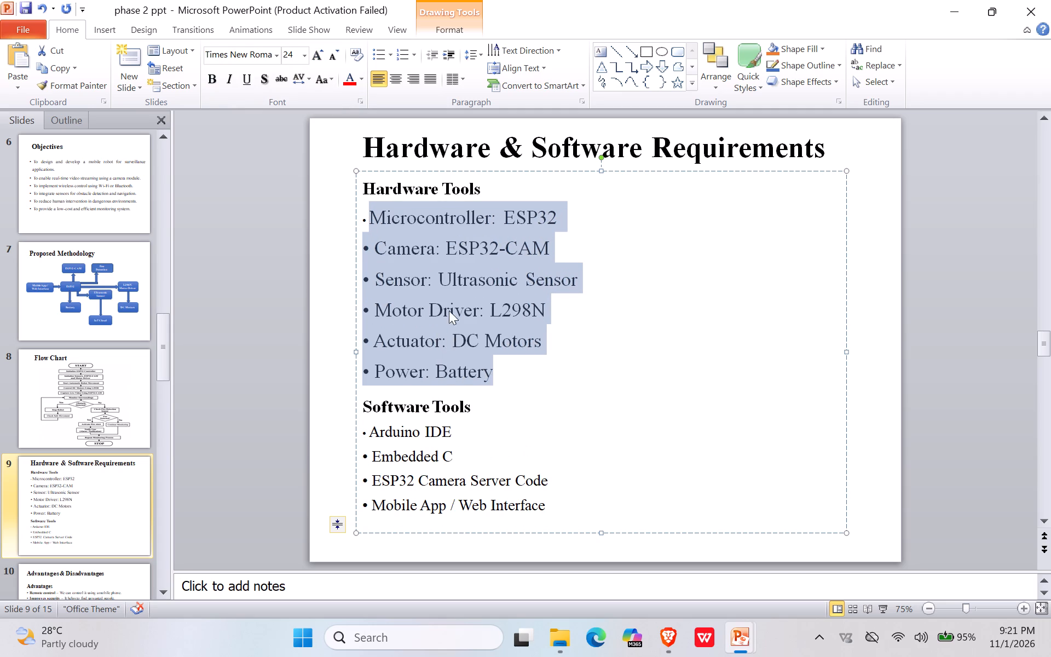
pyautogui.click(509, 396)
pyautogui.moveTo(515, 387); pyautogui.dragTo(391, 253)
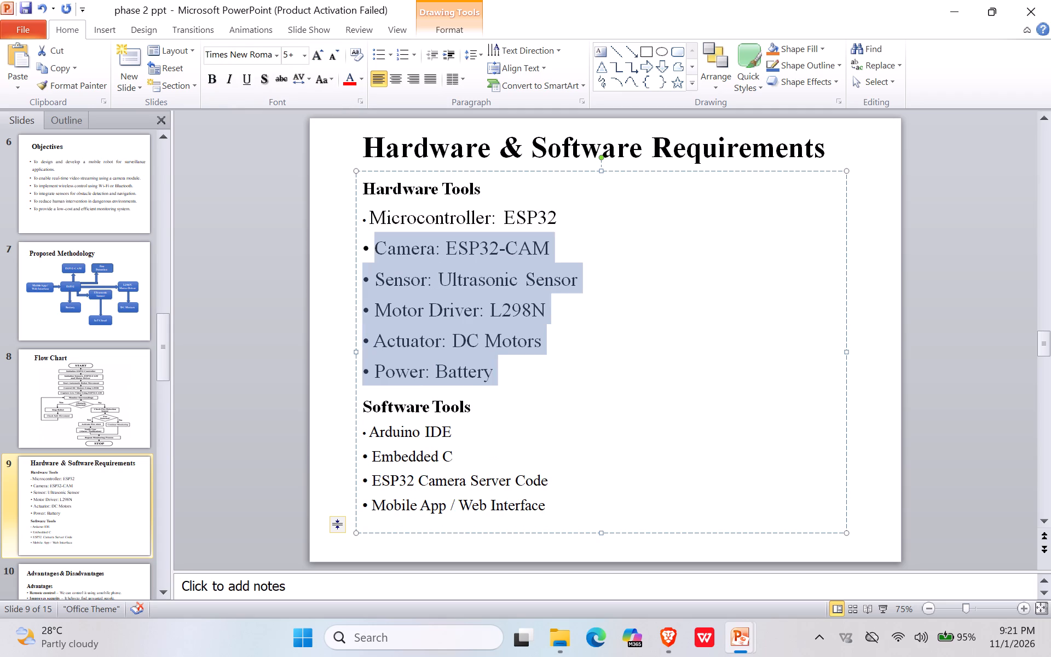
pyautogui.moveTo(391, 253); pyautogui.dragTo(356, 210)
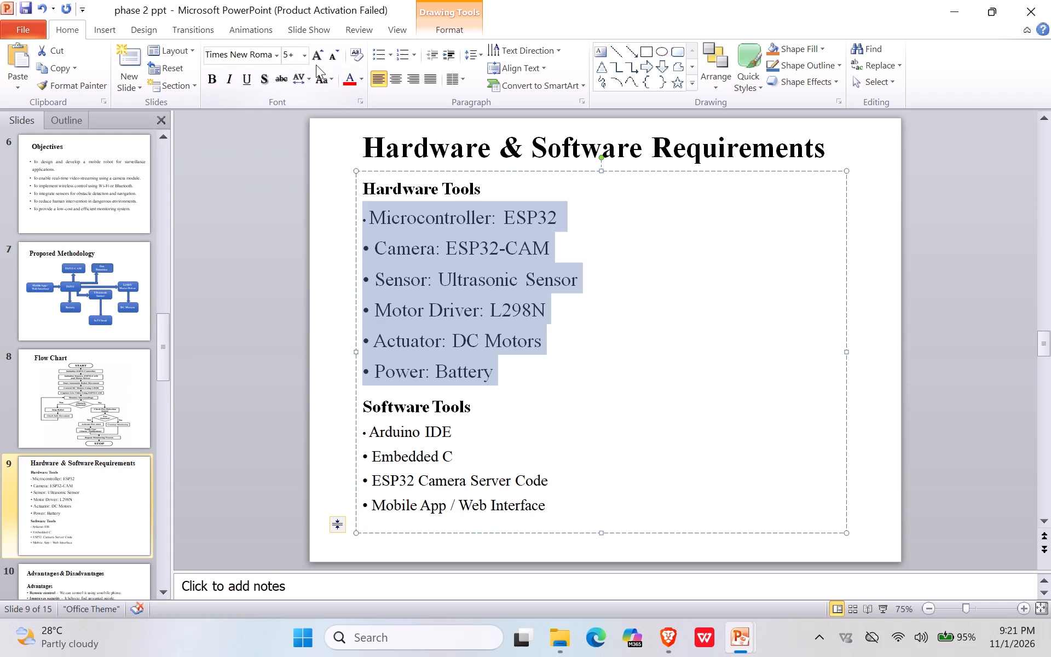
pyautogui.click(308, 57)
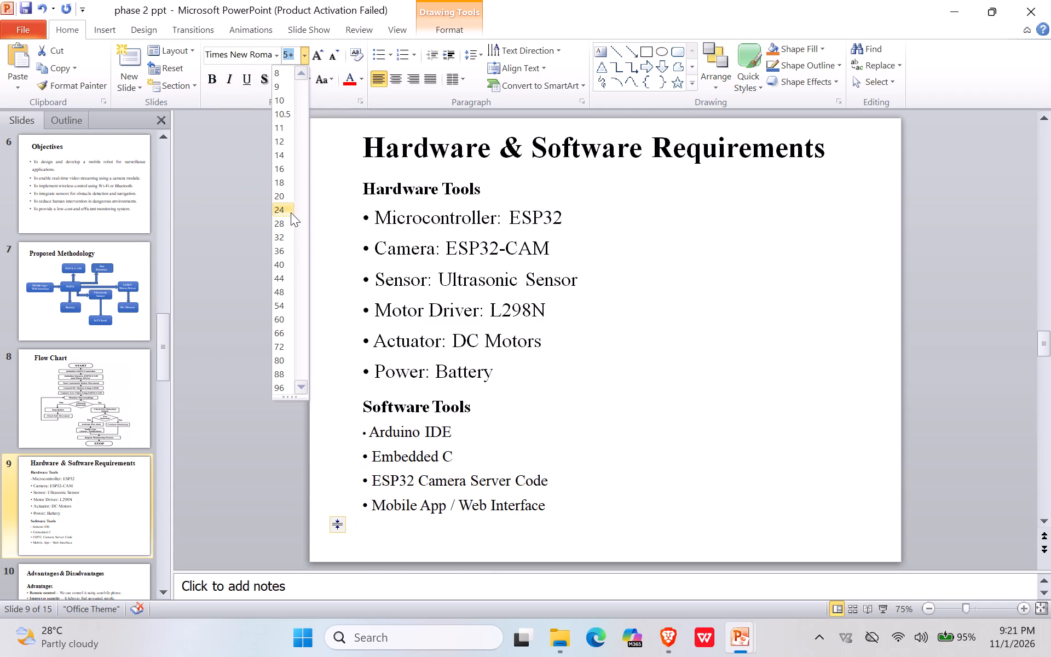
pyautogui.click(291, 212)
# Set the four bullets under Software Tools, from Arduino IDE to Mobile App / Web Interface, uniformly to font size 24.
pyautogui.moveTo(588, 508); pyautogui.dragTo(410, 407)
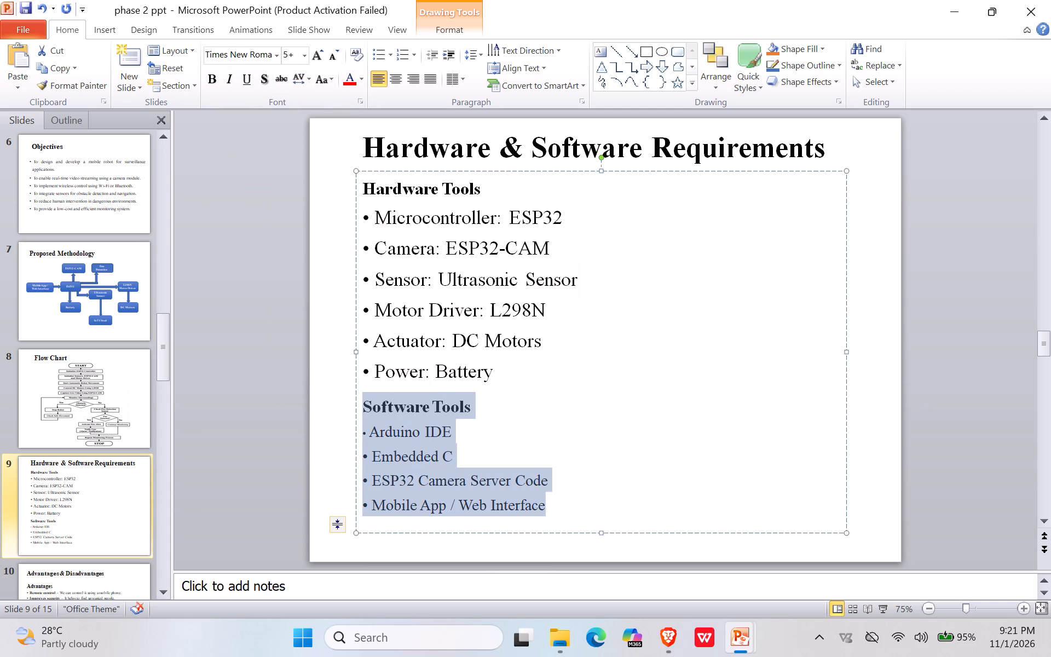
pyautogui.moveTo(410, 407); pyautogui.dragTo(361, 426)
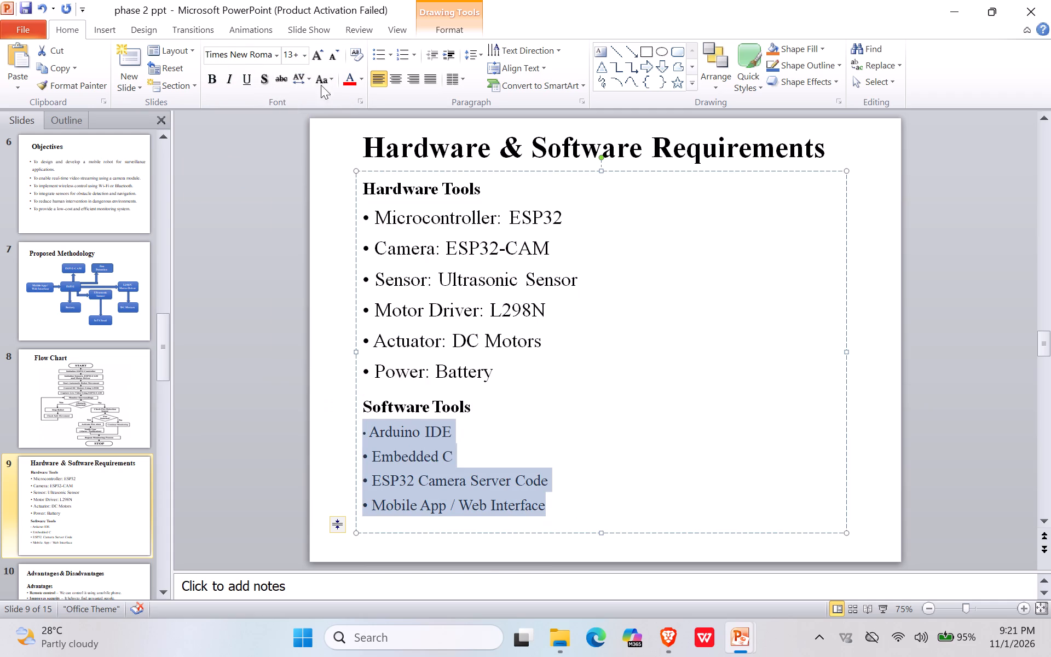
pyautogui.click(305, 53)
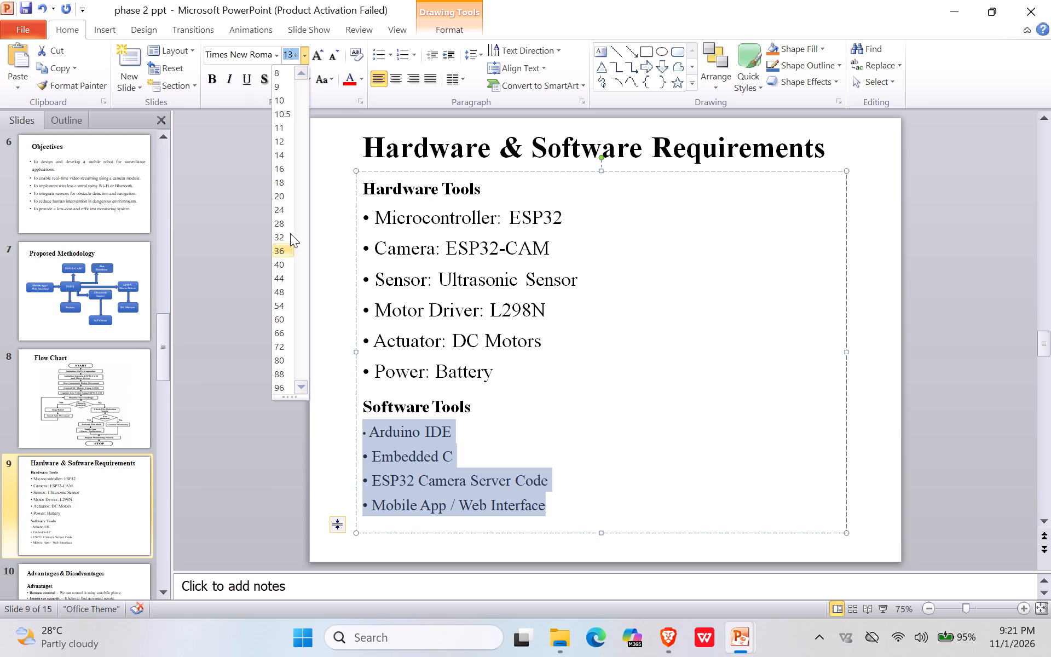
pyautogui.click(290, 211)
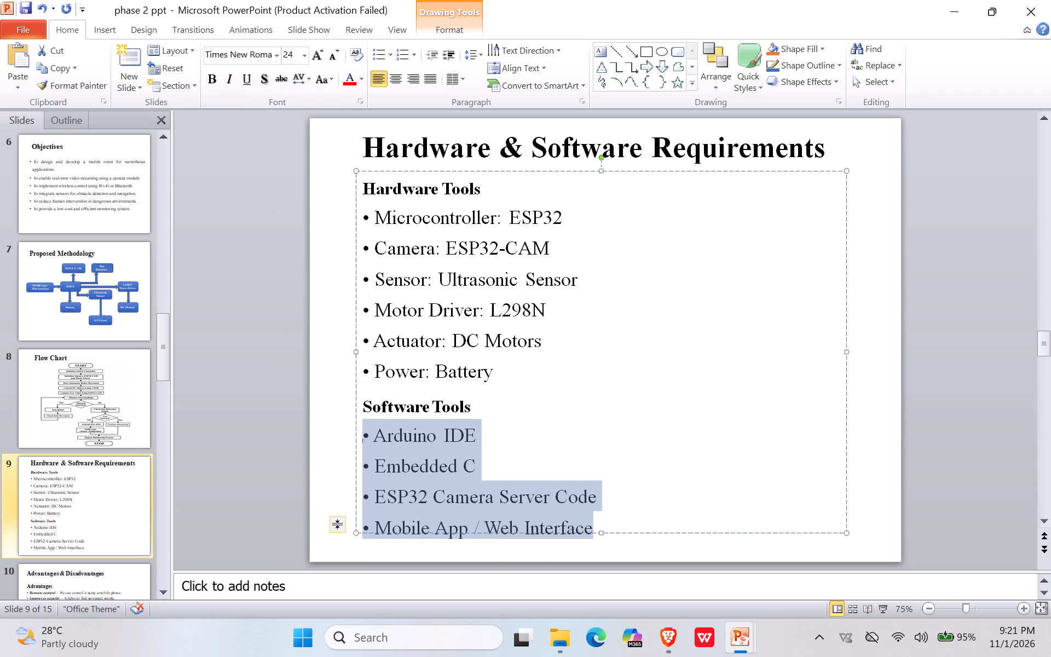
# Set the Software Tools heading to font size 36 and remove the empty line above it.
pyautogui.moveTo(509, 398); pyautogui.dragTo(373, 389)
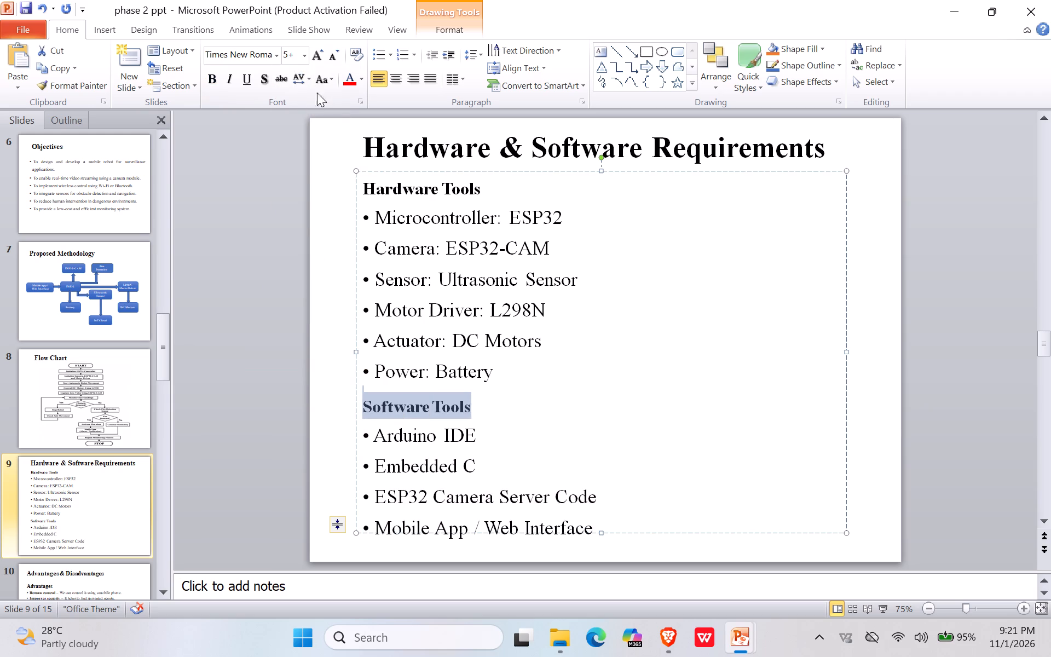
pyautogui.click(305, 56)
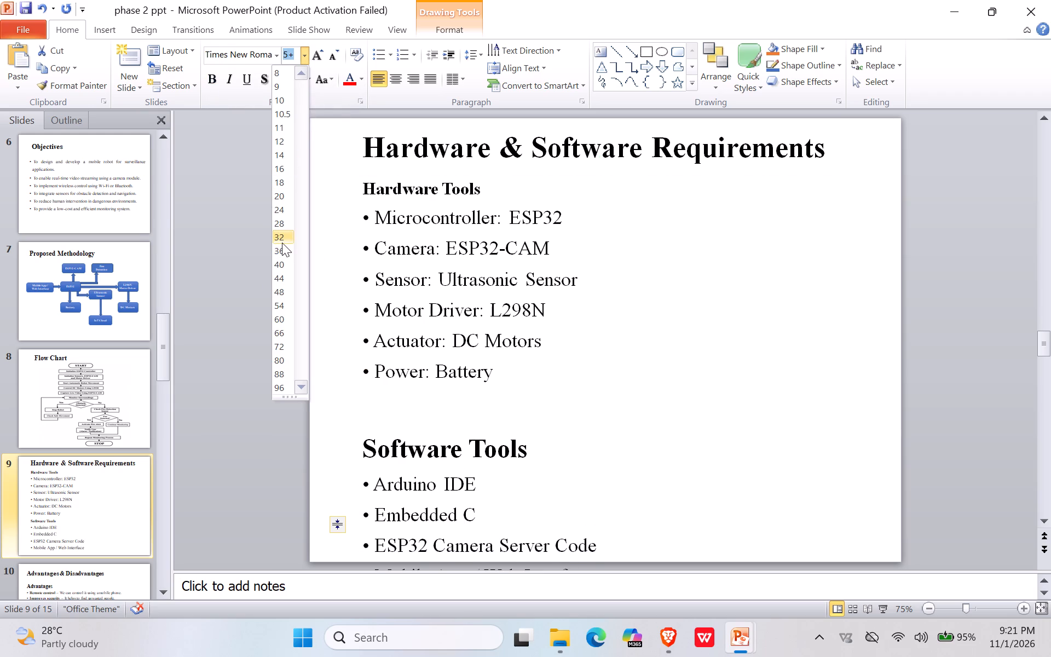
pyautogui.click(282, 246)
pyautogui.click(510, 411)
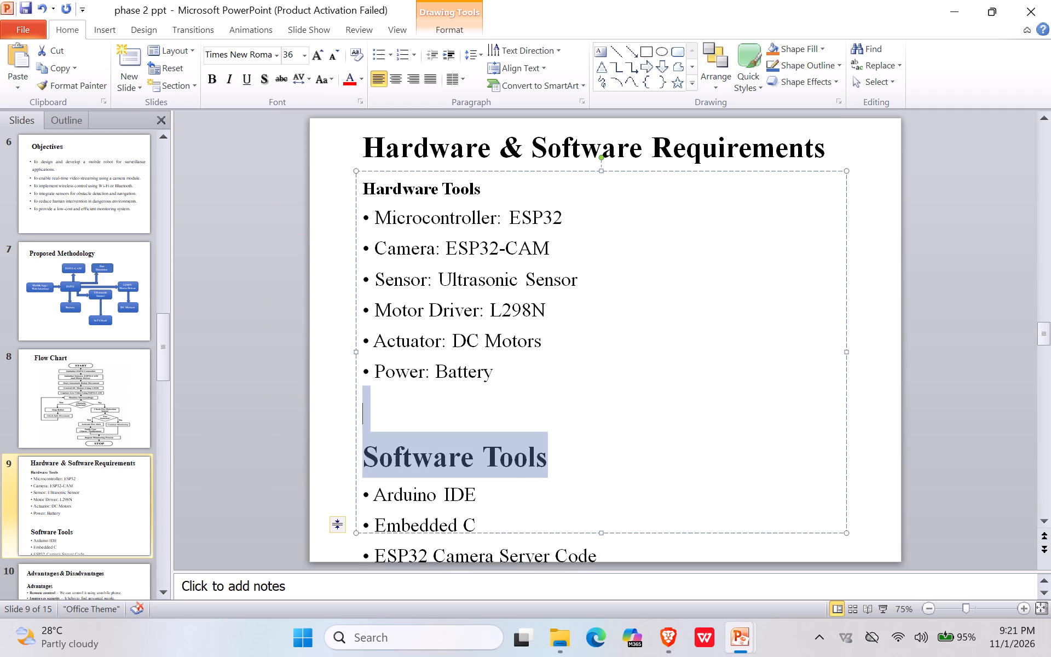
pyautogui.press('BackSpace')
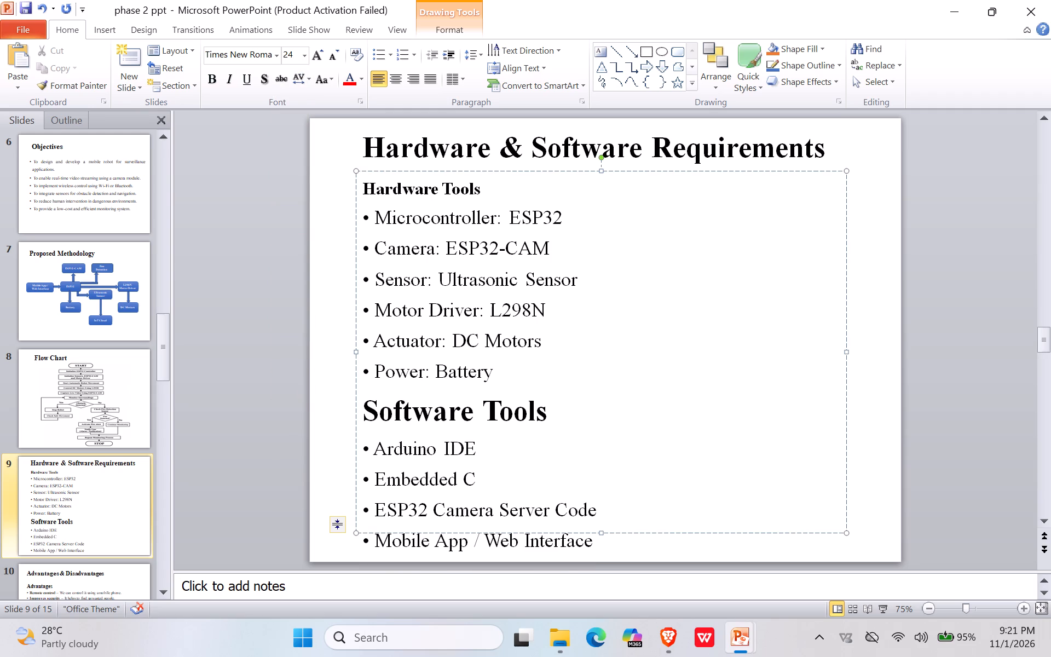
# Set the Hardware Tools heading to font size 36.
pyautogui.moveTo(565, 178); pyautogui.dragTo(382, 193)
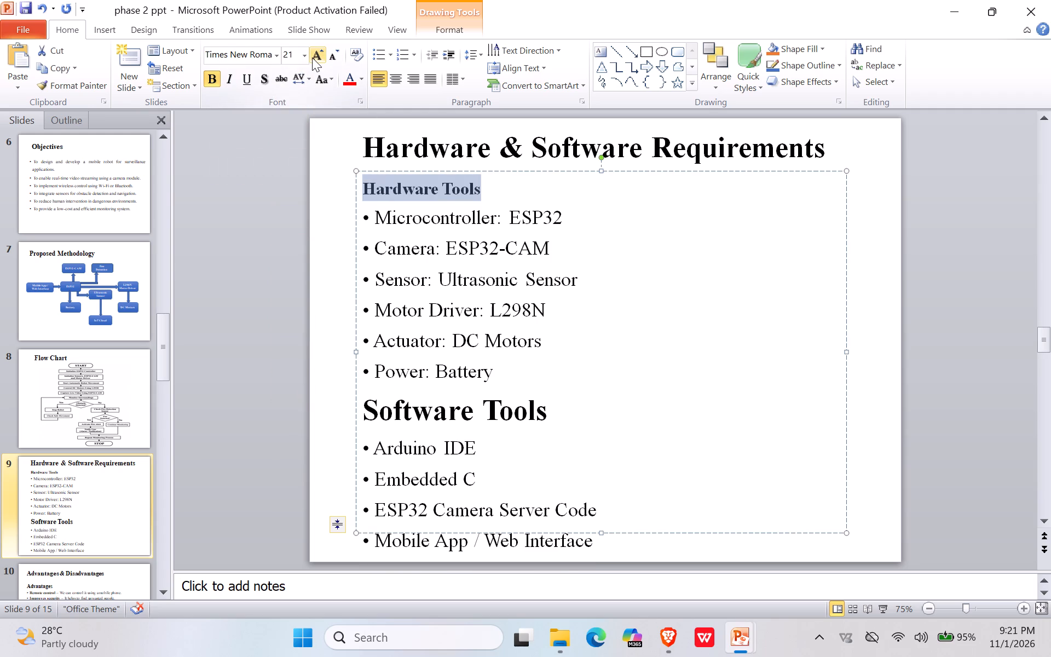
pyautogui.click(308, 57)
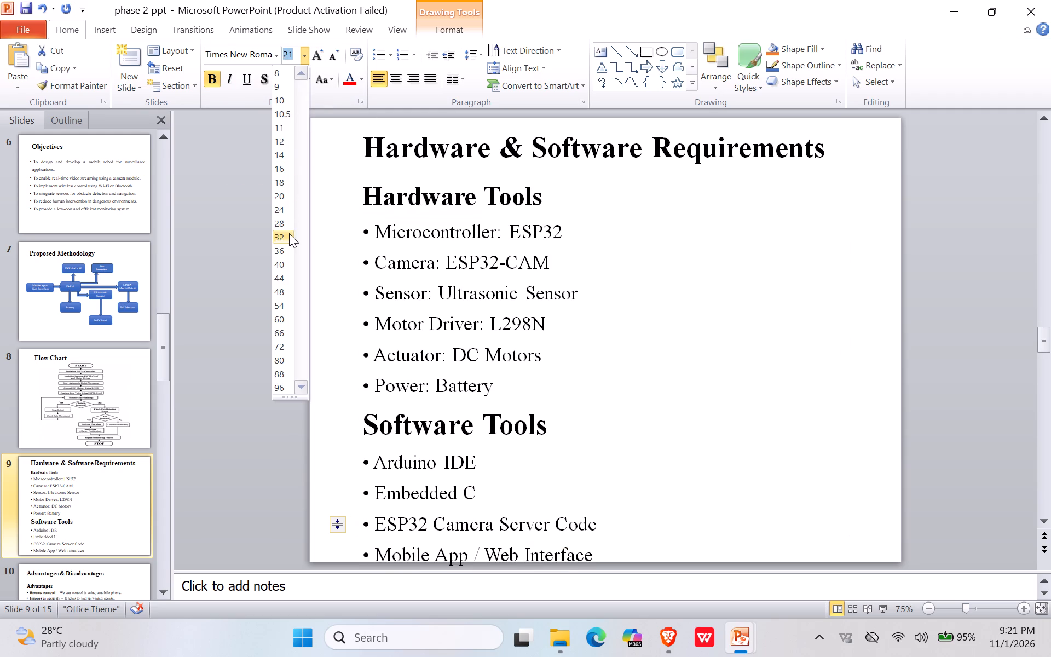
pyautogui.click(288, 247)
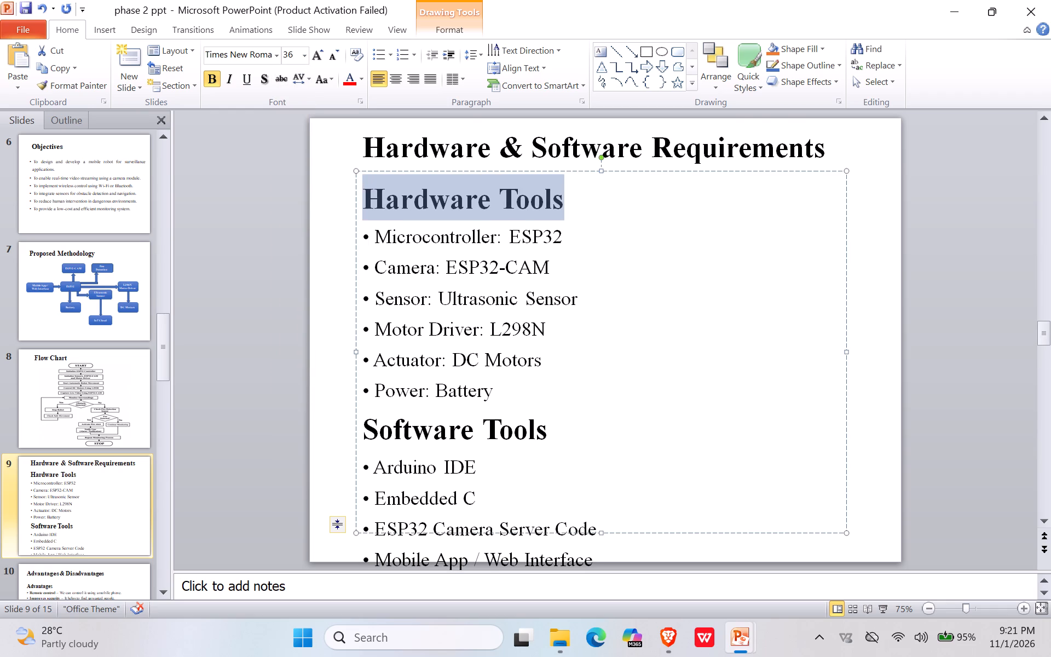
# Compare the Hardware & Software Requirements slide with the following Advantages & Disadvantages slide.
pyautogui.scroll(-1, 652, 394)
pyautogui.scroll(1, 690, 408)
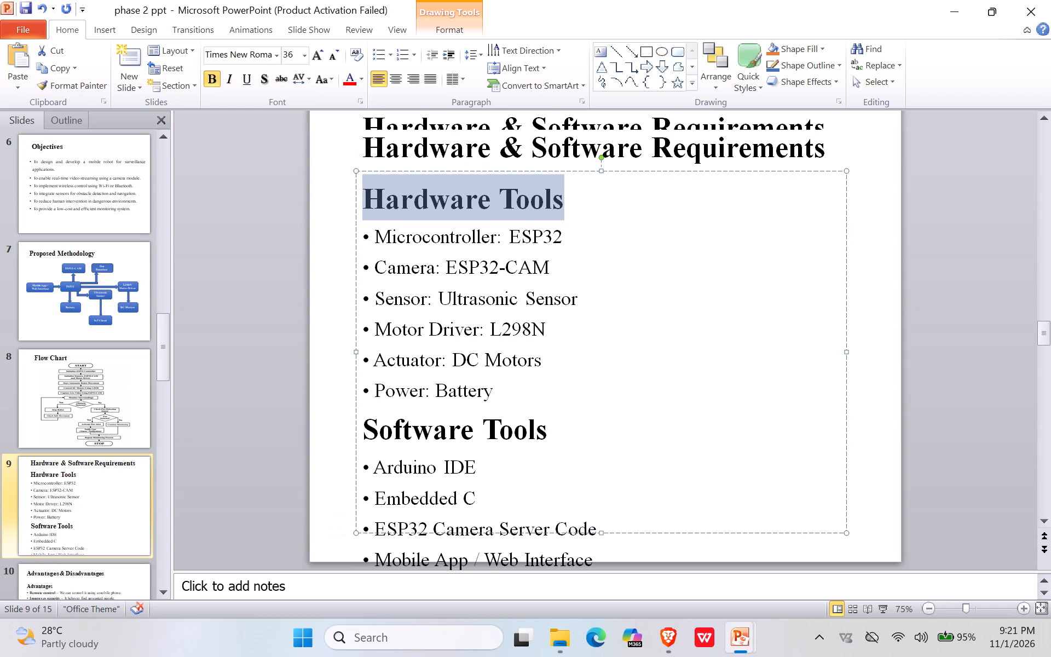
pyautogui.scroll(-2, 635, 388)
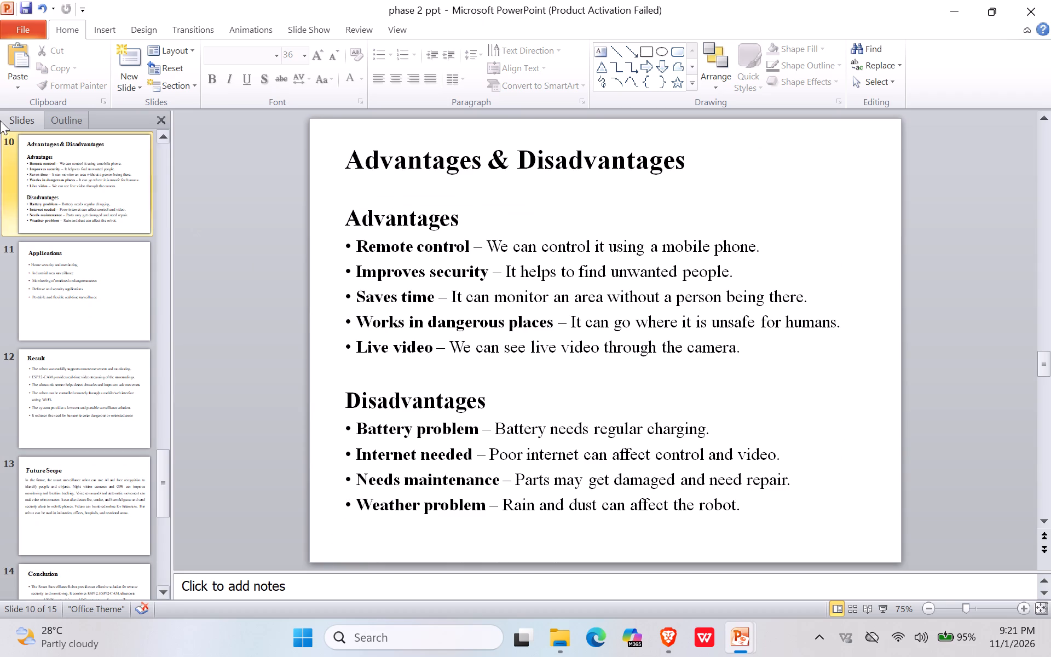
pyautogui.scroll(2, 76, 190)
pyautogui.click(78, 312)
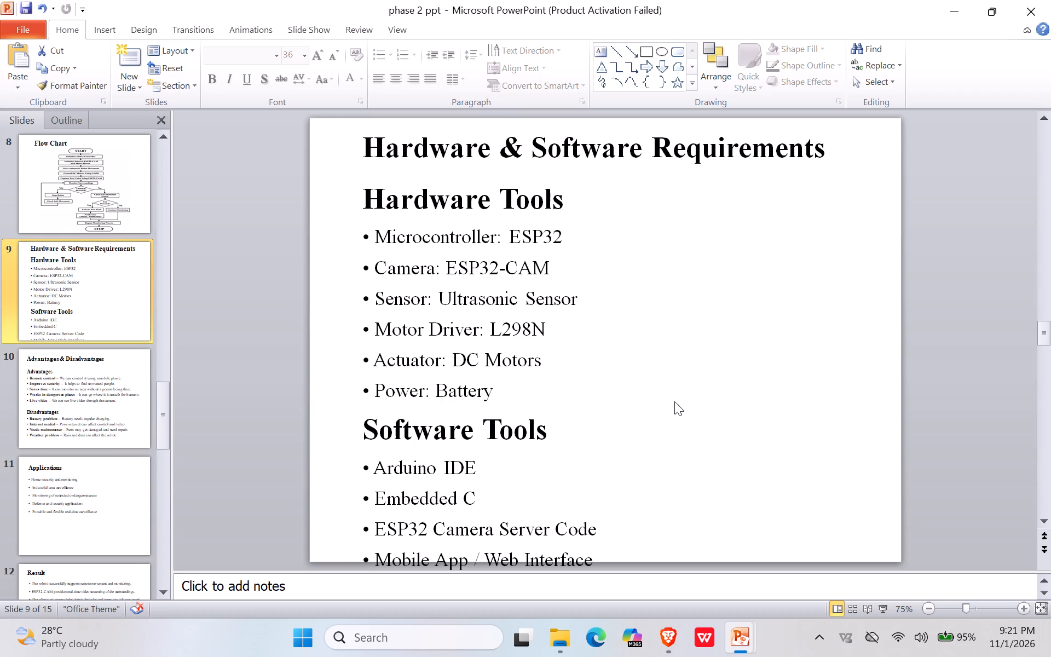
pyautogui.scroll(-2, 674, 401)
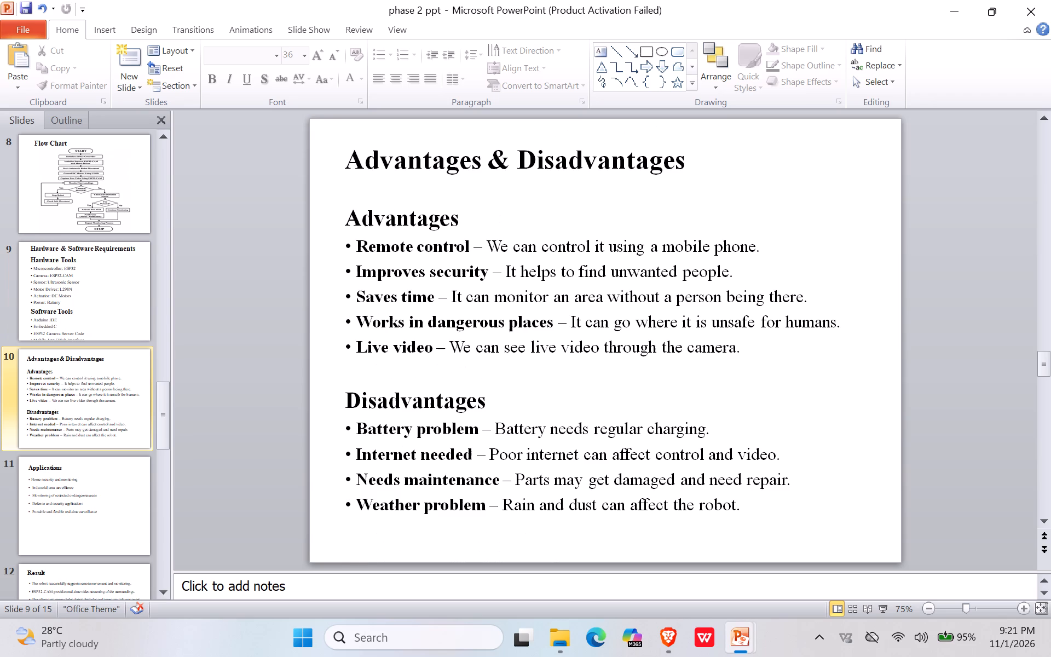
# Move the tools text box on the Hardware & Software Requirements slide up beneath the title so its last bullet fits on the slide.
pyautogui.scroll(1, 674, 401)
pyautogui.click(626, 489)
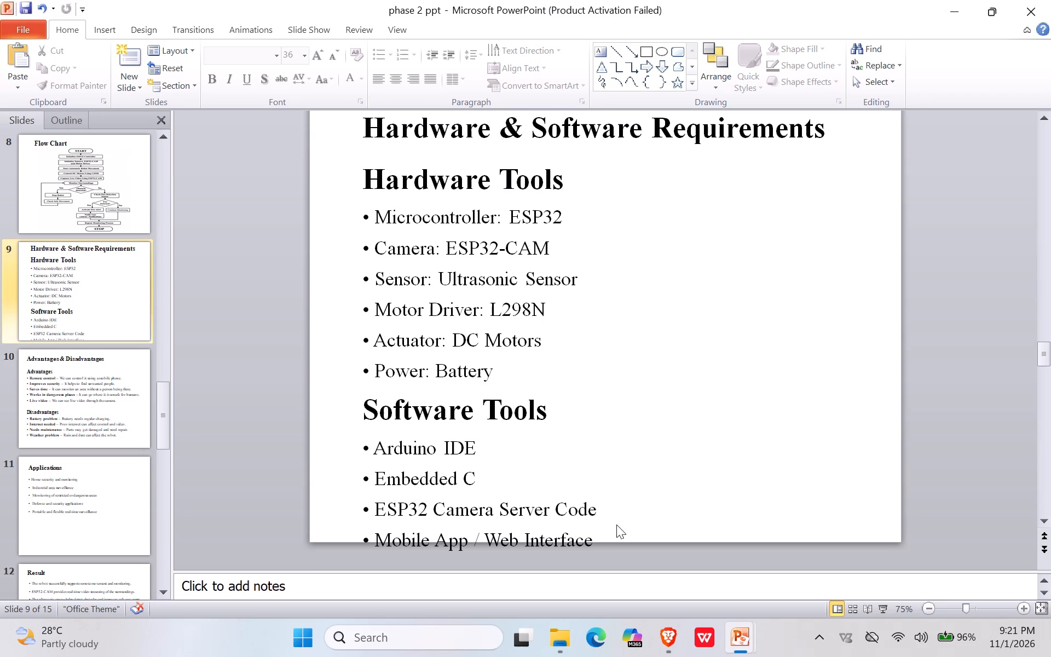
pyautogui.click(617, 526)
pyautogui.click(500, 497)
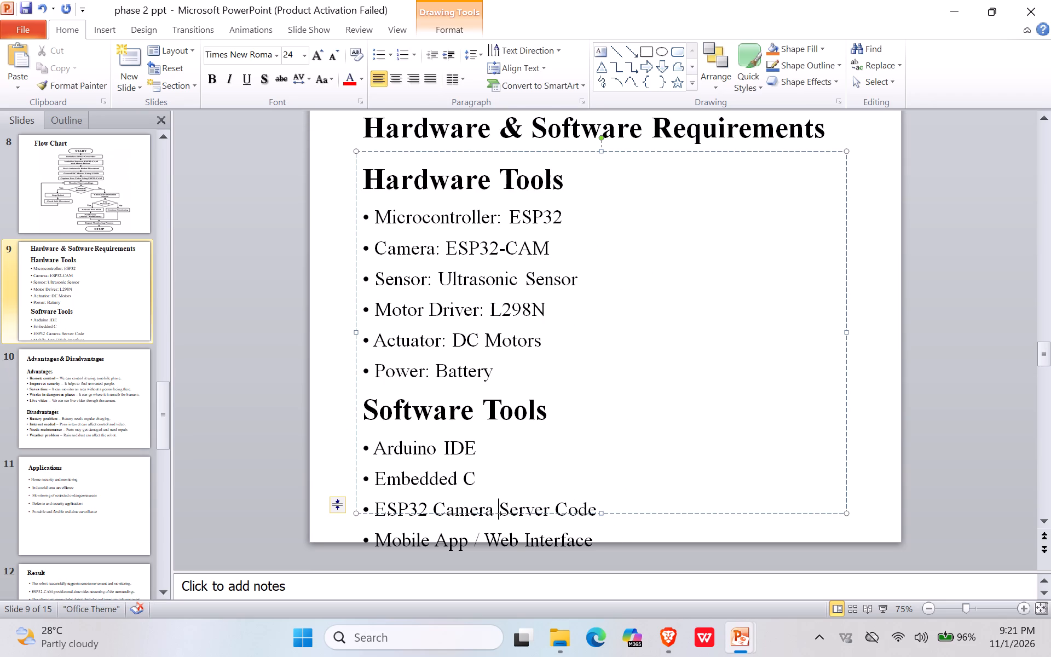
pyautogui.moveTo(602, 511); pyautogui.dragTo(603, 501)
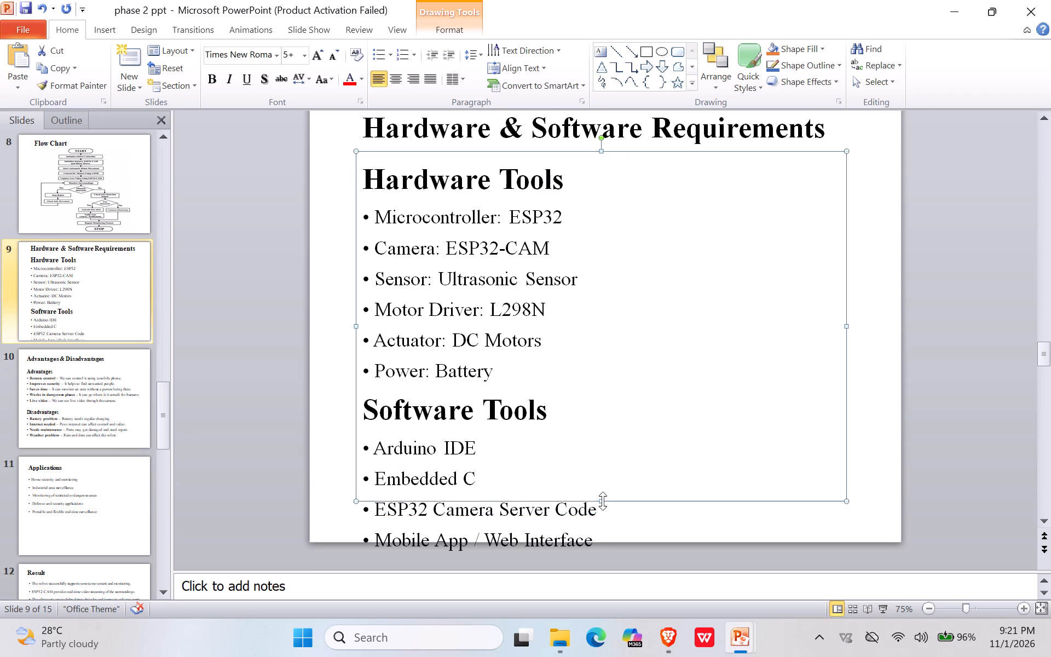
pyautogui.moveTo(600, 543); pyautogui.dragTo(518, 523)
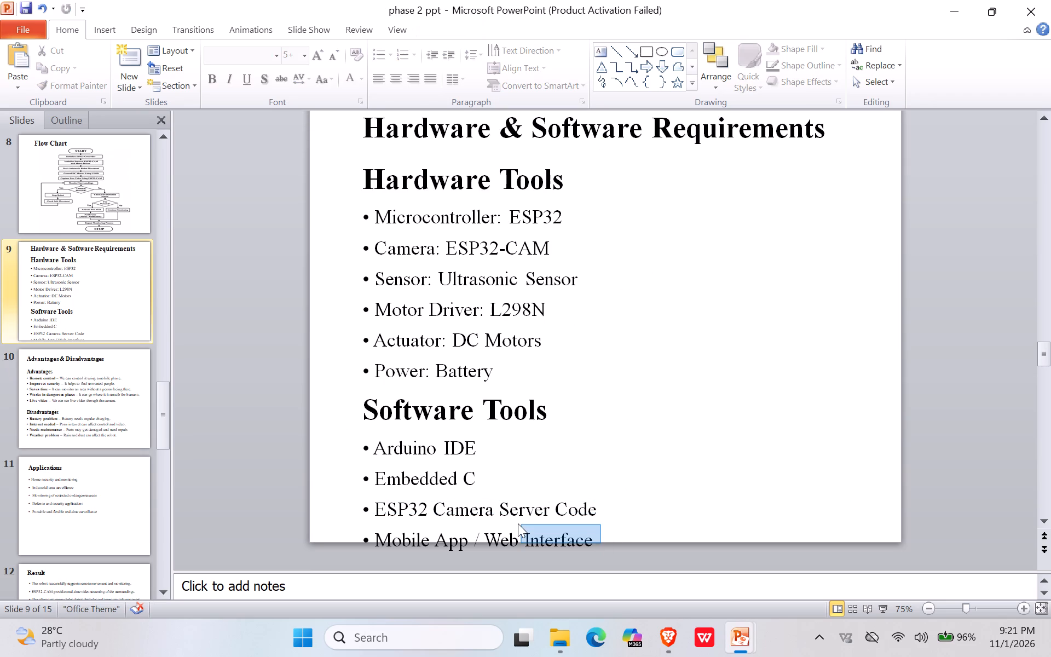
pyautogui.moveTo(518, 523); pyautogui.dragTo(559, 522)
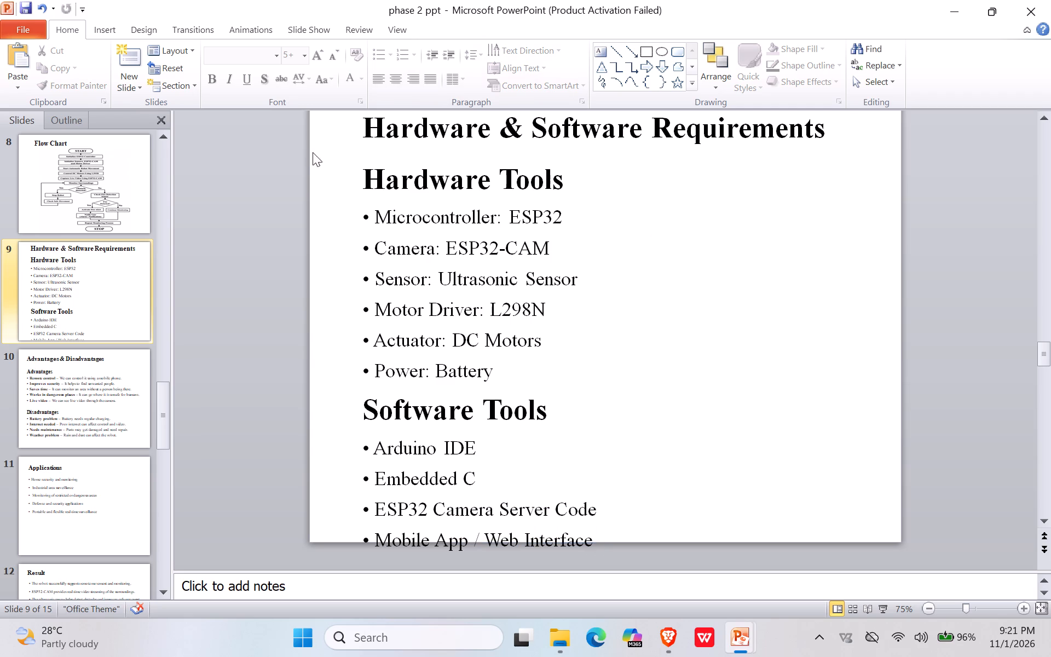
pyautogui.click(374, 195)
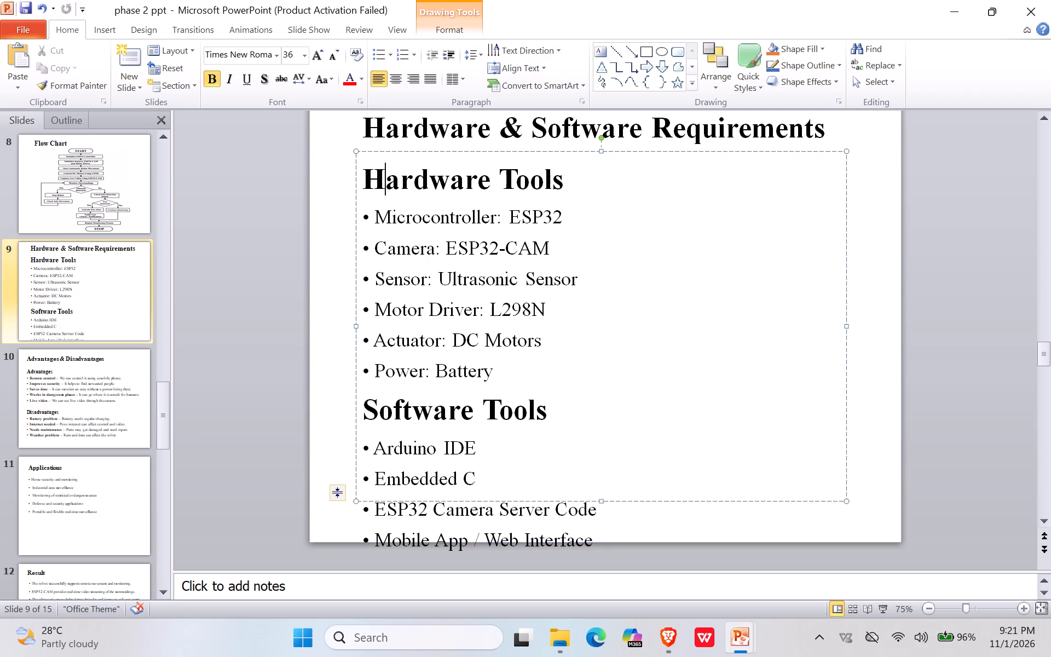
pyautogui.moveTo(594, 150); pyautogui.dragTo(597, 139)
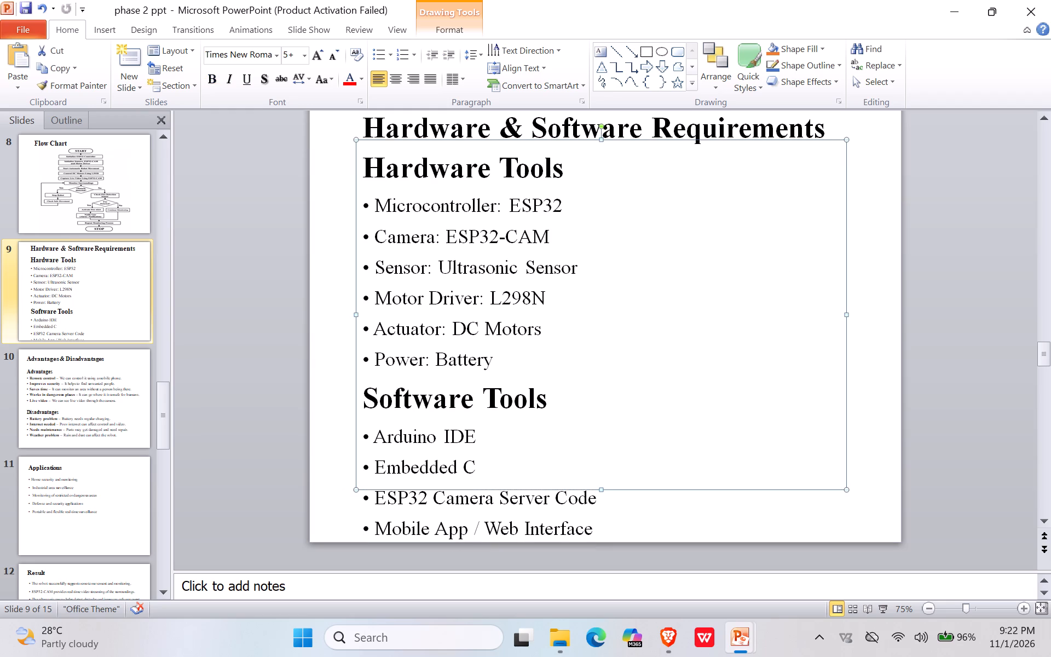
pyautogui.moveTo(593, 151); pyautogui.dragTo(595, 143)
pyautogui.click(905, 216)
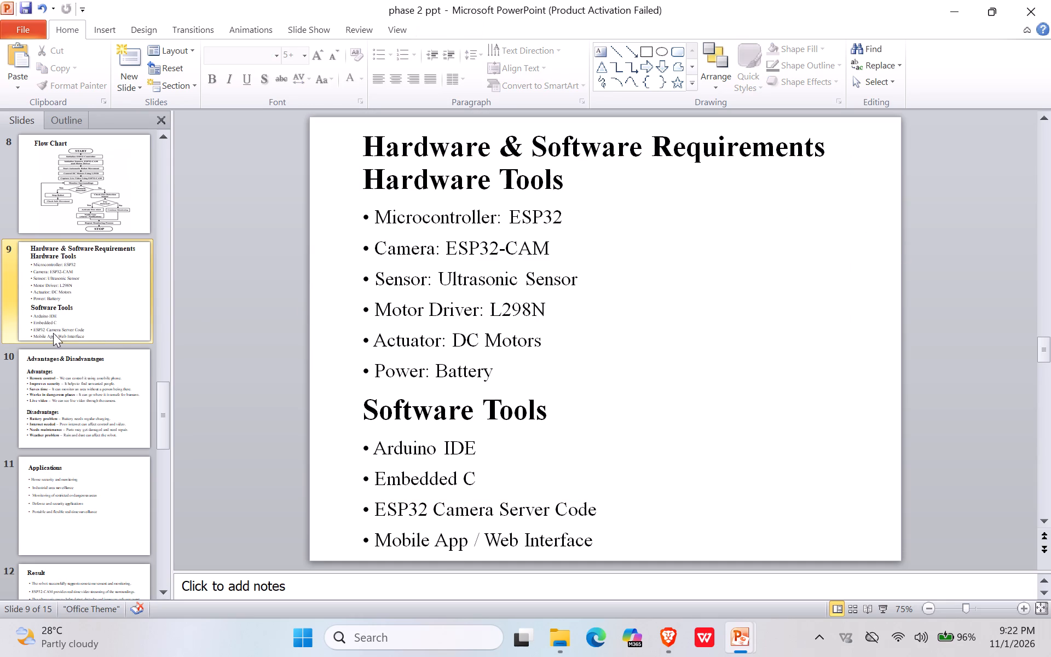
# Check the font sizes of the title, the two tools headings and their bullets on the Hardware & Software Requirements slide.
pyautogui.click(99, 195)
pyautogui.click(96, 301)
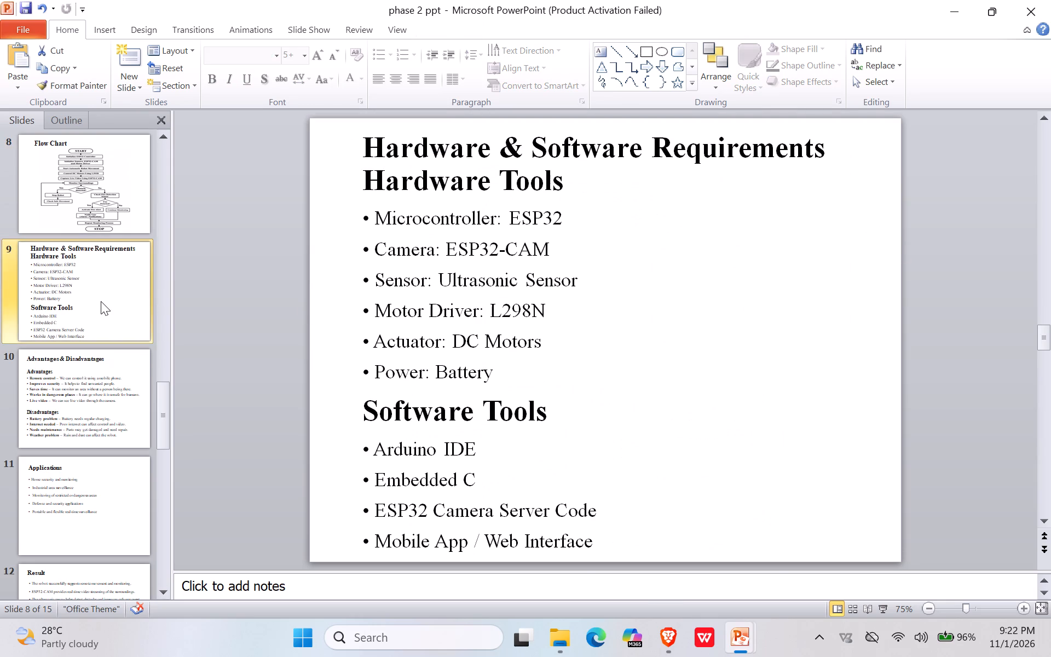
pyautogui.click(396, 140)
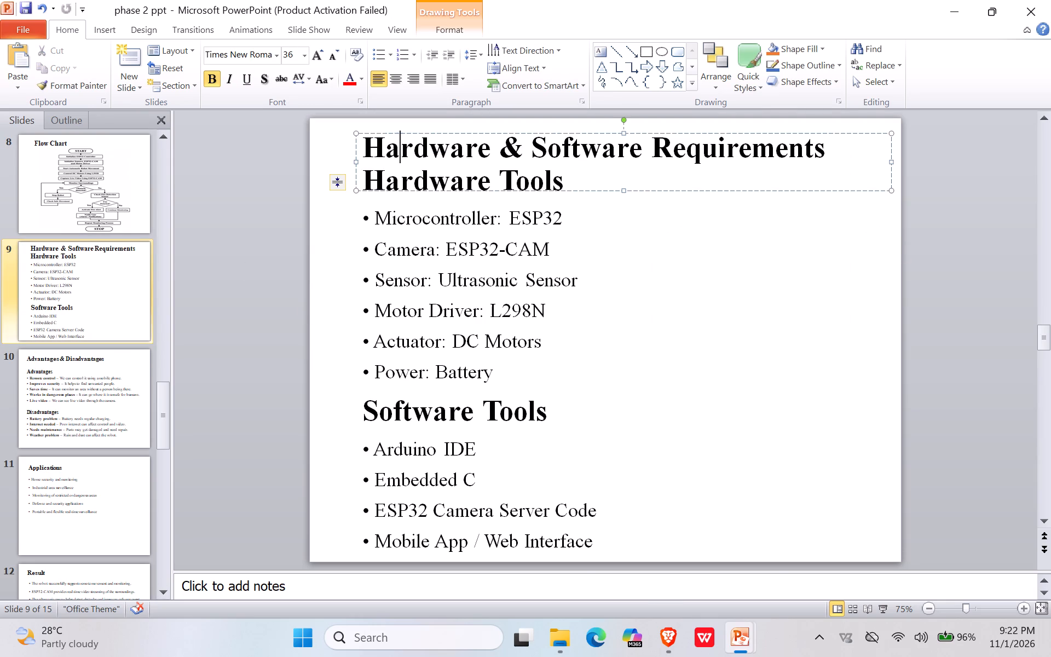
pyautogui.click(420, 212)
pyautogui.click(422, 181)
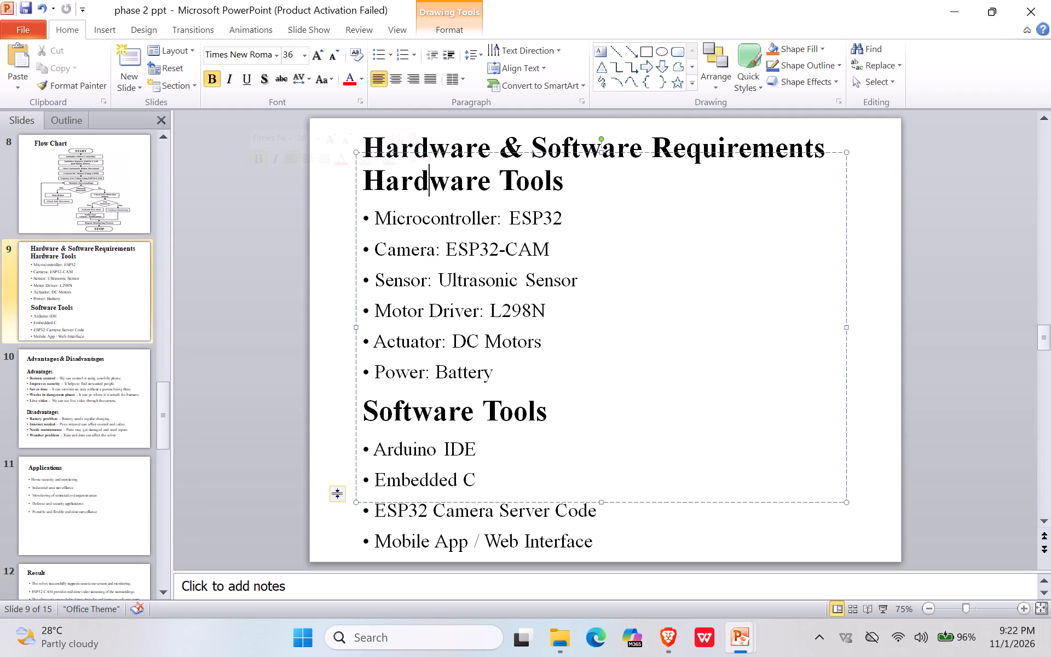
pyautogui.click(434, 222)
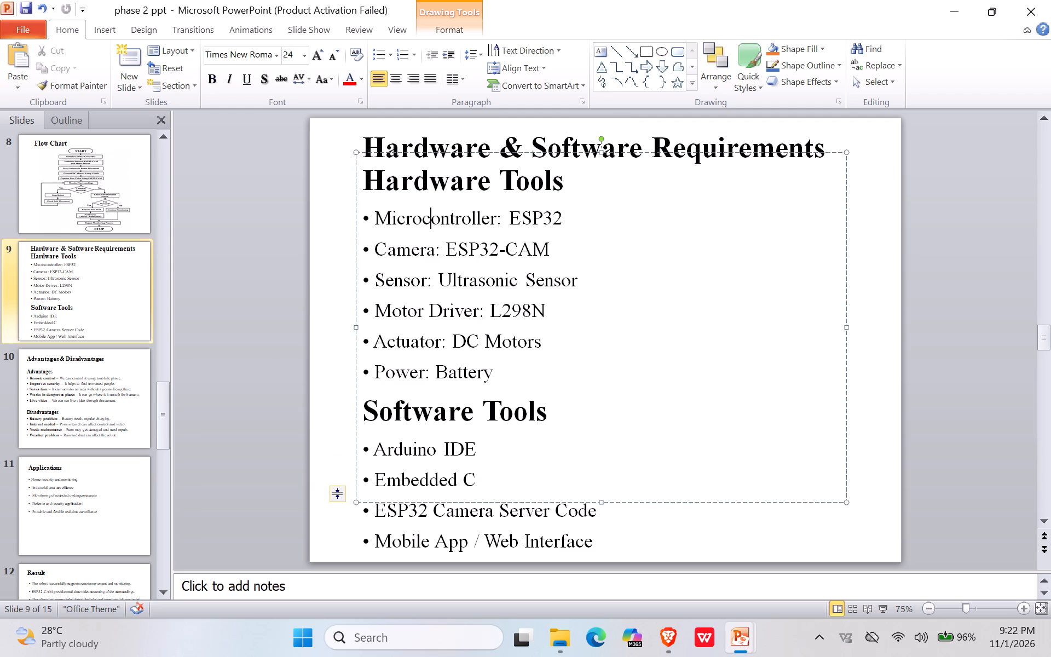
pyautogui.click(473, 404)
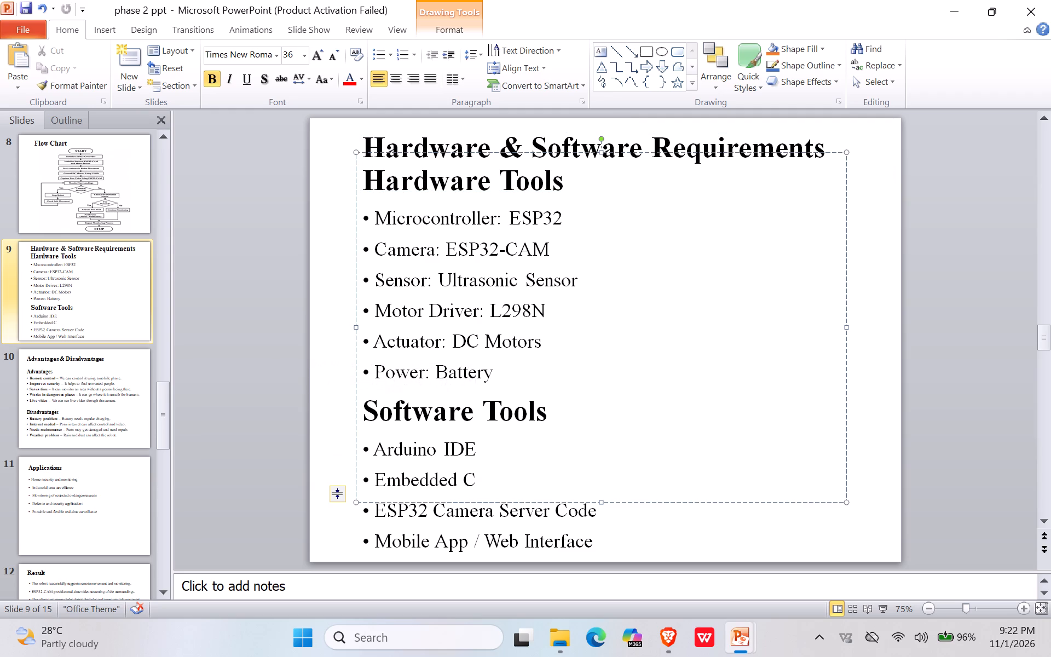
pyautogui.click(454, 452)
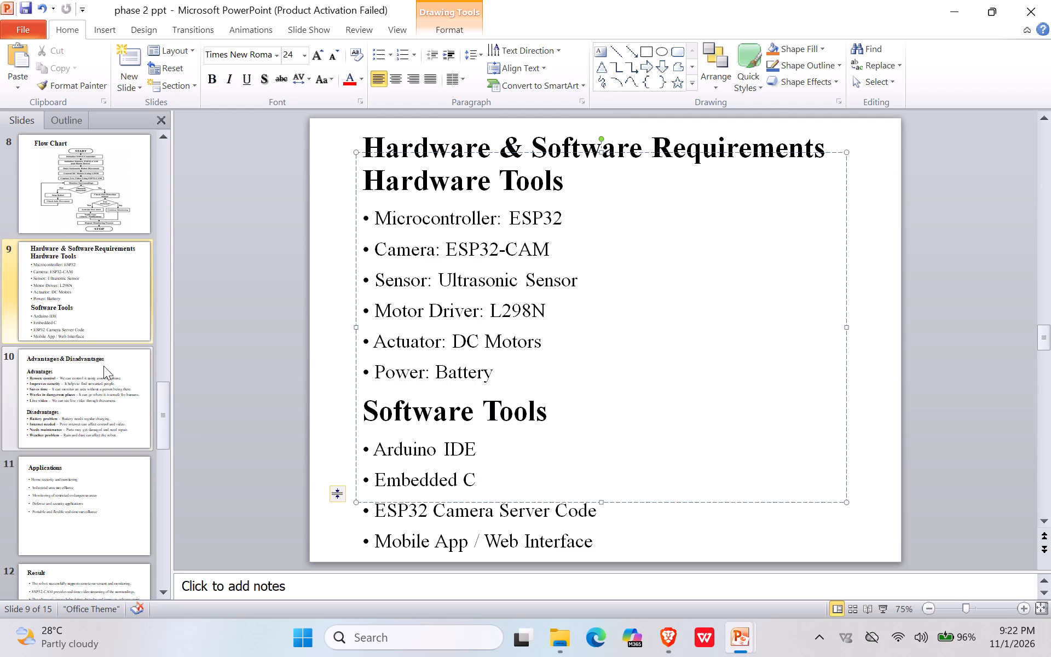
# Set the title of the Advantages & Disadvantages slide to font size 36.
pyautogui.click(103, 366)
pyautogui.click(700, 160)
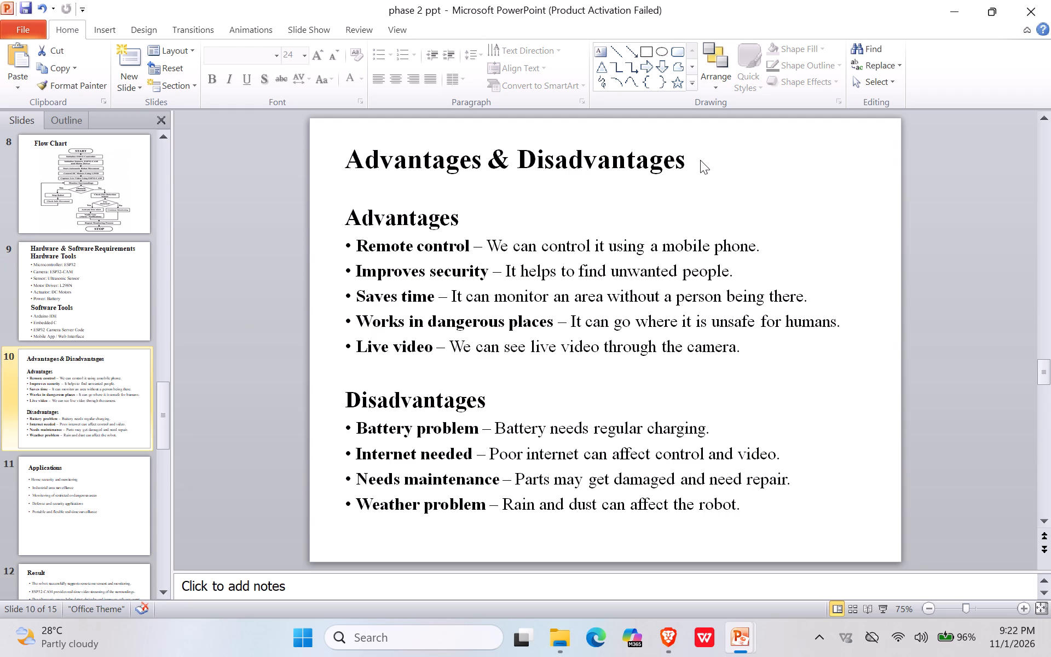
pyautogui.click(687, 164)
pyautogui.moveTo(687, 164); pyautogui.dragTo(391, 175)
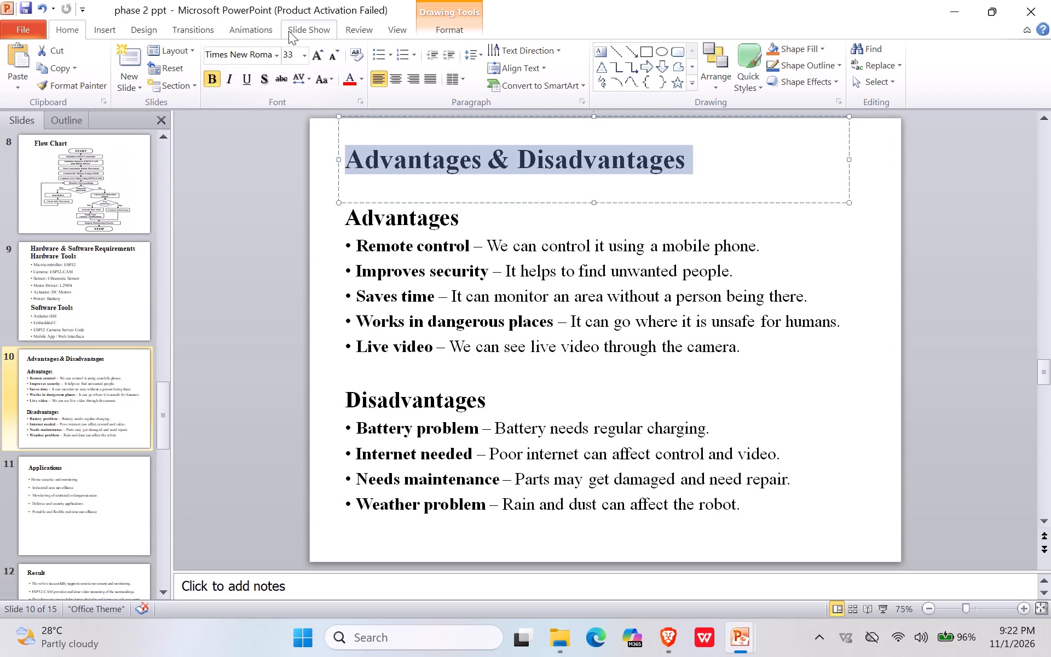
pyautogui.click(304, 53)
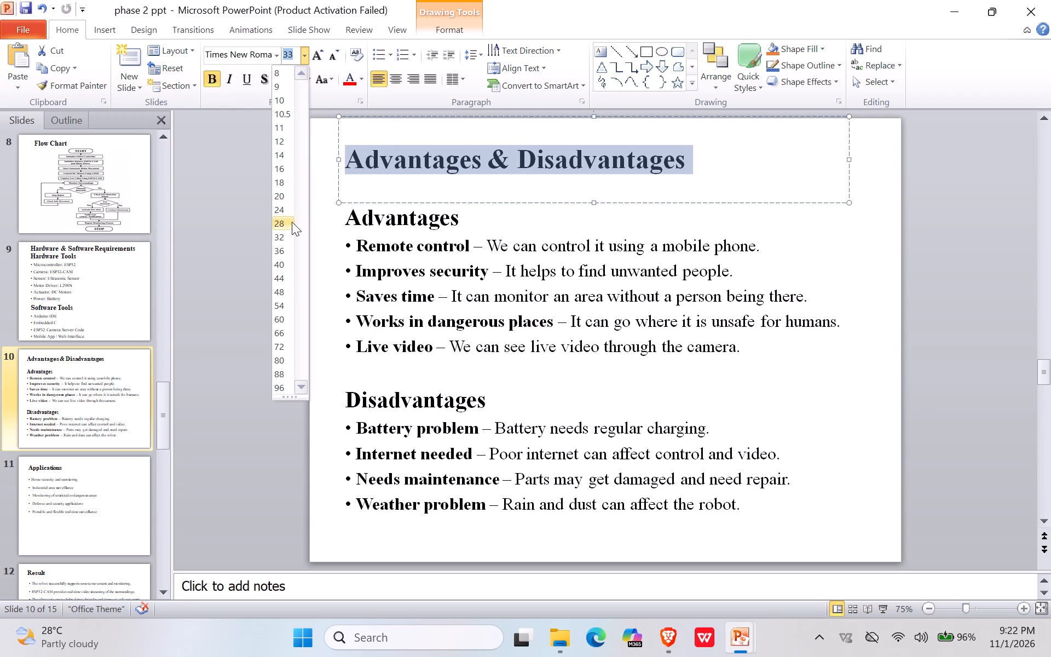
pyautogui.click(284, 253)
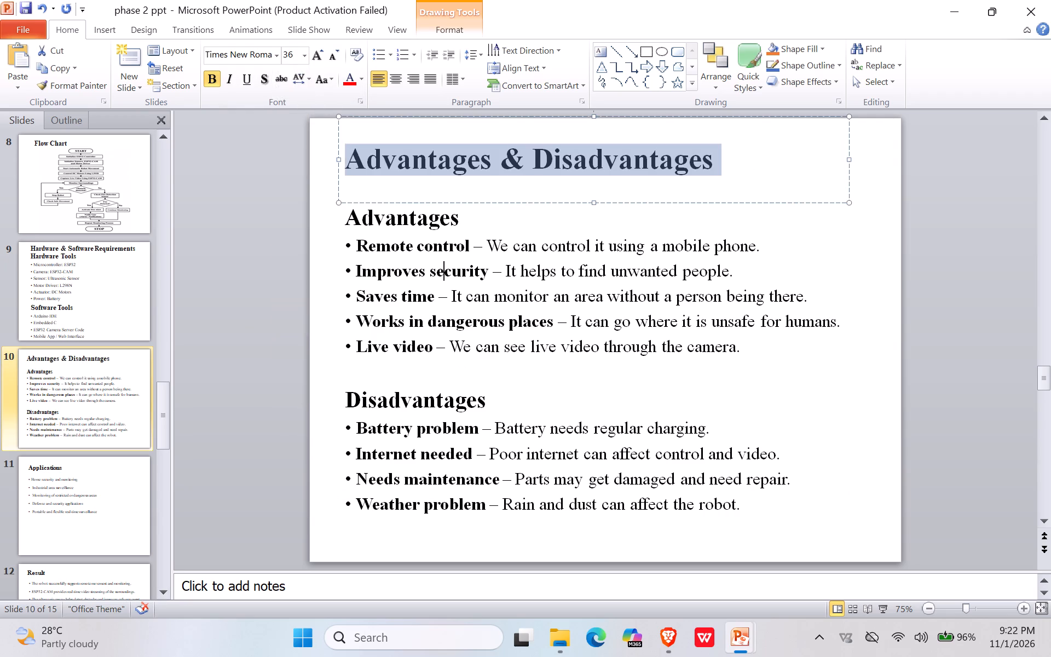
# Set the Advantages heading above the first bullet list to font size 32.
pyautogui.click(448, 276)
pyautogui.moveTo(463, 215); pyautogui.dragTo(330, 215)
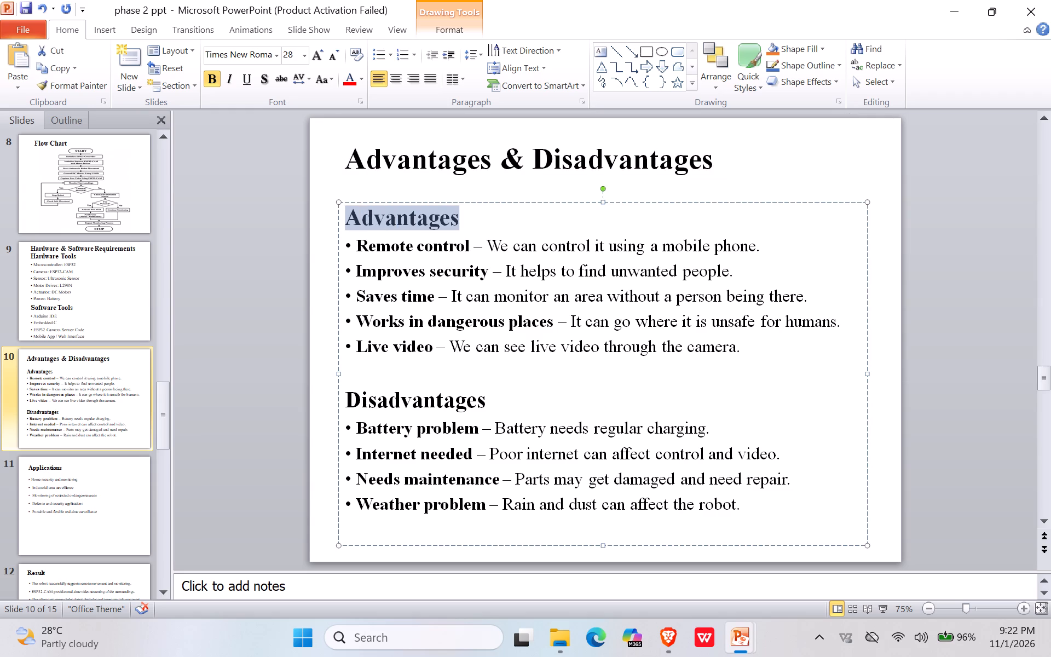
pyautogui.moveTo(330, 215); pyautogui.dragTo(330, 216)
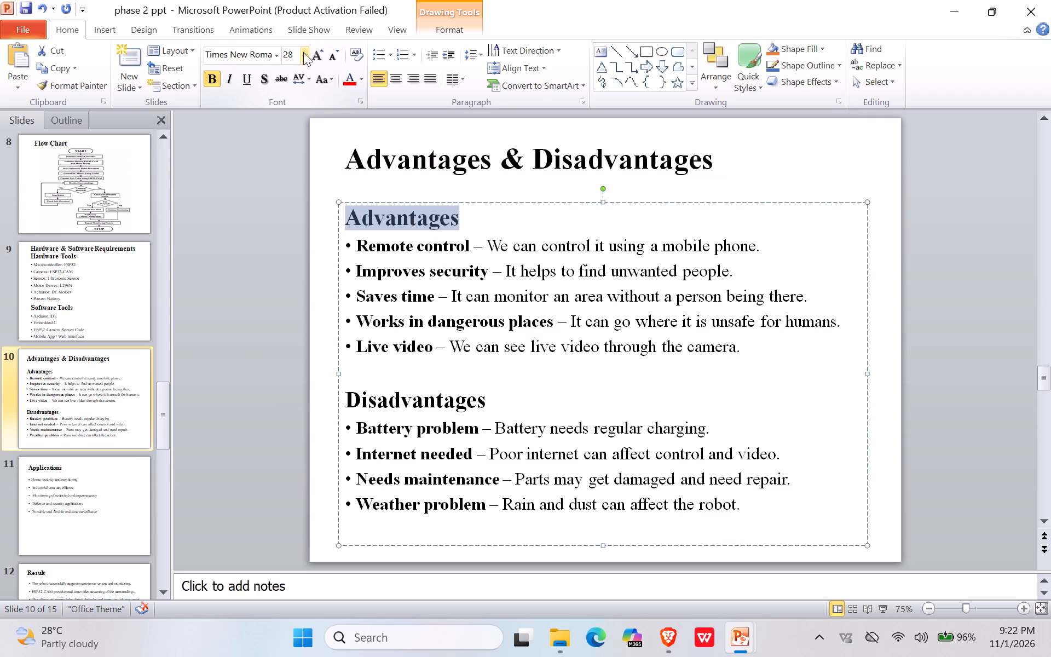
pyautogui.click(303, 52)
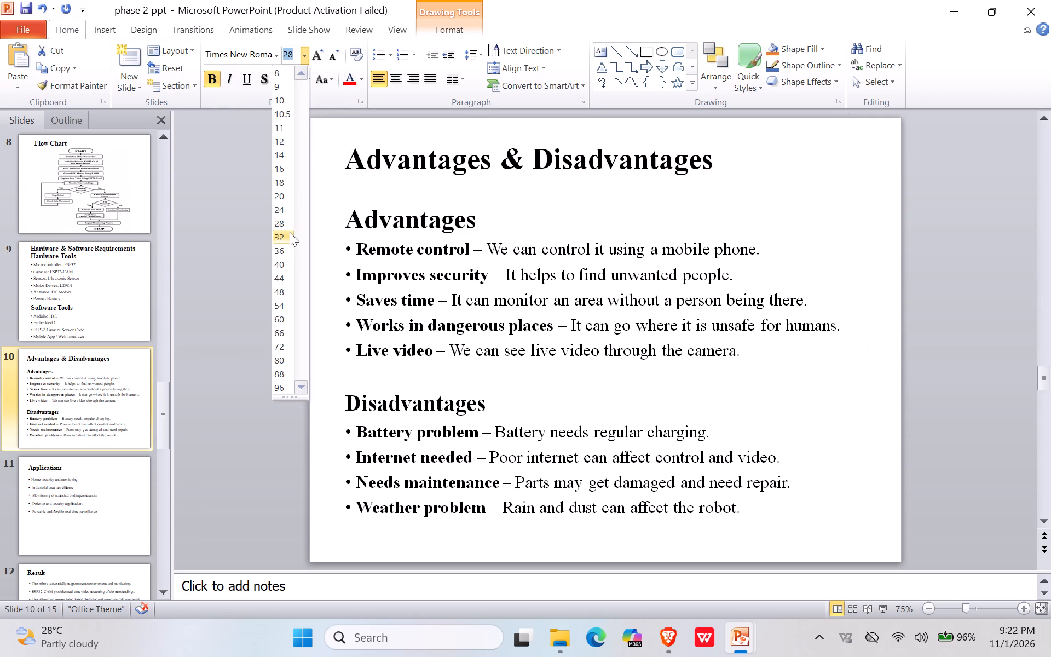
pyautogui.click(290, 232)
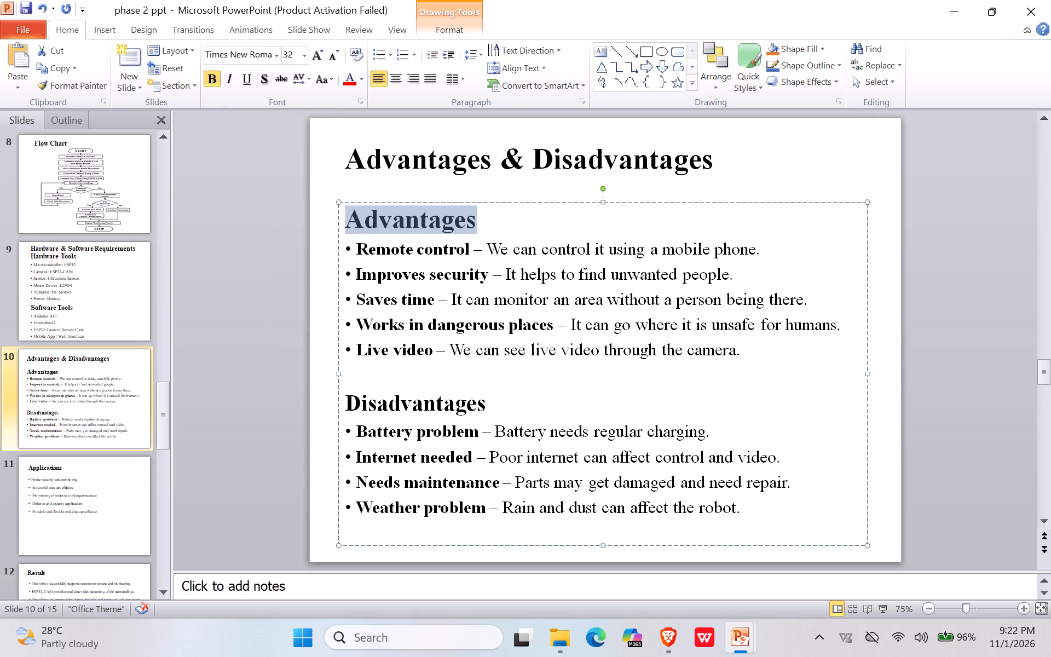
# Set the five bullets under Advantages, from Remote control to Live video, to font size 24.
pyautogui.moveTo(765, 368); pyautogui.dragTo(348, 247)
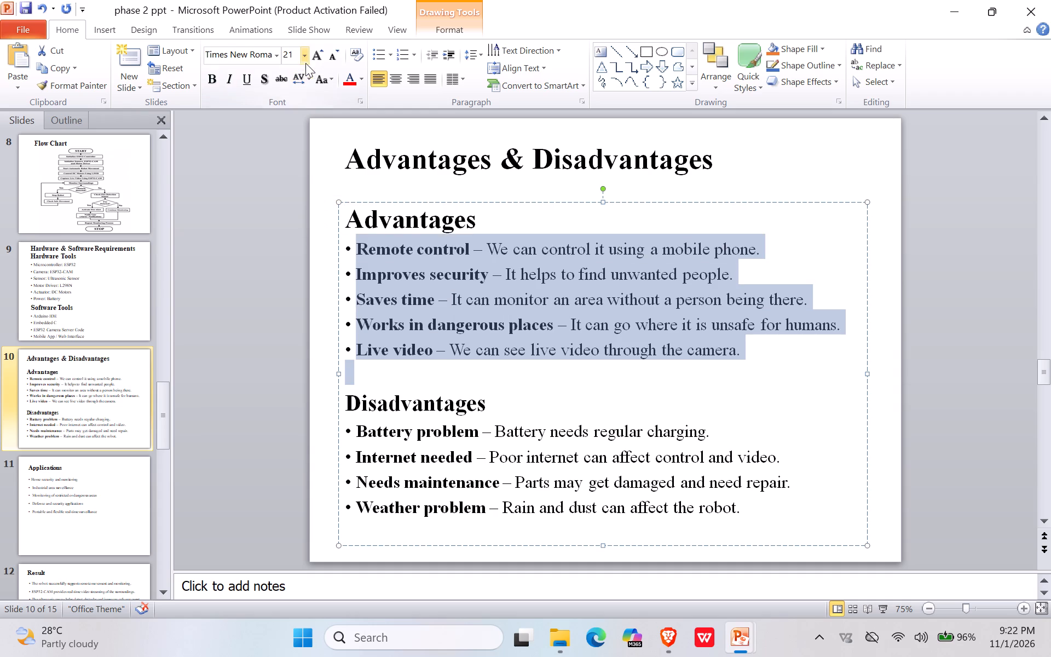
pyautogui.click(305, 61)
pyautogui.click(280, 211)
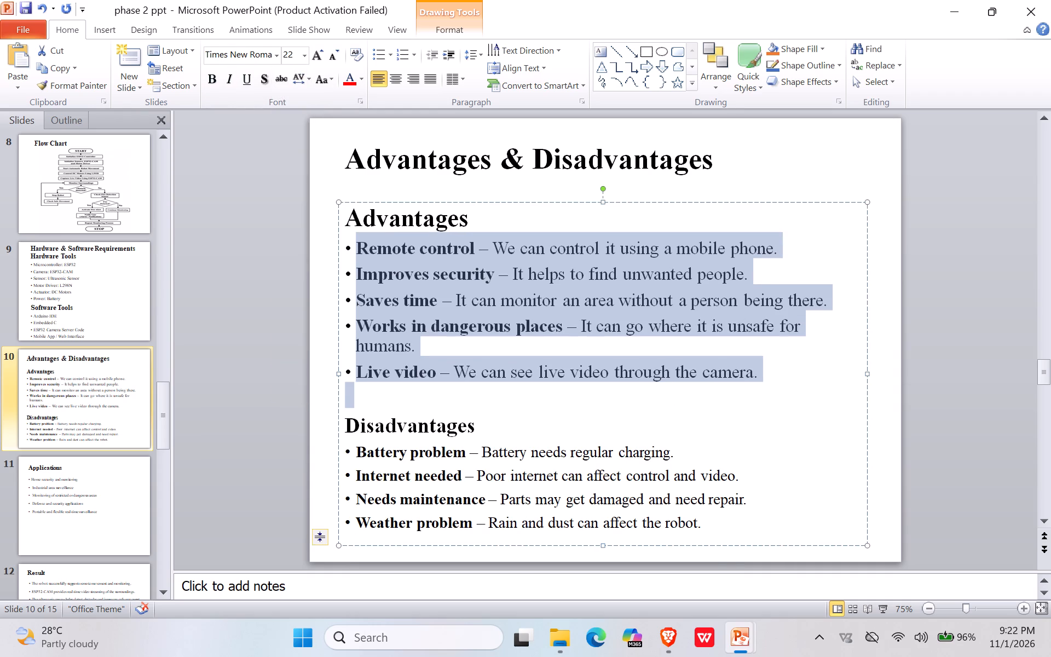
# Set the Disadvantages heading above the second bullet list to font size 28.
pyautogui.click(503, 435)
pyautogui.moveTo(503, 433); pyautogui.dragTo(373, 412)
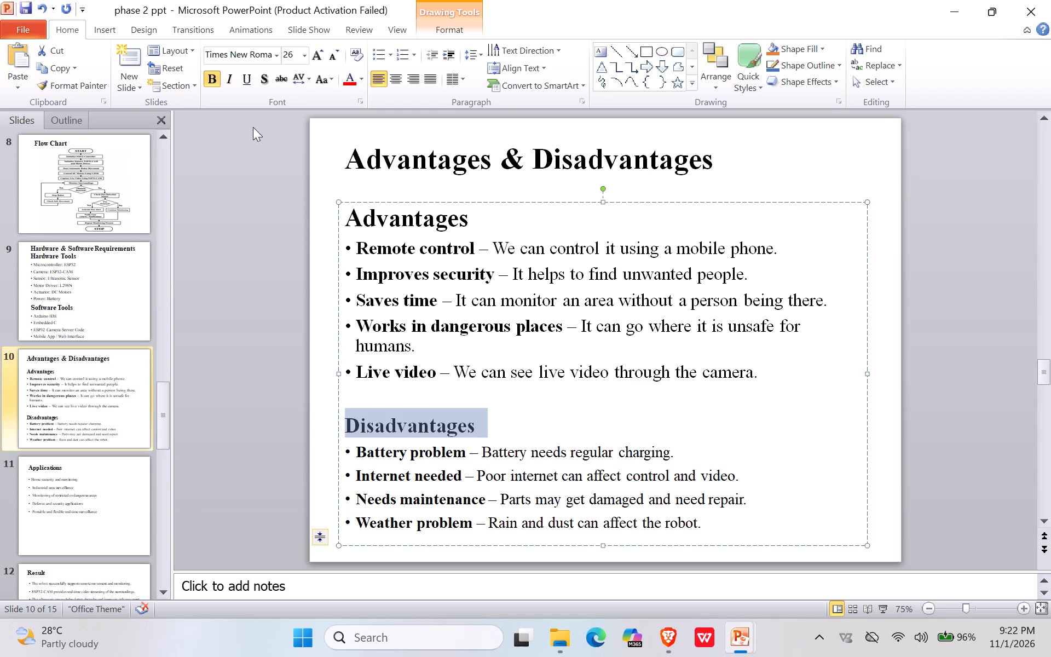
pyautogui.click(303, 56)
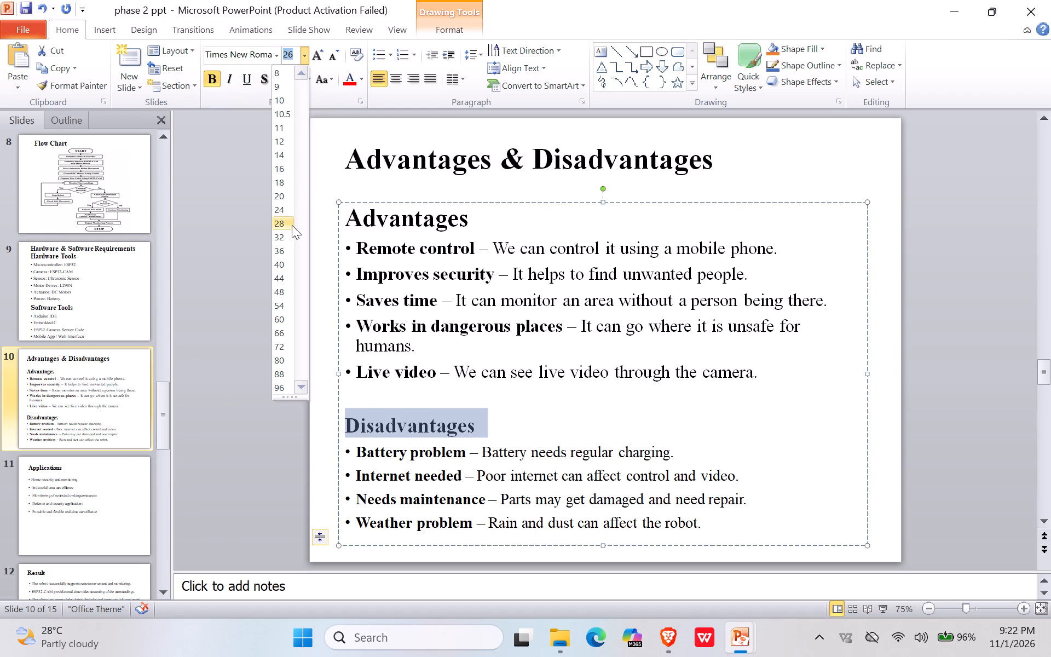
pyautogui.click(288, 224)
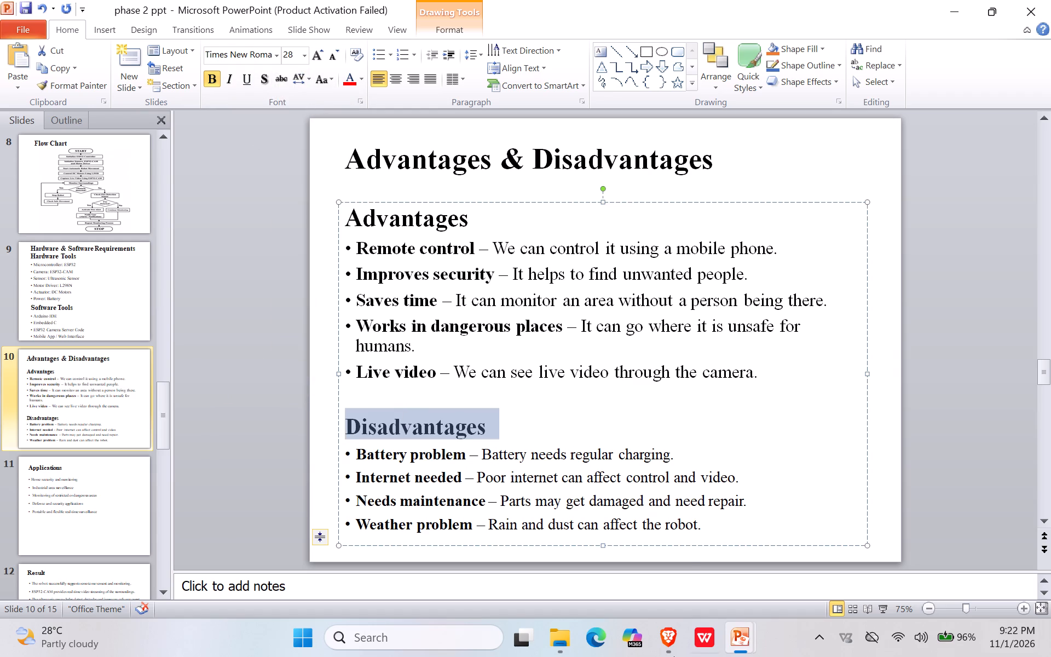
# Set the four bullets under Disadvantages, from Battery problem to Weather problem, to font size 24.
pyautogui.moveTo(711, 525); pyautogui.dragTo(568, 508)
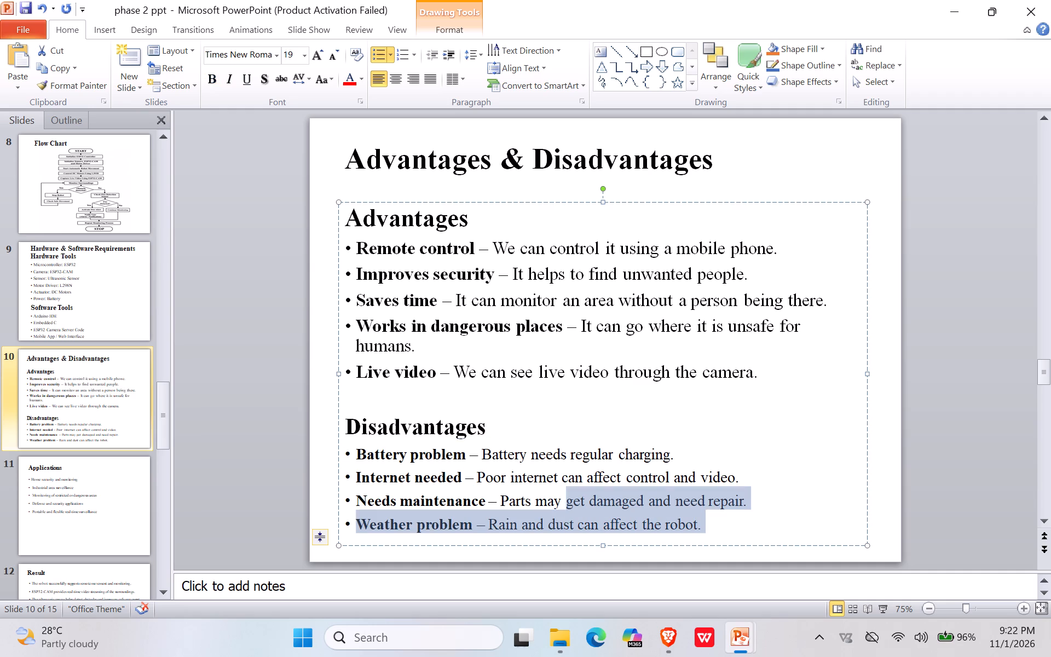
pyautogui.moveTo(568, 508); pyautogui.dragTo(337, 440)
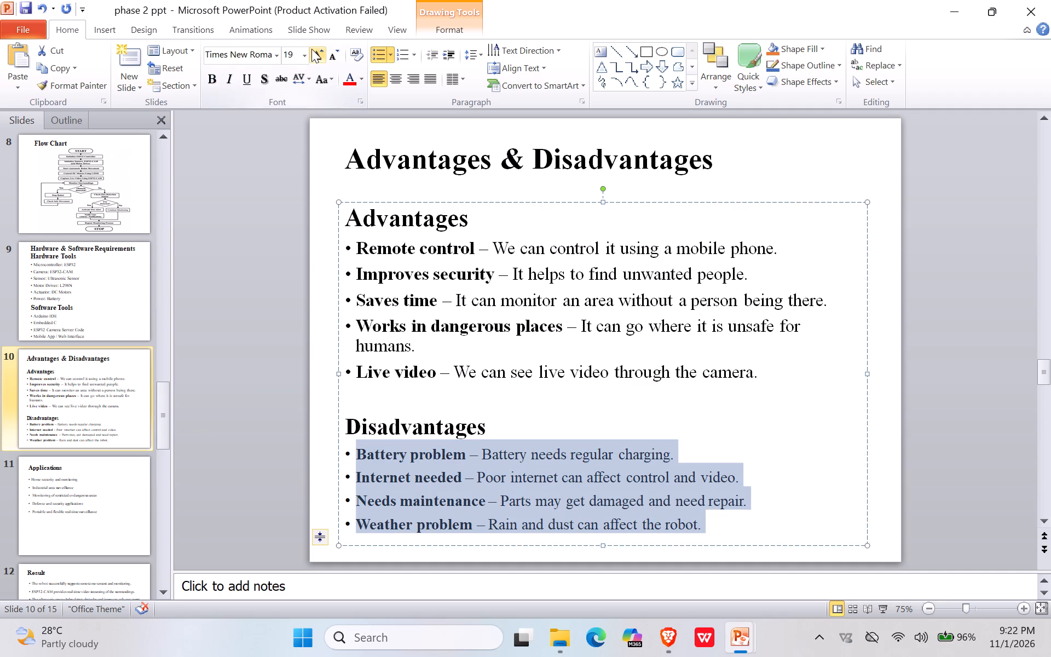
pyautogui.click(306, 55)
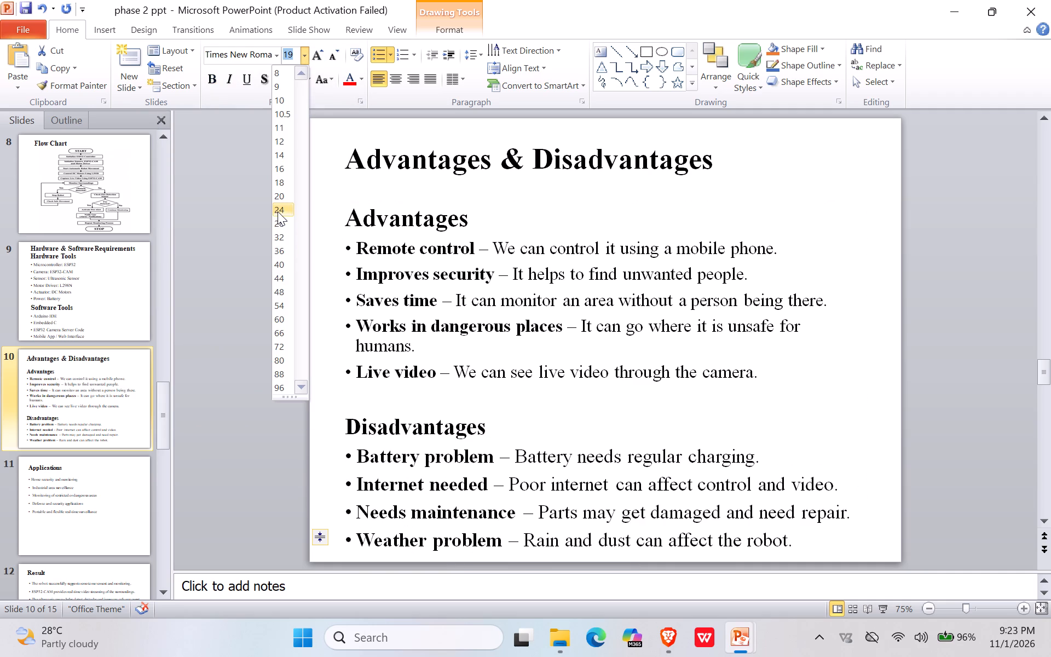
pyautogui.click(278, 211)
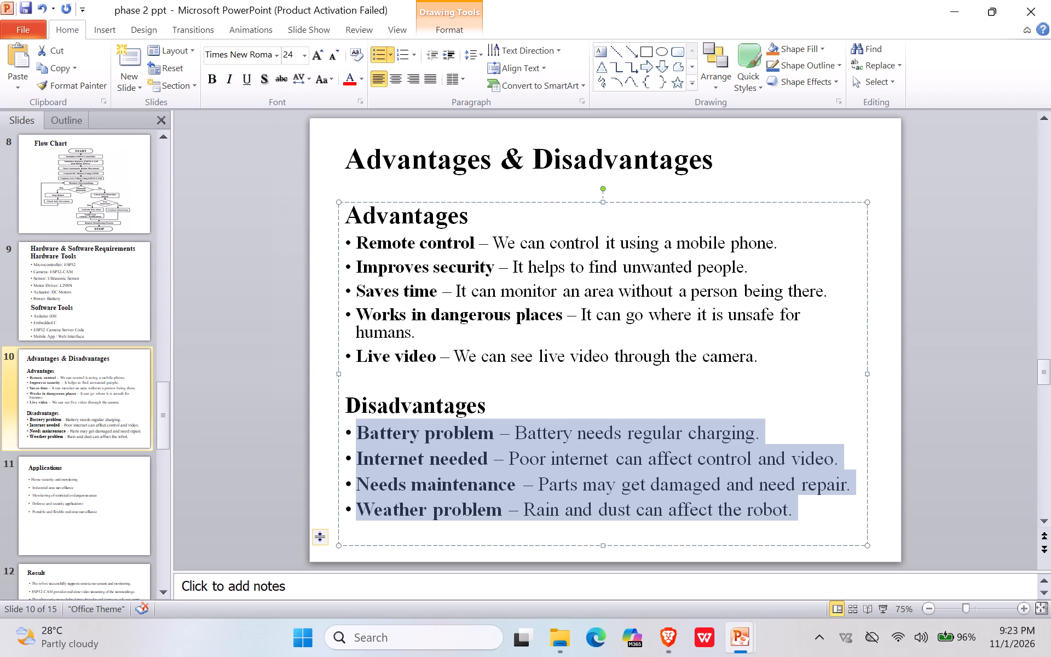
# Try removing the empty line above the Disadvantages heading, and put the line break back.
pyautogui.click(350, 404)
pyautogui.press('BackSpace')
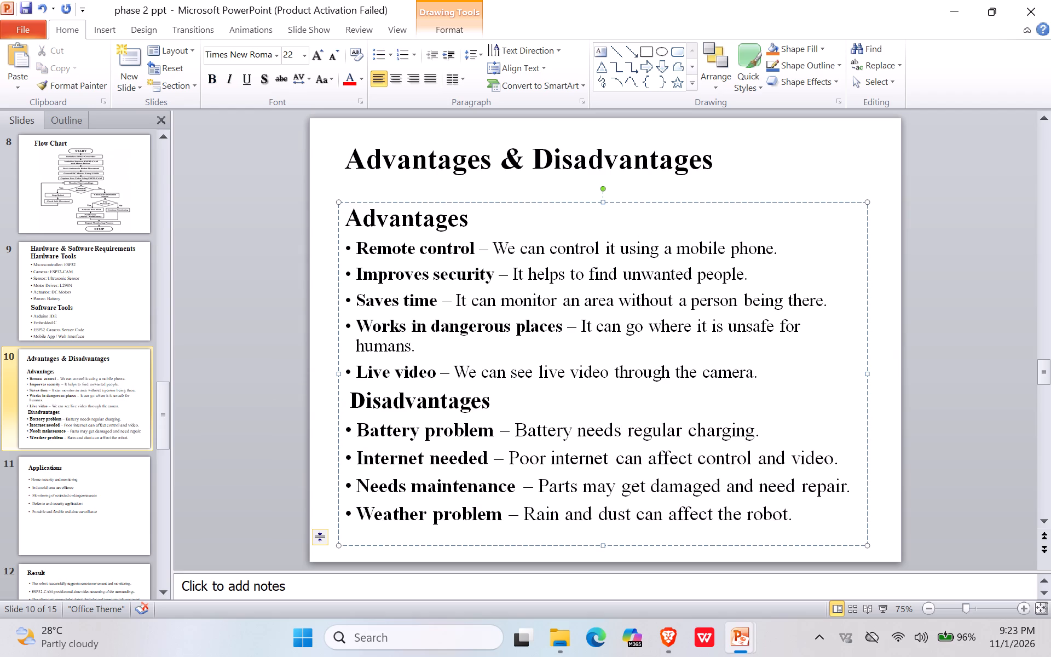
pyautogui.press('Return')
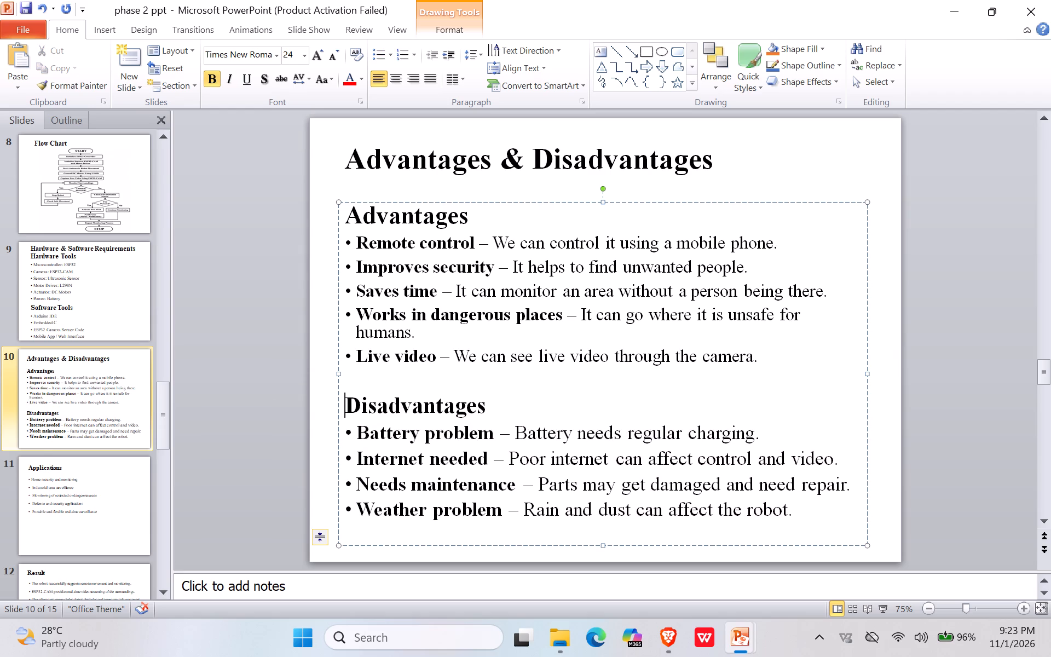
# Set the five bullets under Advantages, from Remote control to Live video, to font size 24.
pyautogui.moveTo(772, 360); pyautogui.dragTo(426, 210)
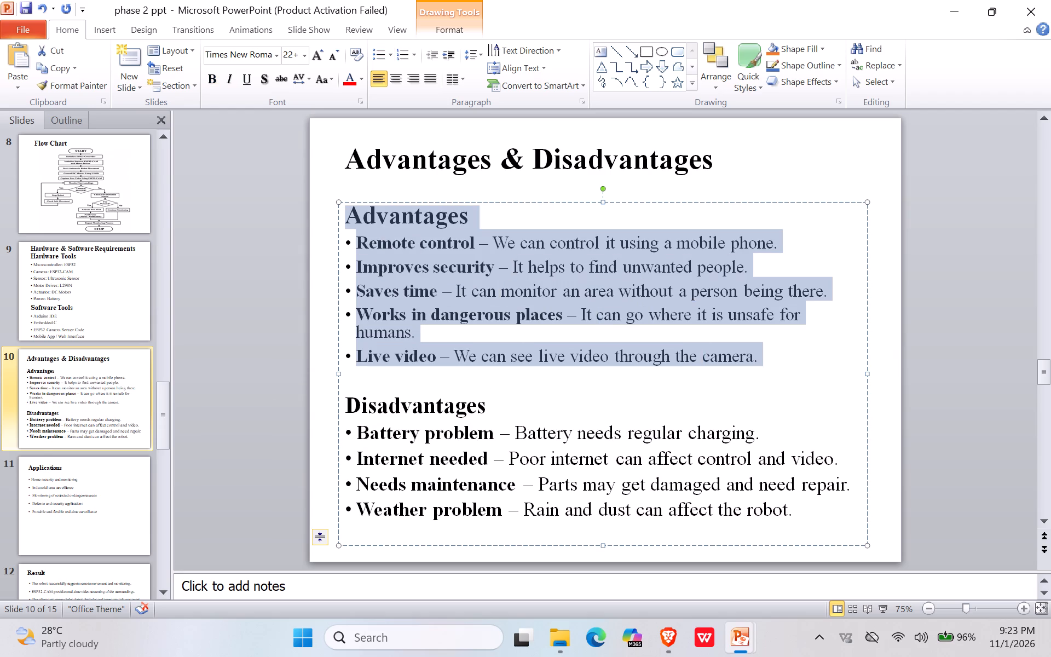
pyautogui.moveTo(426, 210); pyautogui.dragTo(363, 239)
pyautogui.click(302, 56)
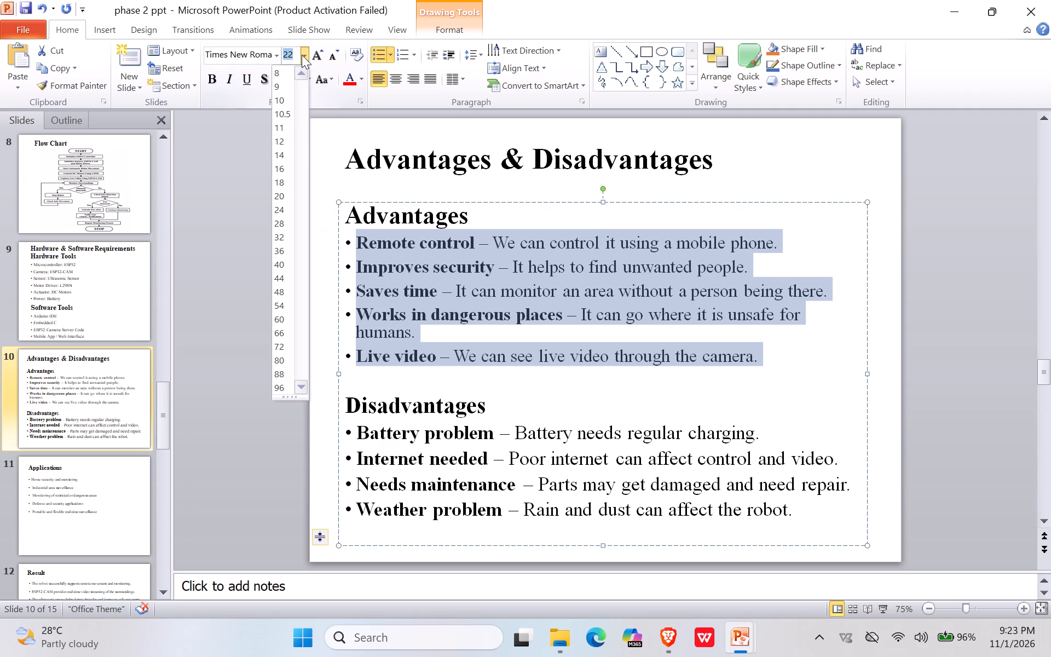
pyautogui.click(290, 213)
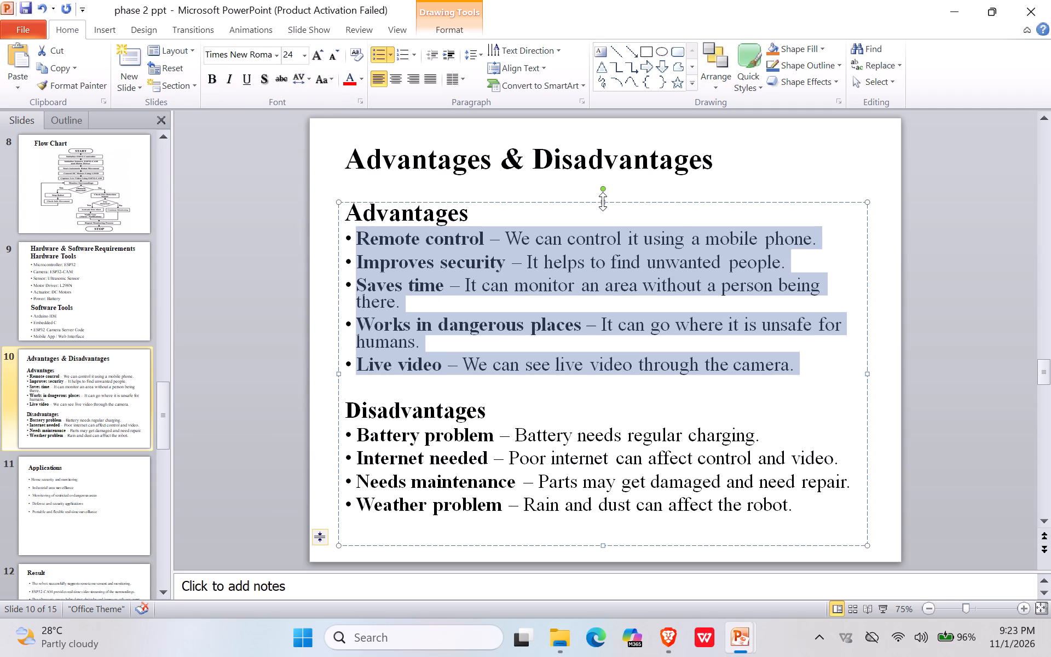
# Enlarge the body text box upward to just under the slide title and downward to near the slide's bottom edge.
pyautogui.moveTo(603, 201); pyautogui.dragTo(605, 171)
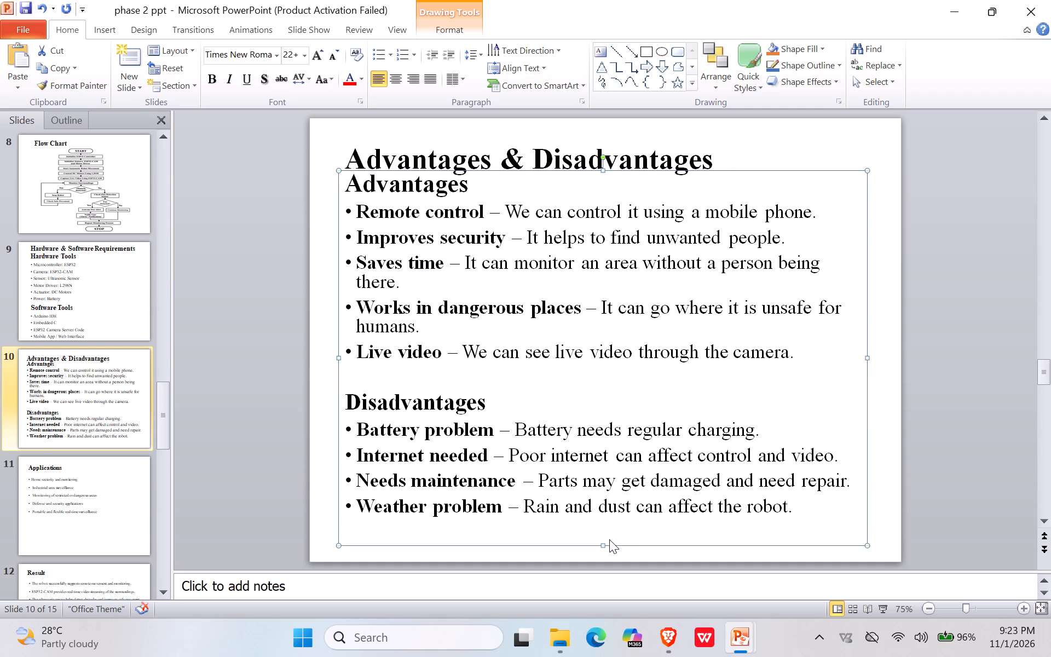
pyautogui.moveTo(604, 544); pyautogui.dragTo(607, 558)
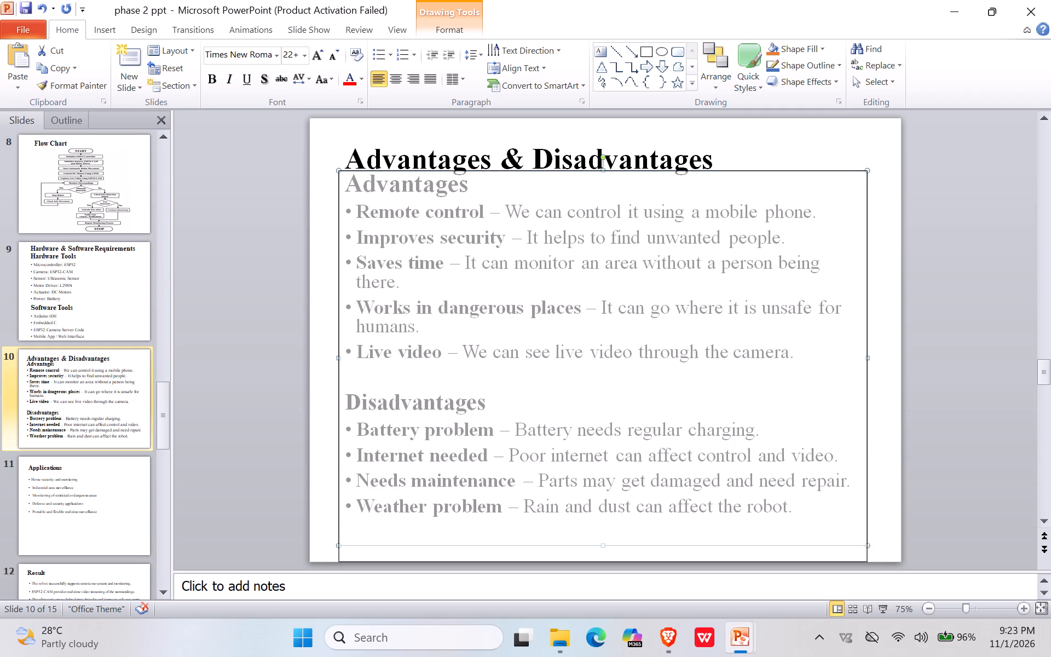
pyautogui.moveTo(607, 558); pyautogui.dragTo(607, 557)
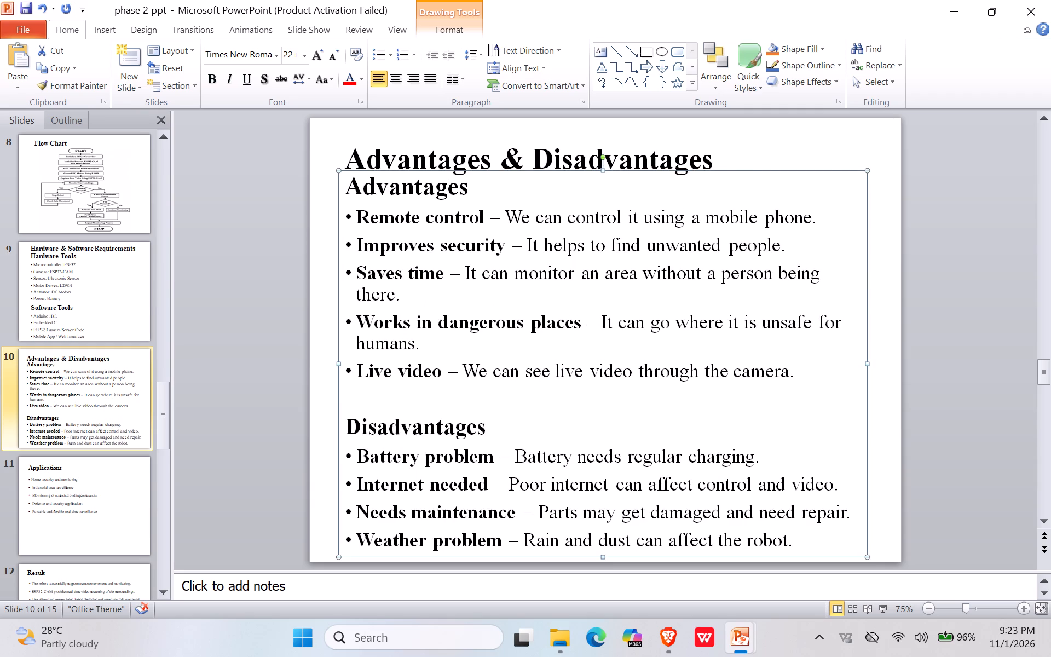
# Set the Advantages heading above the first bullet list to font size 28.
pyautogui.moveTo(480, 190); pyautogui.dragTo(360, 182)
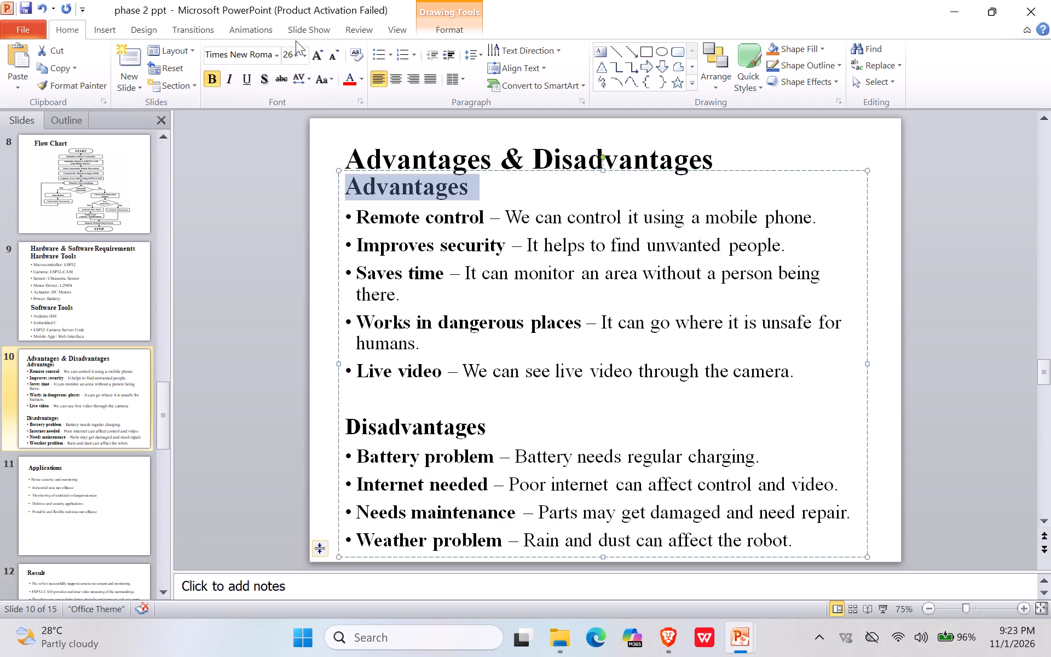
pyautogui.click(303, 48)
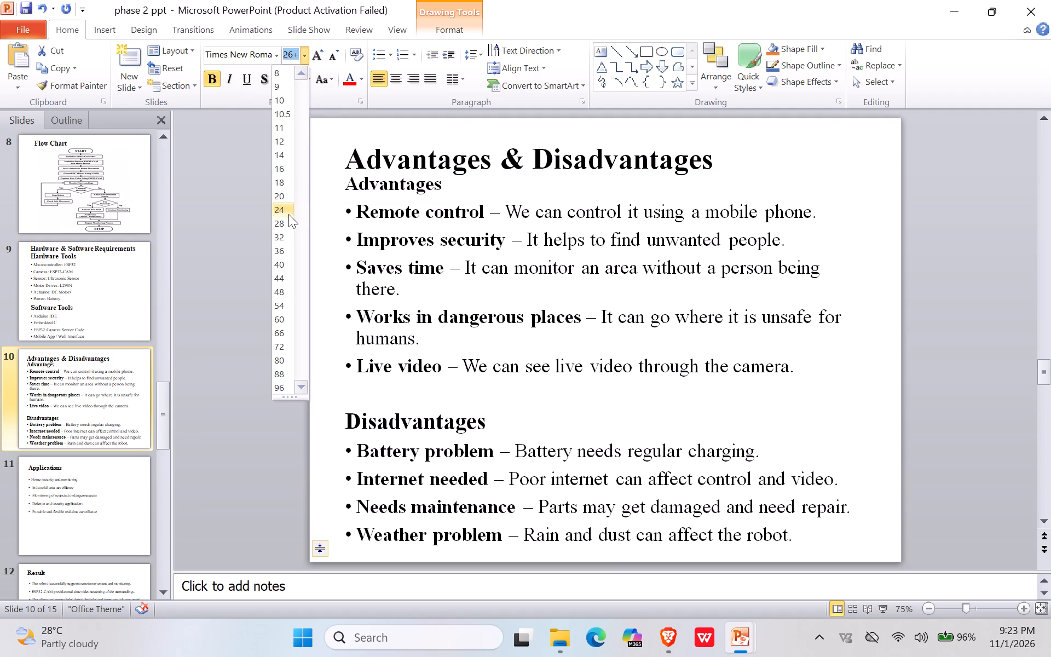
pyautogui.click(288, 220)
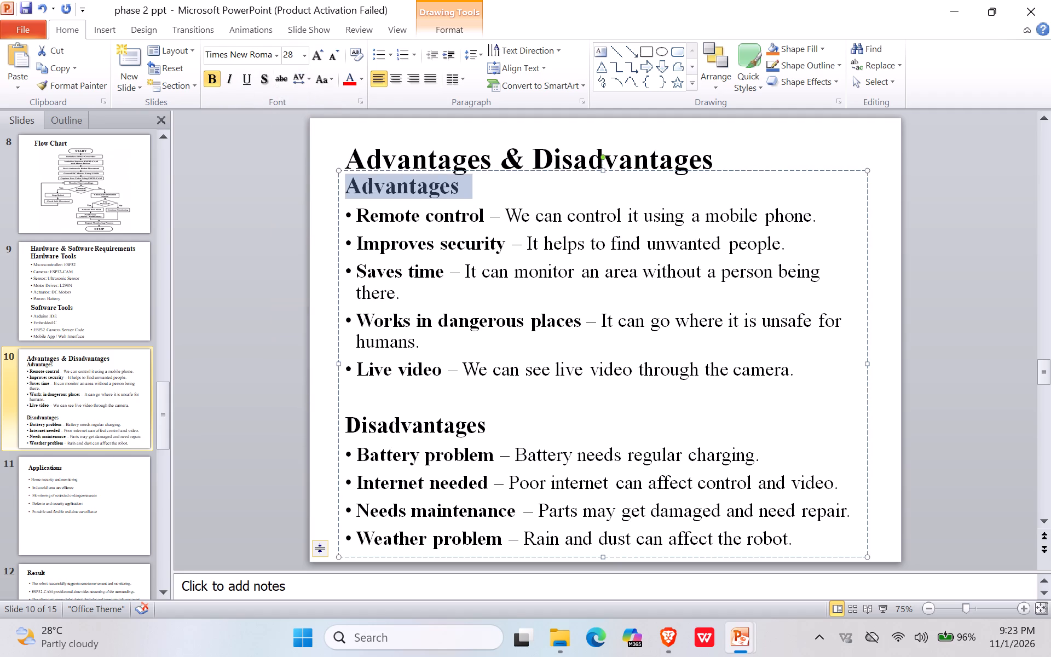
# Check the font sizes of the Advantages bullets and heading, and set the Disadvantages heading to font size 28.
pyautogui.moveTo(798, 376); pyautogui.dragTo(459, 154)
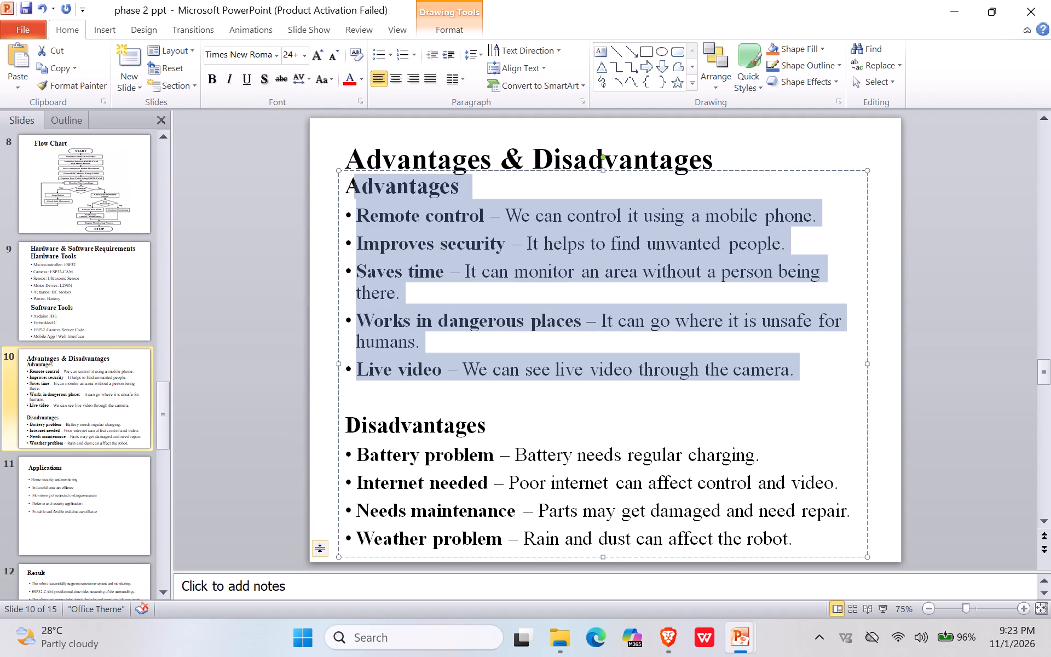
pyautogui.moveTo(459, 154); pyautogui.dragTo(366, 215)
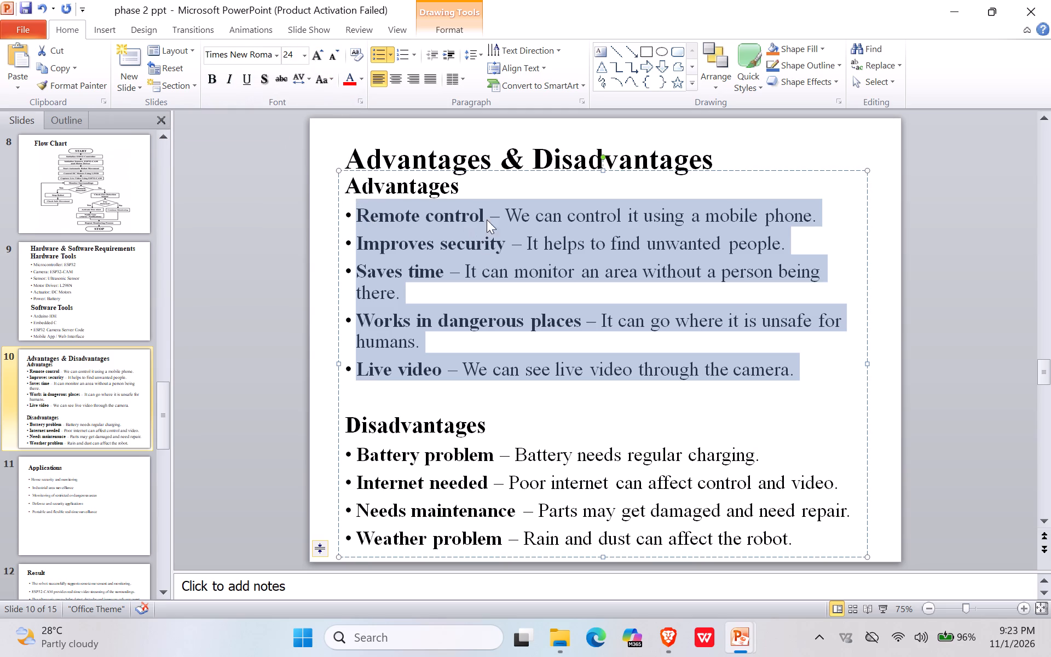
pyautogui.click(480, 180)
pyautogui.moveTo(478, 183); pyautogui.dragTo(410, 189)
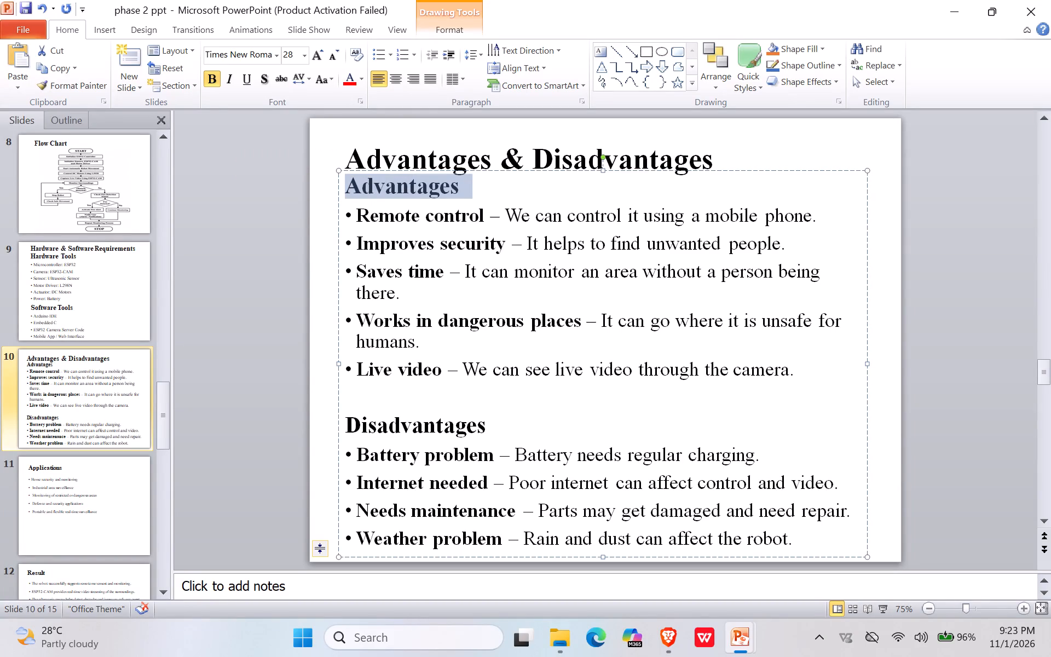
pyautogui.moveTo(498, 423); pyautogui.dragTo(464, 427)
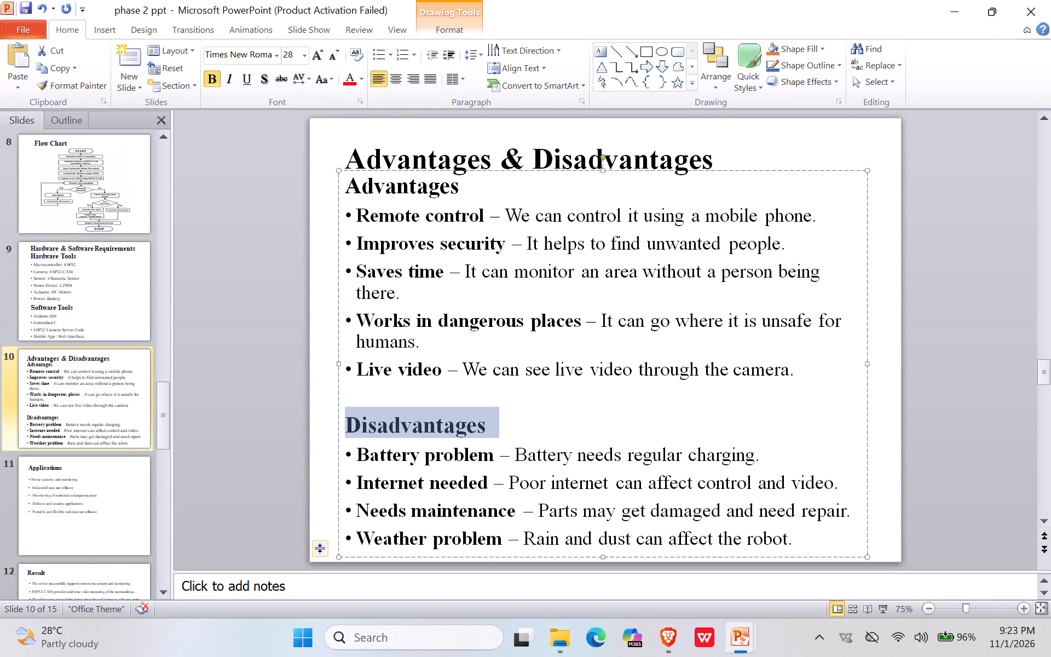
pyautogui.moveTo(464, 427); pyautogui.dragTo(420, 422)
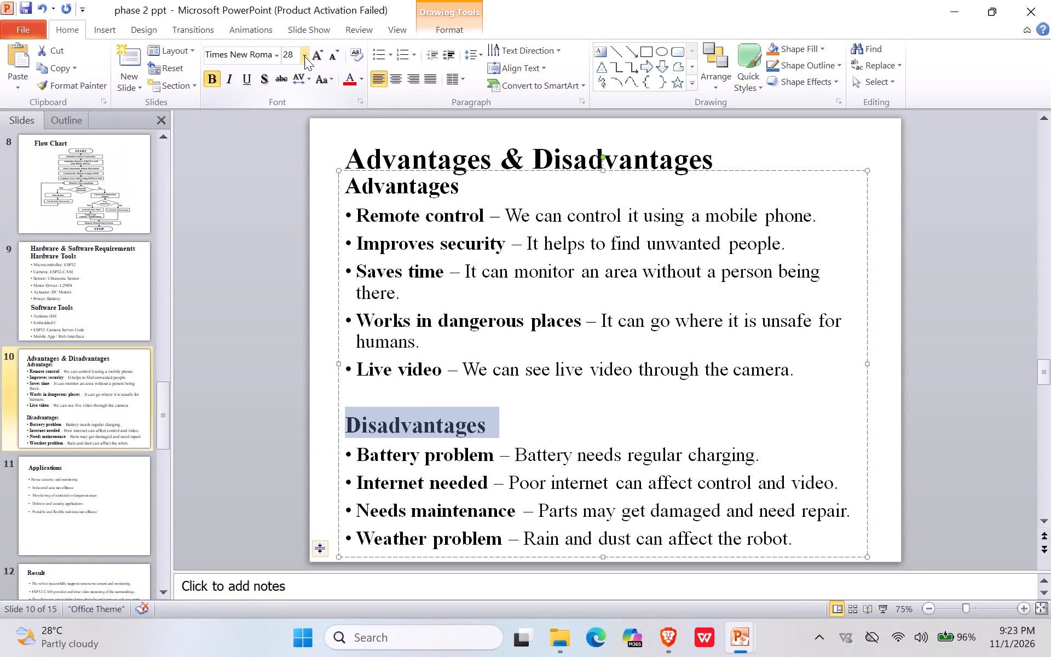
pyautogui.click(304, 56)
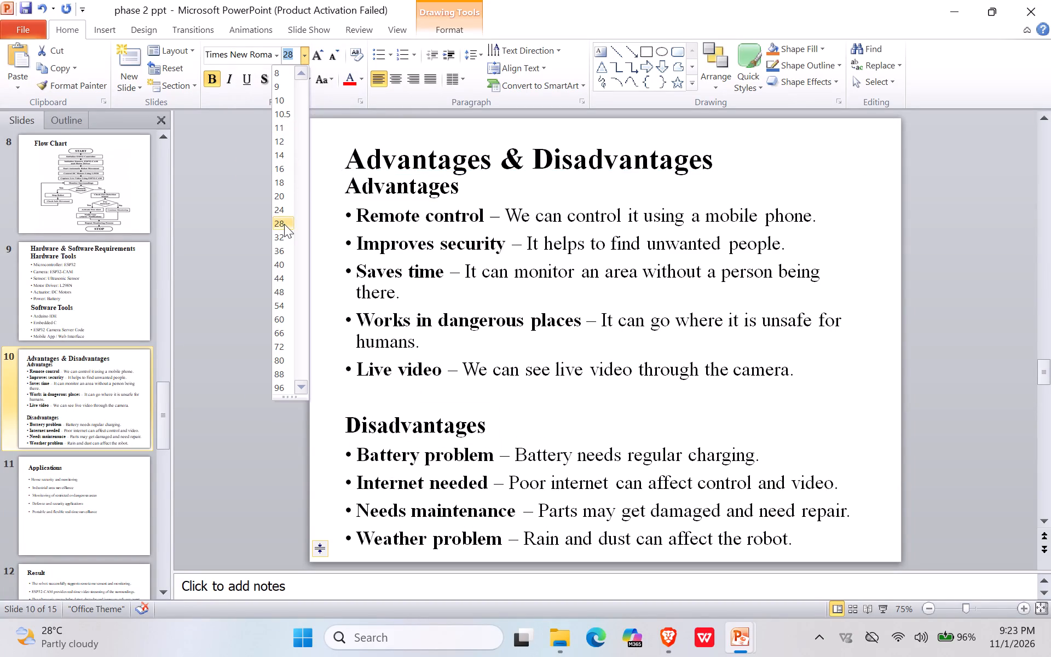
pyautogui.click(284, 224)
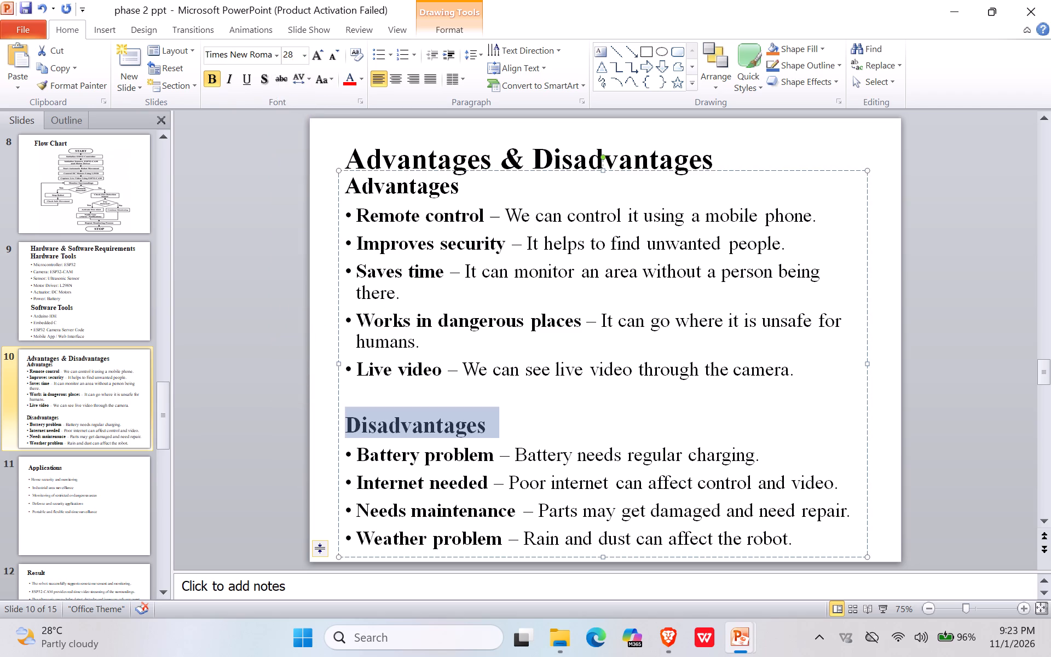
# Remove the empty line above the Disadvantages heading.
pyautogui.click(345, 419)
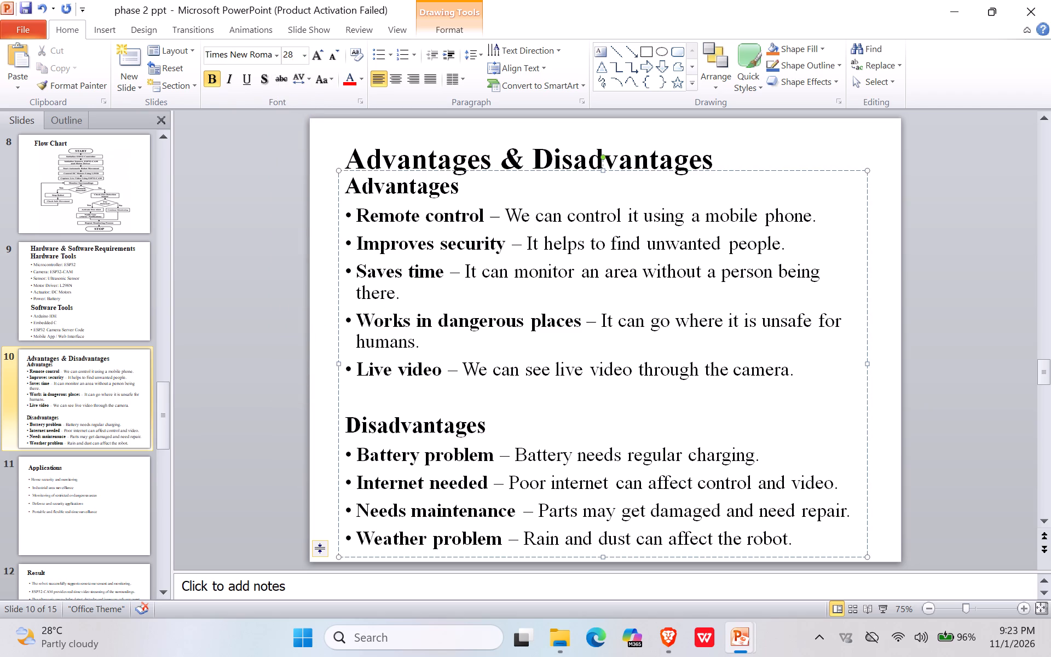
pyautogui.press('BackSpace')
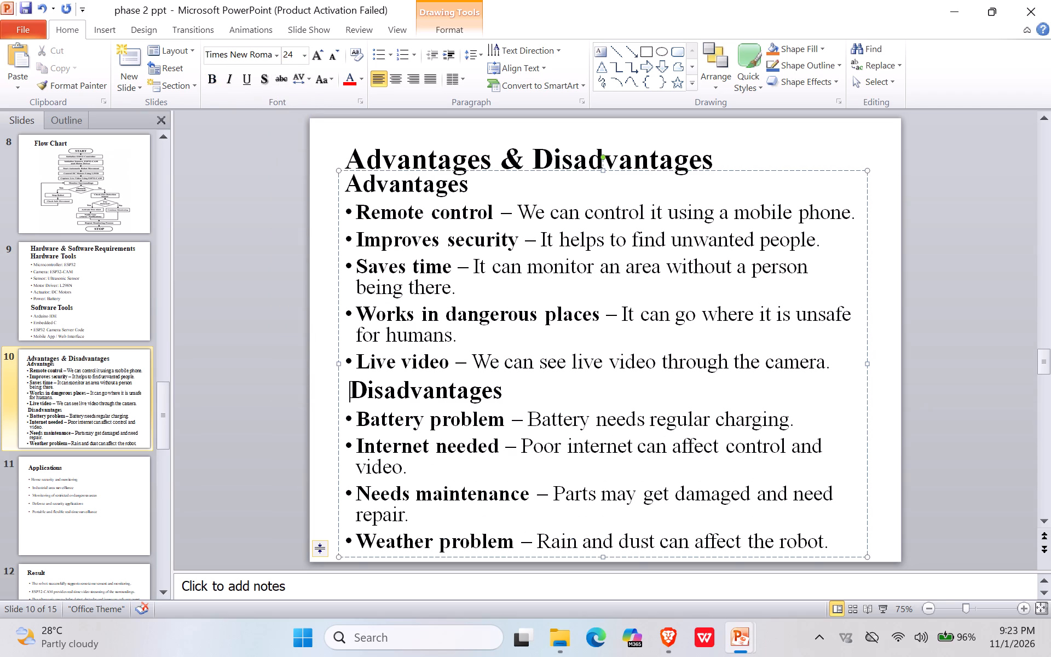
# Shorten the Advantages & Disadvantages title box from its bottom edge so the title sits higher above the body text.
pyautogui.click(499, 235)
pyautogui.click(513, 151)
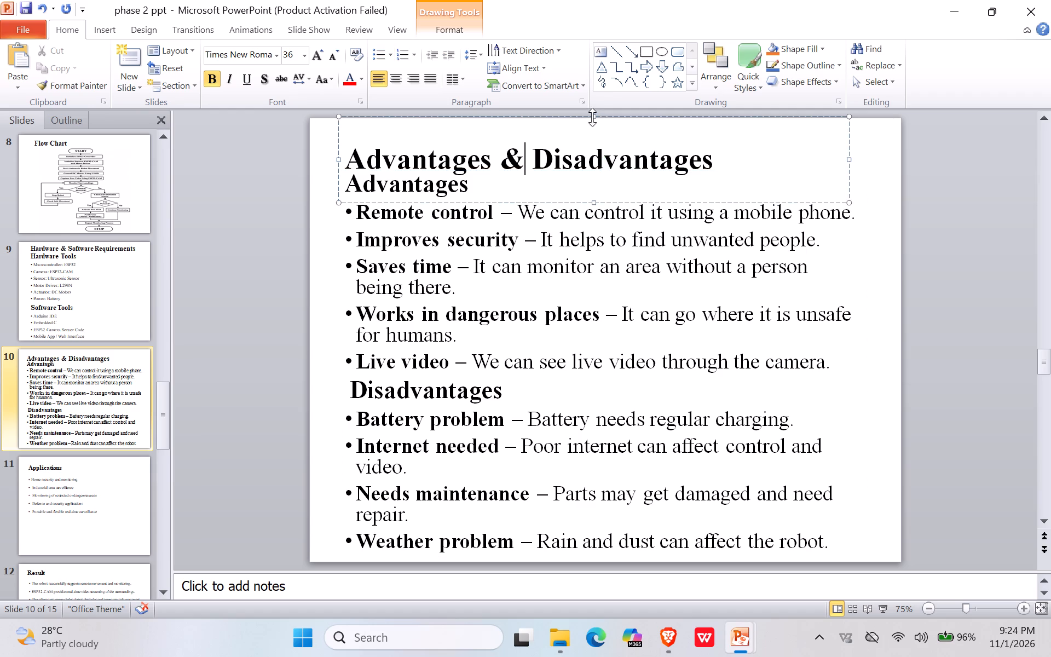
pyautogui.moveTo(598, 112); pyautogui.dragTo(598, 100)
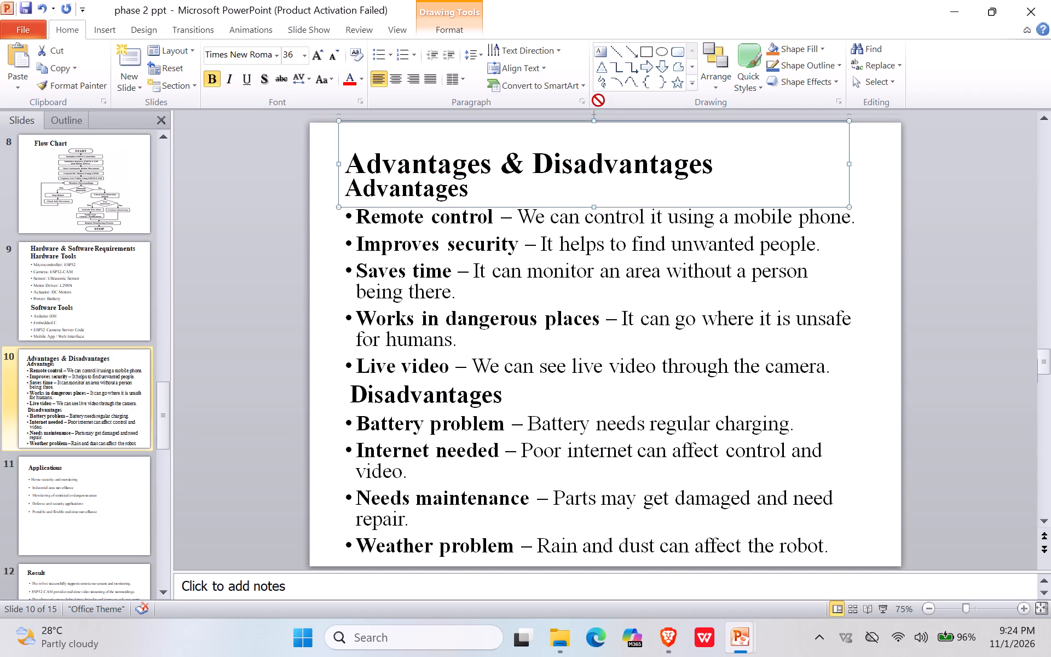
pyautogui.moveTo(598, 100); pyautogui.dragTo(598, 94)
pyautogui.moveTo(594, 206); pyautogui.dragTo(592, 191)
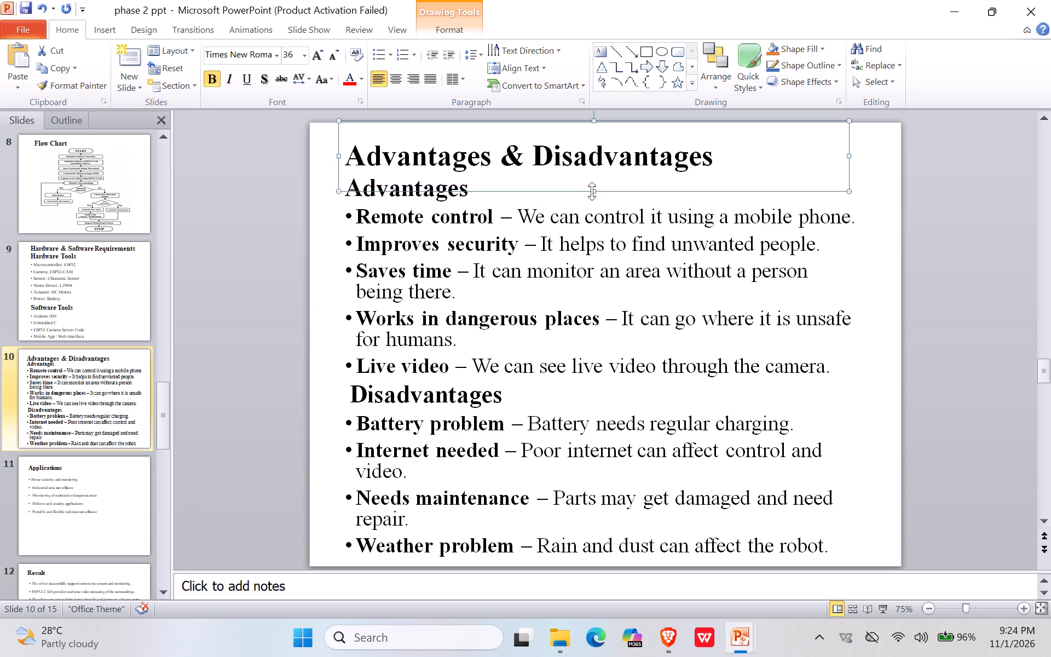
# Set the four bullets under Disadvantages, from Battery problem to Weather problem, to font size 24.
pyautogui.scroll(-1, 610, 399)
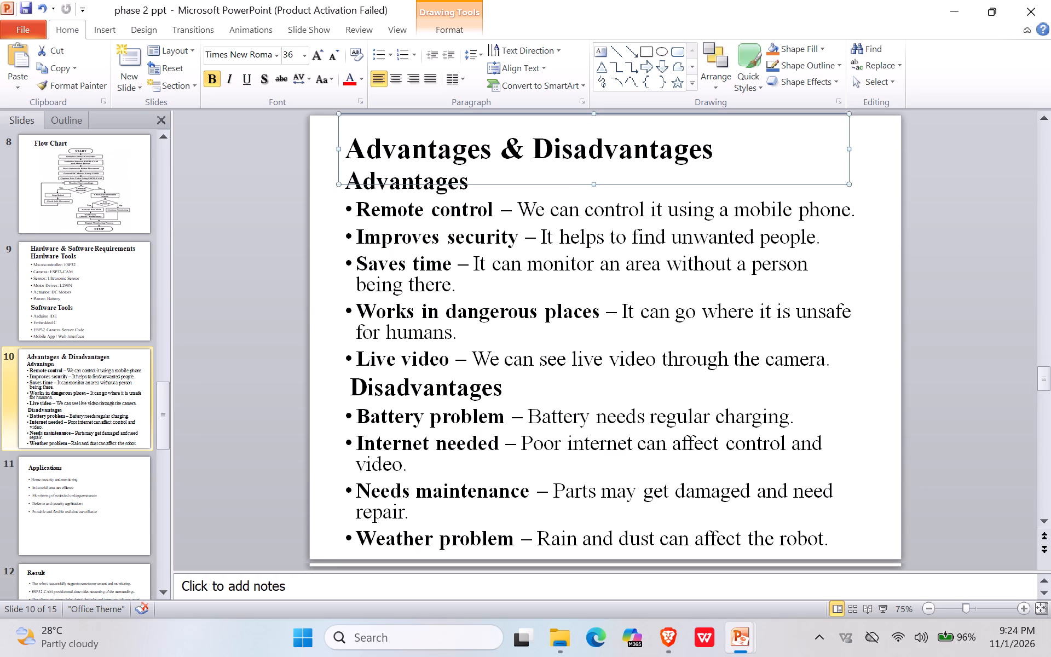
pyautogui.click(829, 541)
pyautogui.moveTo(830, 540); pyautogui.dragTo(426, 400)
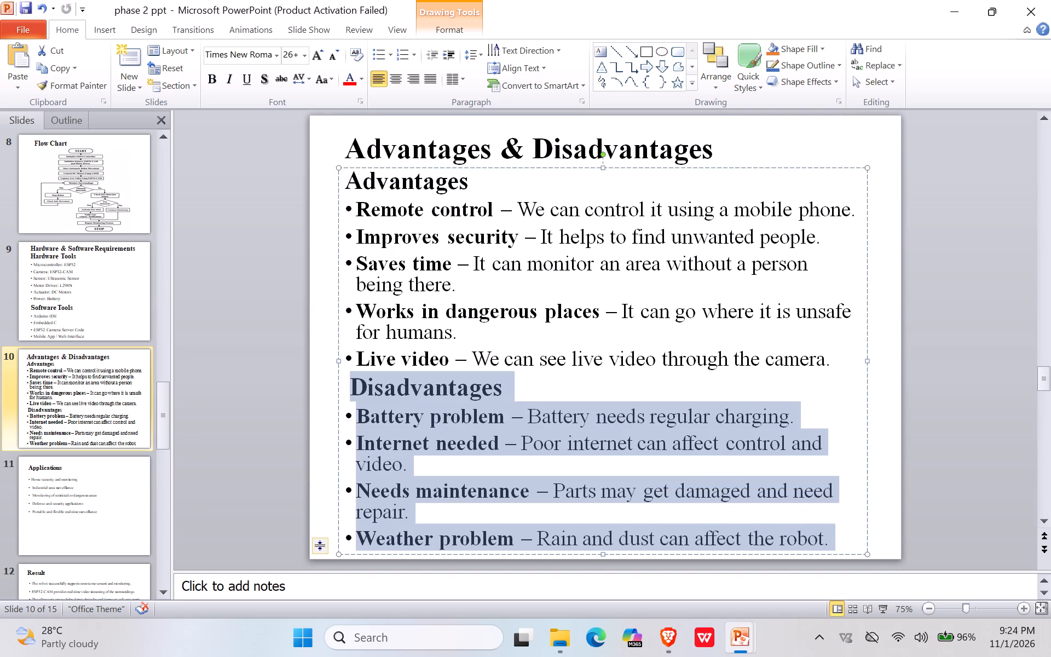
pyautogui.moveTo(426, 400); pyautogui.dragTo(398, 407)
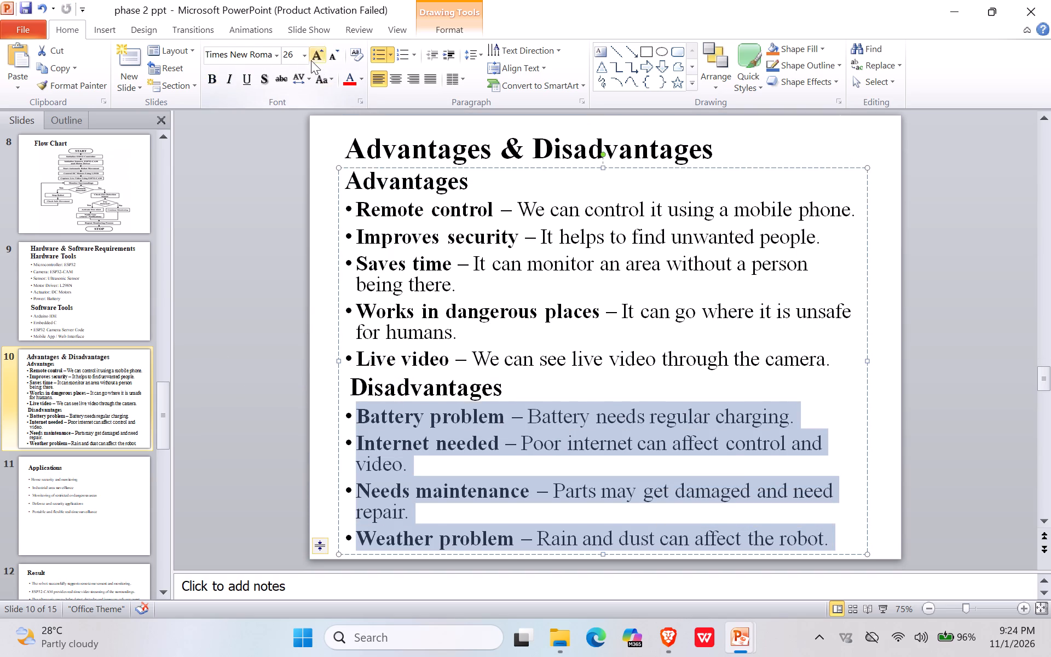
pyautogui.click(305, 57)
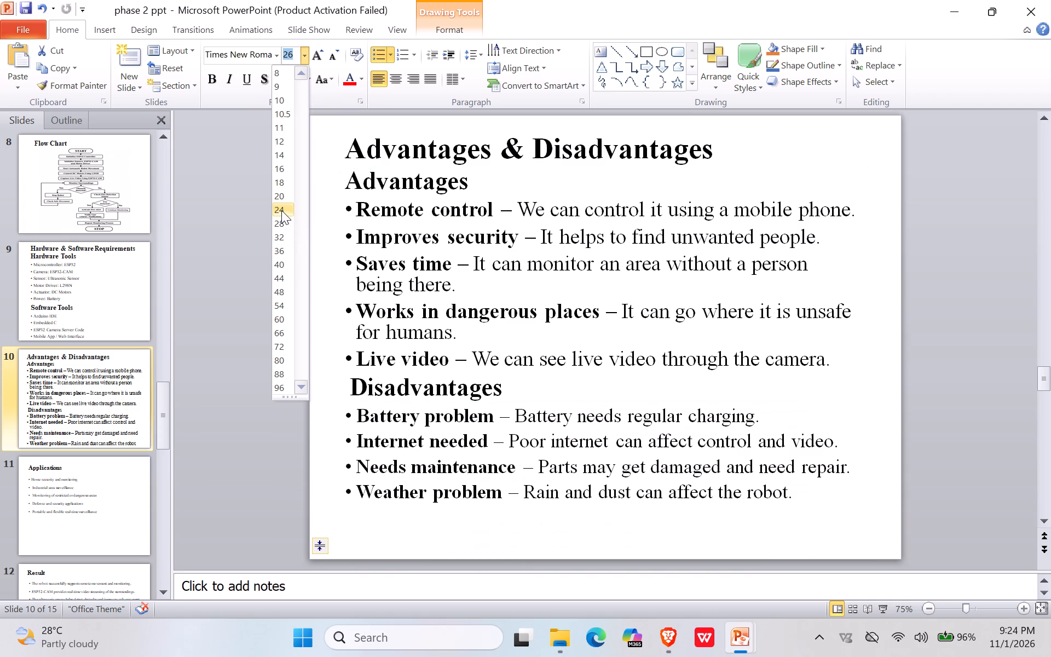
pyautogui.click(281, 210)
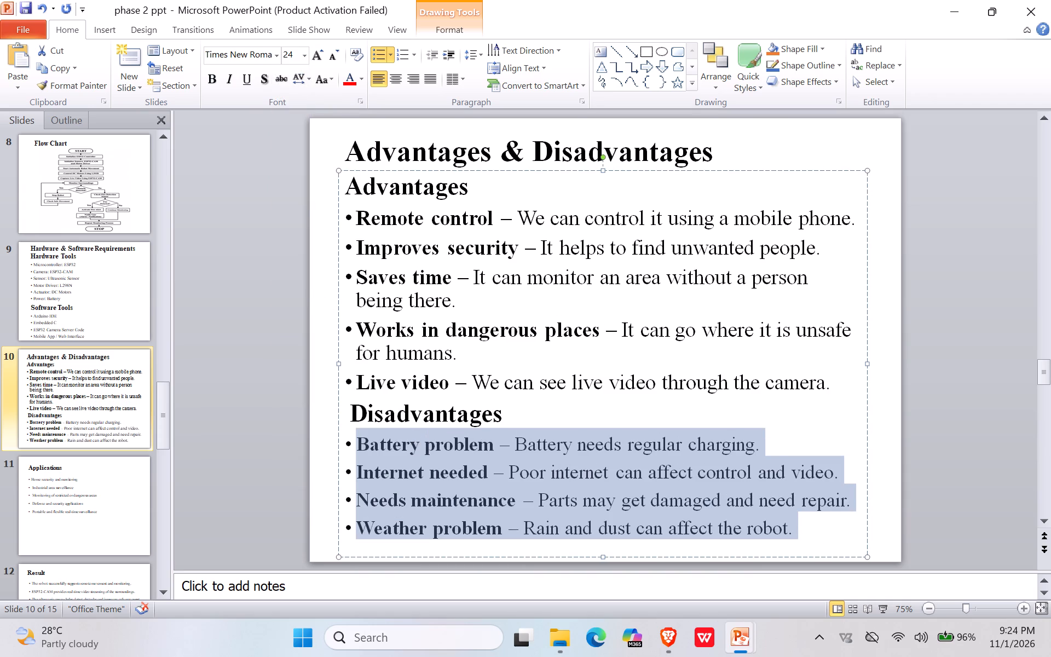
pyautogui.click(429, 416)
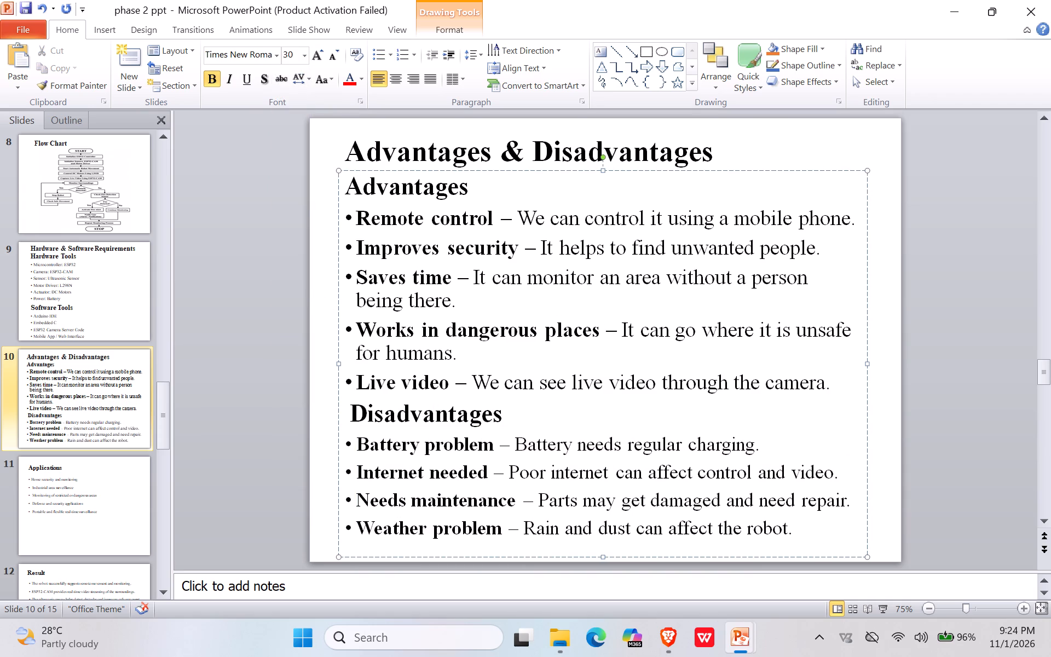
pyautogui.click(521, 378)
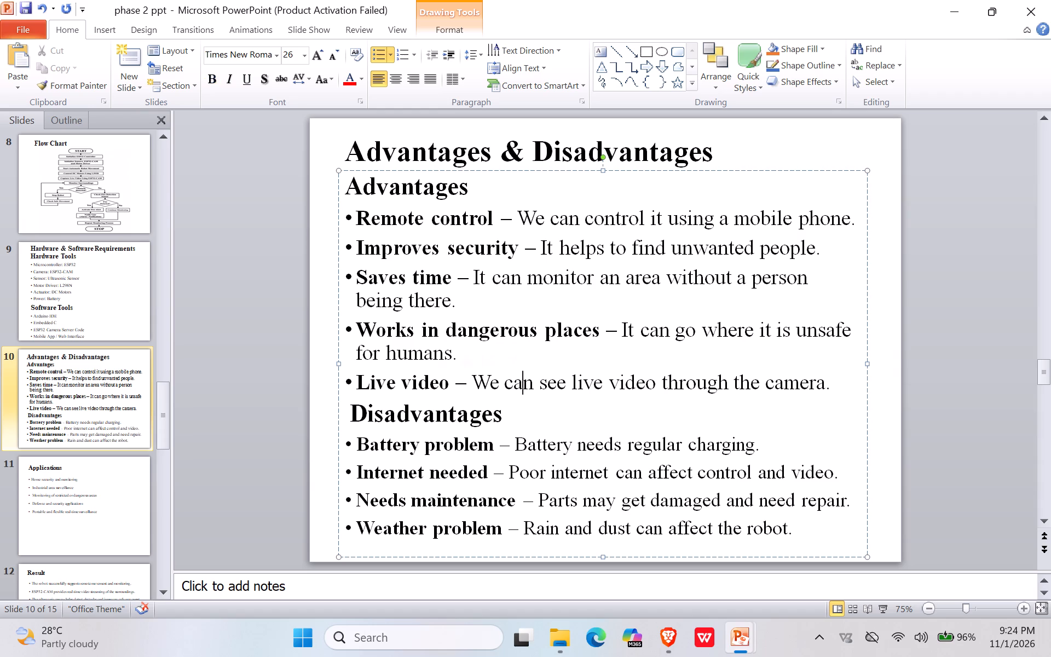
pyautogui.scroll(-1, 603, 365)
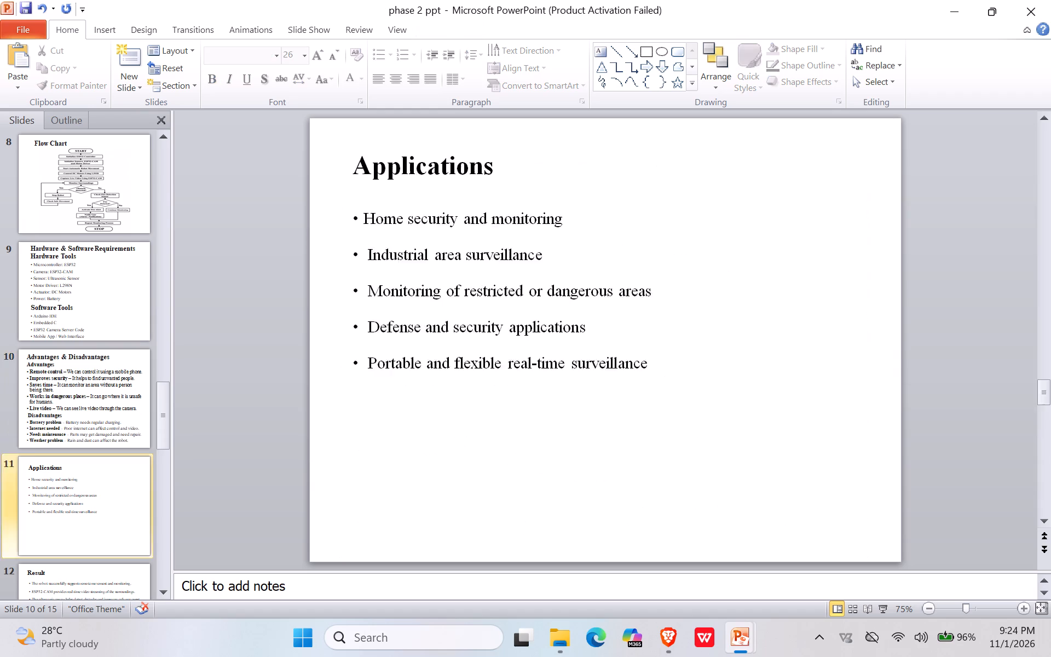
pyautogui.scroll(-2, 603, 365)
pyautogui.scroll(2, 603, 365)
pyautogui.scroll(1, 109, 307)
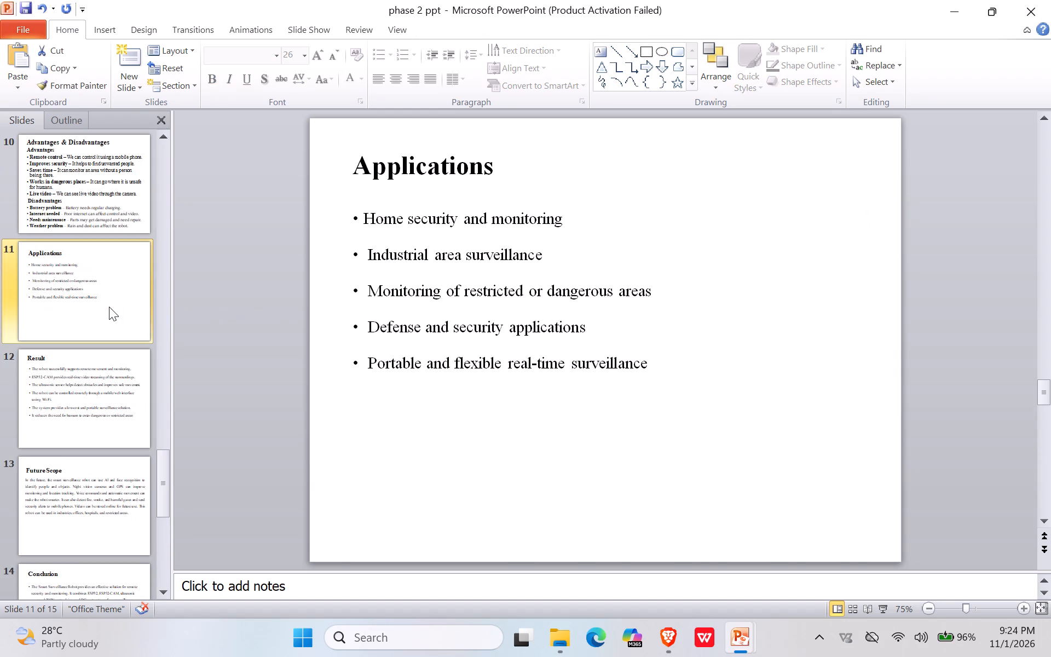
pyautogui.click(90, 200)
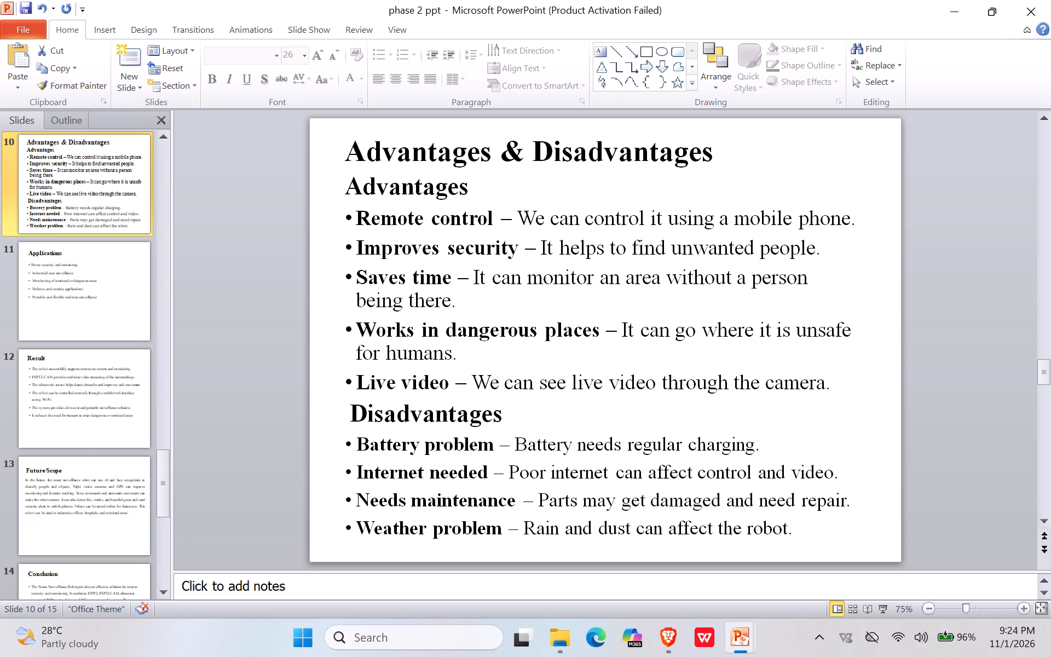
# Set the five bullets under Advantages, from Remote control to Live video, to font size 24.
pyautogui.moveTo(839, 381); pyautogui.dragTo(811, 378)
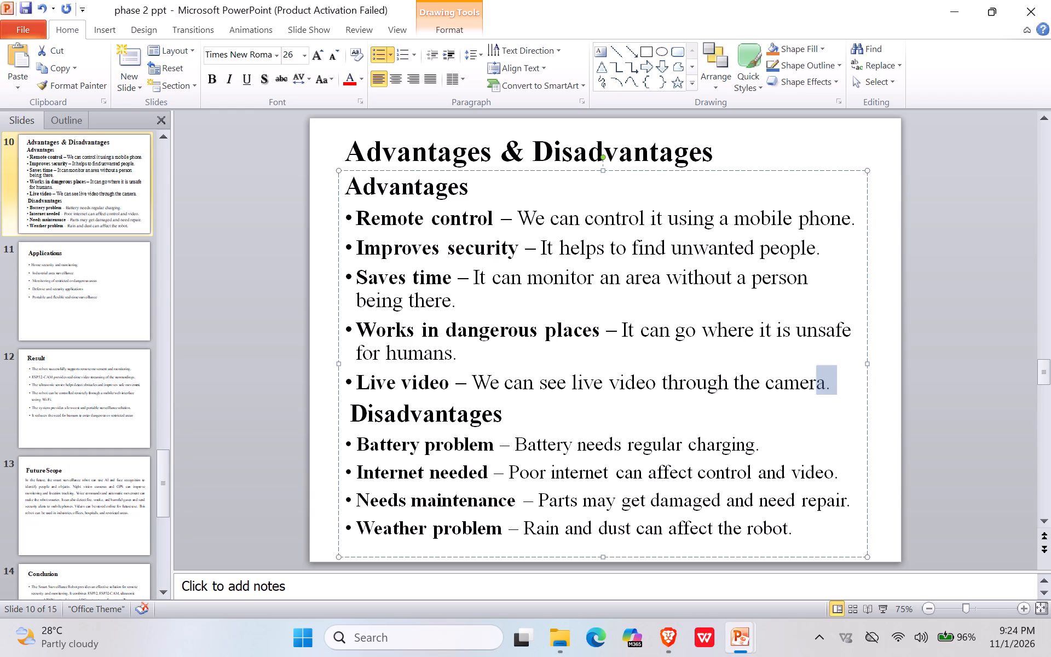
pyautogui.moveTo(811, 378); pyautogui.dragTo(349, 223)
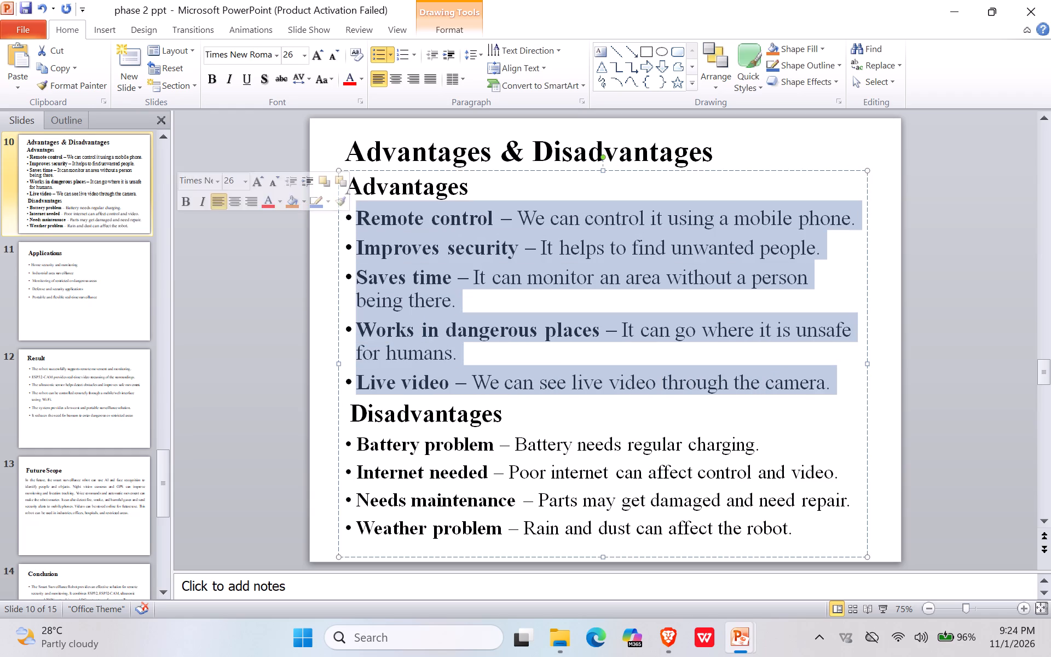
pyautogui.click(304, 56)
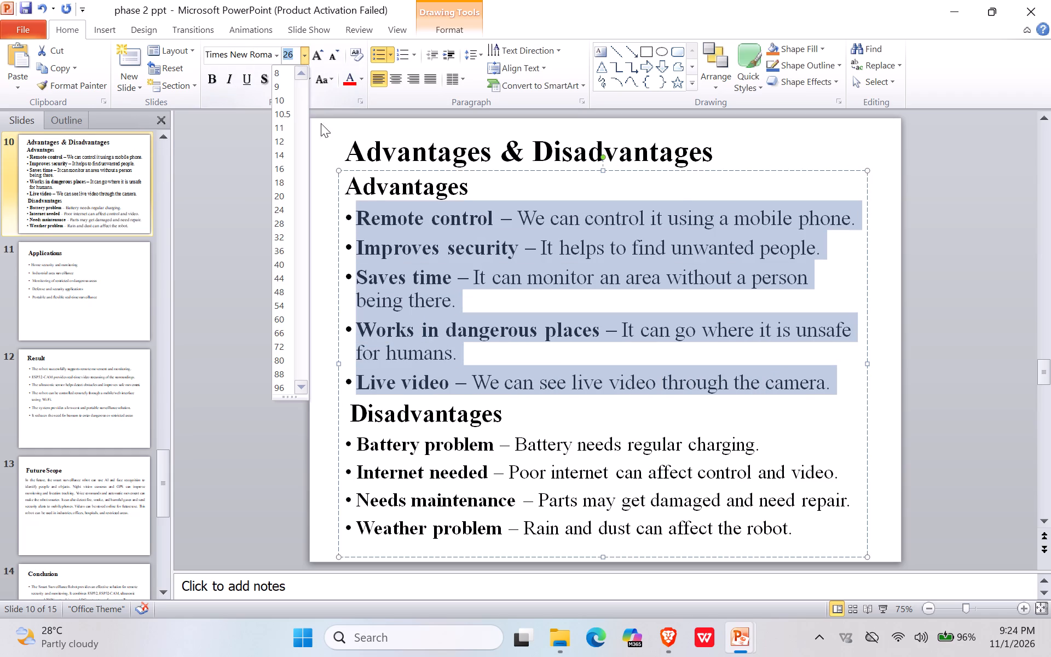
pyautogui.click(287, 211)
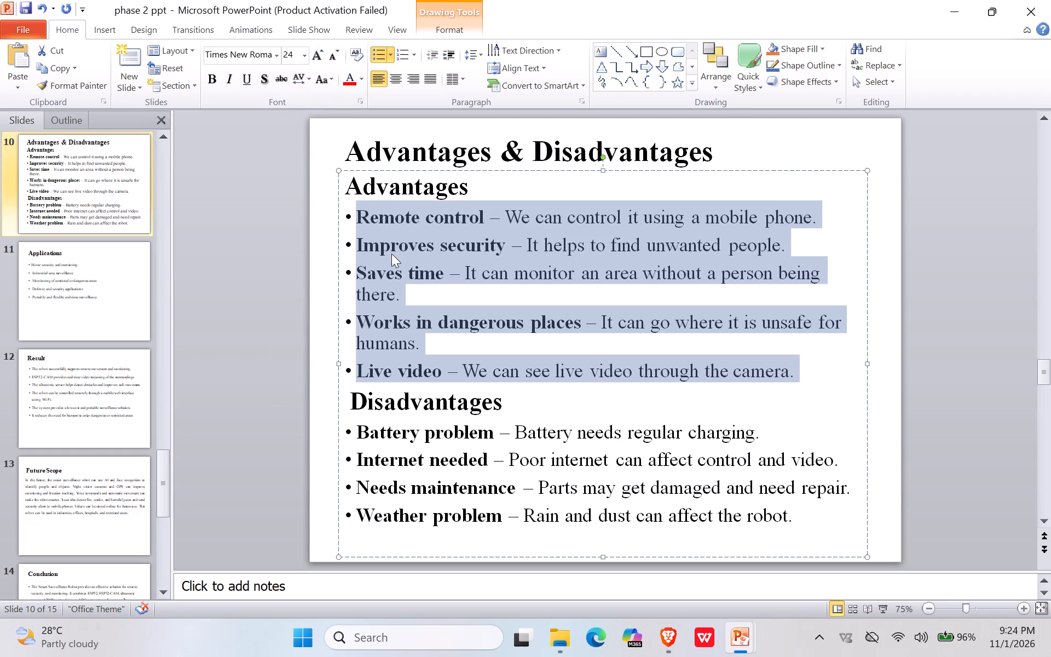
# Check the font sizes of the Disadvantages bullets, the Disadvantages and Advantages headings, and the Advantages & Disadvantages title.
pyautogui.moveTo(804, 515); pyautogui.dragTo(711, 501)
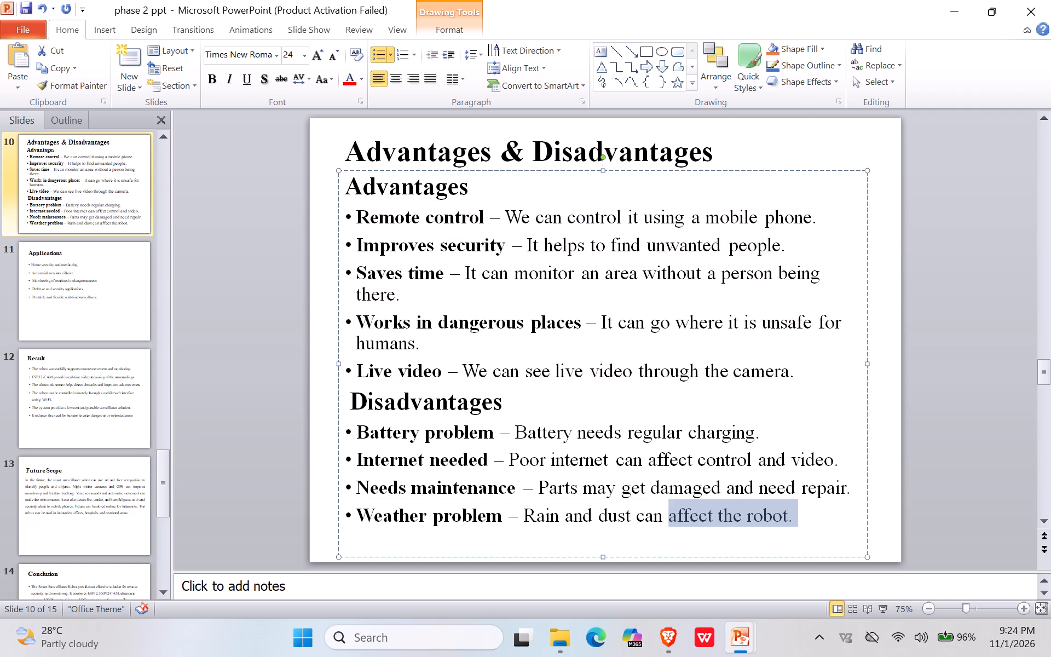
pyautogui.moveTo(711, 501); pyautogui.dragTo(355, 427)
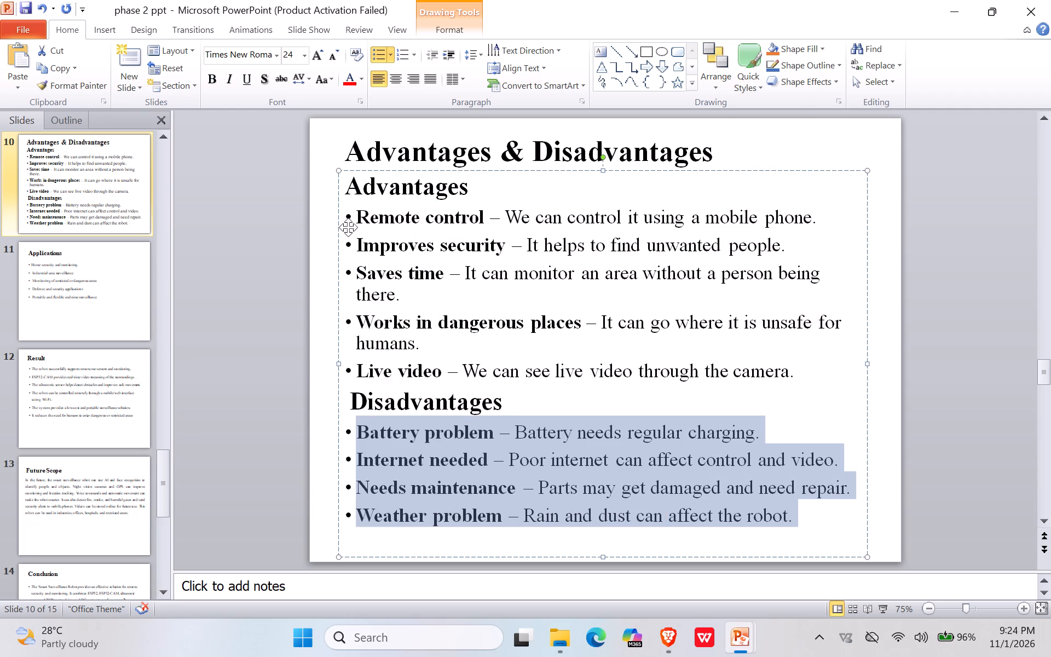
pyautogui.moveTo(507, 402); pyautogui.dragTo(379, 402)
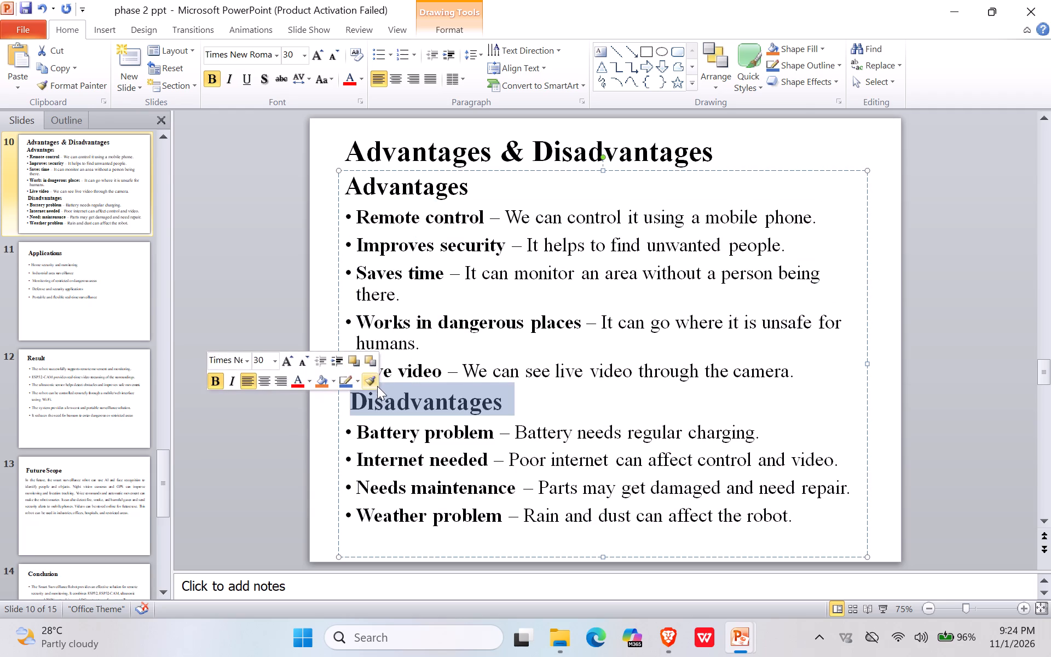
pyautogui.moveTo(477, 186); pyautogui.dragTo(412, 192)
pyautogui.click(637, 136)
pyautogui.moveTo(727, 147); pyautogui.dragTo(605, 146)
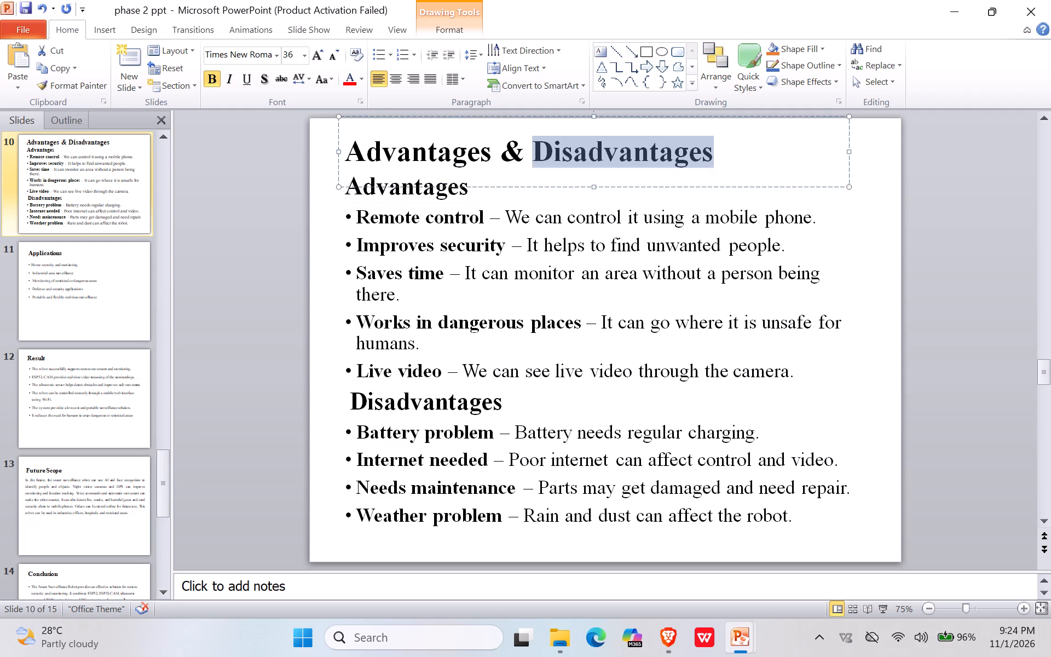
pyautogui.moveTo(605, 146); pyautogui.dragTo(385, 151)
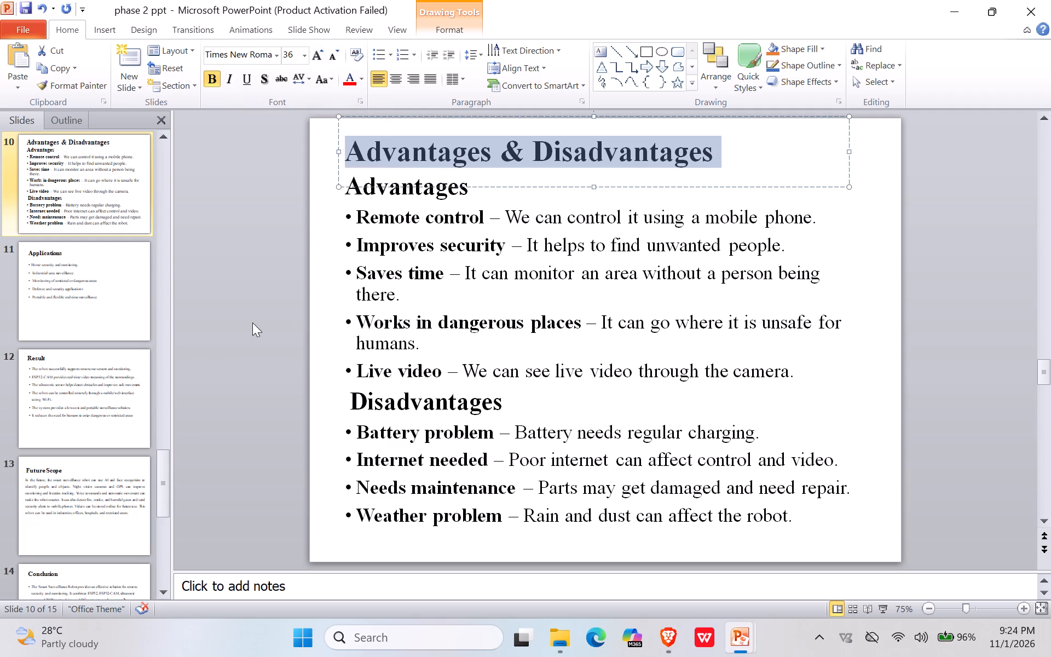
# Save the presentation.
pyautogui.click(235, 320)
pyautogui.hotkey('ctrl', 's')
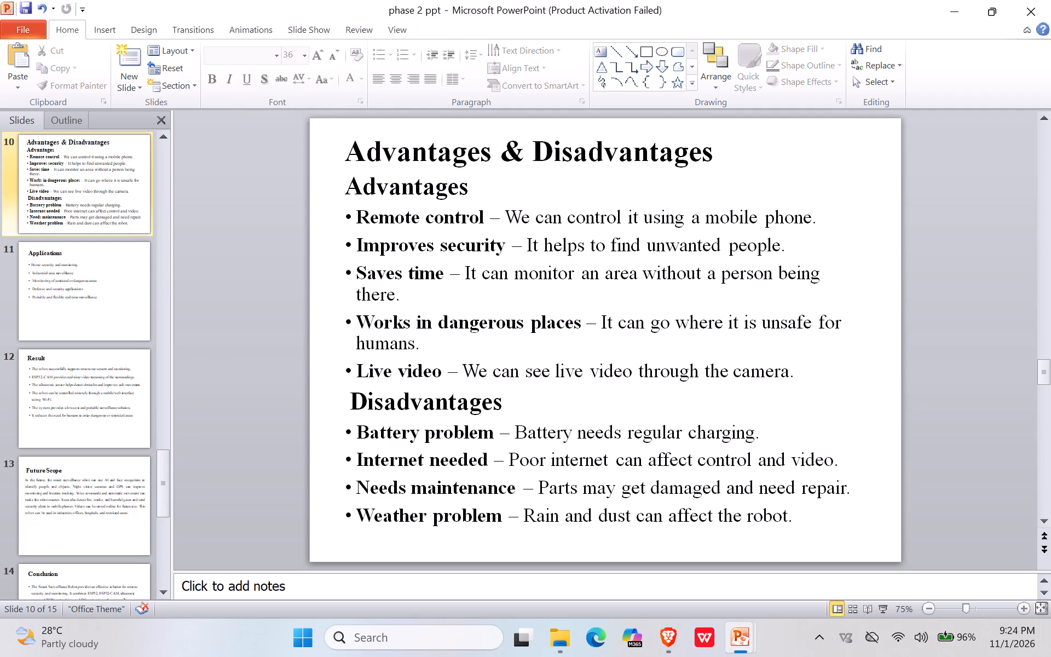
pyautogui.hotkey('ctrl', 's')
# Compare the font sizes of the Disadvantages and Advantages headings and of the bullets under each heading.
pyautogui.click(521, 416)
pyautogui.moveTo(516, 389); pyautogui.dragTo(516, 388)
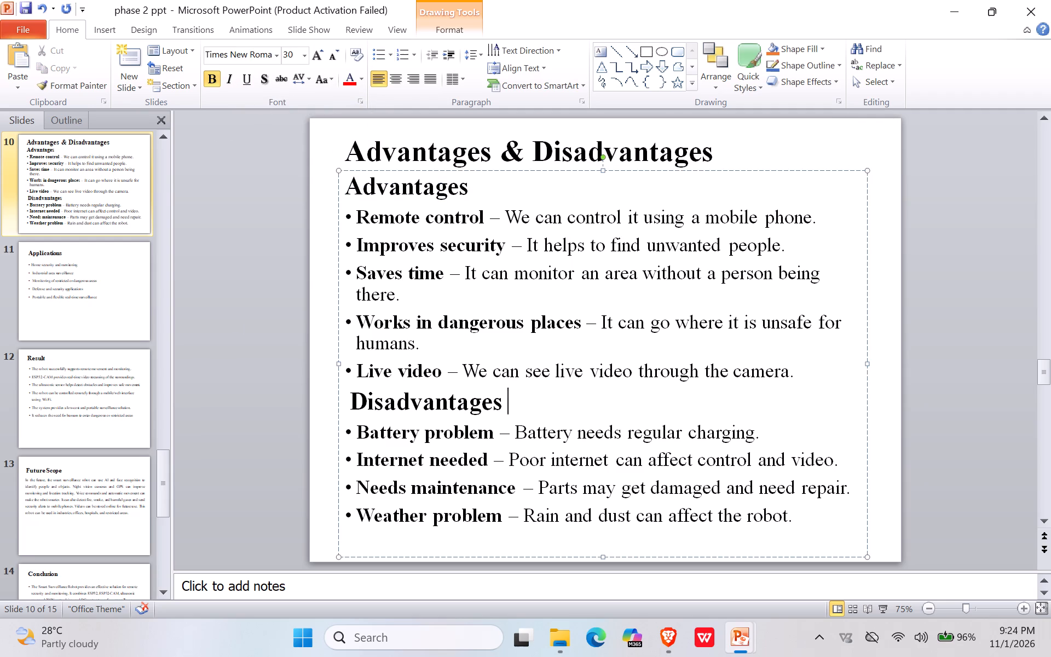
pyautogui.moveTo(516, 388); pyautogui.dragTo(424, 397)
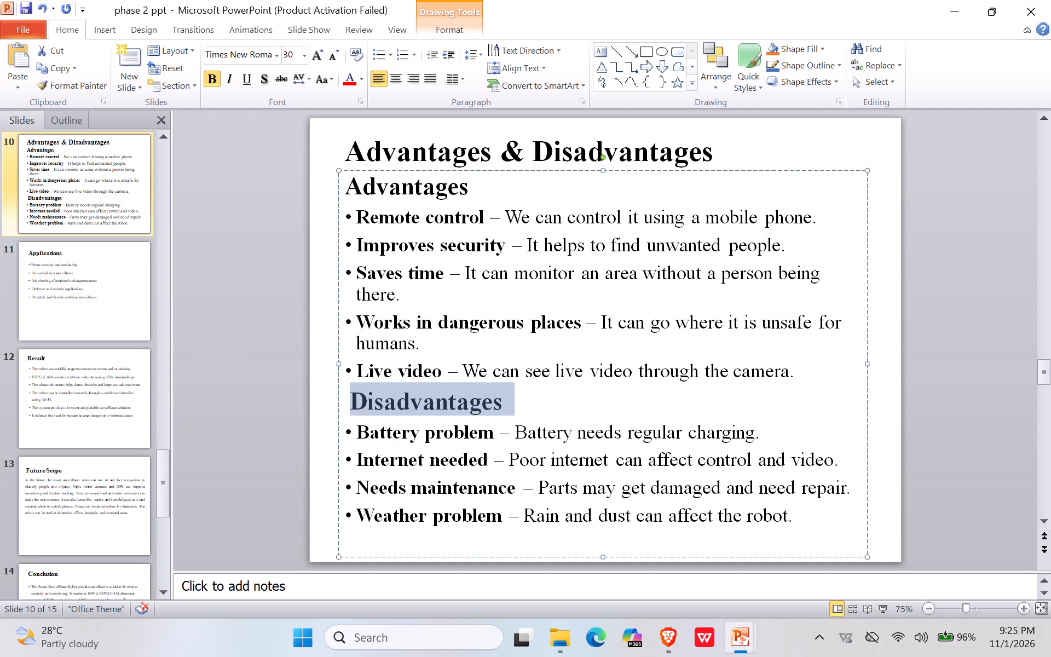
pyautogui.click(484, 193)
pyautogui.moveTo(482, 193); pyautogui.dragTo(408, 194)
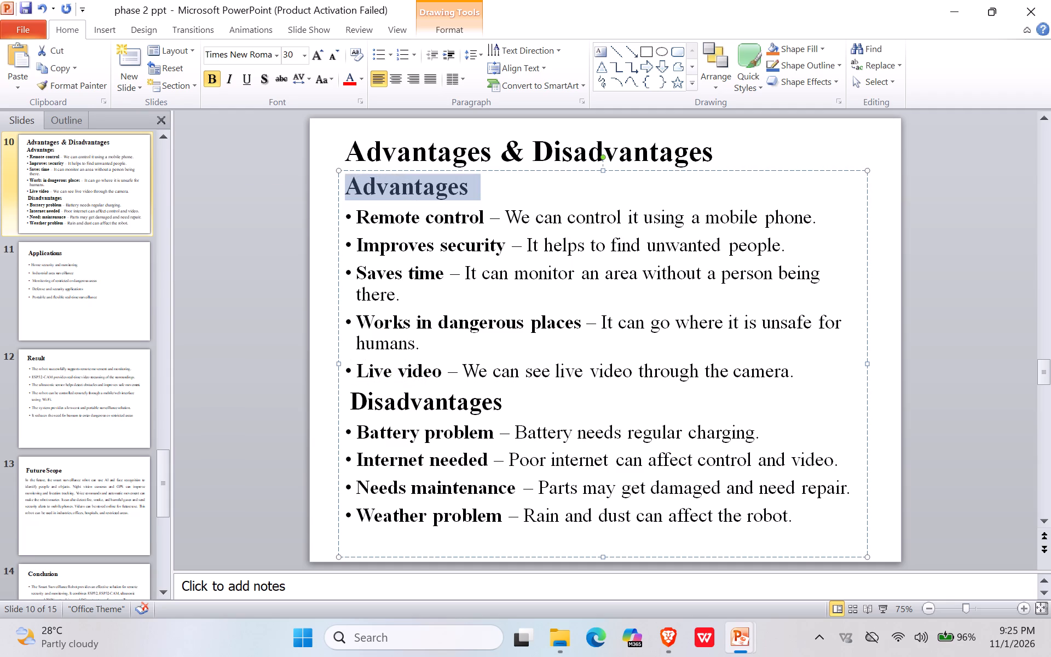
pyautogui.moveTo(794, 376); pyautogui.dragTo(413, 197)
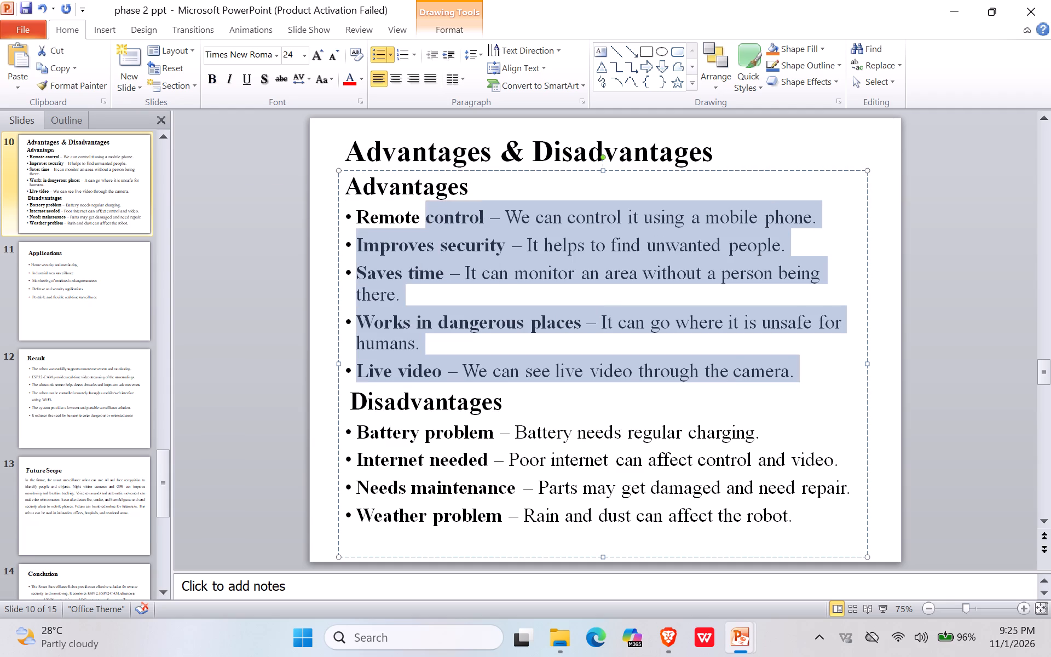
pyautogui.moveTo(413, 197); pyautogui.dragTo(389, 205)
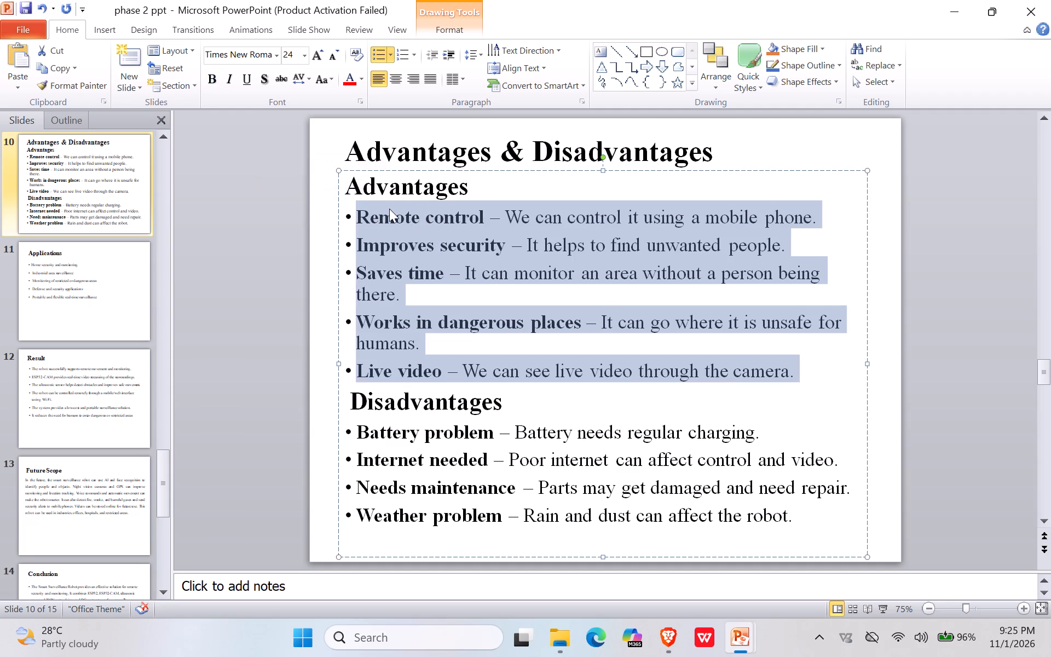
pyautogui.moveTo(800, 515); pyautogui.dragTo(380, 437)
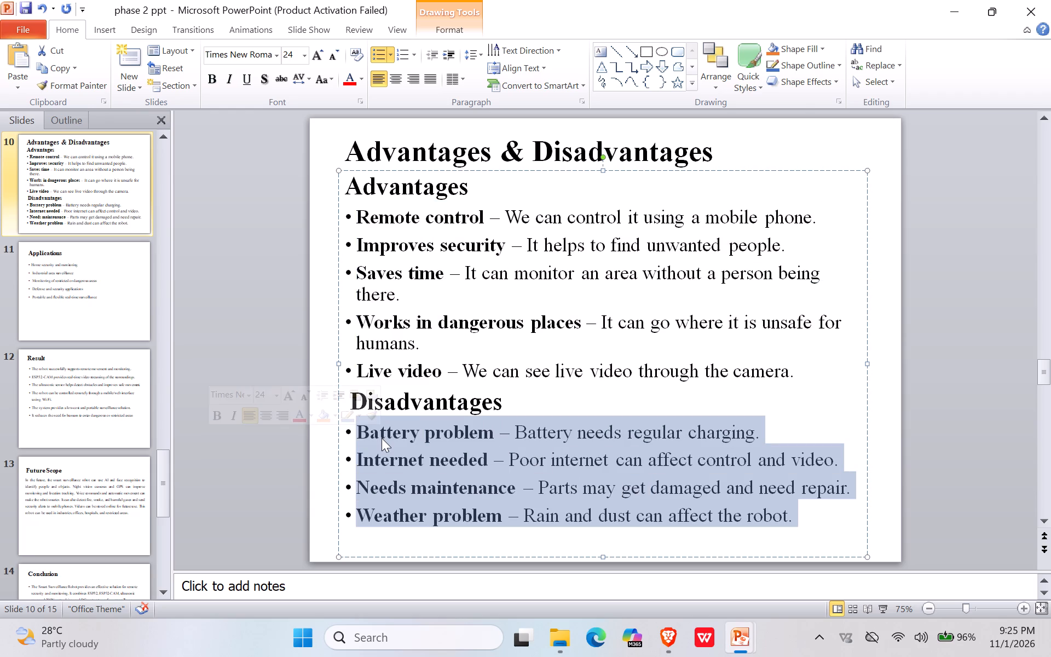
# Set the Applications title on slide 11 to font size 36.
pyautogui.click(71, 299)
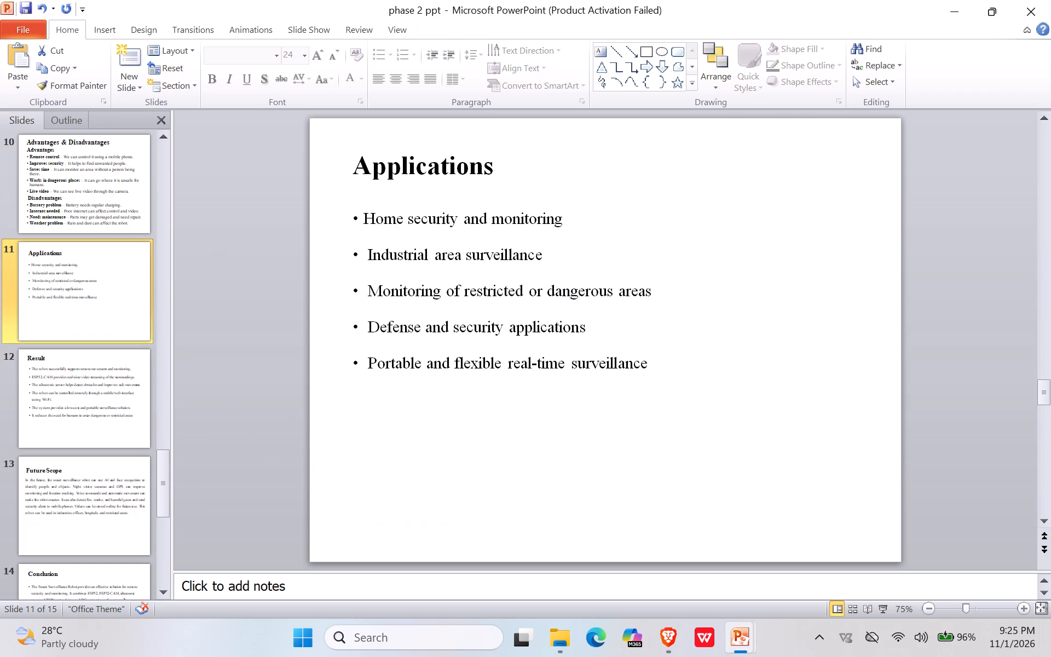
pyautogui.click(480, 170)
pyautogui.moveTo(513, 157); pyautogui.dragTo(415, 166)
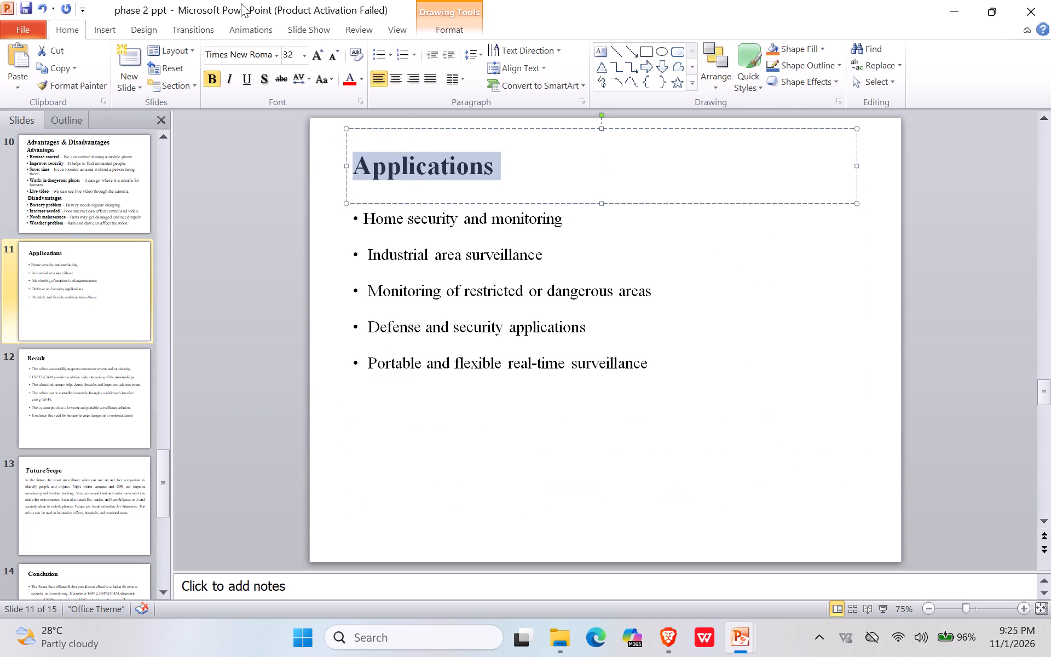
pyautogui.click(306, 56)
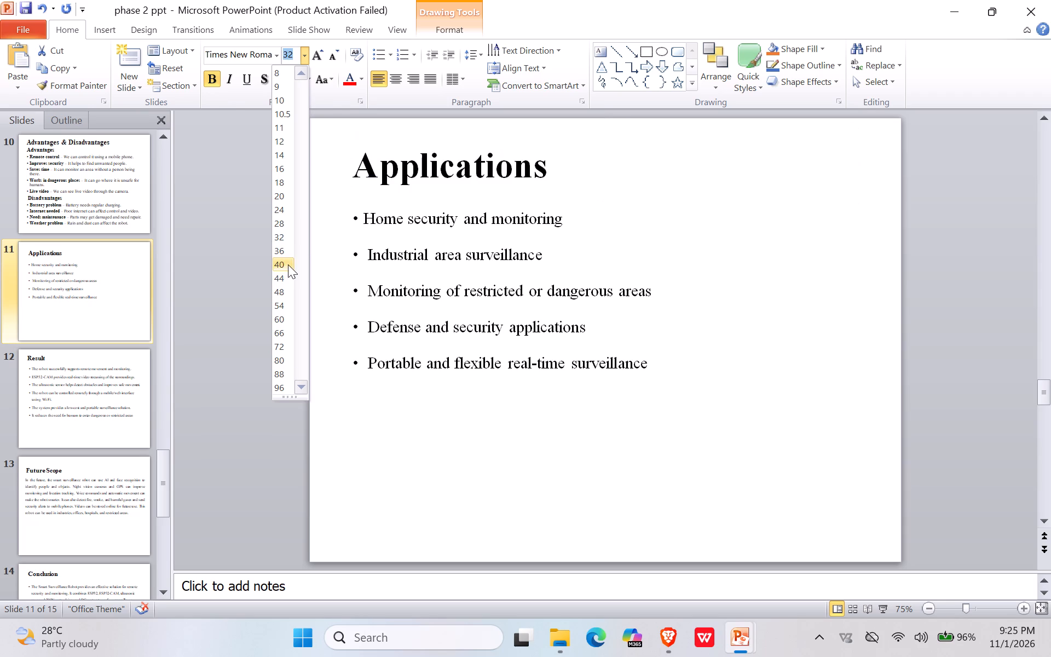
pyautogui.click(287, 247)
# Set the five Applications bullets, from Home security to real-time surveillance, to font size 24.
pyautogui.click(746, 368)
pyautogui.moveTo(746, 406); pyautogui.dragTo(340, 200)
pyautogui.click(307, 60)
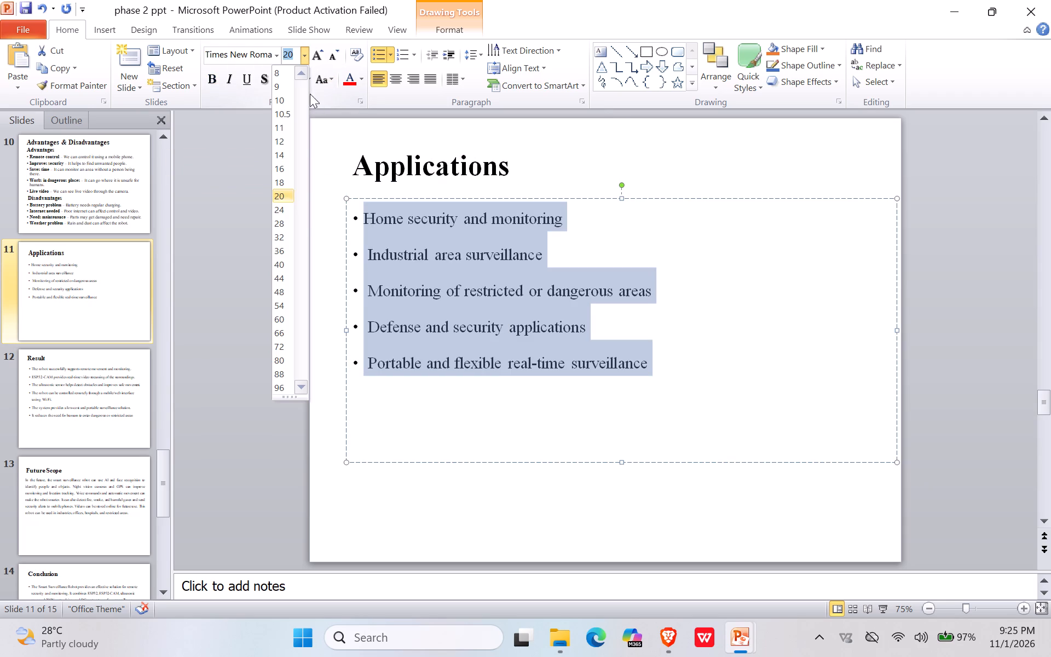
pyautogui.click(291, 212)
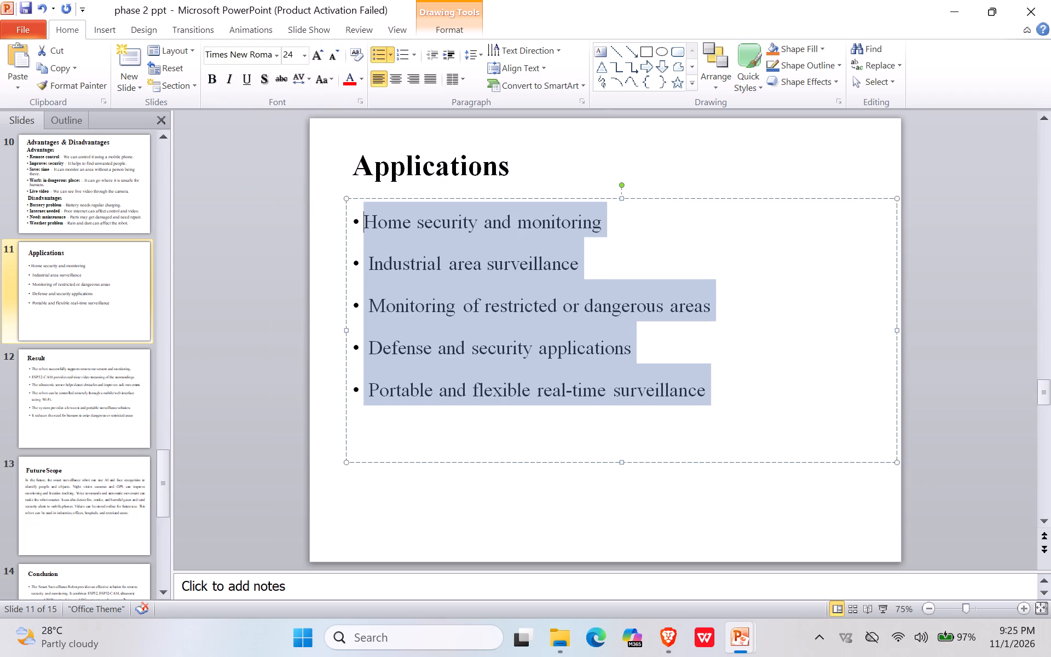
pyautogui.click(301, 51)
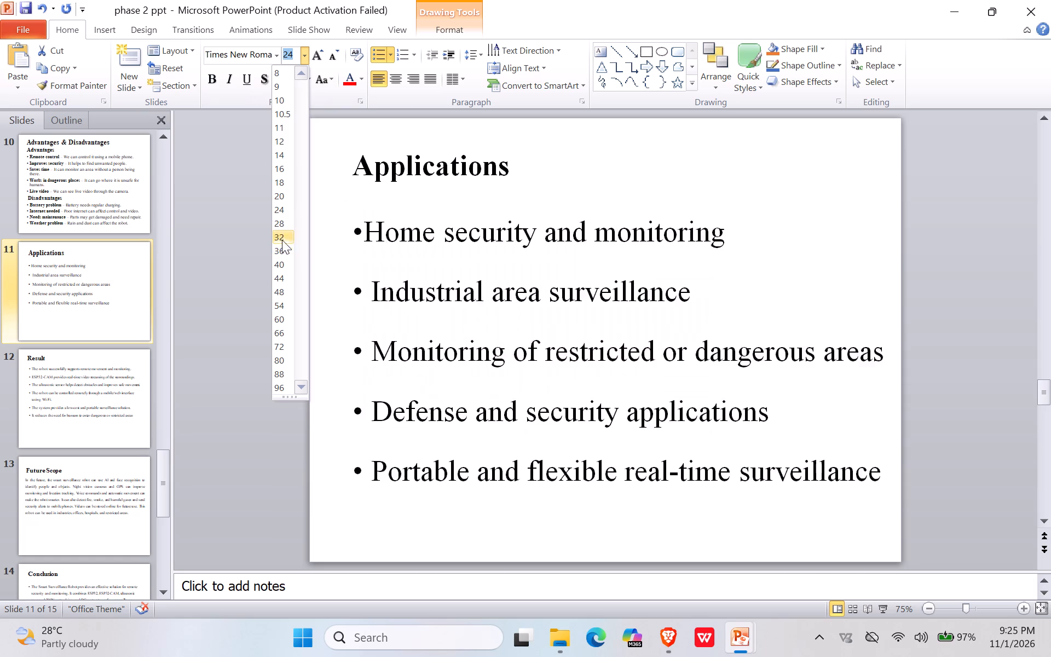
pyautogui.click(282, 208)
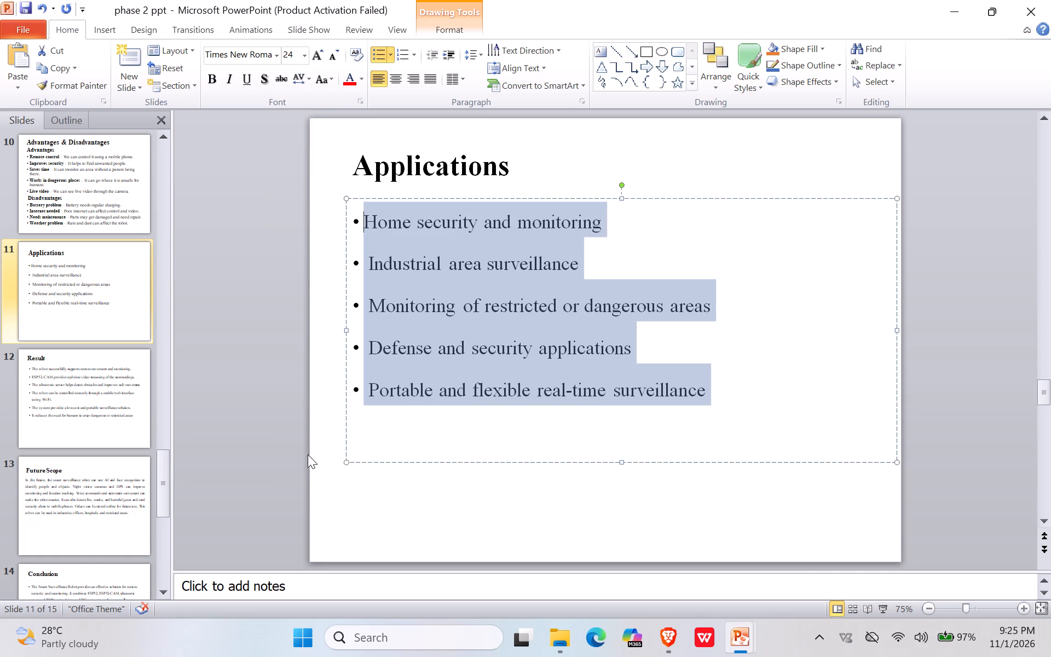
pyautogui.click(276, 382)
# Set the Result title on slide 12 to font size 36.
pyautogui.click(56, 388)
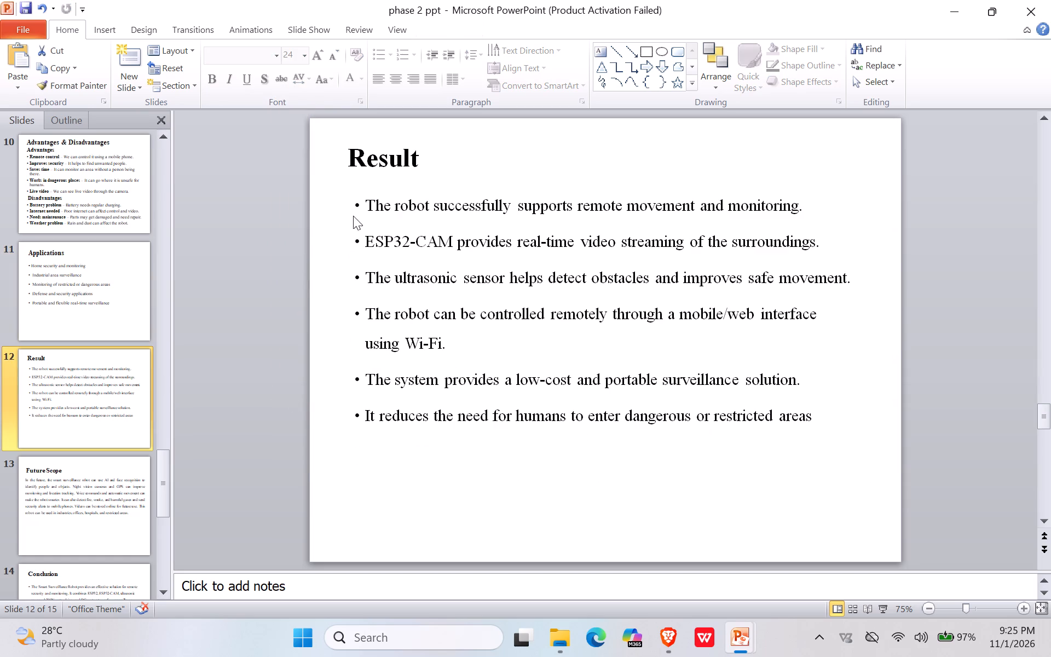
pyautogui.click(434, 170)
pyautogui.click(434, 164)
pyautogui.click(394, 158)
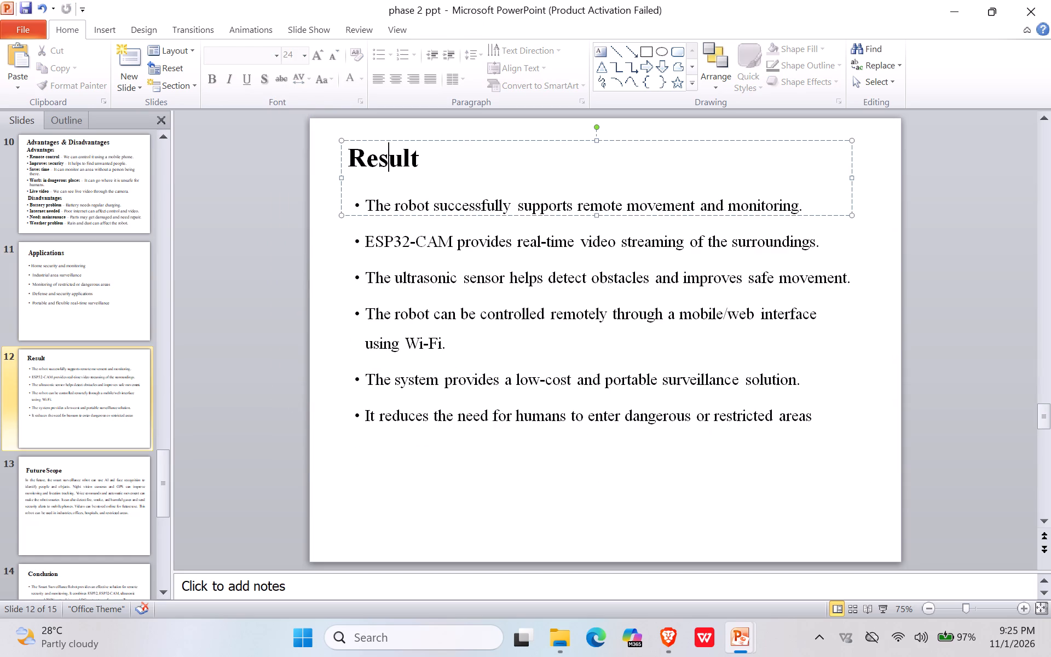
pyautogui.moveTo(419, 155); pyautogui.dragTo(306, 180)
pyautogui.click(306, 60)
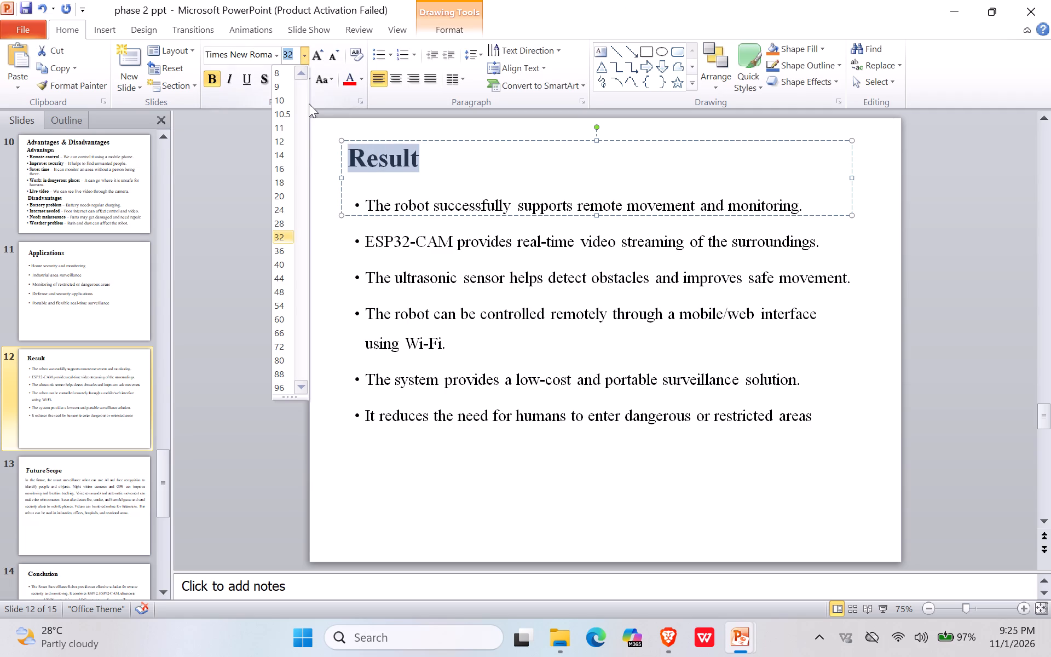
pyautogui.click(279, 256)
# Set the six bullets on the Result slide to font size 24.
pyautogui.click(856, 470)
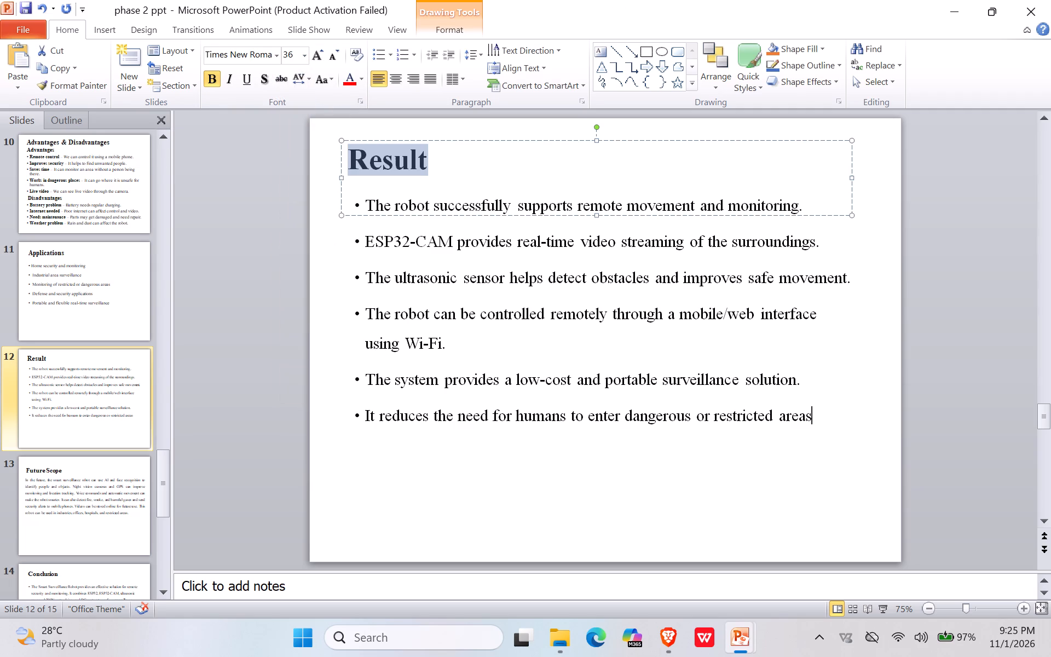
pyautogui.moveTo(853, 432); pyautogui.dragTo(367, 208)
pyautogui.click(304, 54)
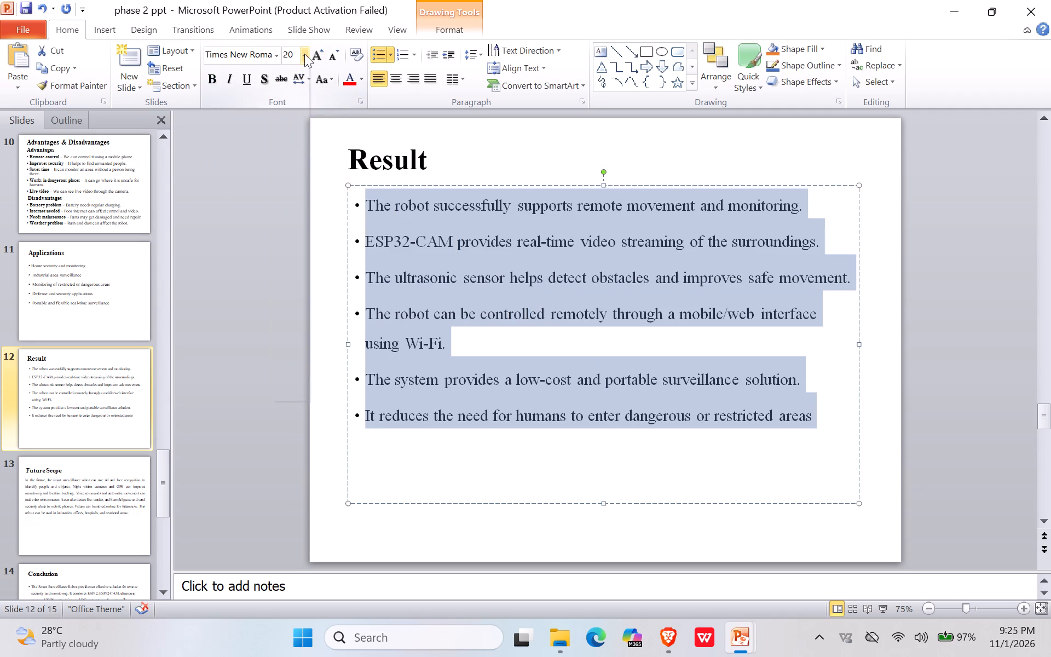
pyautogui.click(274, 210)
# Enlarge the Result body text box, raising its top edge to just under the title and lowering its bottom edge near the slide's bottom.
pyautogui.scroll(-1, 367, 303)
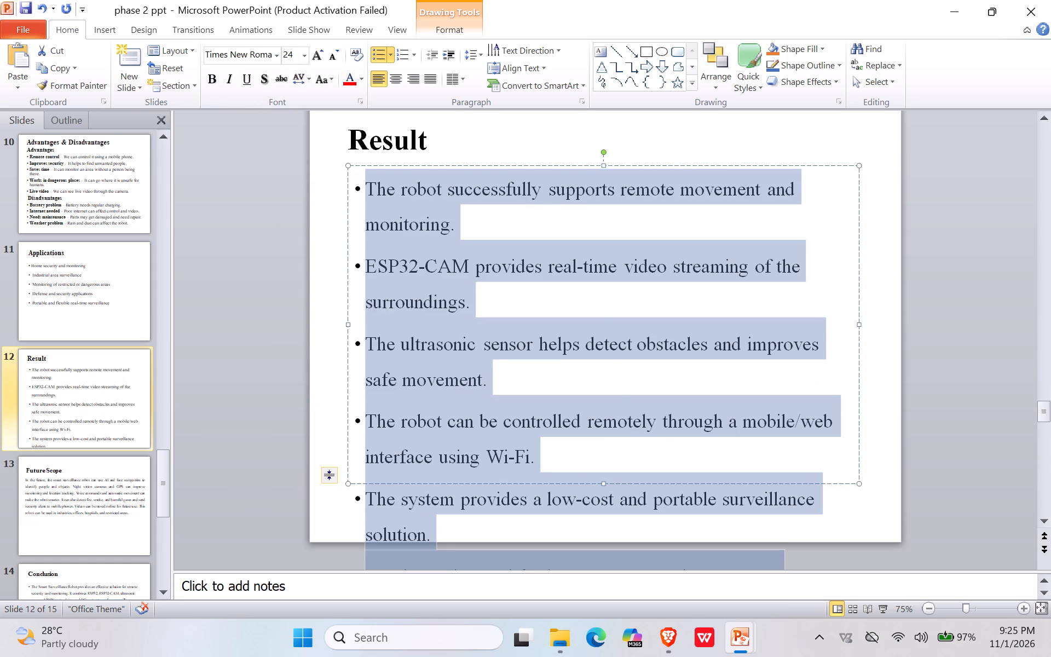
pyautogui.moveTo(603, 164); pyautogui.dragTo(602, 150)
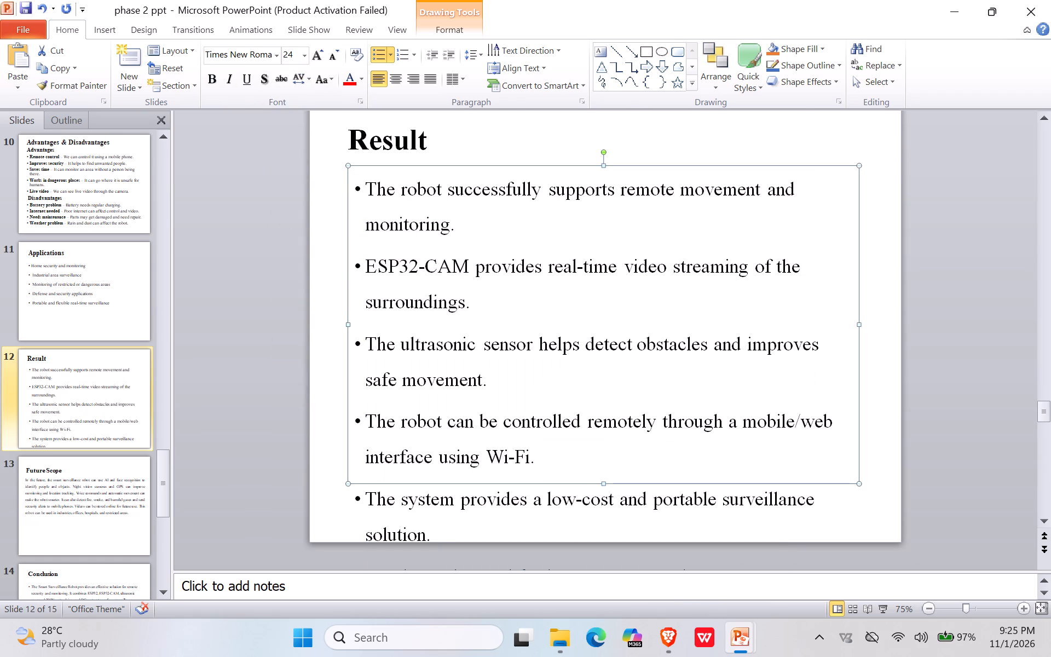
pyautogui.moveTo(602, 150); pyautogui.dragTo(602, 147)
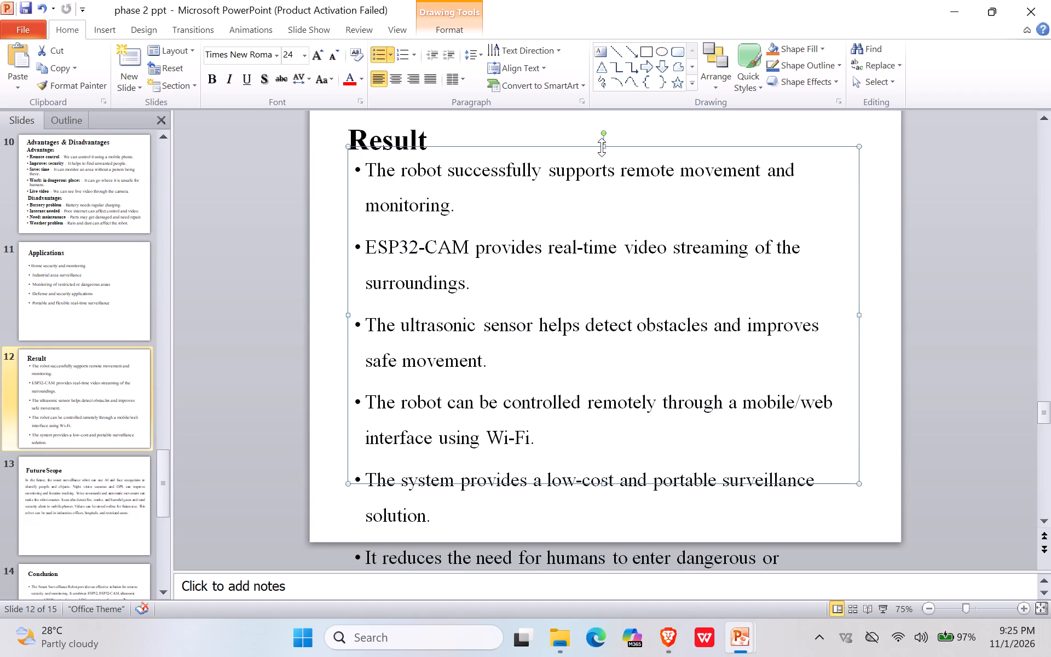
pyautogui.click(609, 486)
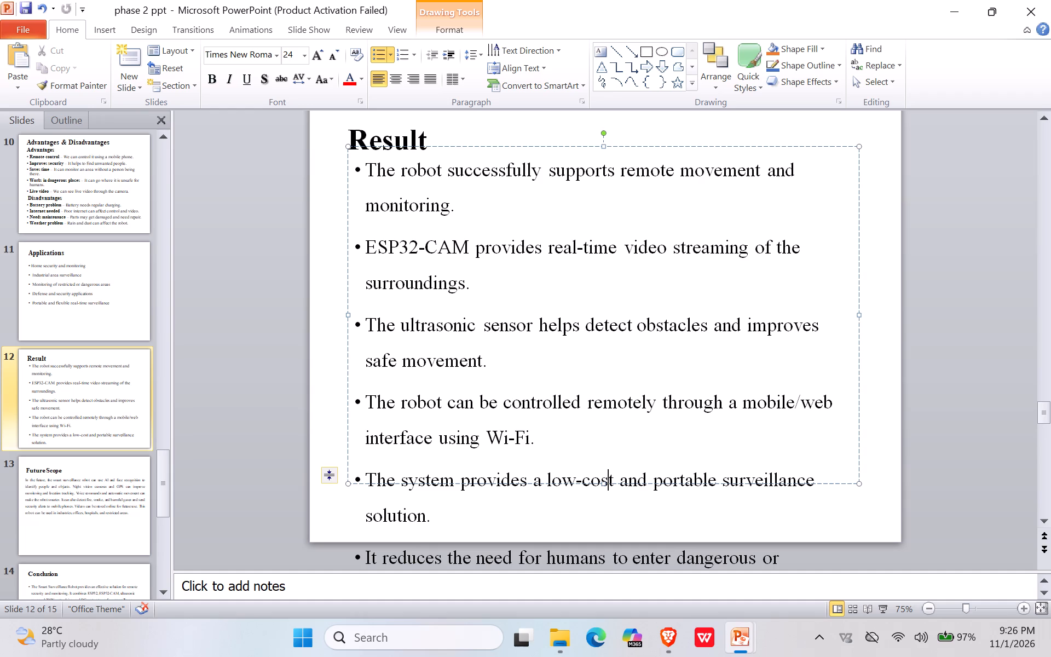
pyautogui.moveTo(603, 482); pyautogui.dragTo(604, 447)
pyautogui.click(603, 444)
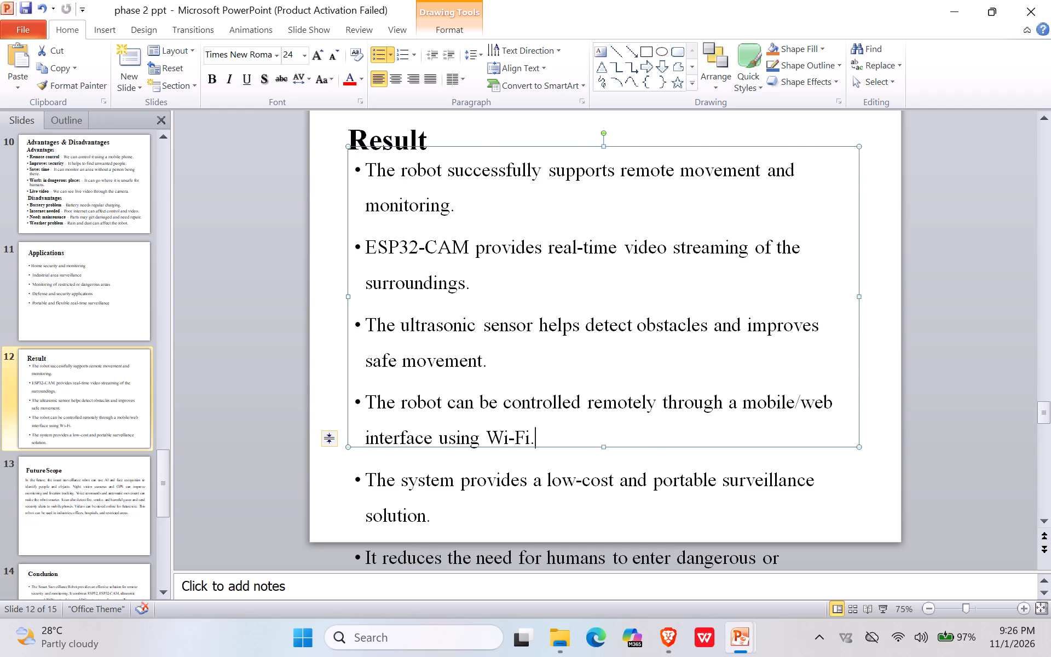
pyautogui.moveTo(603, 445); pyautogui.dragTo(613, 531)
# Extend the Result body text box so its bottom edge sits just above the slide's bottom edge, and dismiss the notification.
pyautogui.moveTo(613, 531); pyautogui.dragTo(613, 533)
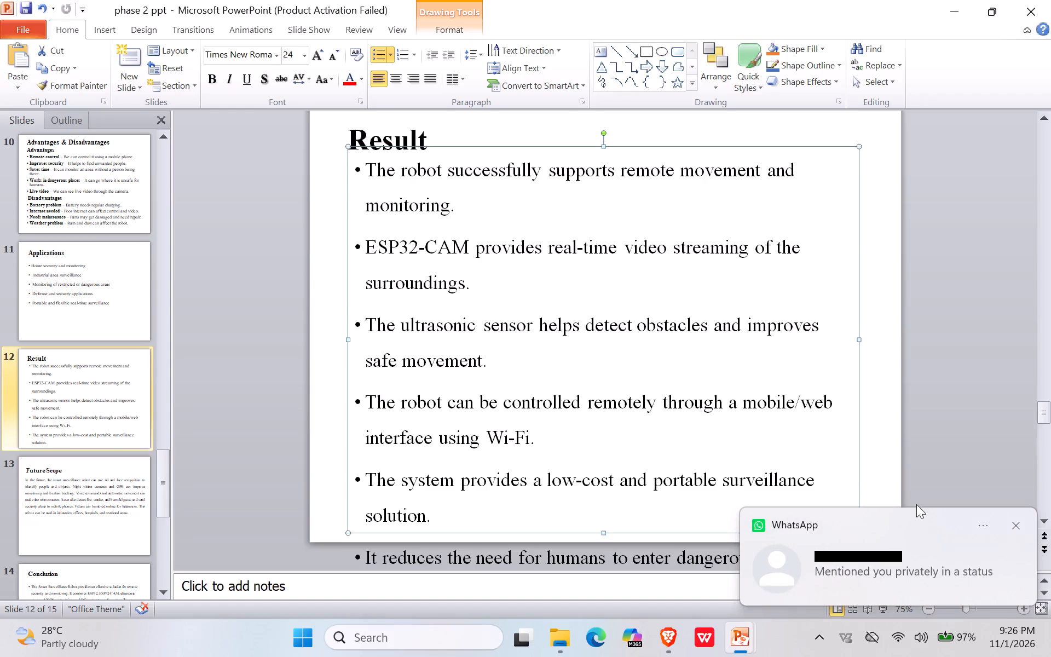
pyautogui.click(1014, 523)
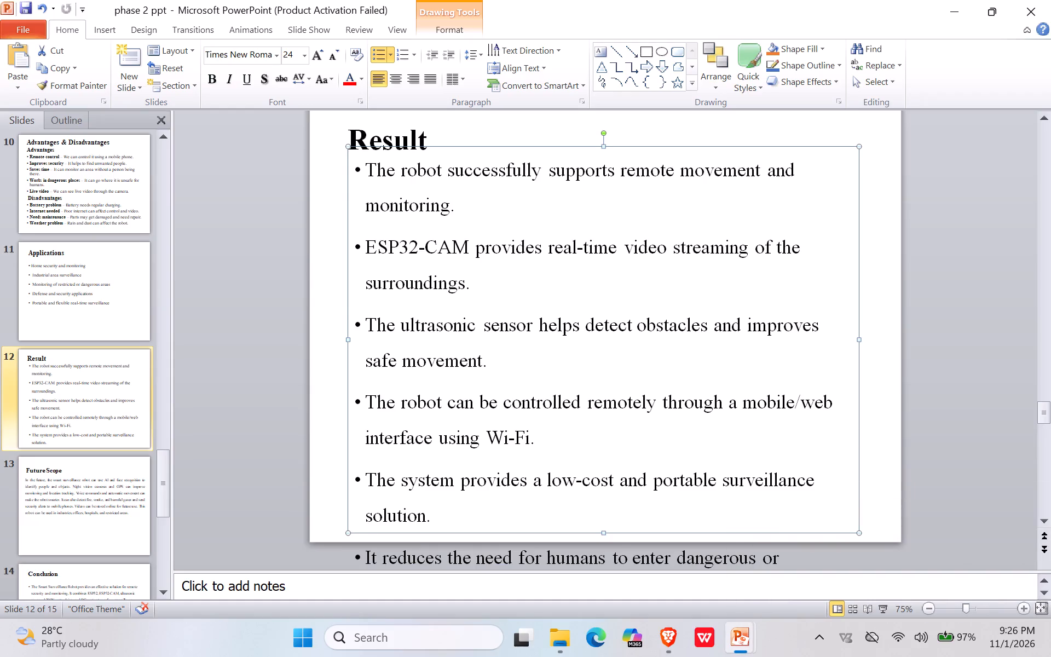
# Select all six bullets on the Result slide and open the font size choices for them.
pyautogui.scroll(-2, 694, 480)
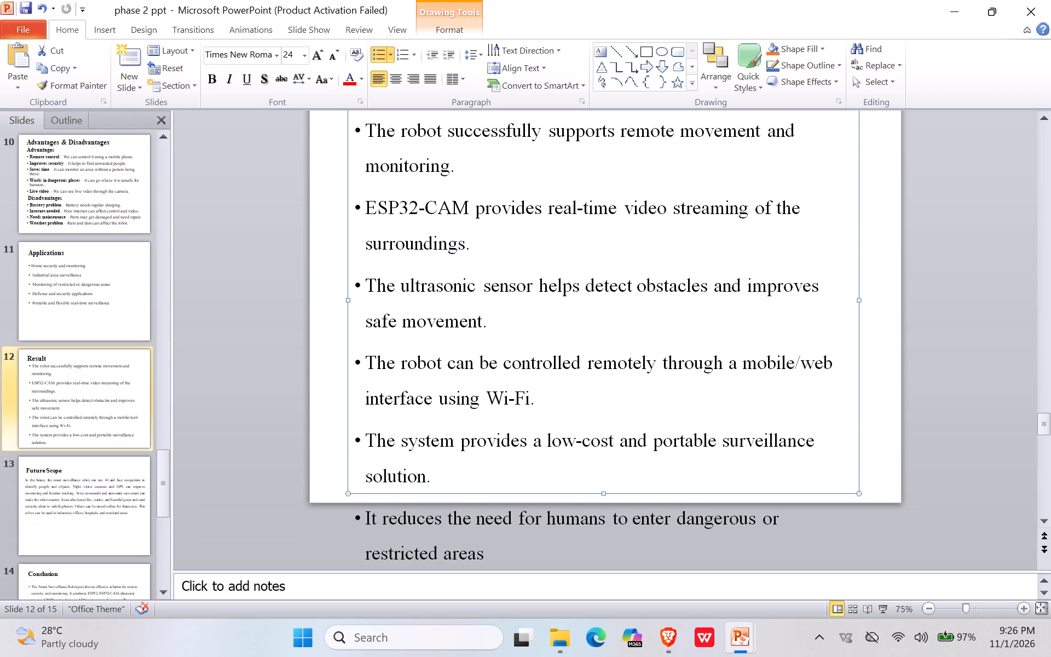
pyautogui.moveTo(507, 557); pyautogui.dragTo(273, 119)
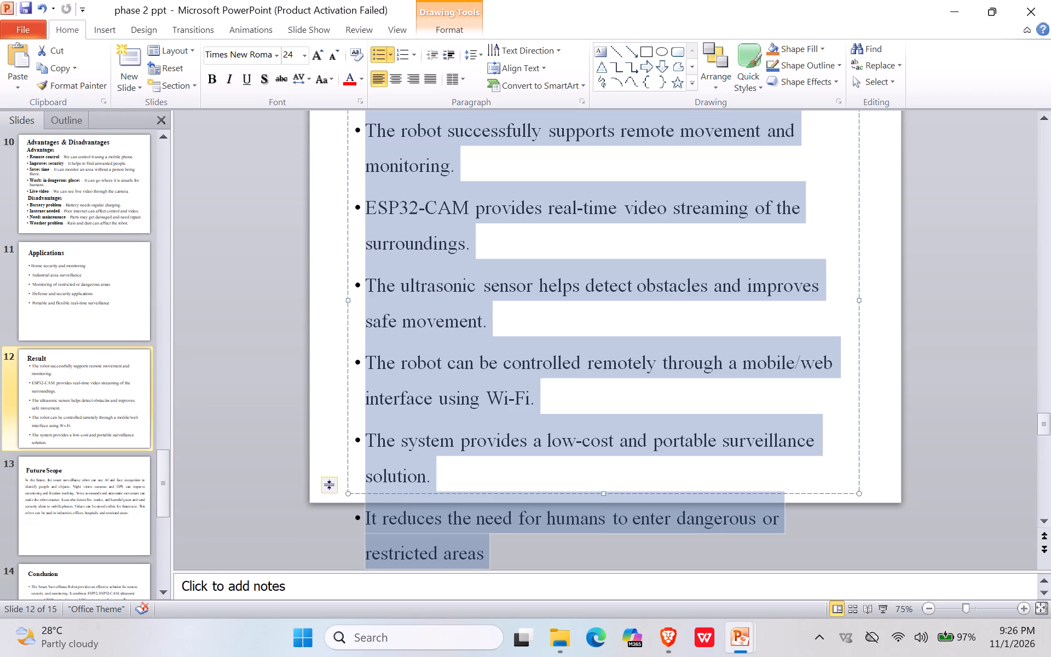
pyautogui.moveTo(273, 119); pyautogui.dragTo(273, 119)
pyautogui.scroll(2, 413, 196)
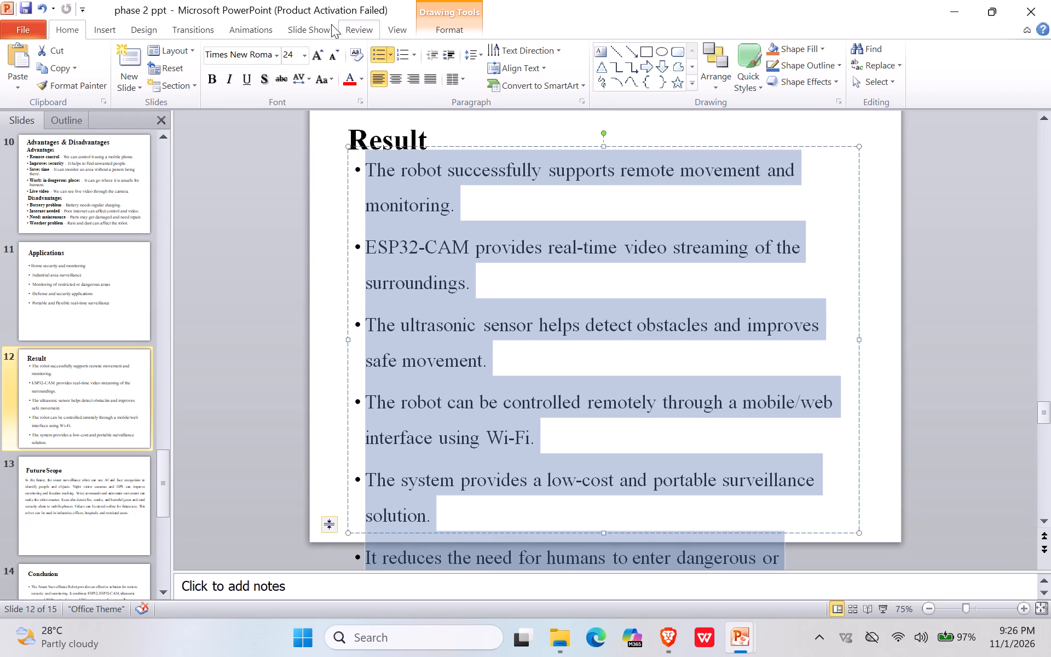
pyautogui.click(302, 53)
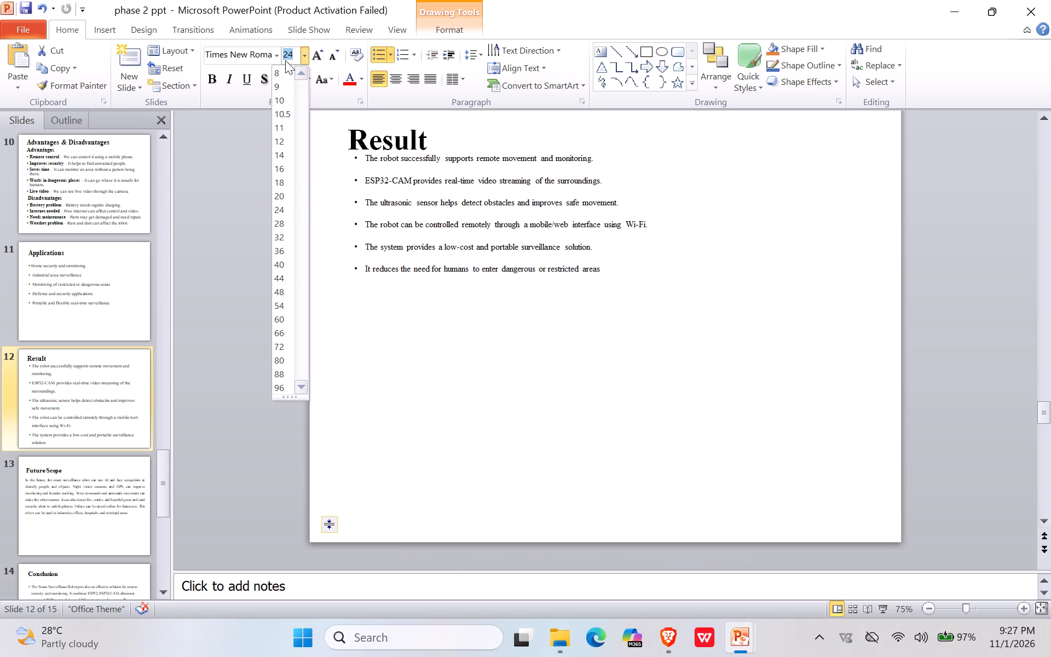
# Set the six bullets on the Result slide to font size 22.
pyautogui.press('BackSpace')
pyautogui.write('22')
pyautogui.press('Return')
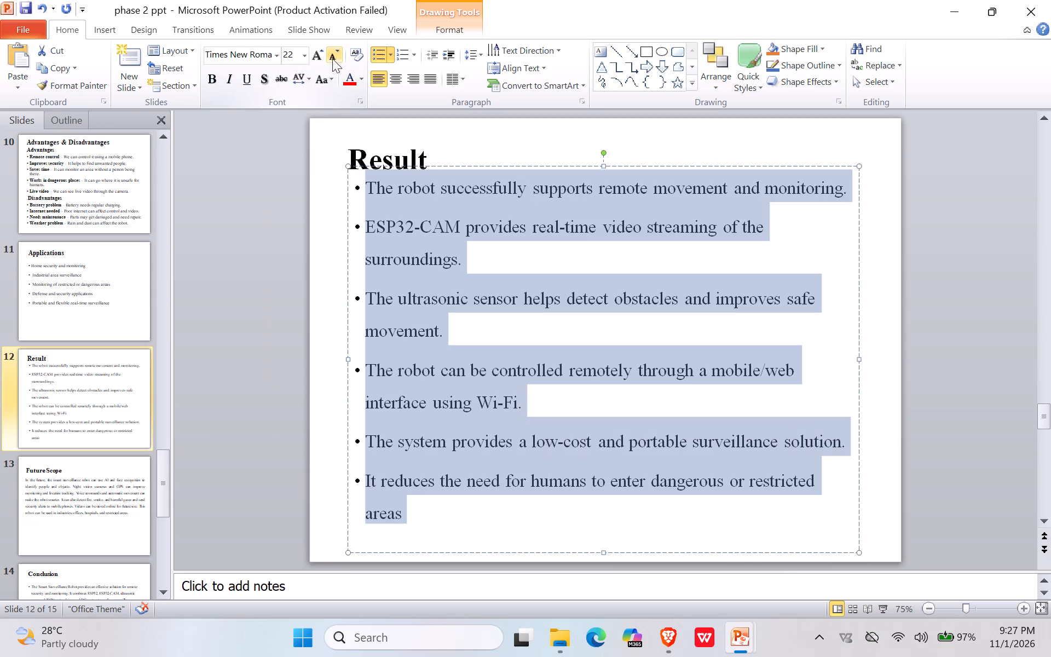
# Move the Result slide's body text box slightly down so it sits clear of the title.
pyautogui.click(342, 328)
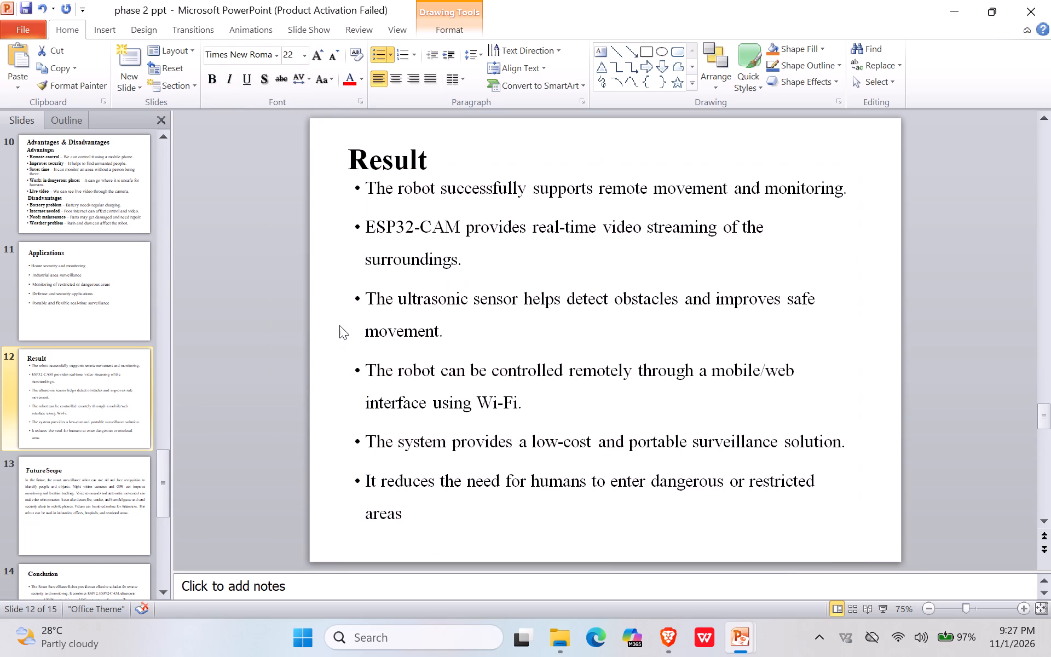
pyautogui.click(385, 253)
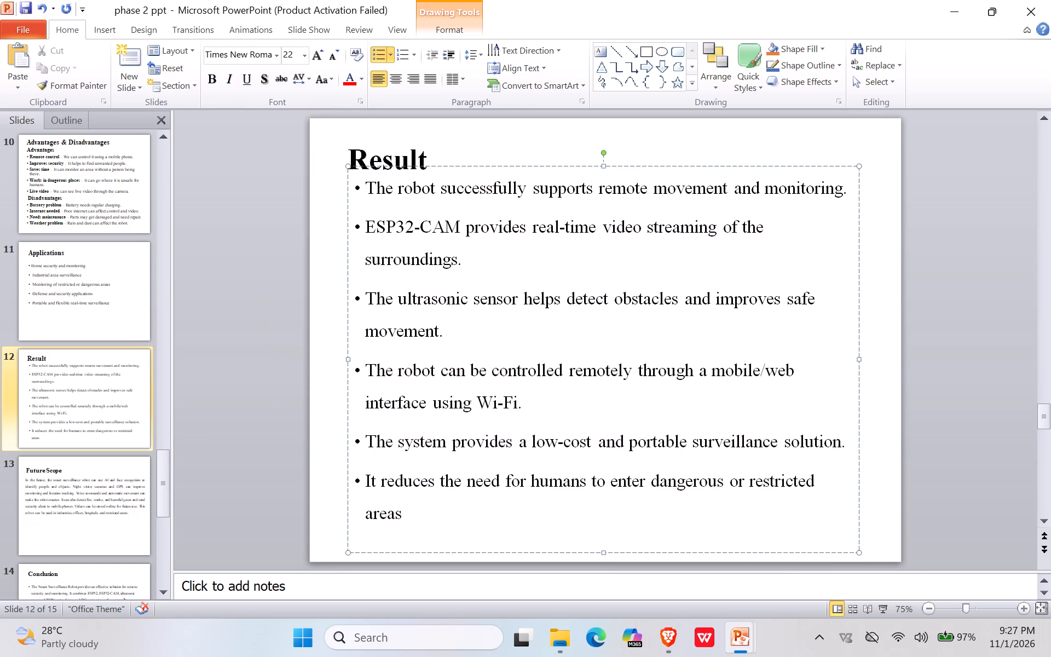
pyautogui.moveTo(607, 164); pyautogui.dragTo(608, 175)
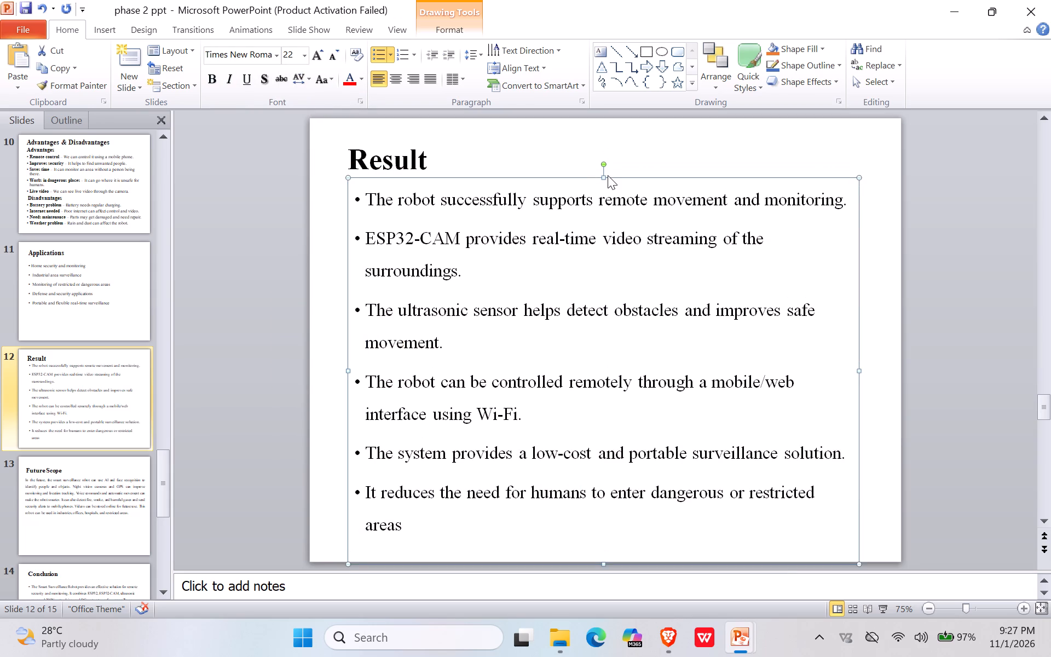
# Set the Future Scope title on slide 13 to font size 36.
pyautogui.click(48, 303)
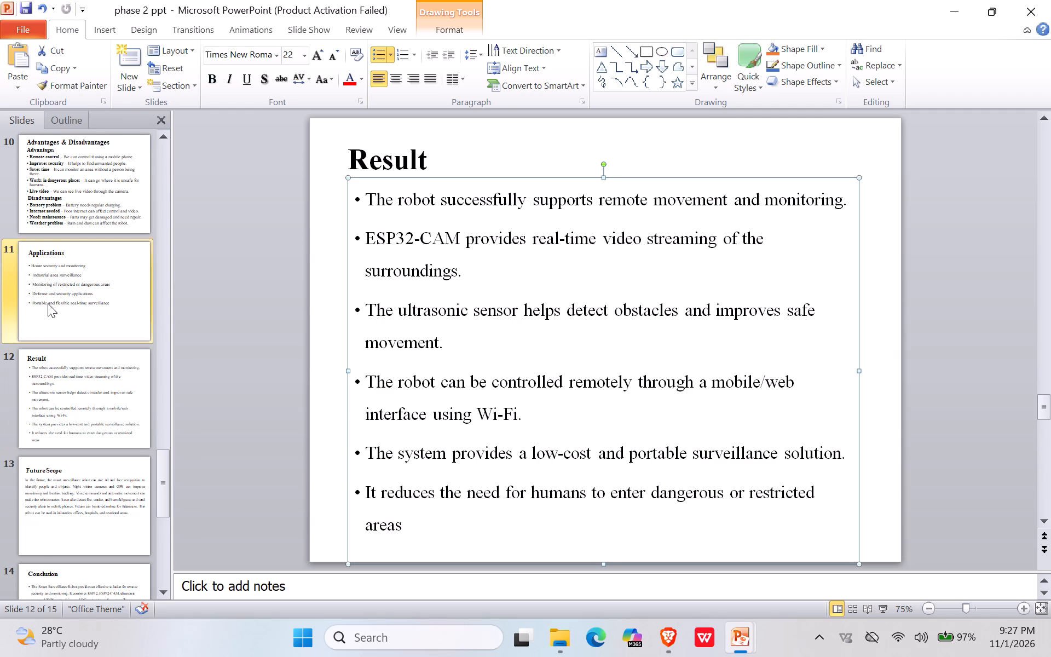
pyautogui.click(73, 379)
pyautogui.scroll(-1, 117, 450)
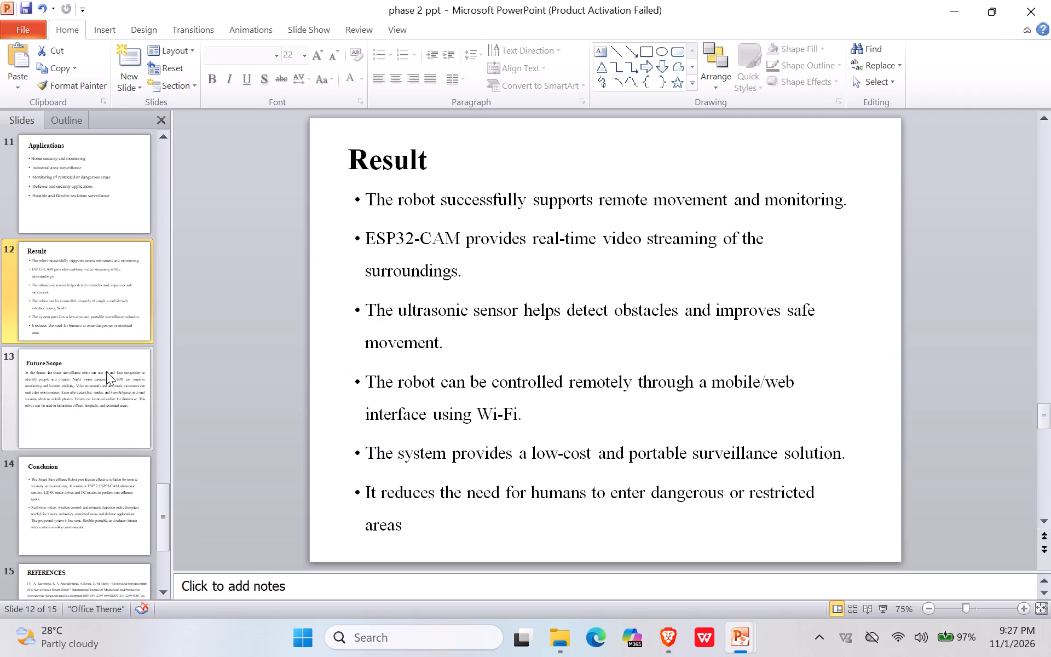
pyautogui.click(106, 371)
pyautogui.click(453, 163)
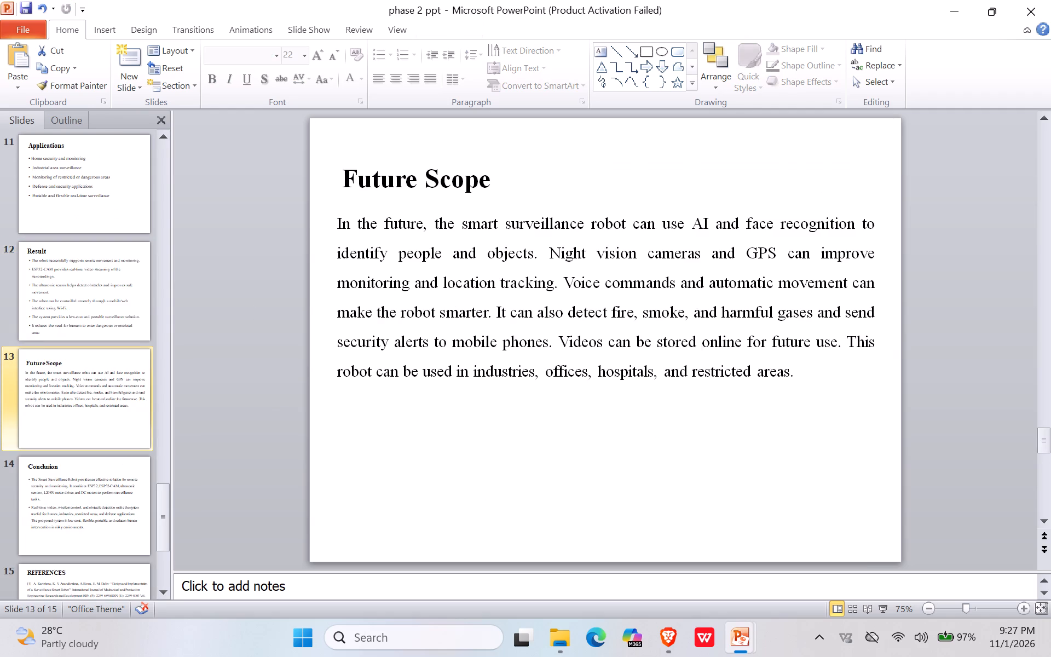
pyautogui.click(447, 192)
pyautogui.moveTo(503, 185); pyautogui.dragTo(311, 167)
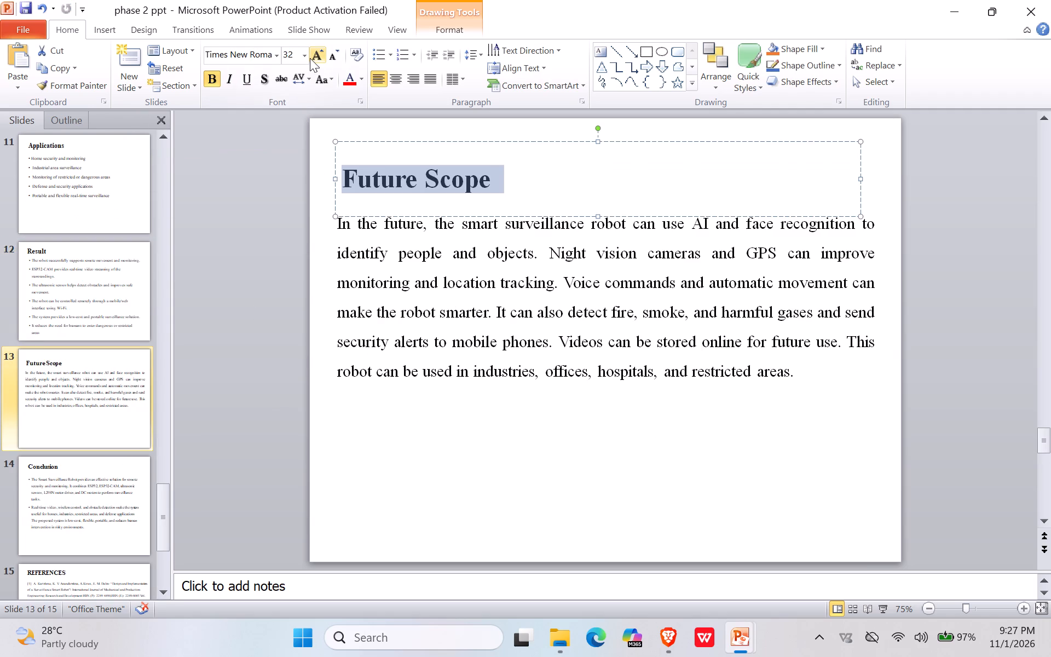
pyautogui.click(307, 53)
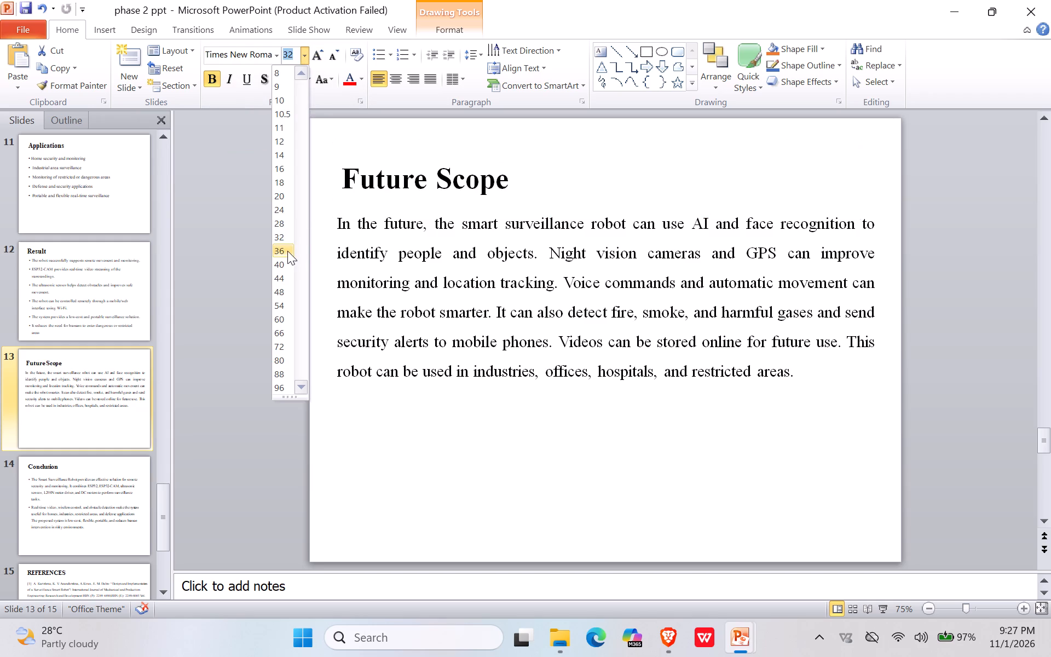
pyautogui.click(287, 251)
# Set the body paragraph on the Future Scope slide to font size 24.
pyautogui.click(669, 353)
pyautogui.moveTo(821, 374); pyautogui.dragTo(159, 166)
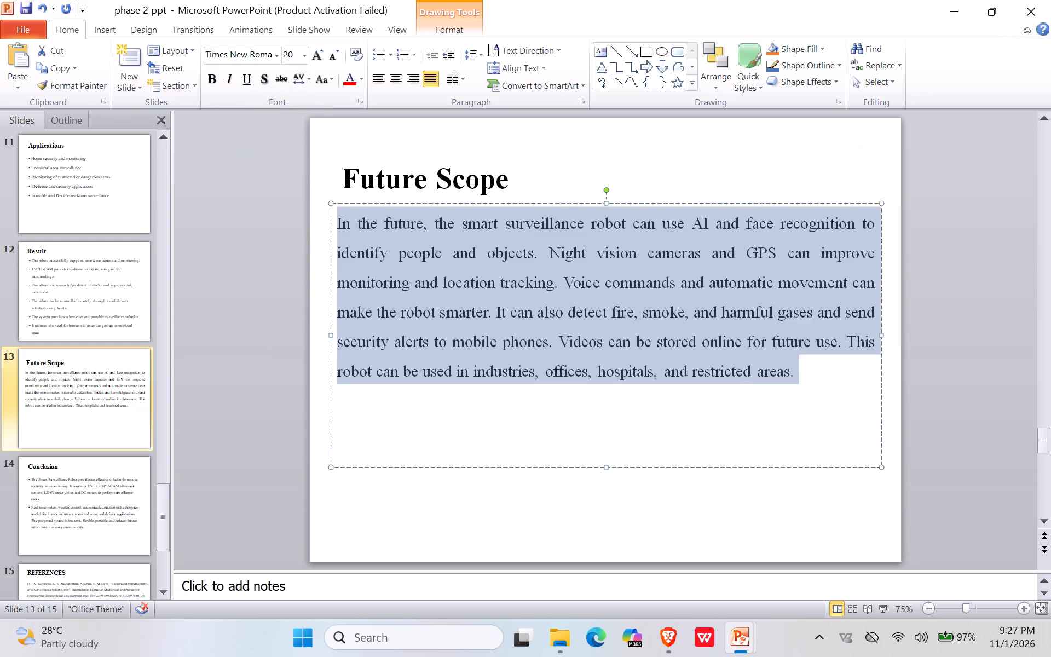
pyautogui.moveTo(159, 166); pyautogui.dragTo(95, 132)
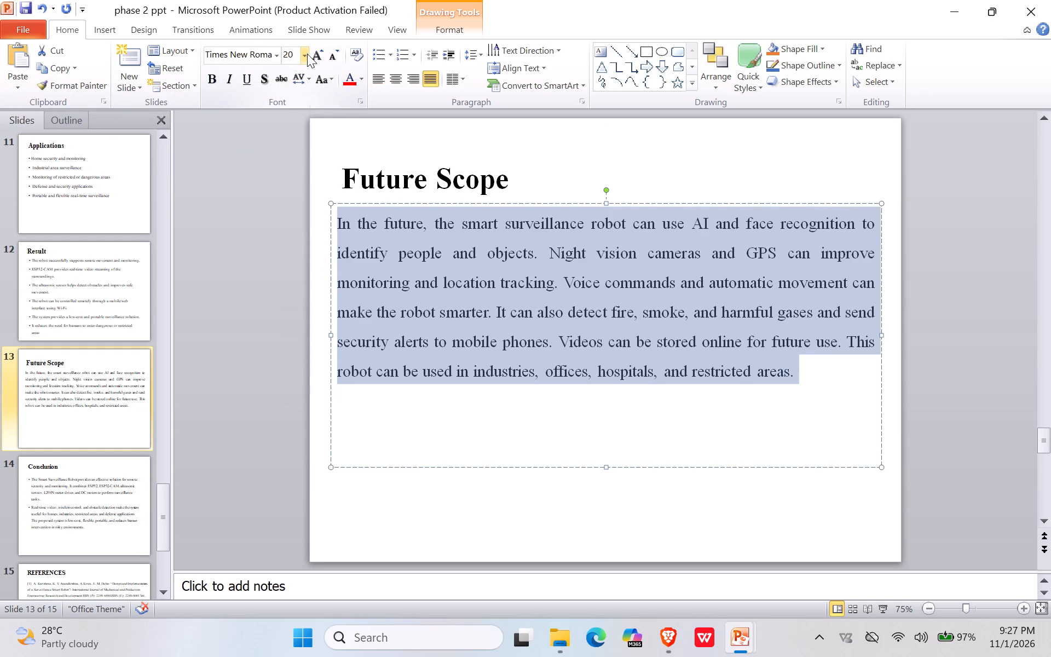
pyautogui.click(308, 54)
pyautogui.click(277, 204)
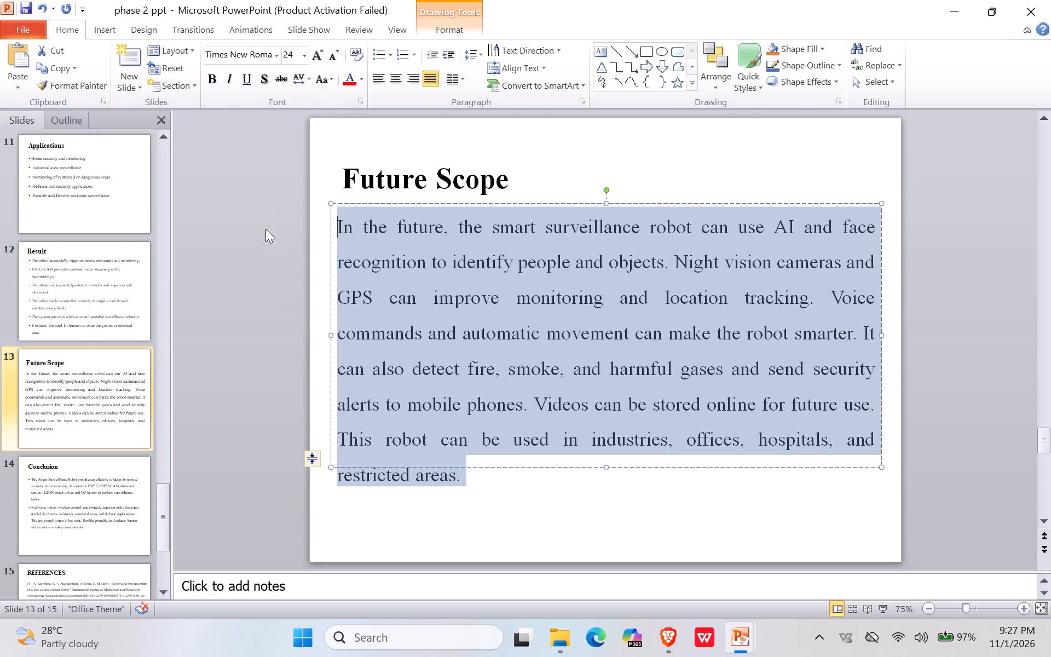
# Set the Conclusion title on slide 14 to font size 36.
pyautogui.click(84, 473)
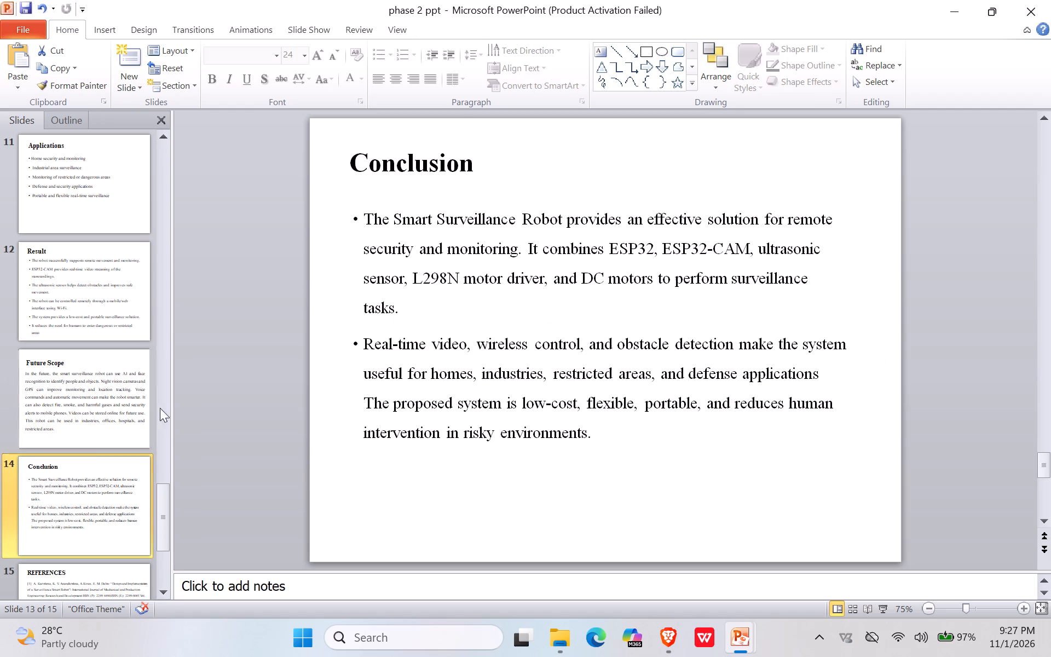
pyautogui.click(467, 163)
pyautogui.moveTo(506, 174); pyautogui.dragTo(358, 148)
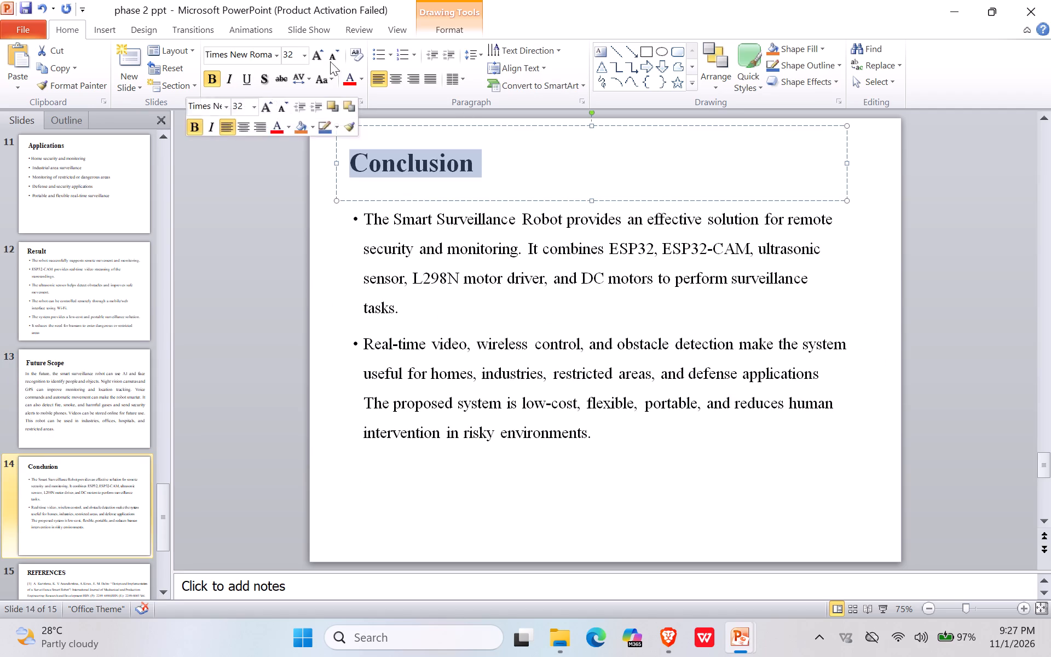
pyautogui.click(301, 51)
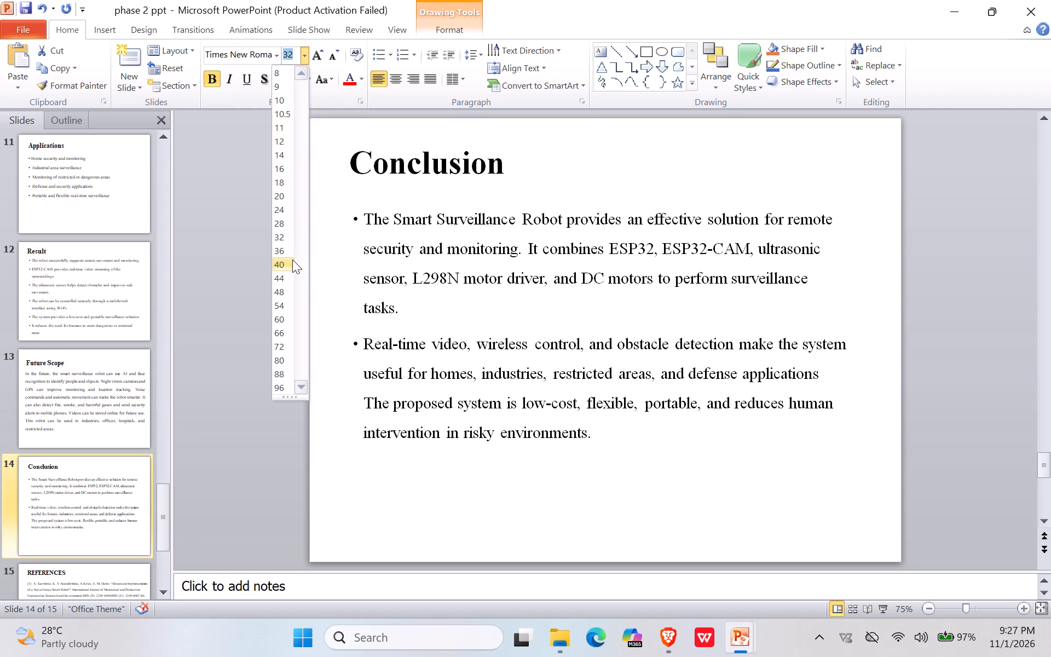
pyautogui.click(289, 251)
# Set both bullets on the Conclusion slide to font size 24.
pyautogui.click(520, 396)
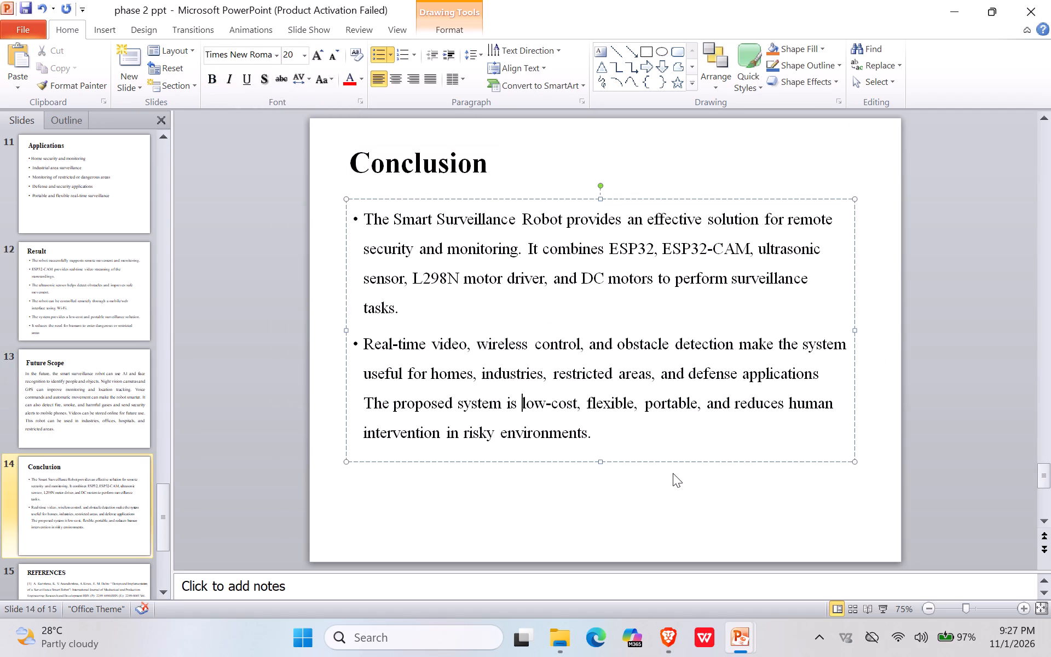
pyautogui.moveTo(657, 434); pyautogui.dragTo(238, 215)
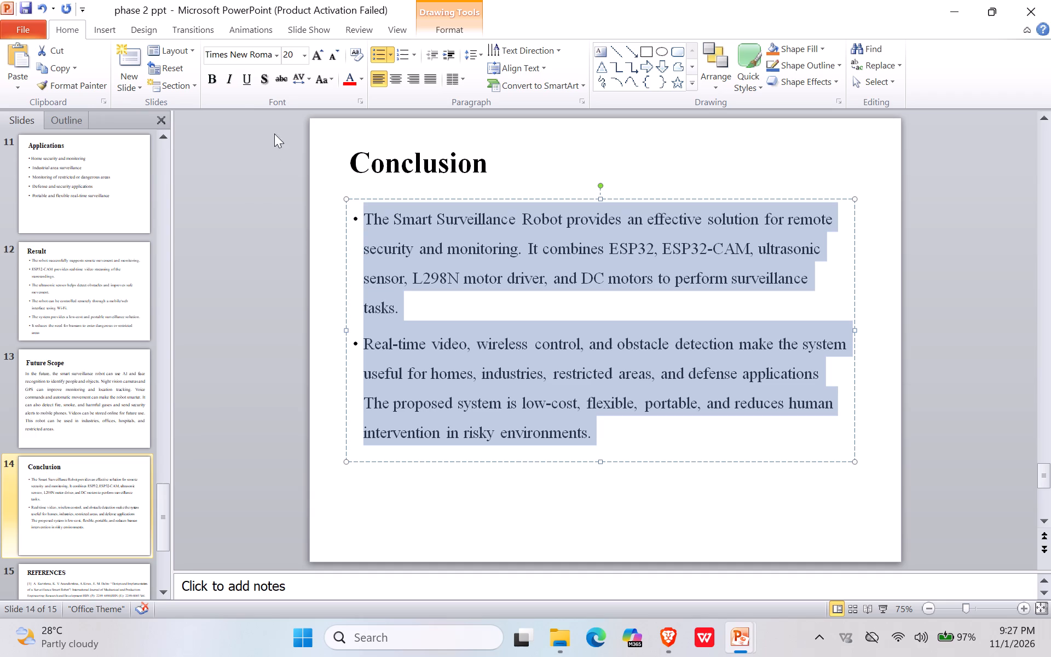
pyautogui.click(307, 56)
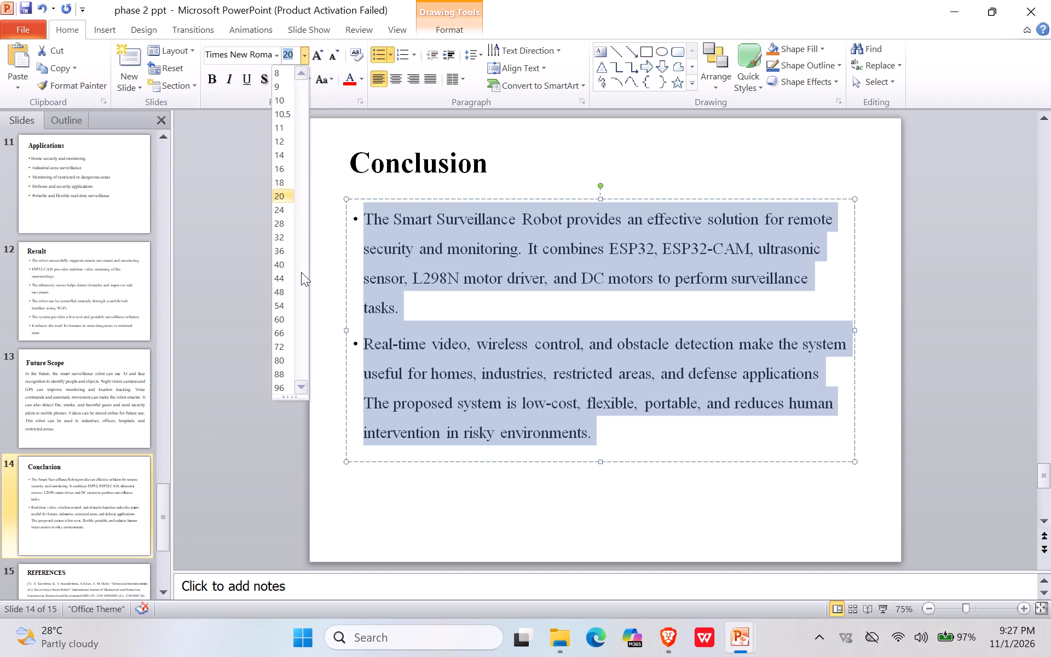
pyautogui.click(288, 208)
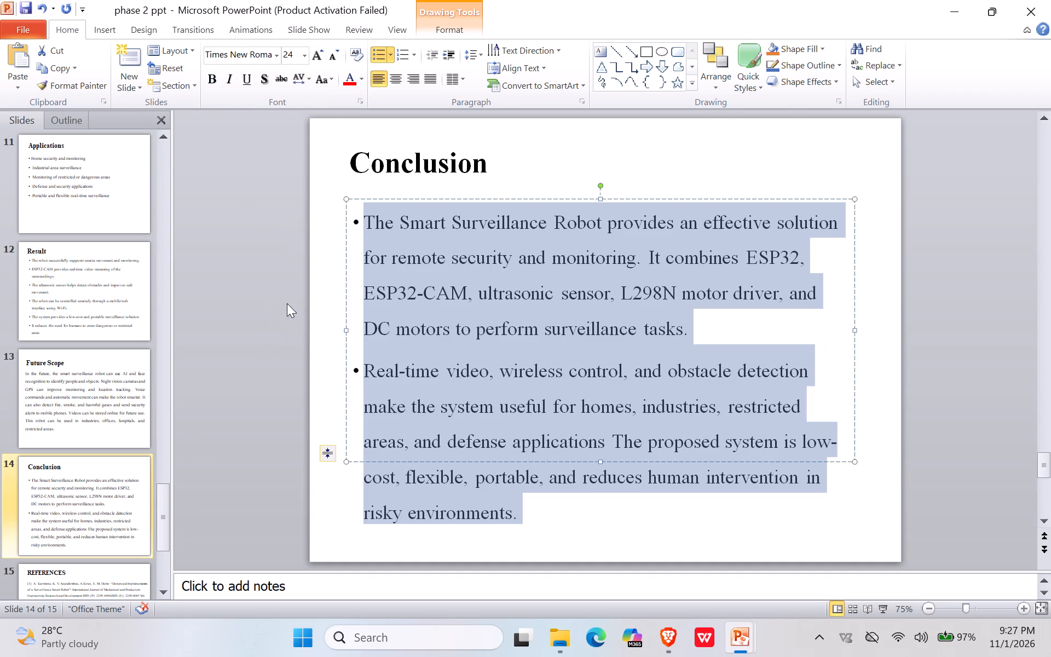
# Set the REFERENCES title on slide 15 to font size 36.
pyautogui.click(103, 390)
pyautogui.click(99, 468)
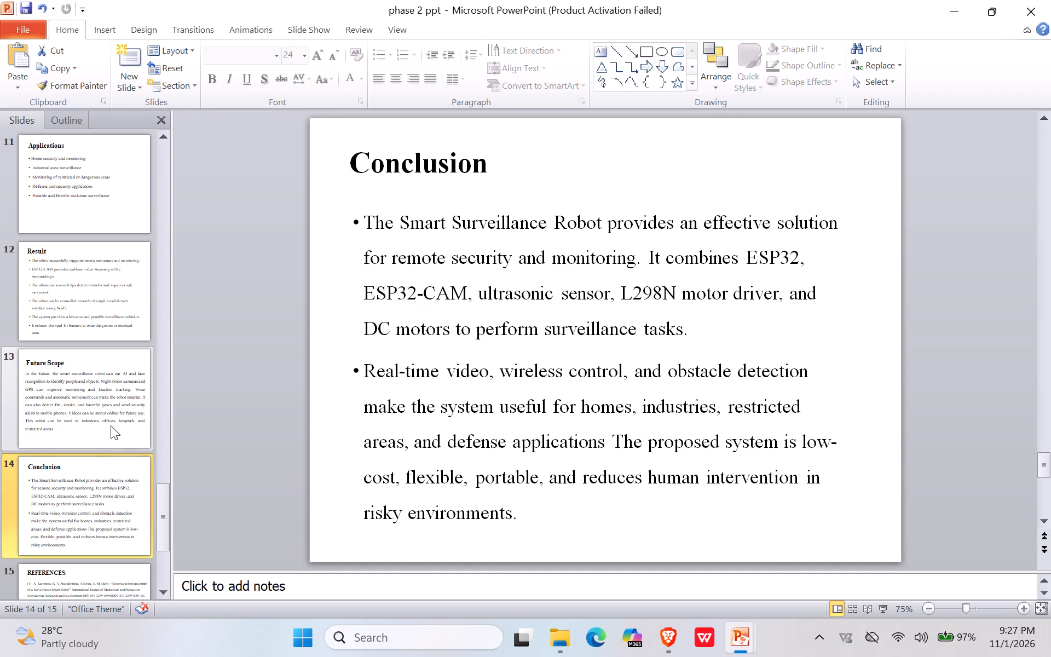
pyautogui.scroll(-1, 113, 410)
pyautogui.click(101, 377)
pyautogui.click(106, 459)
pyautogui.click(517, 145)
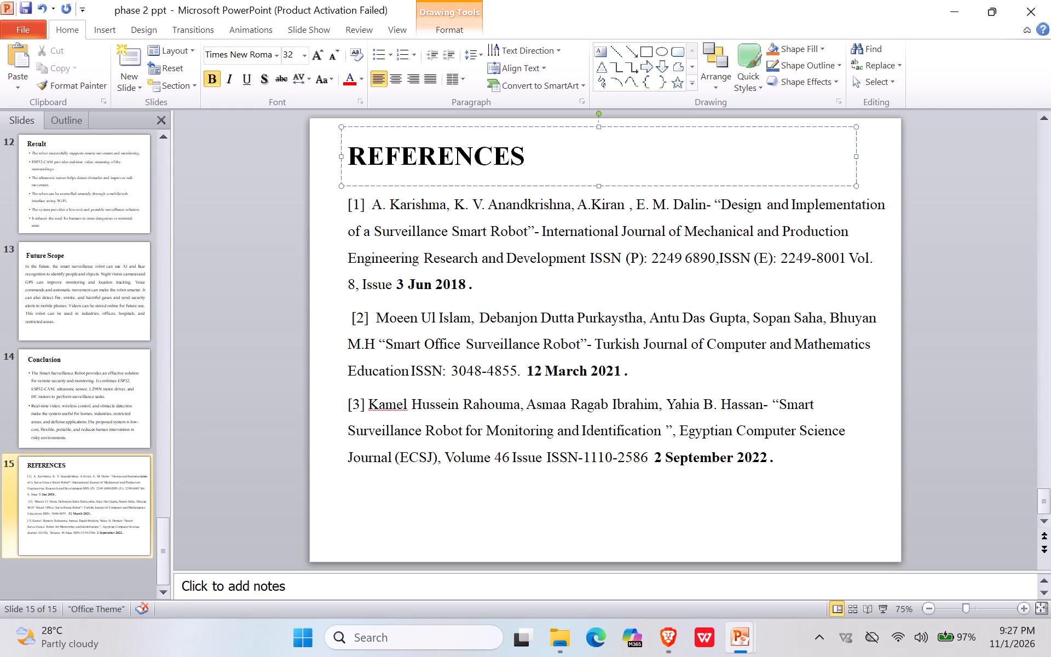
pyautogui.moveTo(531, 156); pyautogui.dragTo(414, 159)
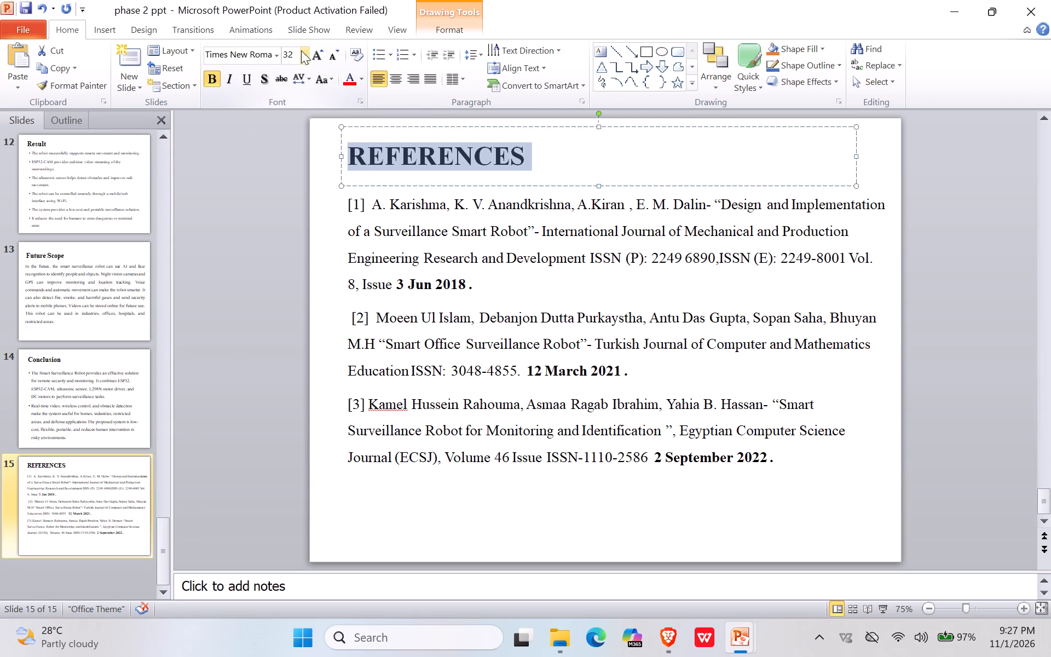
pyautogui.click(301, 50)
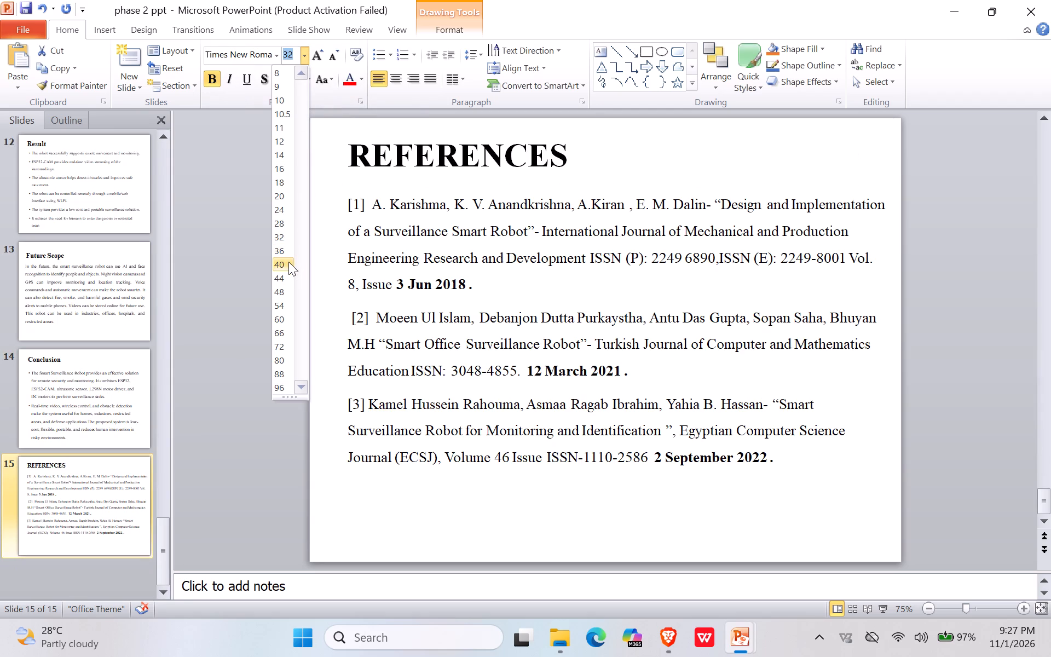
pyautogui.click(287, 255)
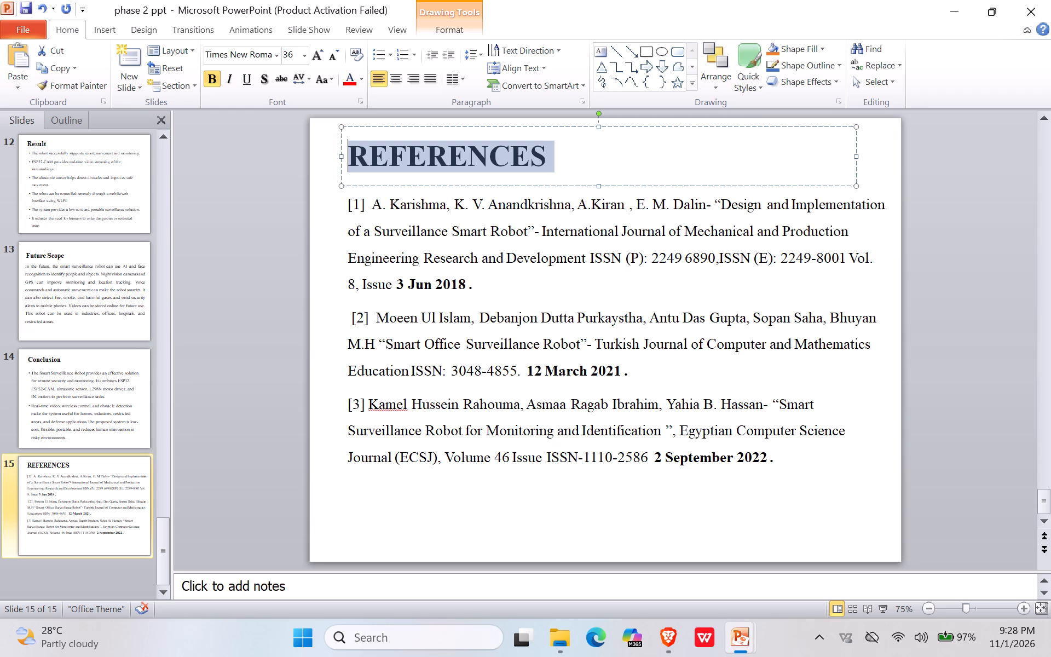
# Change the REFERENCES title on slide 15 to sentence case.
pyautogui.click(563, 162)
pyautogui.moveTo(564, 161); pyautogui.dragTo(414, 153)
pyautogui.moveTo(414, 153); pyautogui.dragTo(371, 152)
pyautogui.click(371, 152)
pyautogui.moveTo(371, 152); pyautogui.dragTo(390, 151)
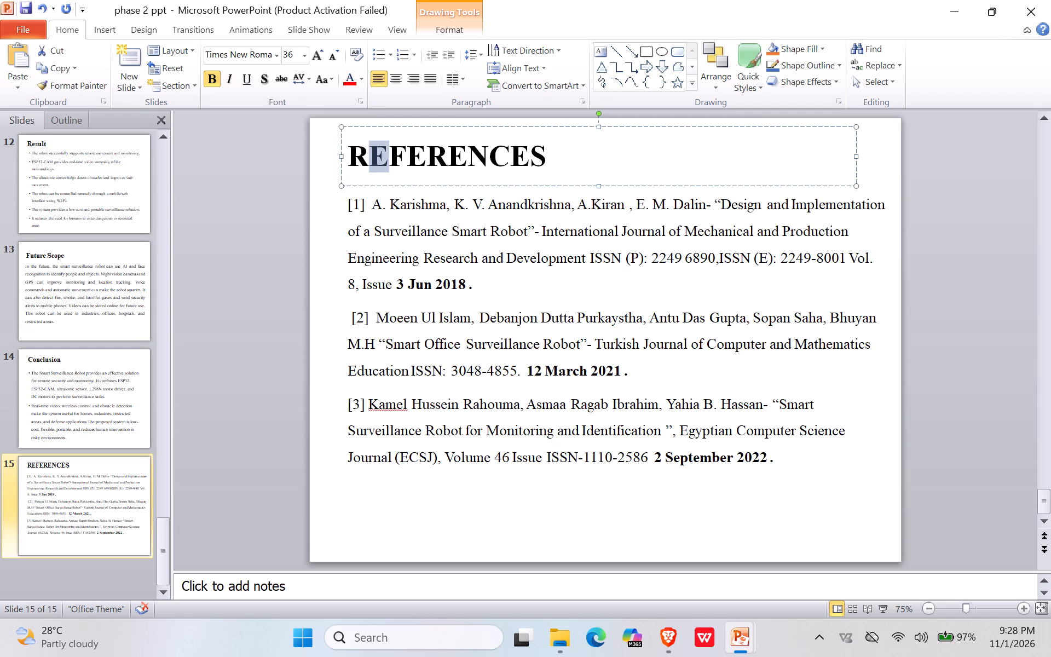
pyautogui.moveTo(390, 151); pyautogui.dragTo(571, 173)
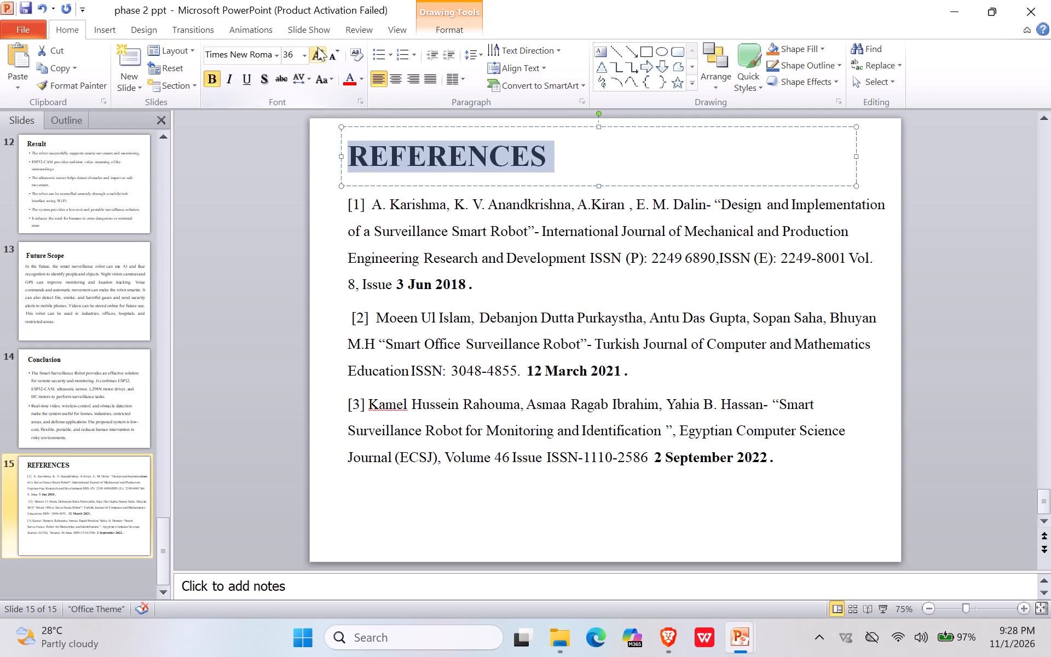
pyautogui.click(327, 81)
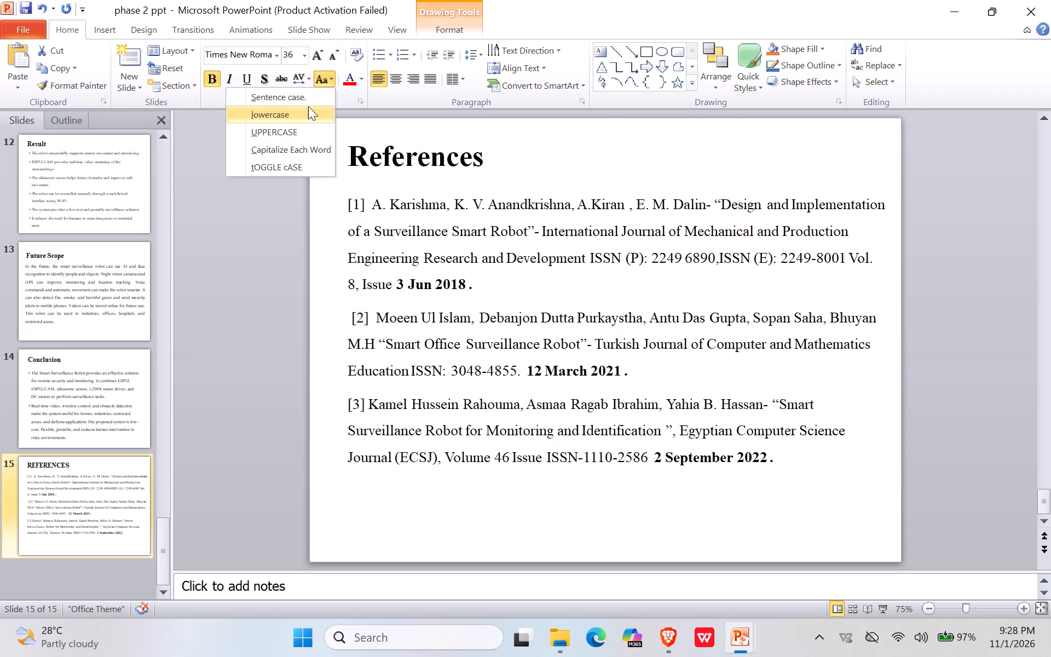
pyautogui.click(306, 99)
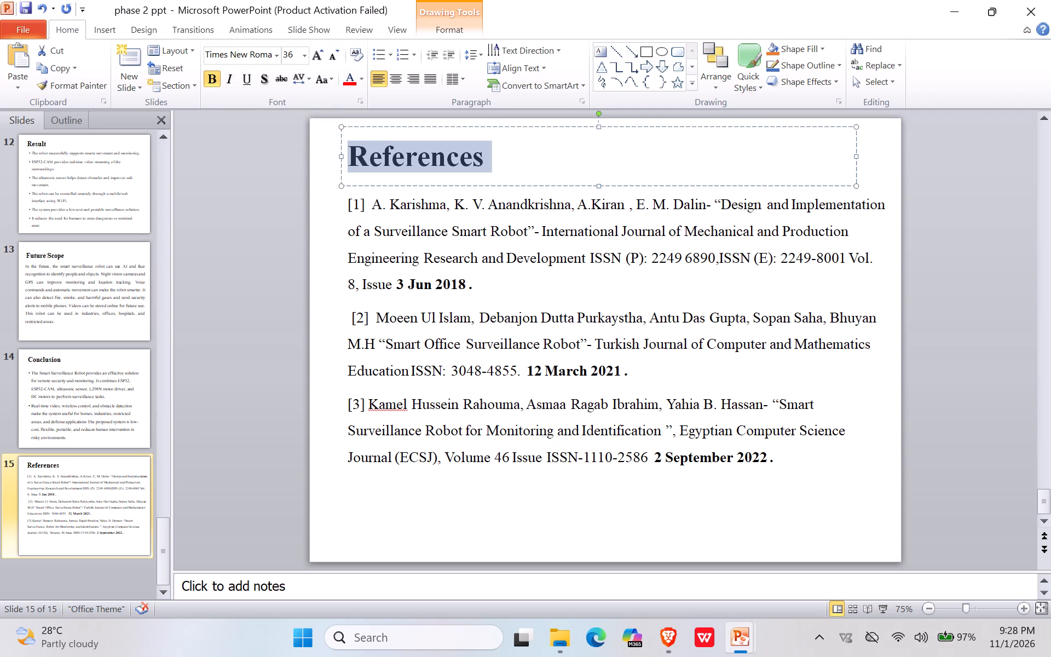
# Set the three reference entries on slide 15 to font size 20.
pyautogui.click(626, 377)
pyautogui.moveTo(796, 463); pyautogui.dragTo(472, 265)
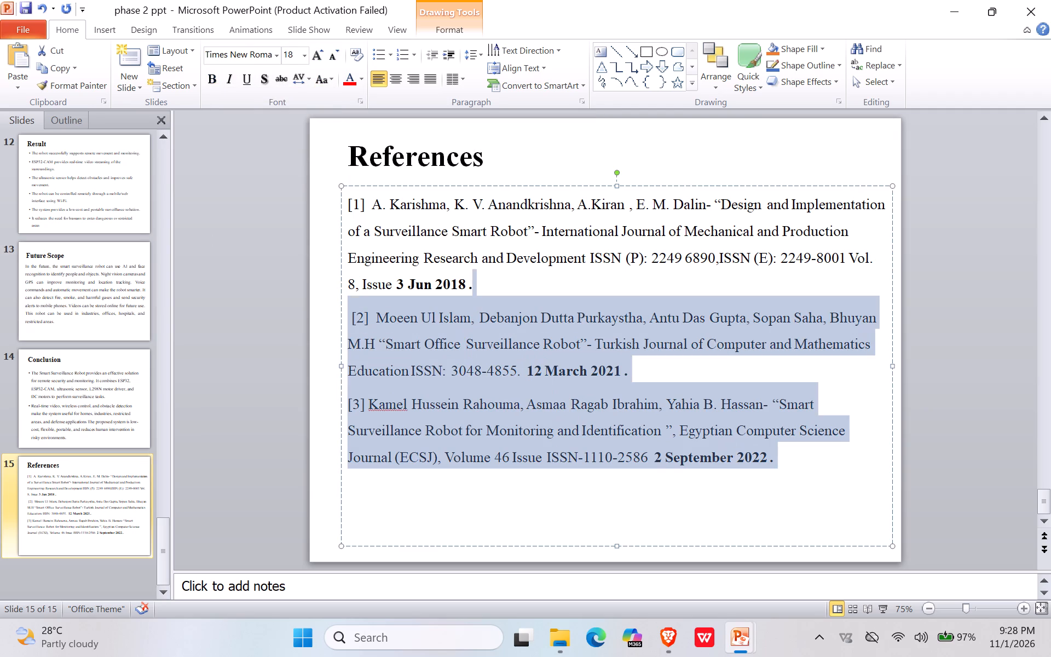
pyautogui.moveTo(472, 265); pyautogui.dragTo(342, 208)
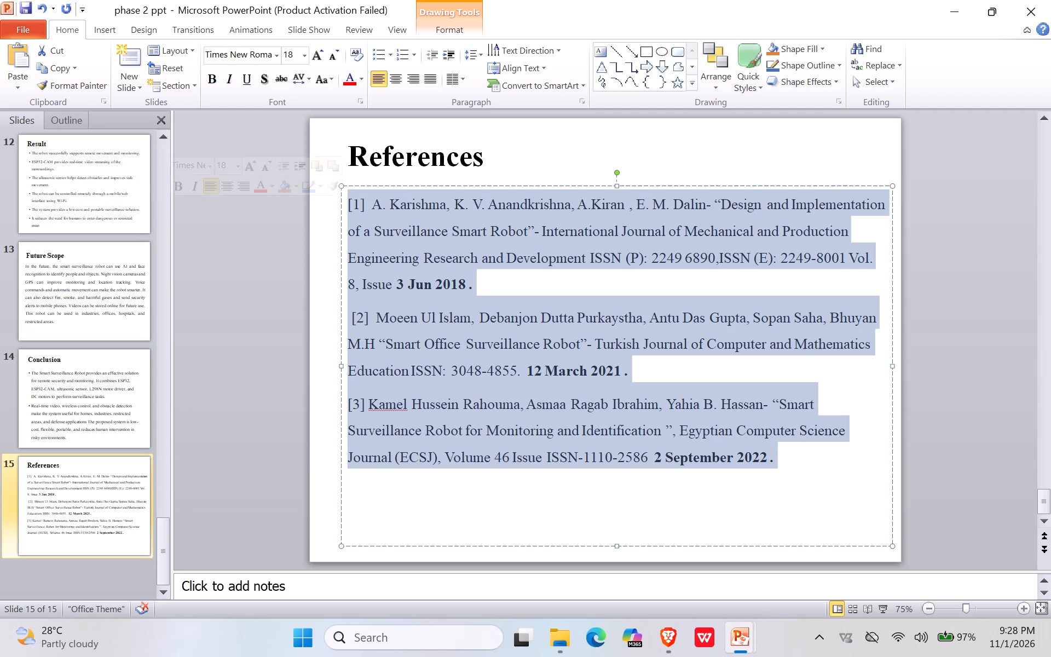
pyautogui.click(303, 54)
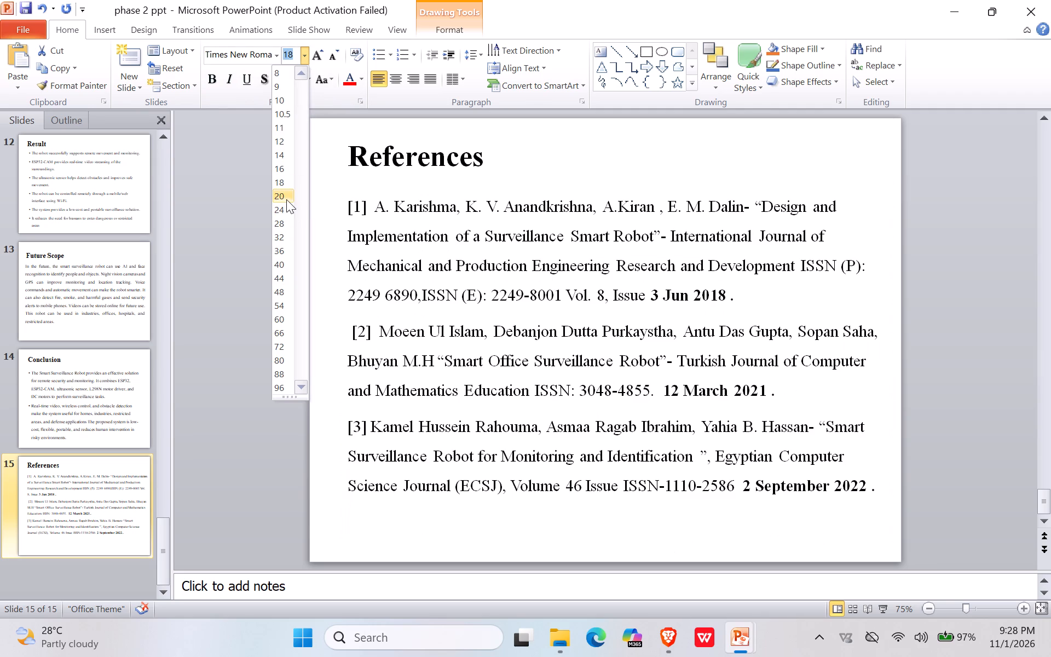
pyautogui.click(286, 199)
# Save the phase 2 ppt presentation and deselect the References title.
pyautogui.click(563, 146)
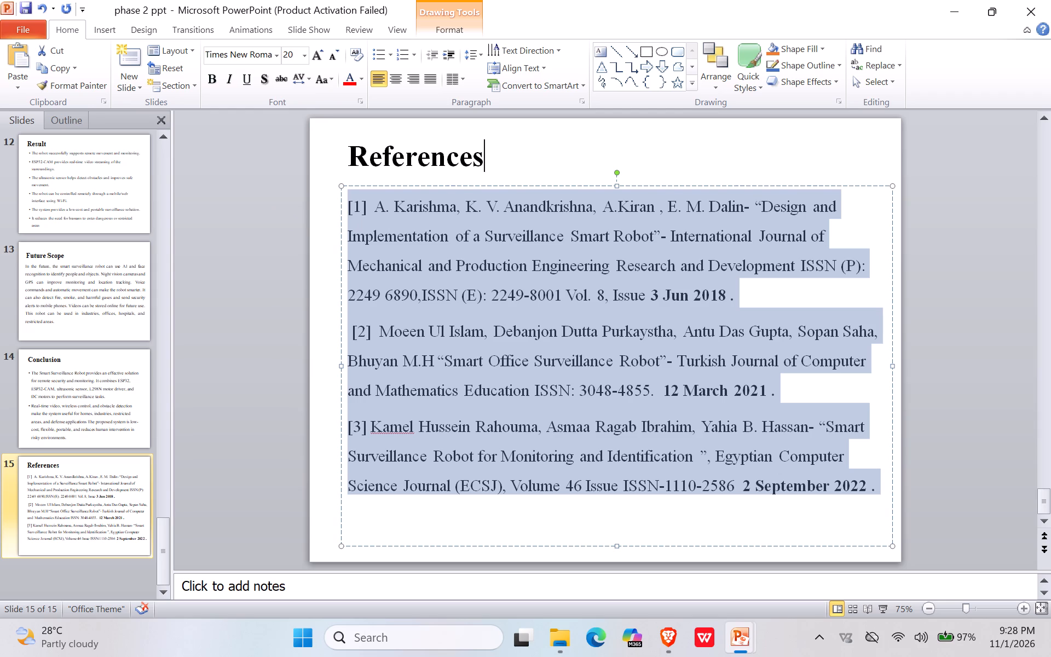
pyautogui.hotkey('ctrl', 's')
pyautogui.hotkey('ctrl', 's')
pyautogui.hotkey('ctrl', 's')
pyautogui.hotkey('ctrl', 's')
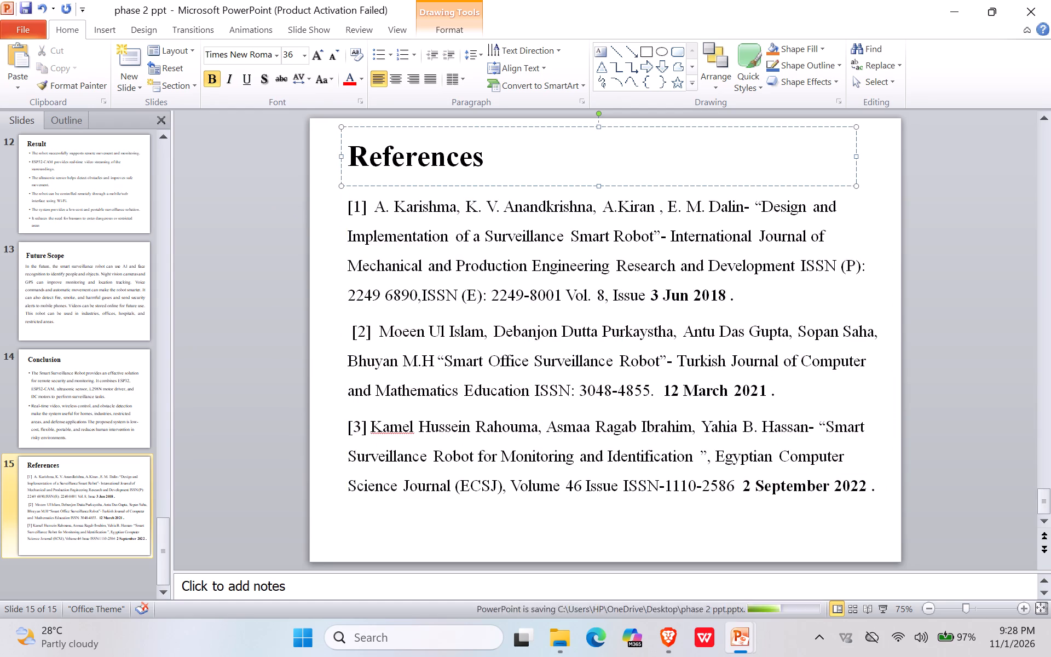
pyautogui.hotkey('ctrl', 's')
pyautogui.click(248, 237)
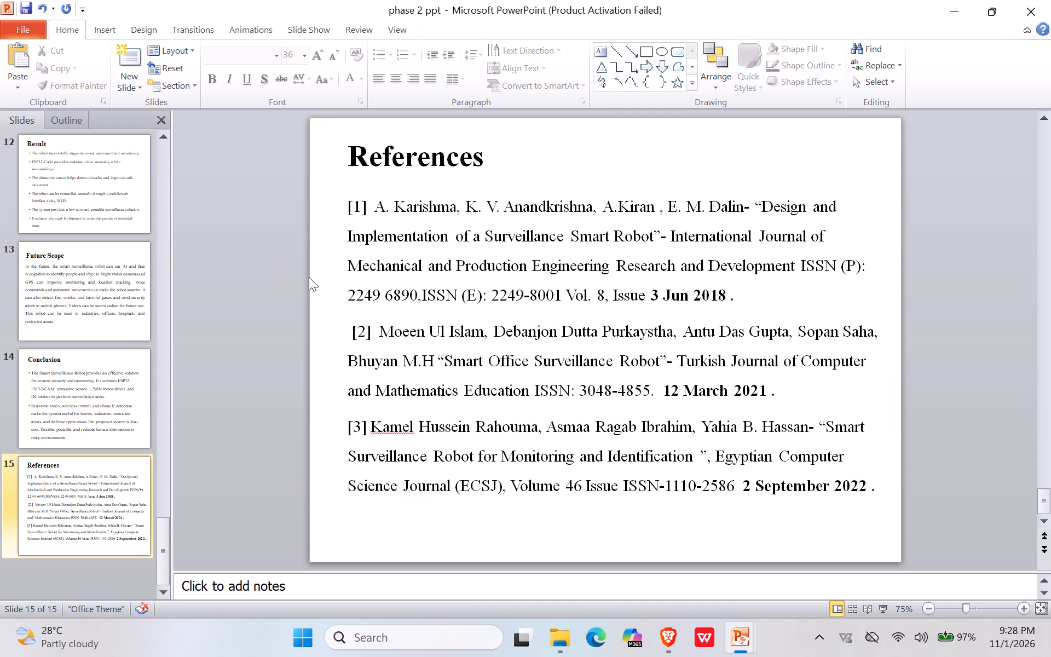
# Save the phase 2 ppt presentation.
pyautogui.hotkey('ctrl', 's')
pyautogui.hotkey('ctrl', 's')
pyautogui.hotkey('ctrl', 's')
pyautogui.click(28, 30)
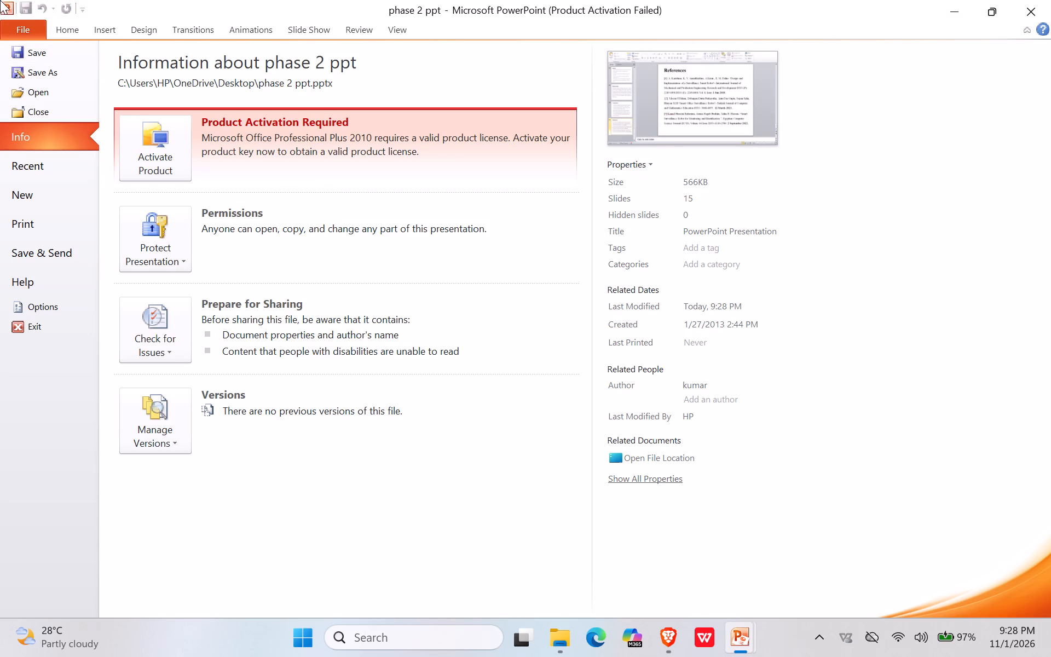
pyautogui.click(52, 31)
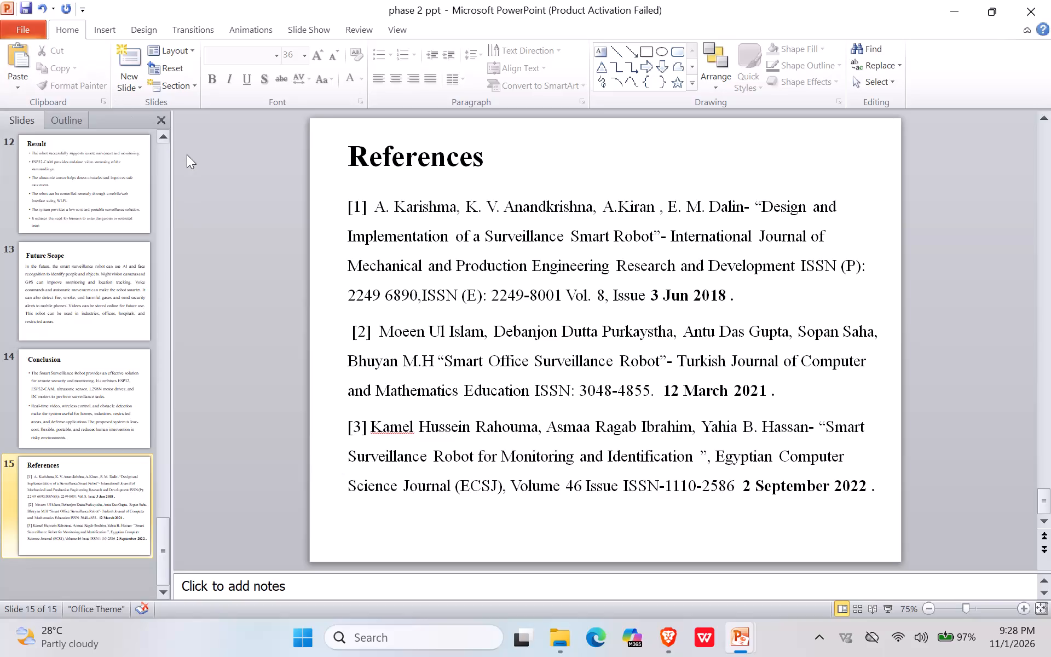
pyautogui.hotkey('ctrl', 's')
pyautogui.hotkey('ctrl', 's')
pyautogui.hotkey('ctrl', 's')
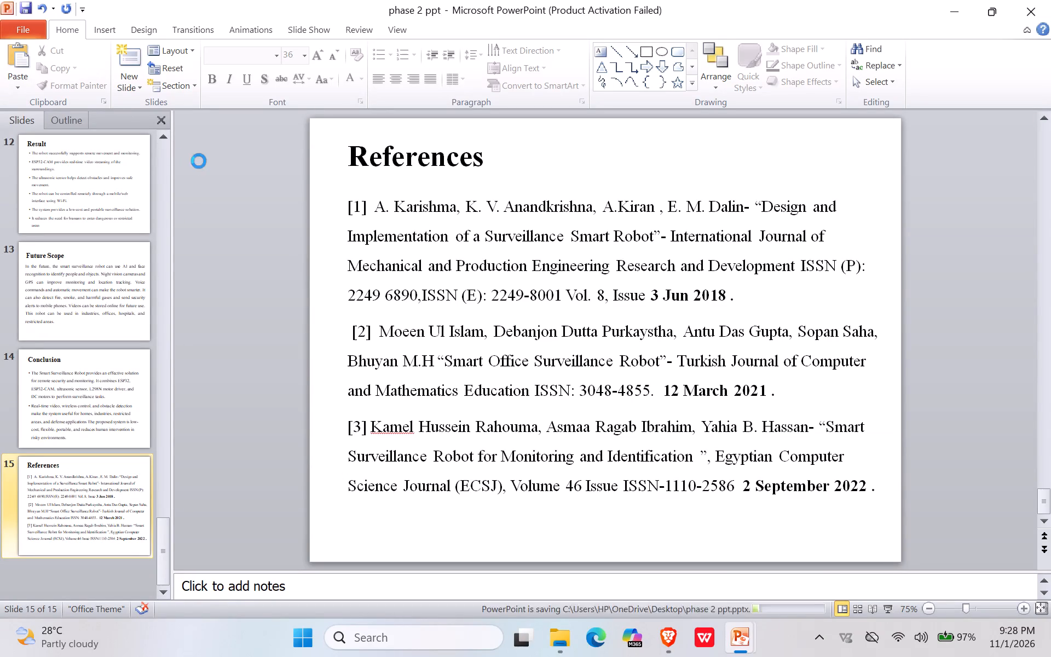
pyautogui.hotkey('ctrl', 's')
pyautogui.hotkey('ctrl', 's')
pyautogui.hotkey('ctrl', 's')
pyautogui.hotkey('ctrl', 's')
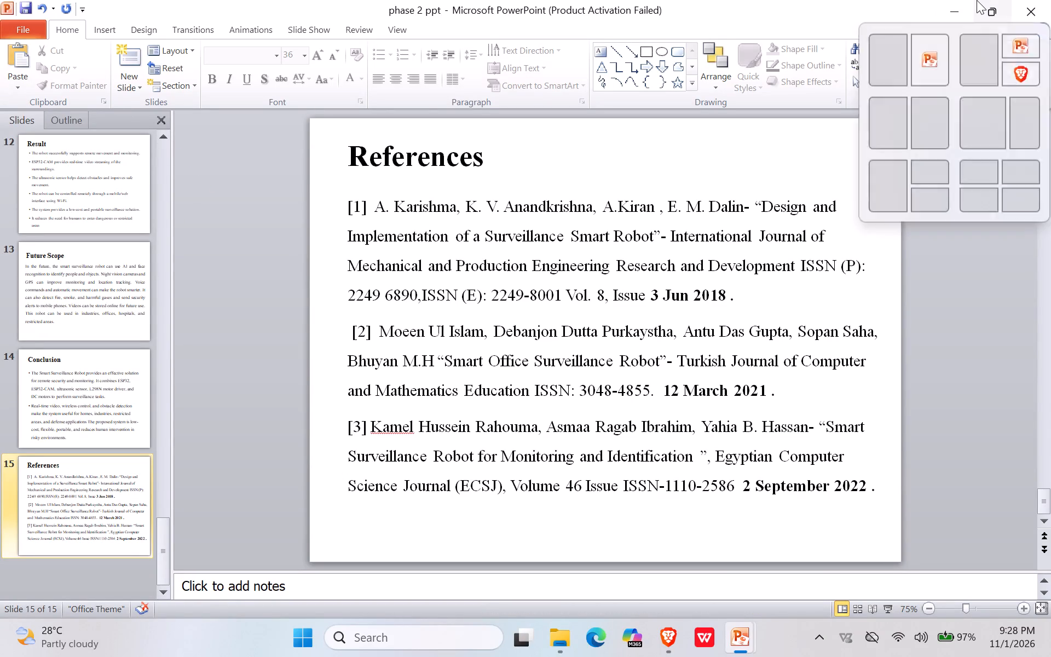
pyautogui.hotkey('ctrl', 's')
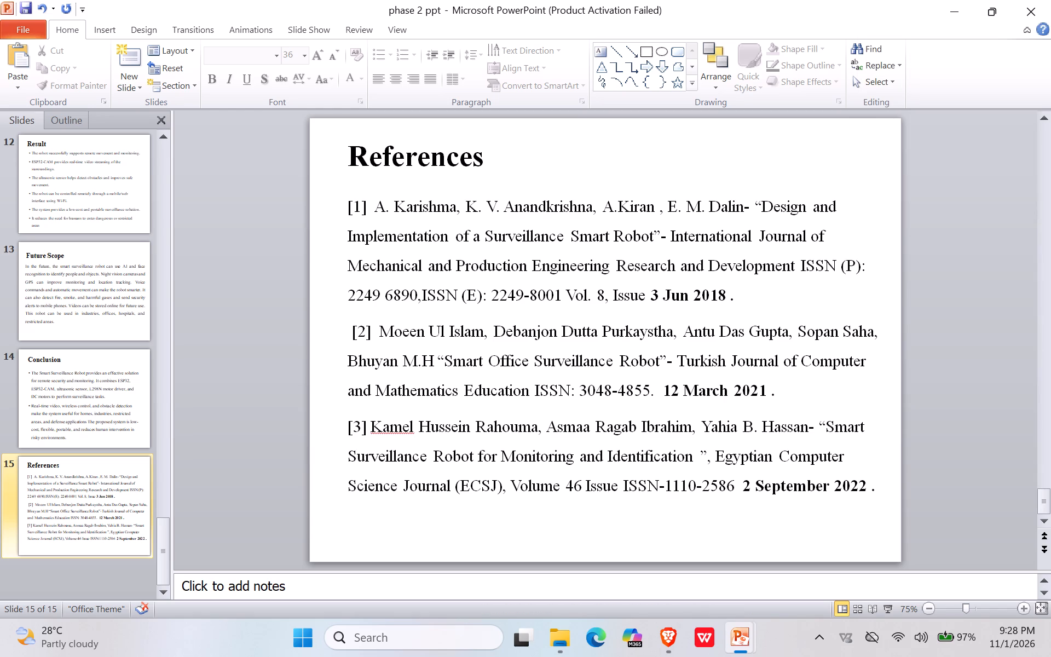
pyautogui.hotkey('ctrl', 's')
pyautogui.hotkey('ctrl', 's')
pyautogui.hotkey('ctrl', 's')
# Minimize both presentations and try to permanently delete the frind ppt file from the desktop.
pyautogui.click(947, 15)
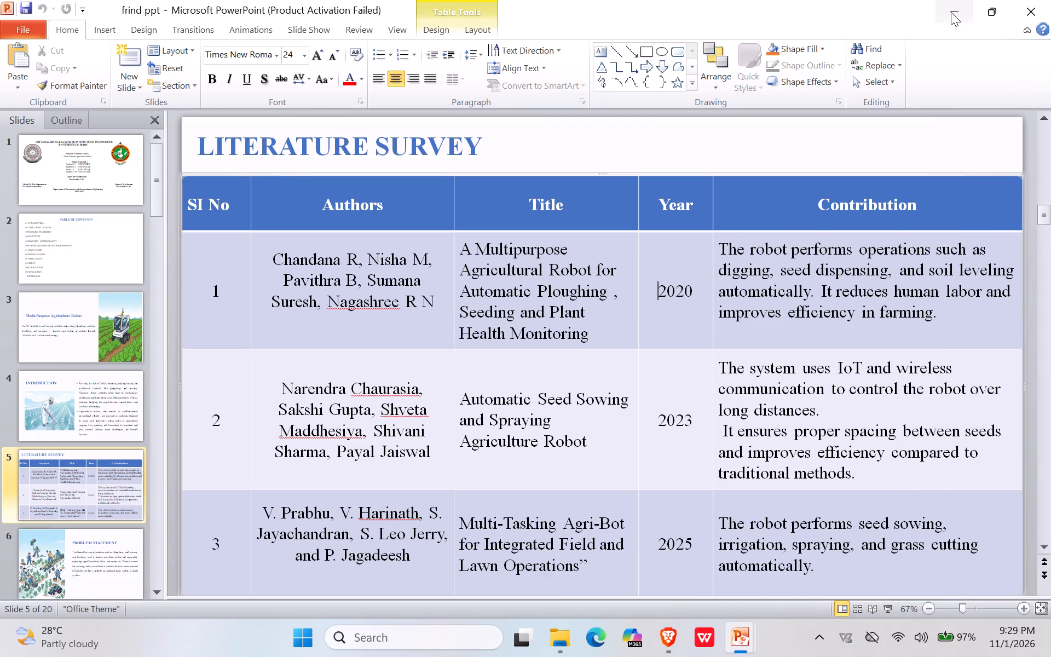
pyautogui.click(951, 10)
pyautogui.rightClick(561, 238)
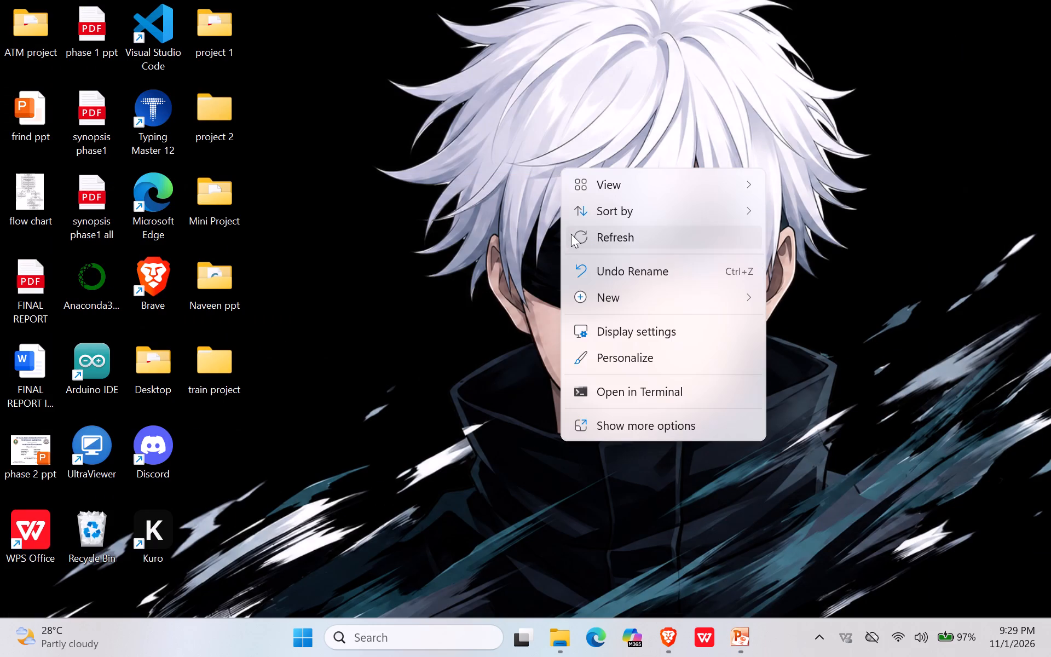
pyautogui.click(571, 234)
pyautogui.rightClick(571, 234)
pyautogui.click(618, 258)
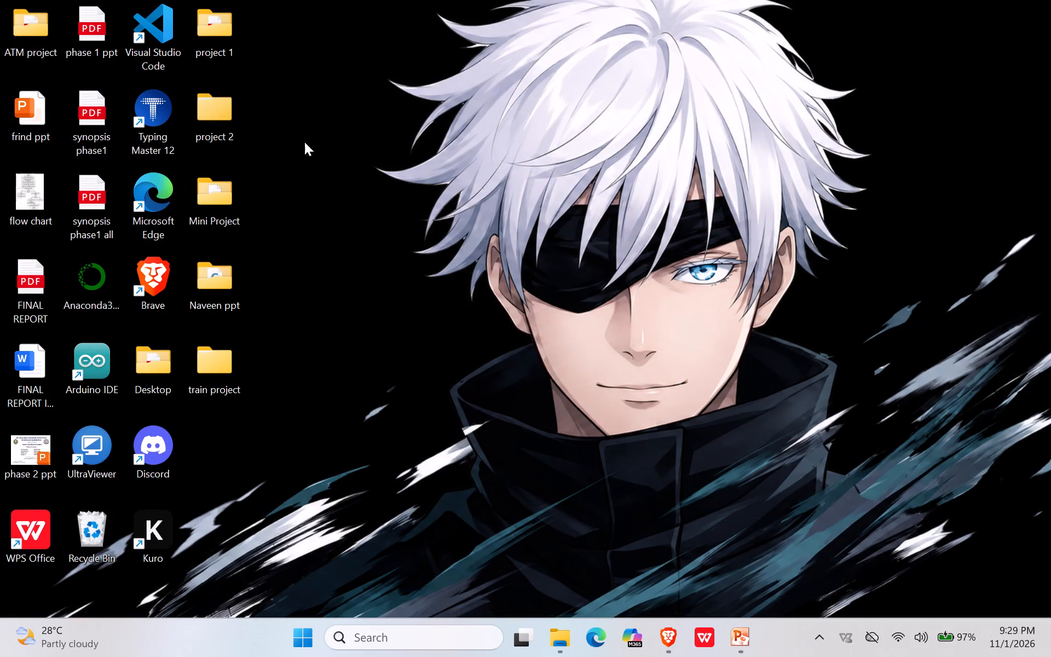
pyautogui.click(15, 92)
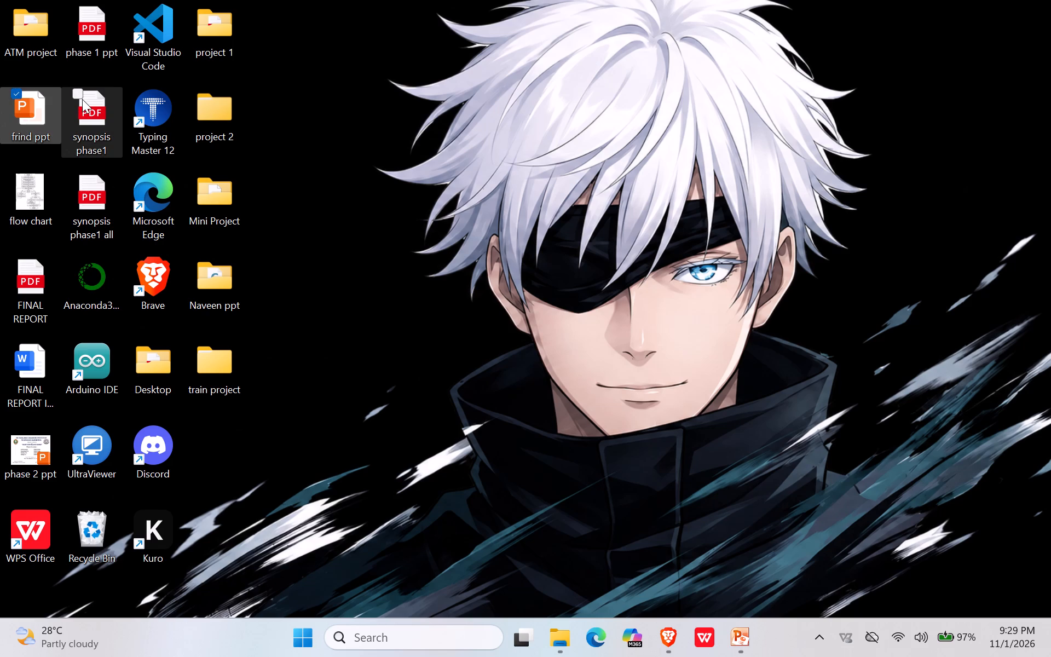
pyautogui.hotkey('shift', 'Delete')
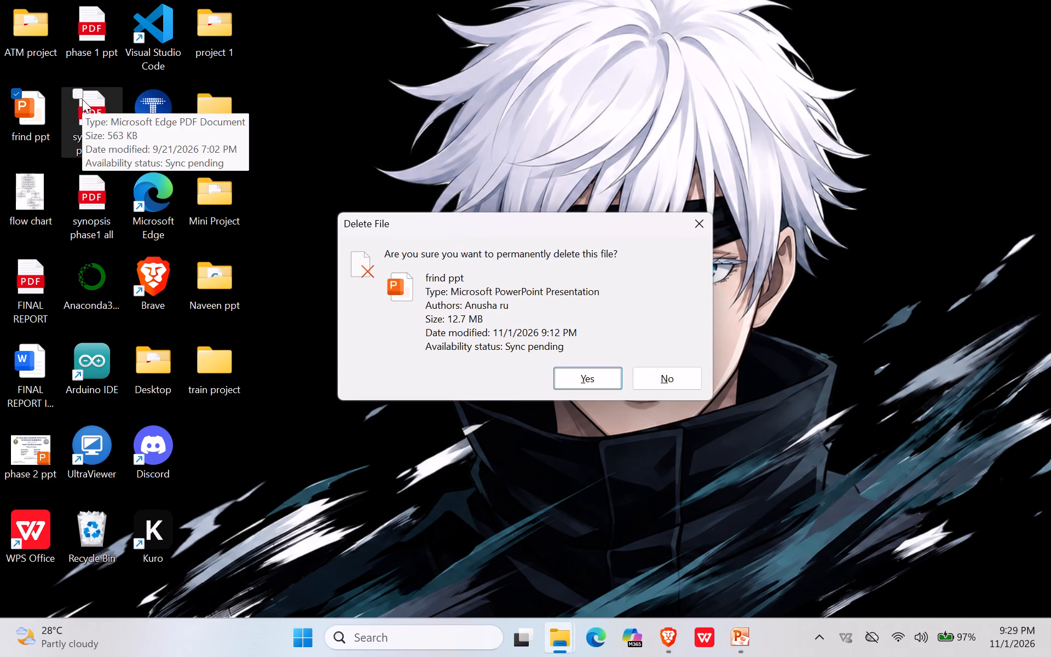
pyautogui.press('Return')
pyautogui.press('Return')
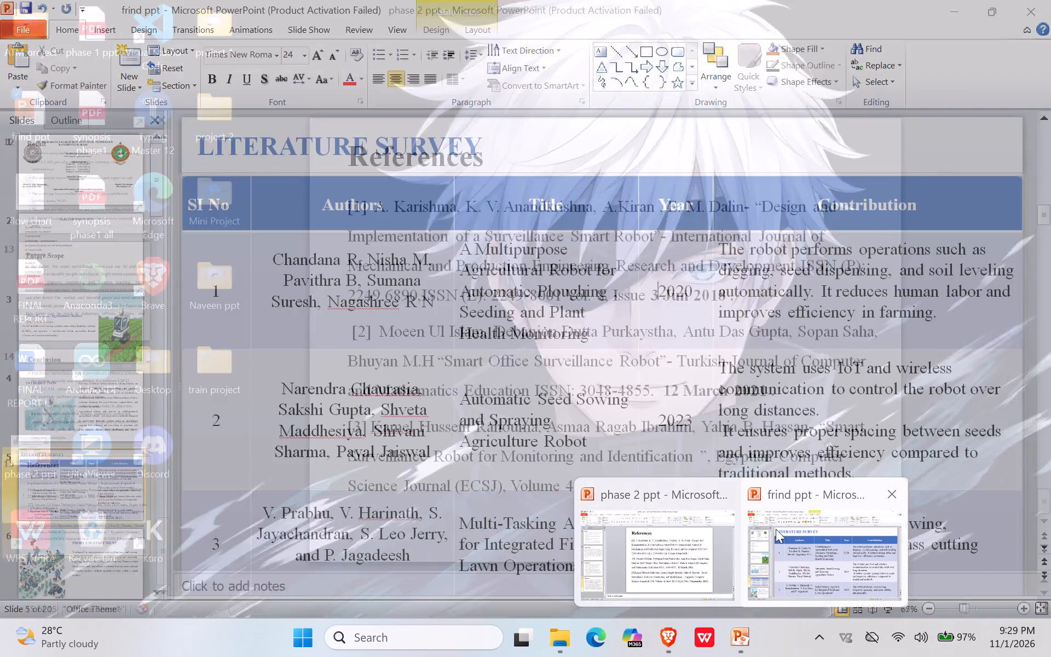
# Close the frind ppt presentation and permanently delete its file from the desktop.
pyautogui.click(894, 488)
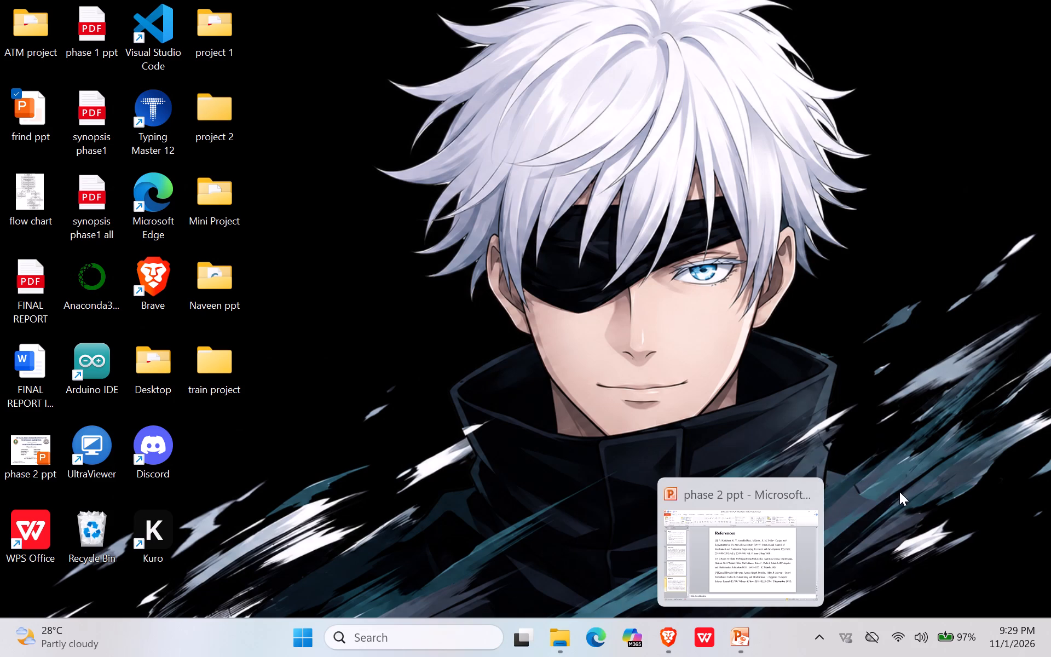
pyautogui.click(735, 561)
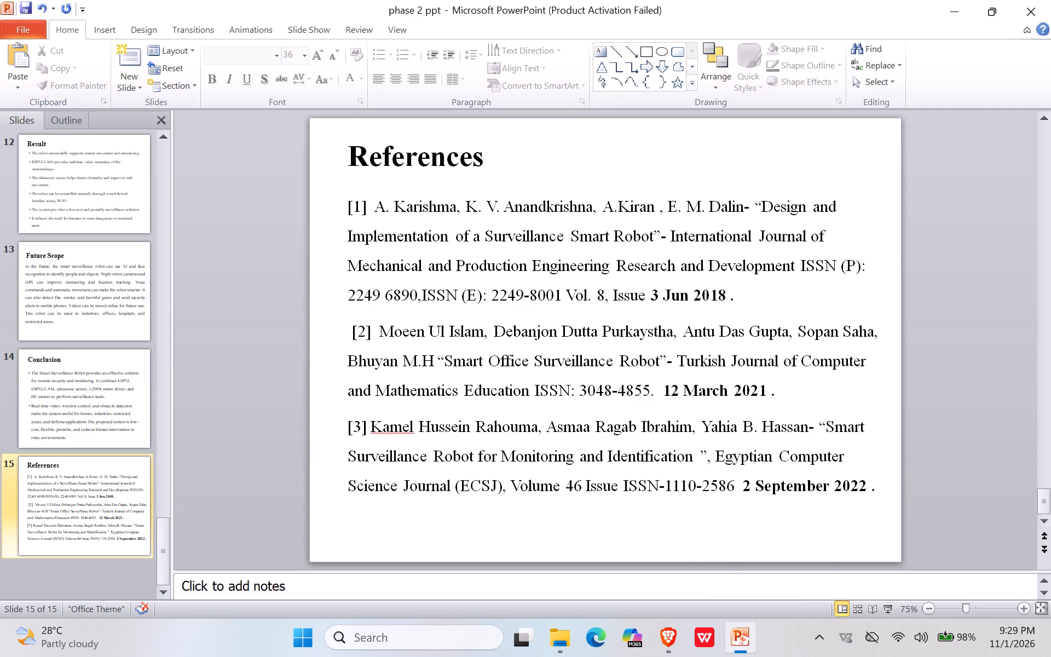
pyautogui.click(945, 1)
pyautogui.rightClick(848, 154)
pyautogui.click(796, 225)
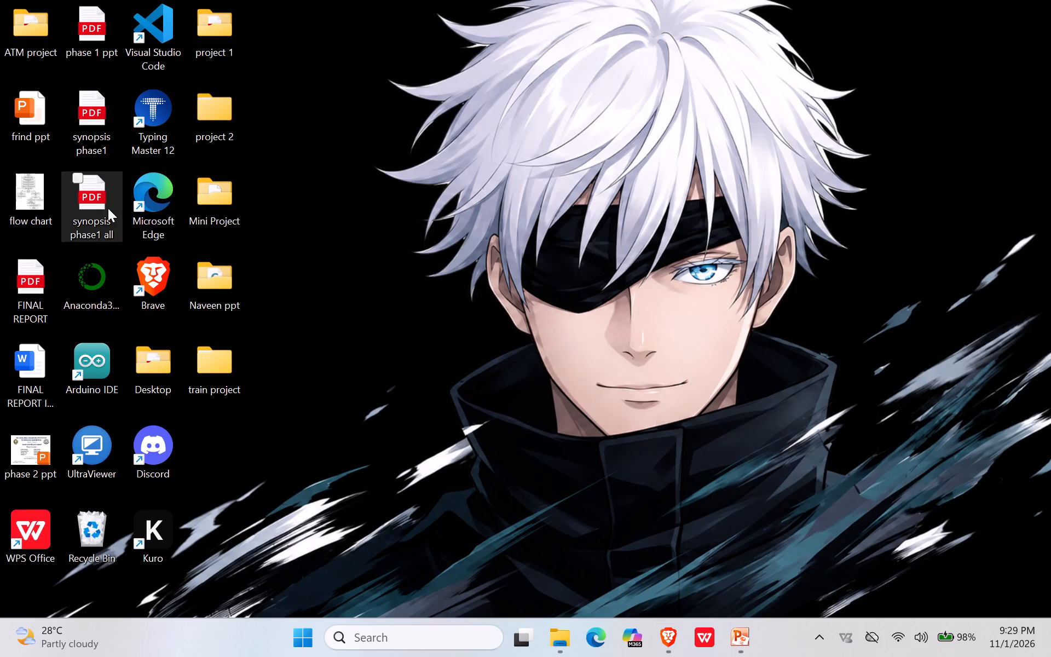
pyautogui.click(15, 91)
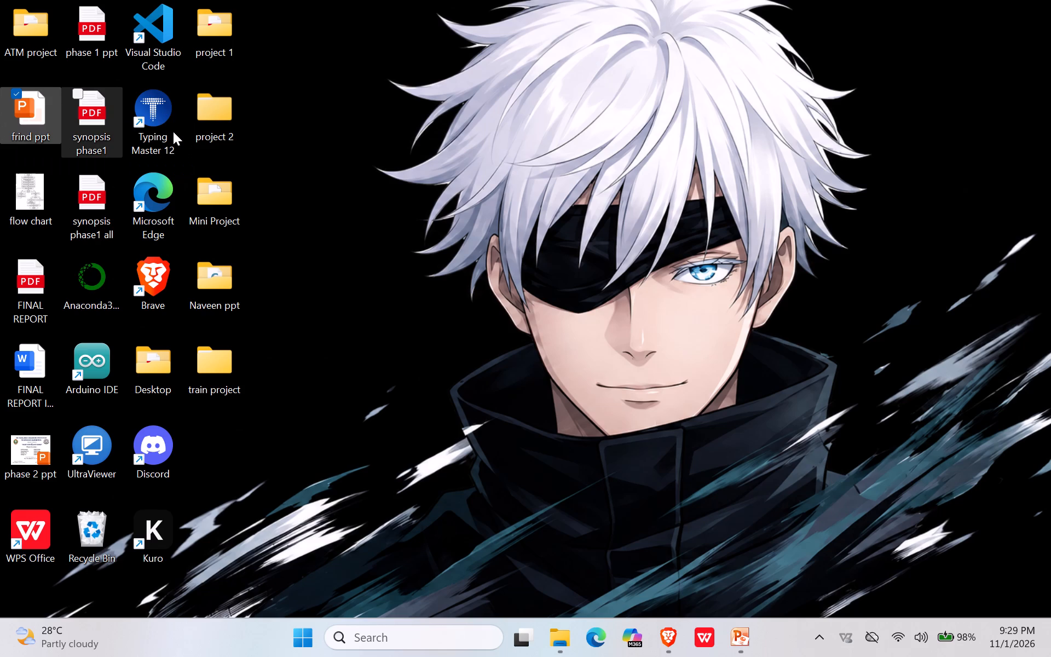
pyautogui.hotkey('shift', 'Delete')
pyautogui.press('Return')
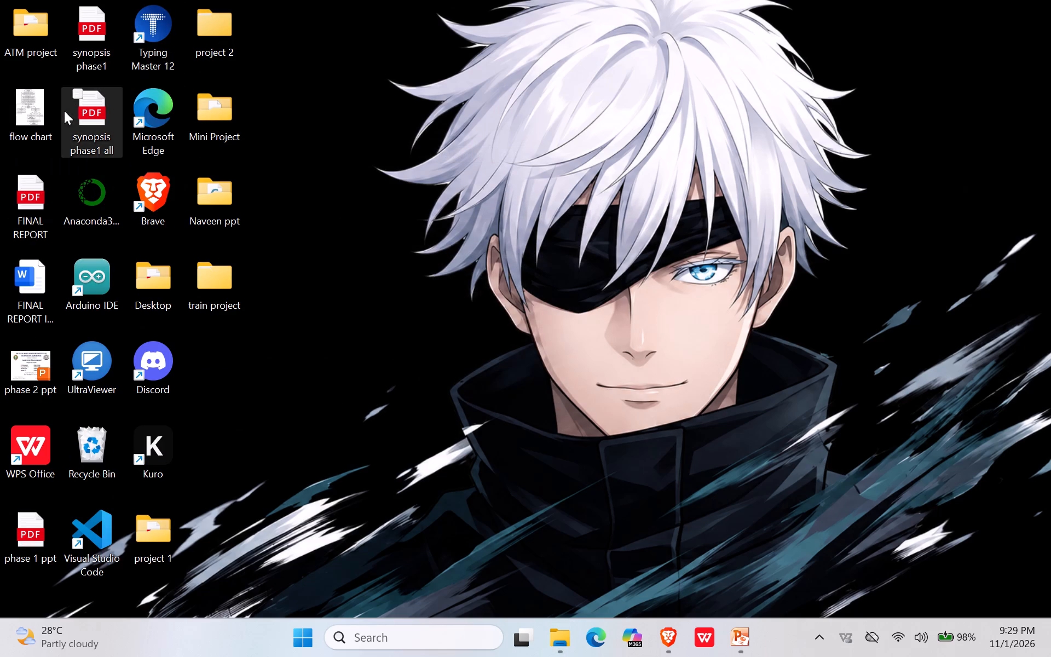
# Permanently delete the flow chart image file from the desktop.
pyautogui.click(15, 93)
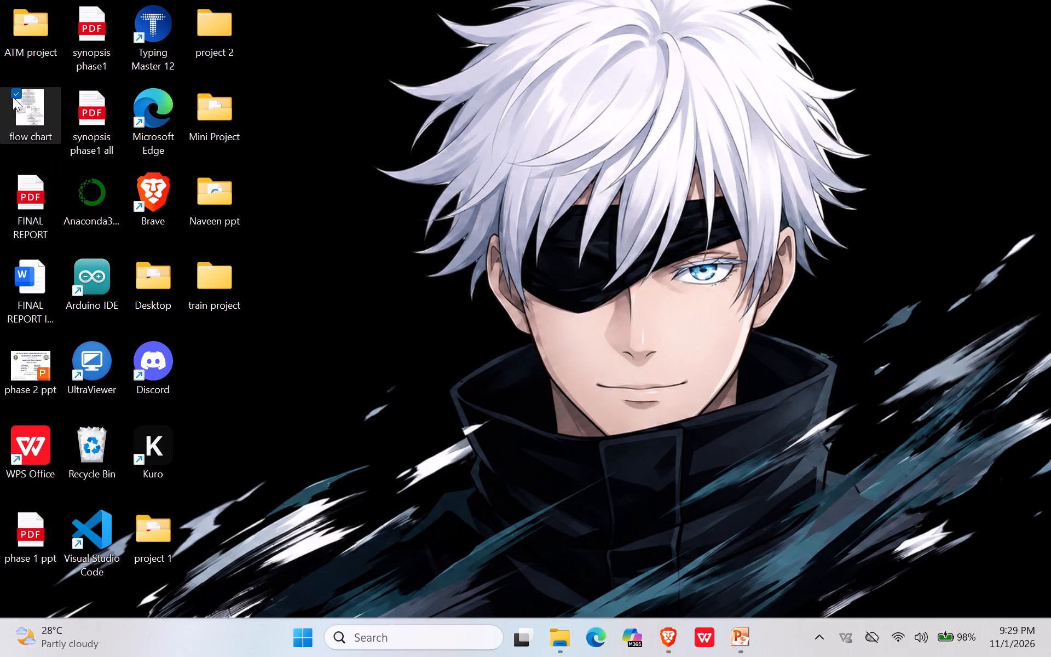
pyautogui.hotkey('shift', 'Delete')
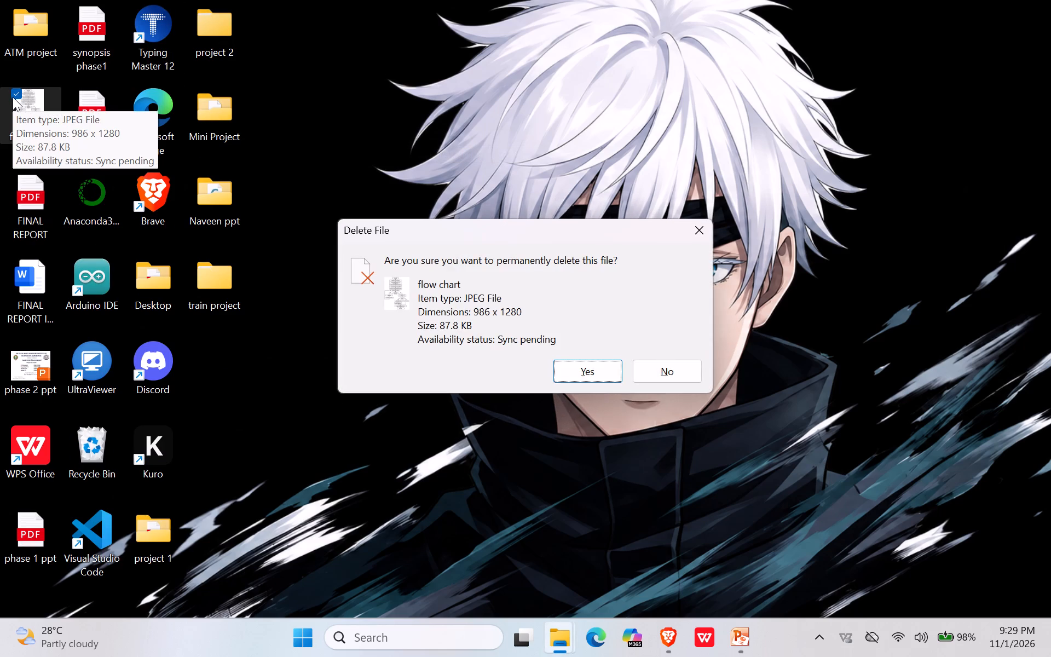
pyautogui.press('Return')
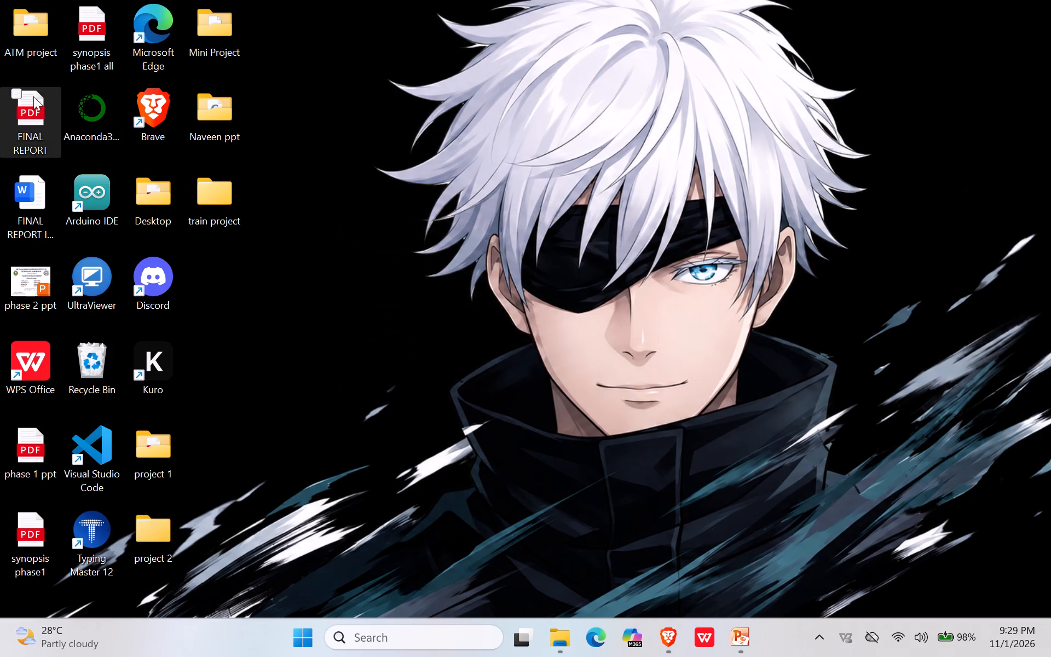
# Reopen the phase 2 ppt presentation from the desktop and review its slides from the title slide through References.
pyautogui.doubleClick(39, 275)
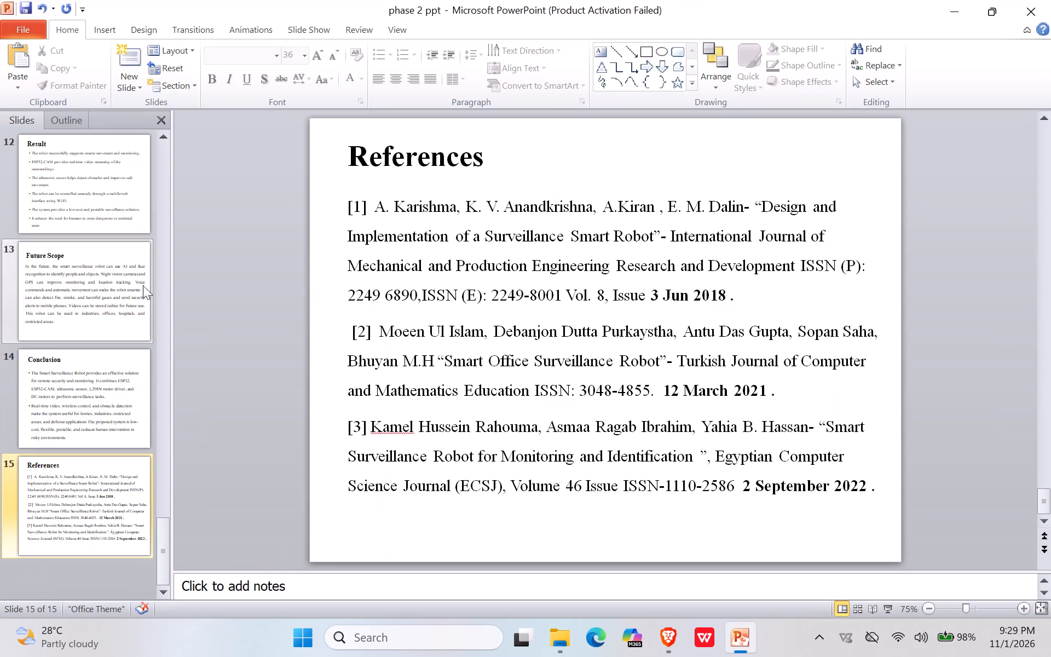
pyautogui.scroll(12, 93, 271)
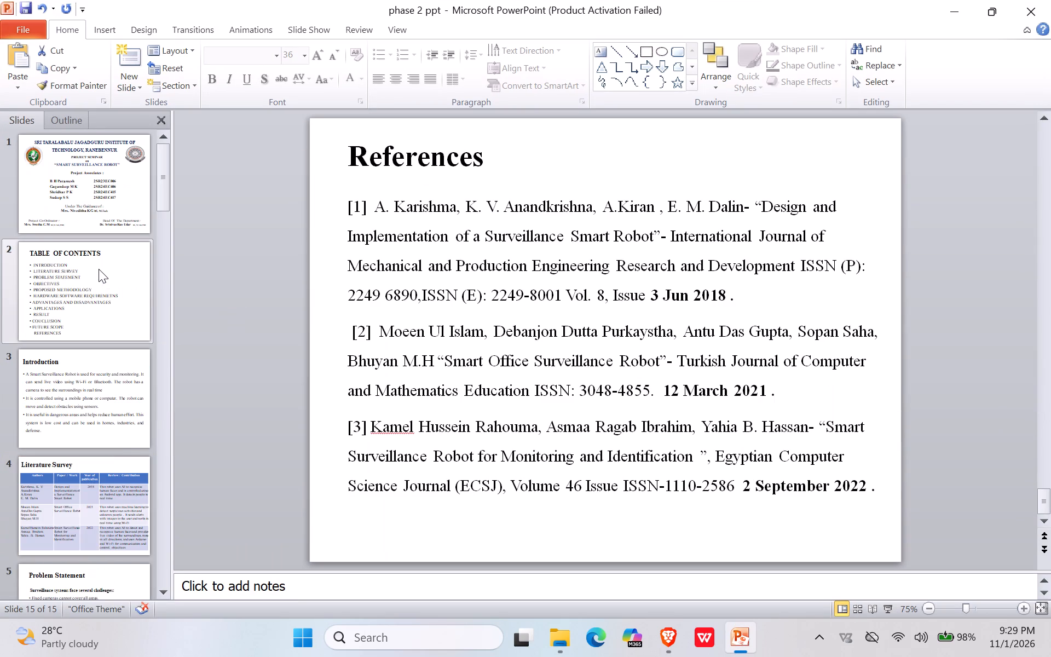
pyautogui.scroll(5, 99, 269)
pyautogui.click(88, 188)
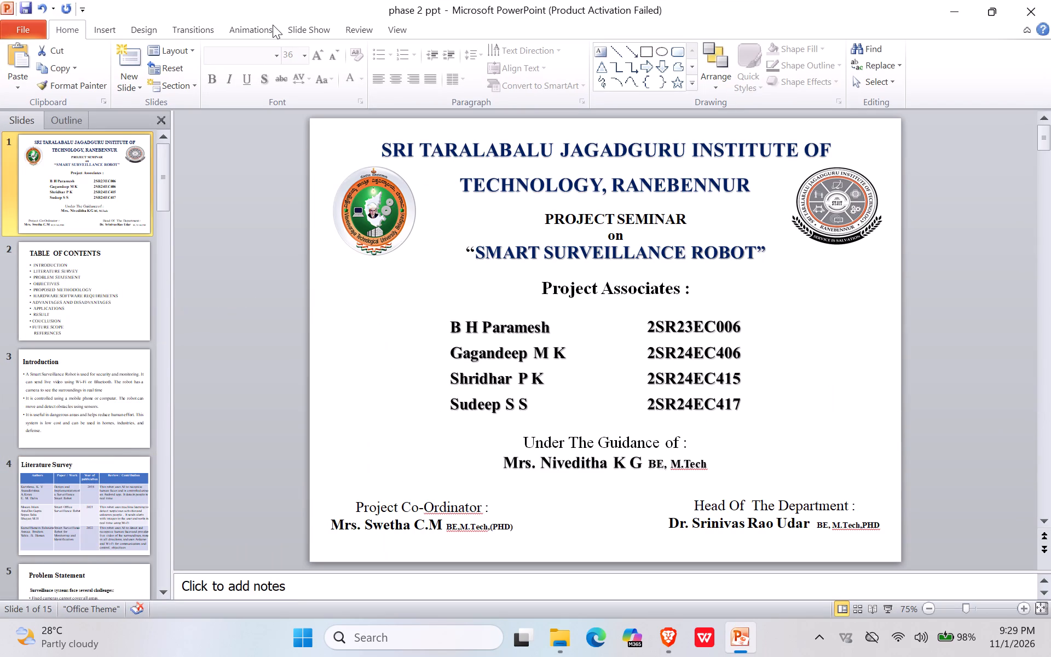
pyautogui.press('Right')
pyautogui.press('Down')
pyautogui.press('Down')
pyautogui.press('Down')
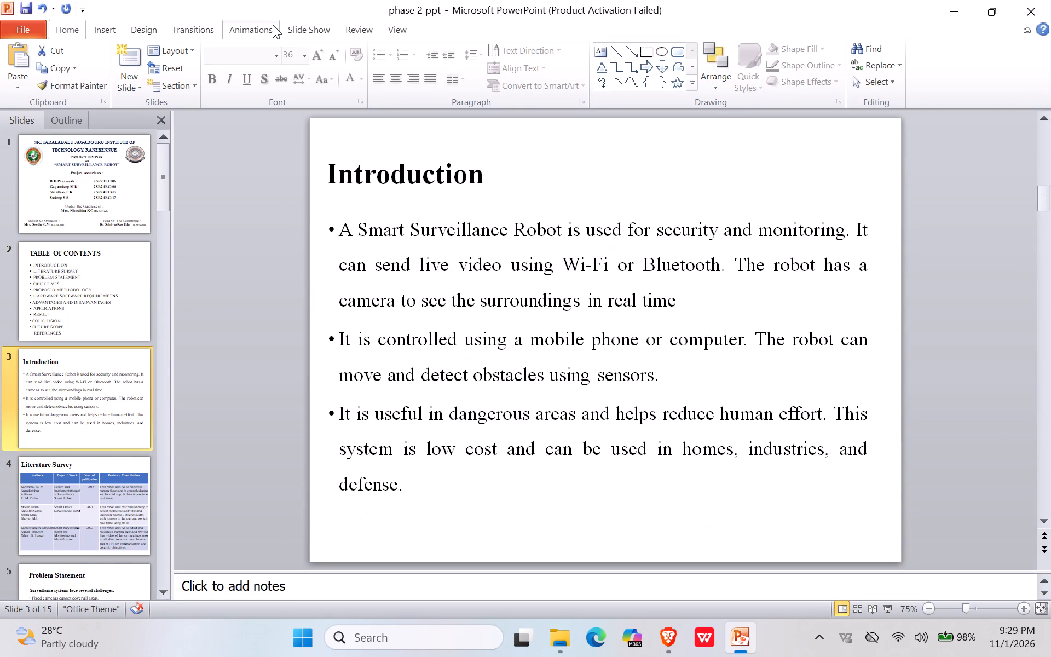
pyautogui.press('Down')
pyautogui.press('Down')
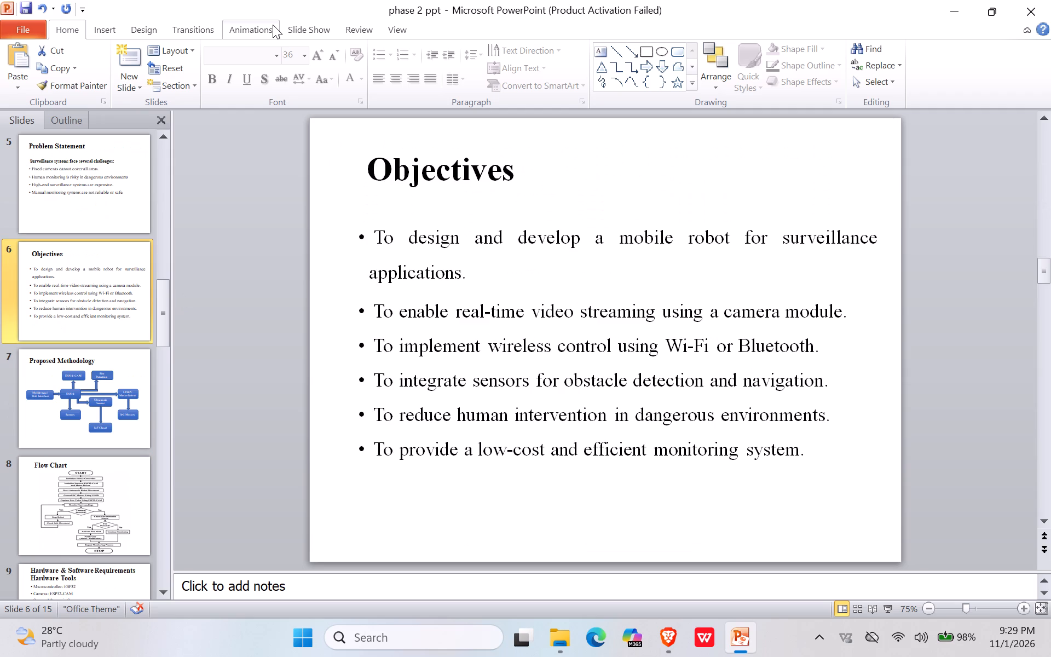
pyautogui.press('Up')
pyautogui.press('Down')
pyautogui.press('Down')
pyautogui.press('Down')
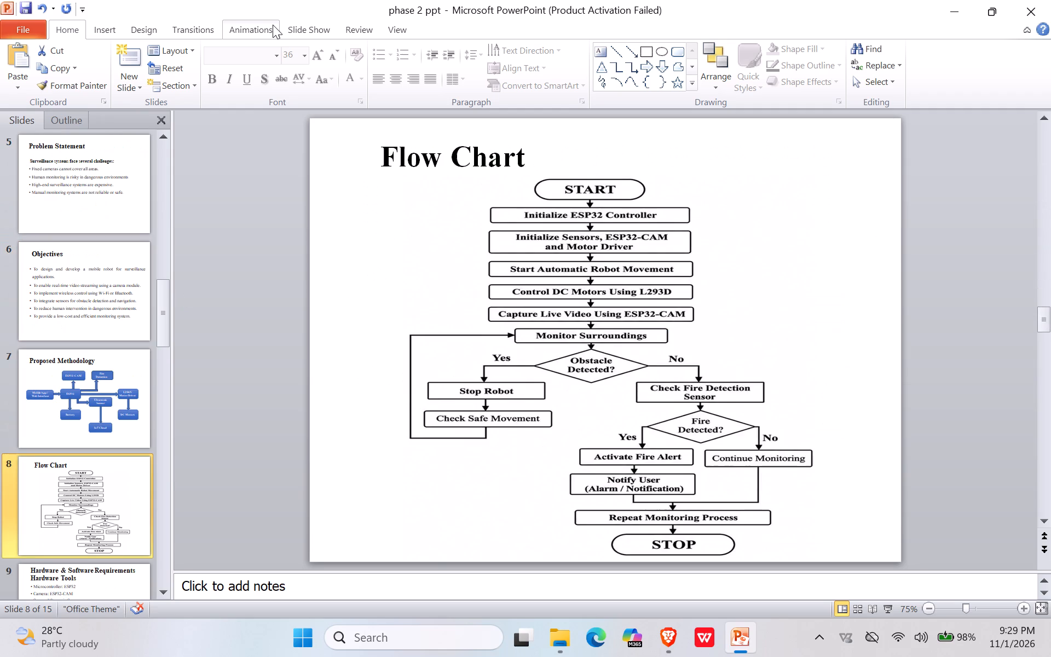
pyautogui.press('Down')
pyautogui.press('Down')
pyautogui.press('Down')
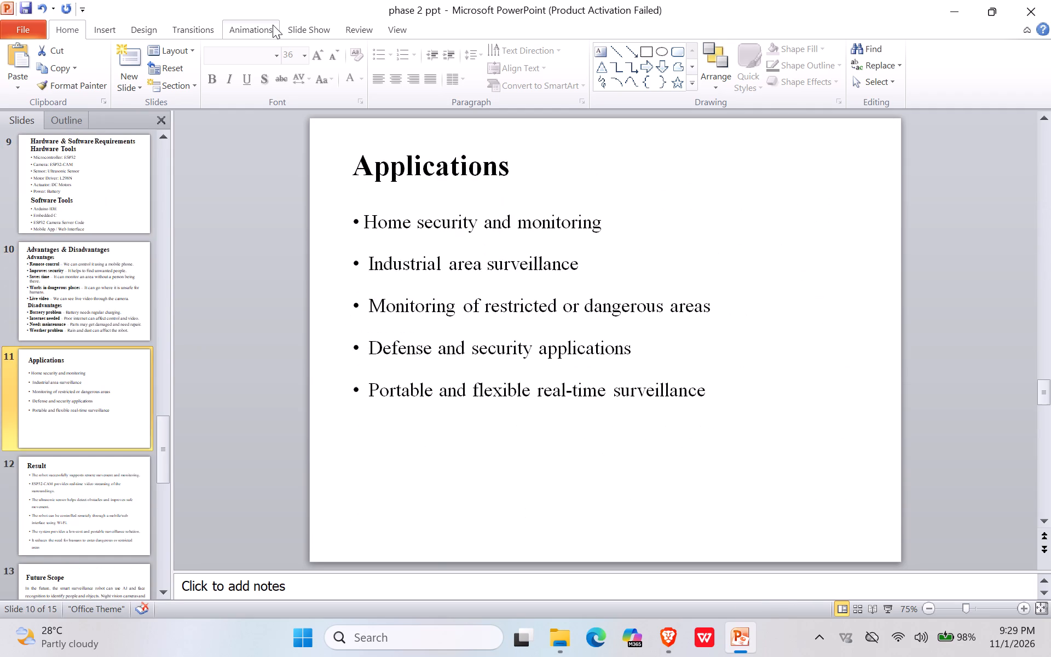
pyautogui.press('Down')
pyautogui.press('Down')
pyautogui.press('Down')
pyautogui.press('Down')
pyautogui.press('Down')
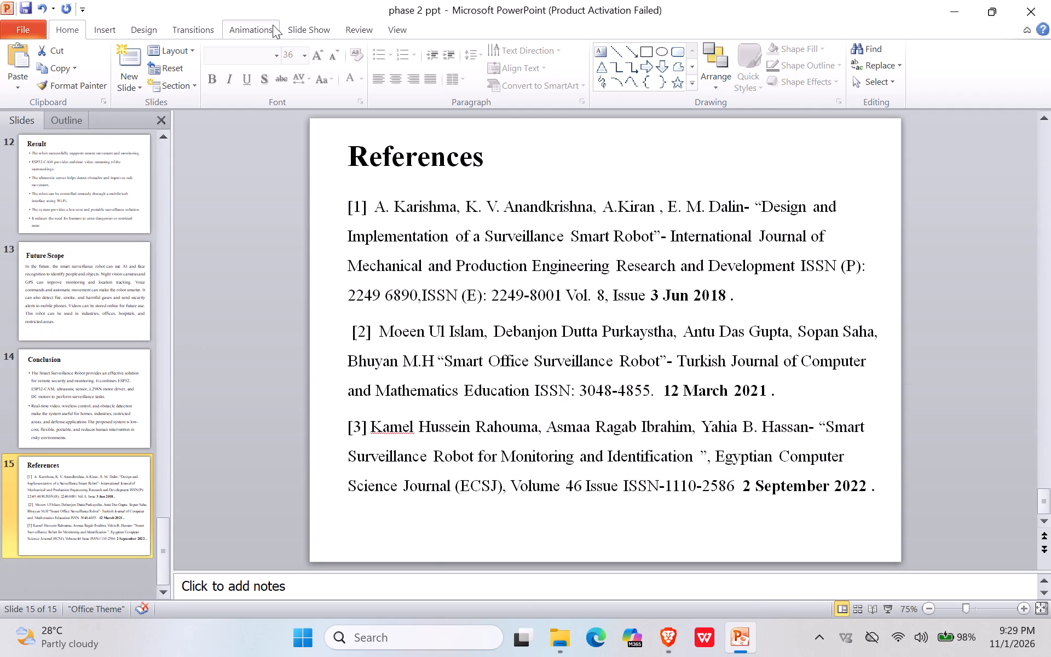
pyautogui.press('Down')
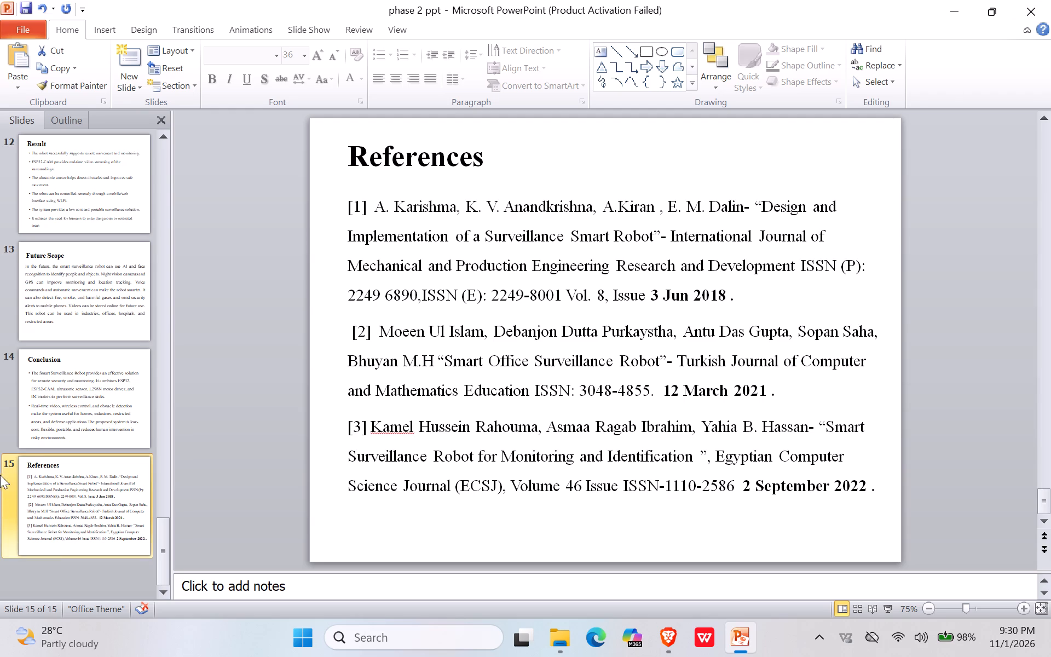
# Go back to the Future Scope slide 13 and save the phase 2 ppt presentation.
pyautogui.click(64, 378)
pyautogui.click(88, 268)
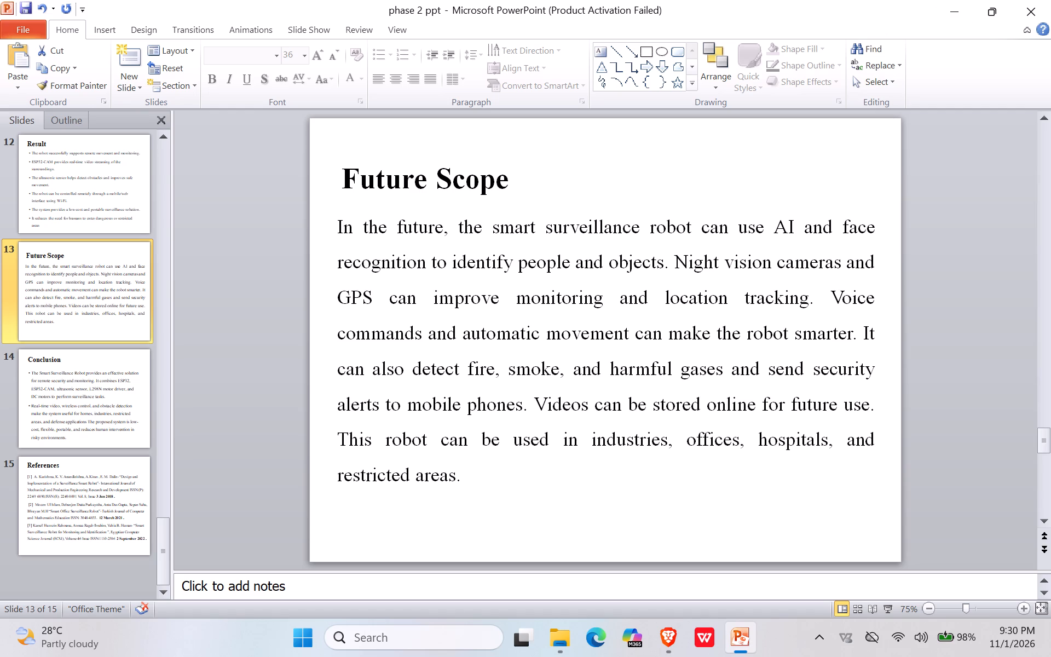
pyautogui.hotkey('ctrl', 's')
# On the Future Scope slide, move the title up near the slide's top edge and shift the body text up beneath it.
pyautogui.click(362, 177)
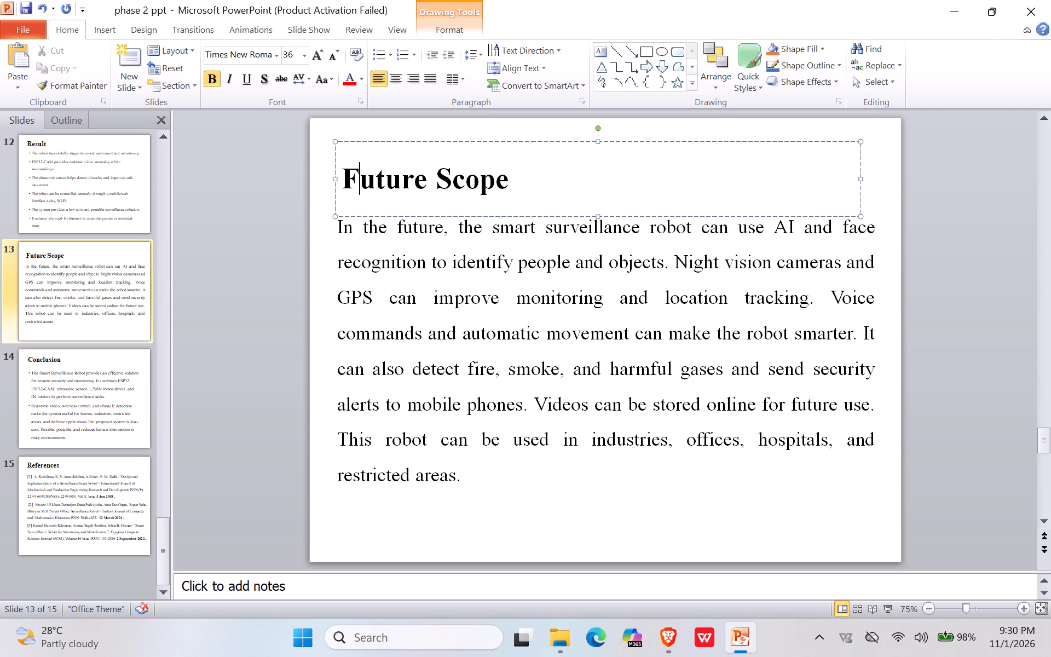
pyautogui.moveTo(490, 139); pyautogui.dragTo(492, 119)
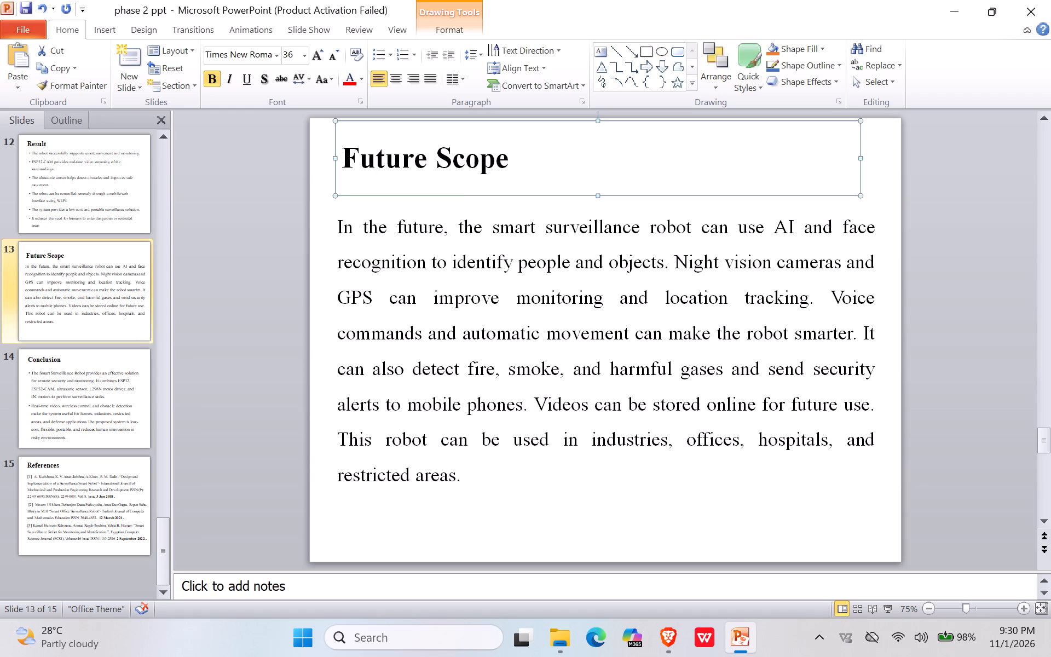
pyautogui.click(400, 235)
pyautogui.moveTo(497, 202); pyautogui.dragTo(499, 187)
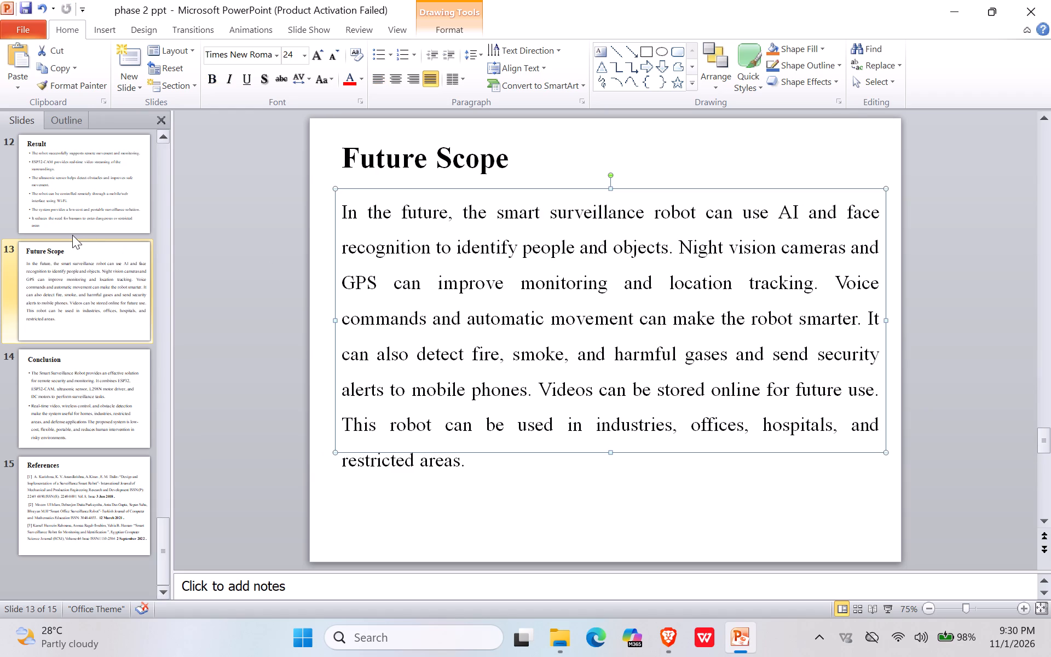
# On the Introduction slide 3, move the title up near the slide's top edge and slightly to the right.
pyautogui.scroll(15, 75, 234)
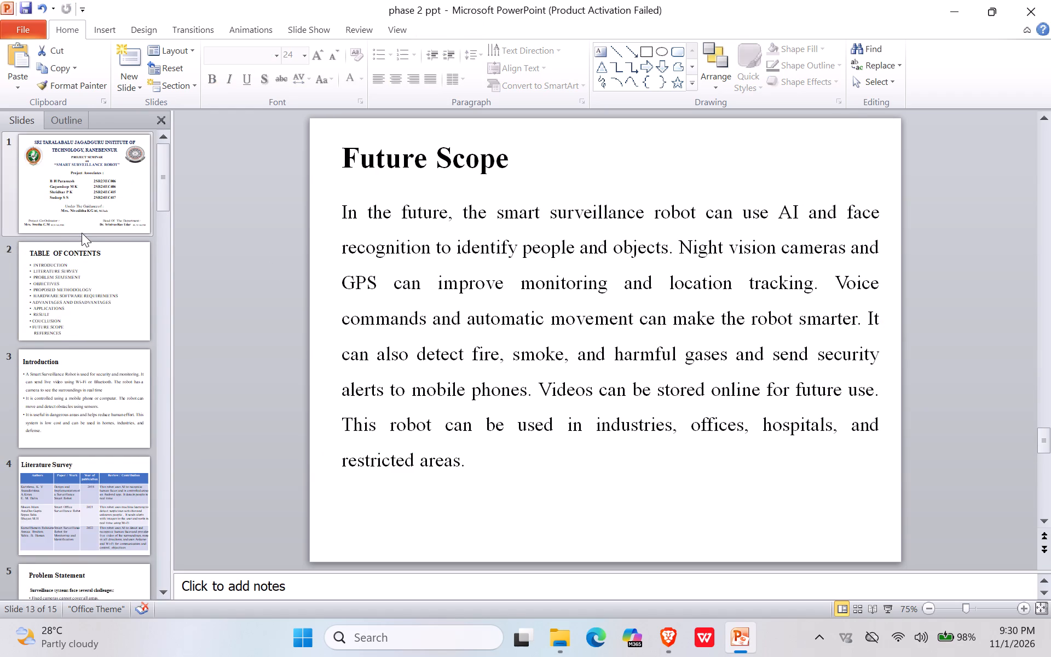
pyautogui.scroll(3, 83, 233)
pyautogui.click(99, 290)
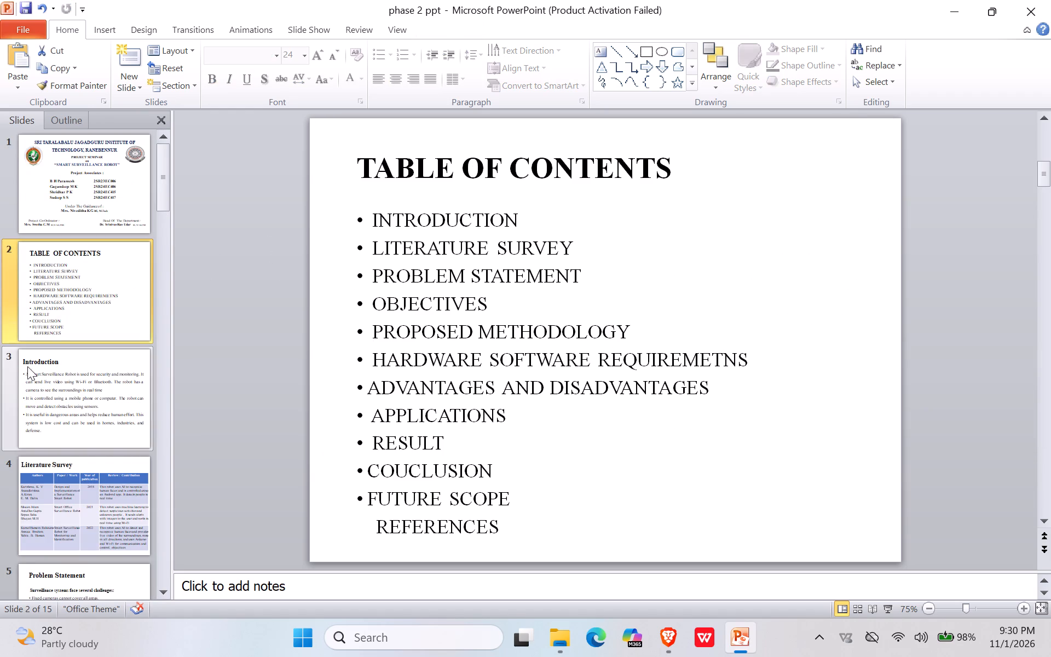
pyautogui.click(63, 383)
pyautogui.click(372, 169)
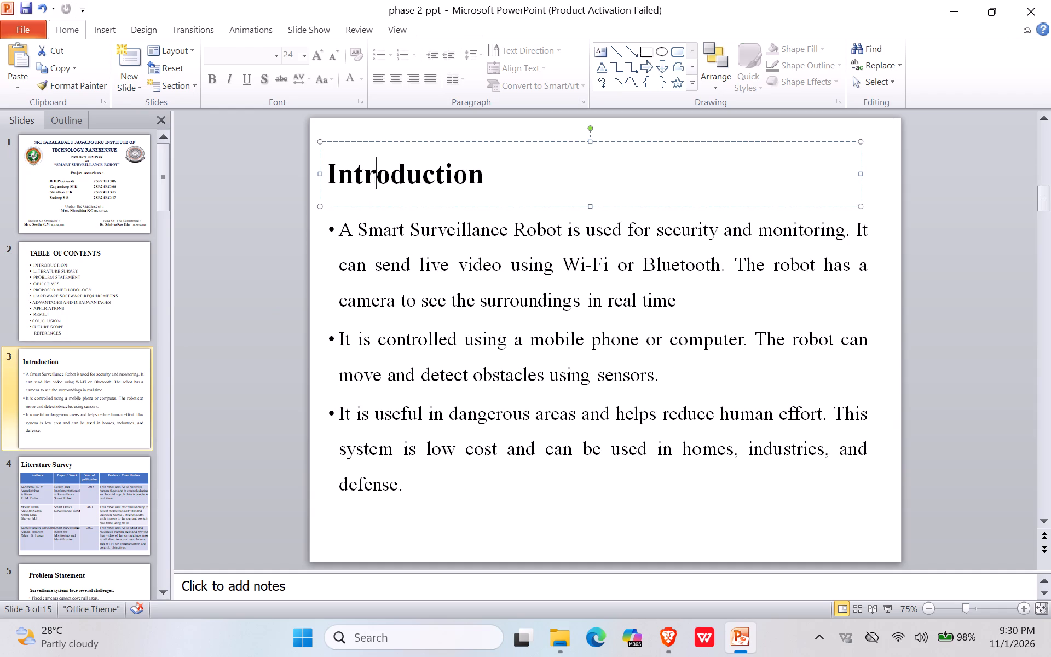
pyautogui.moveTo(457, 140); pyautogui.dragTo(469, 133)
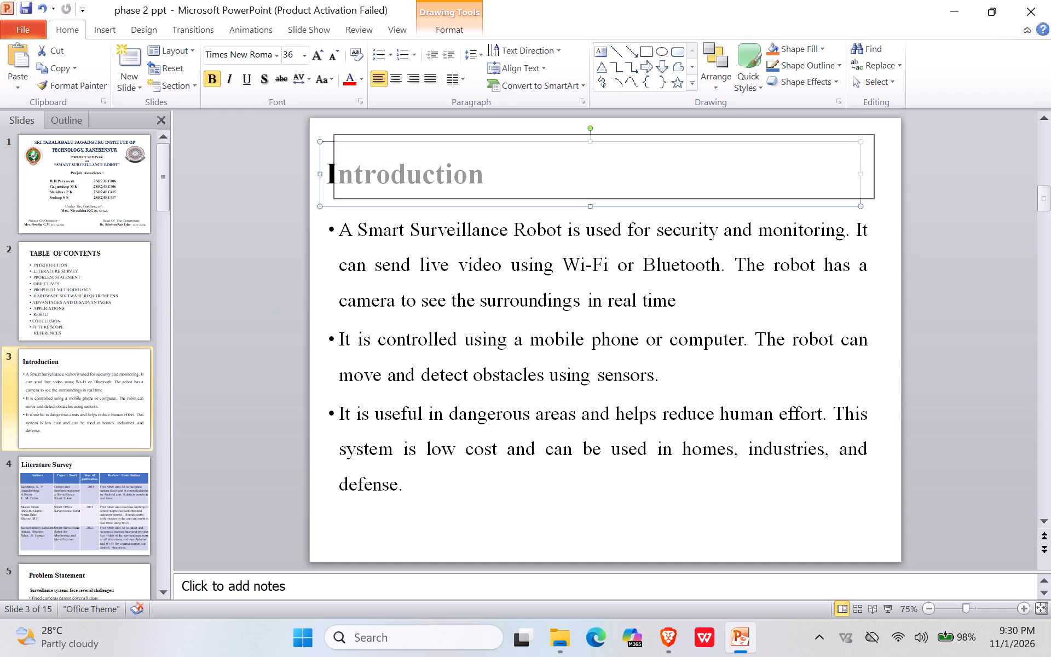
pyautogui.moveTo(469, 133); pyautogui.dragTo(476, 120)
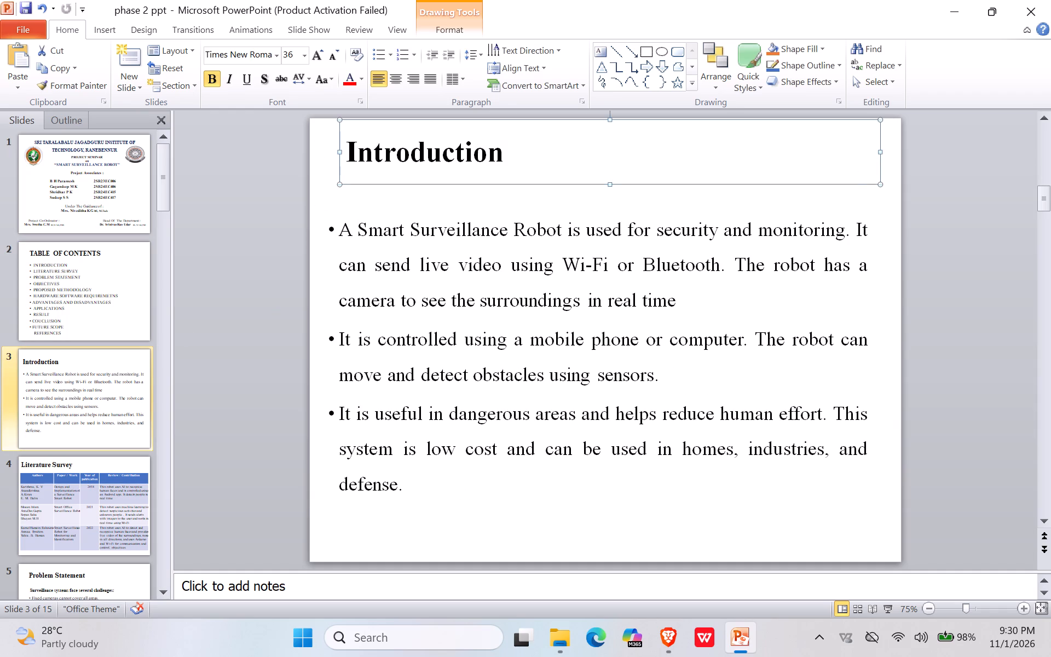
# Move the Introduction body text up directly beneath its title and slightly right, keeping it within the slide margins.
pyautogui.click(445, 292)
pyautogui.moveTo(469, 205); pyautogui.dragTo(472, 186)
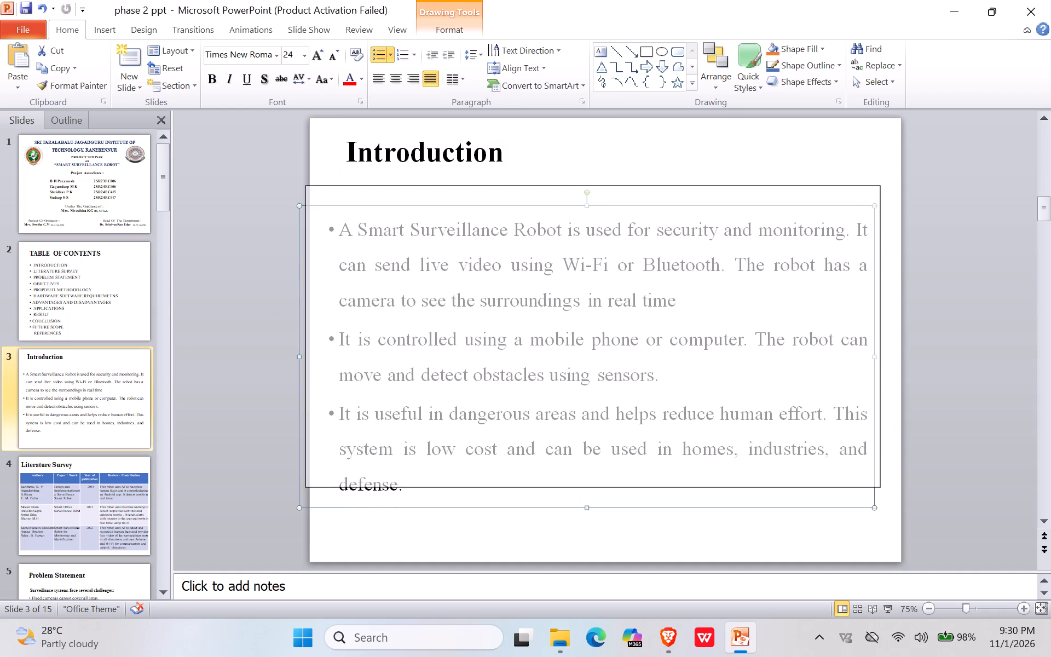
pyautogui.moveTo(472, 186); pyautogui.dragTo(505, 172)
pyautogui.moveTo(505, 172); pyautogui.dragTo(490, 172)
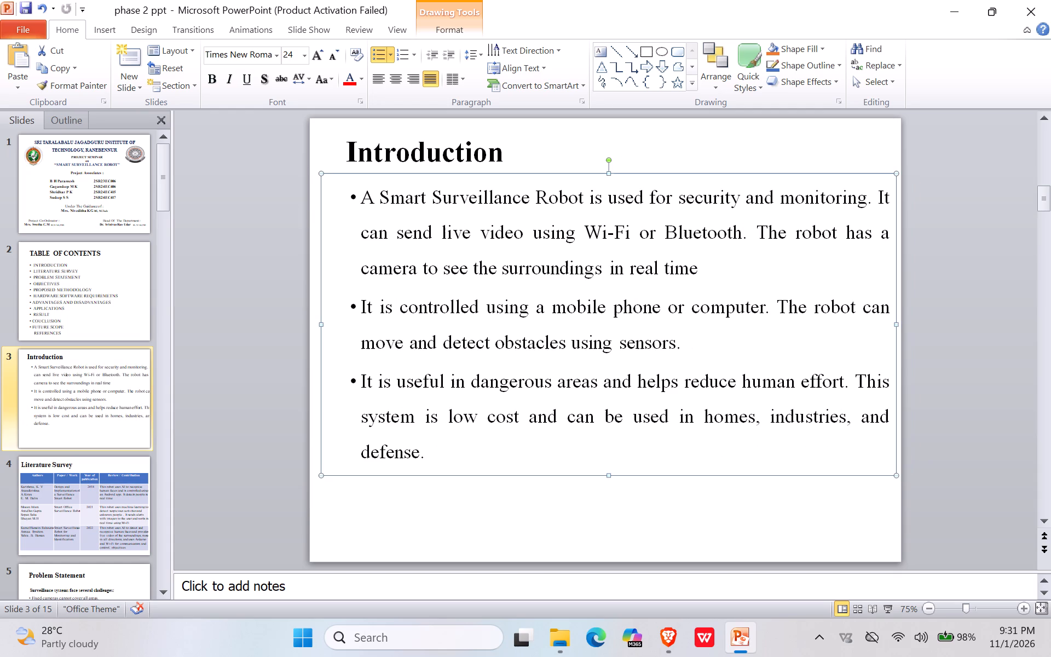
pyautogui.click(489, 174)
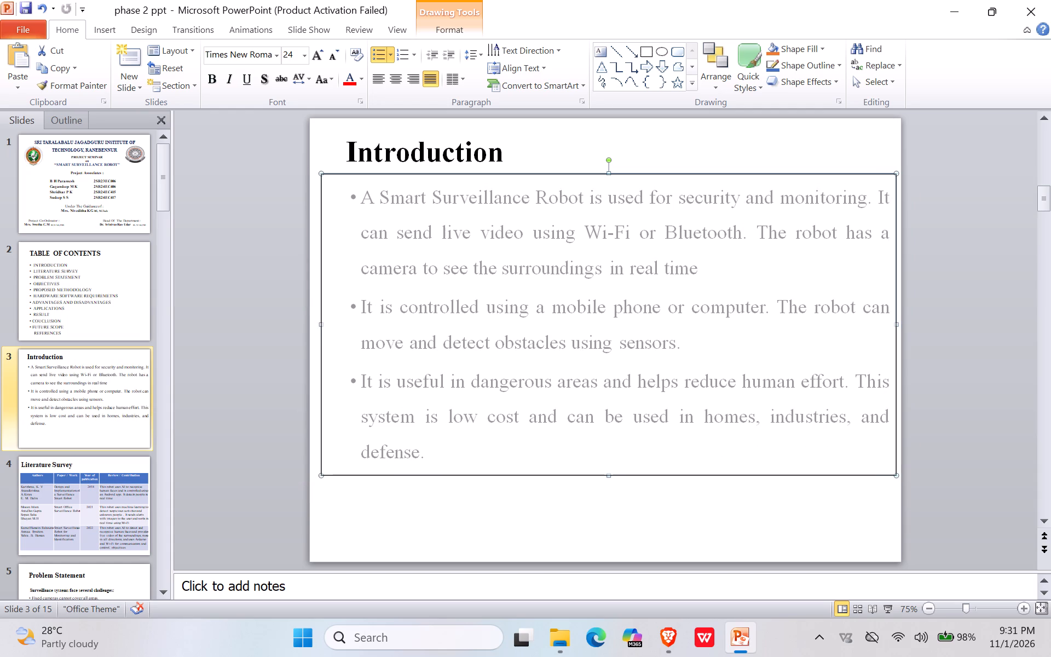
pyautogui.moveTo(486, 175); pyautogui.dragTo(479, 173)
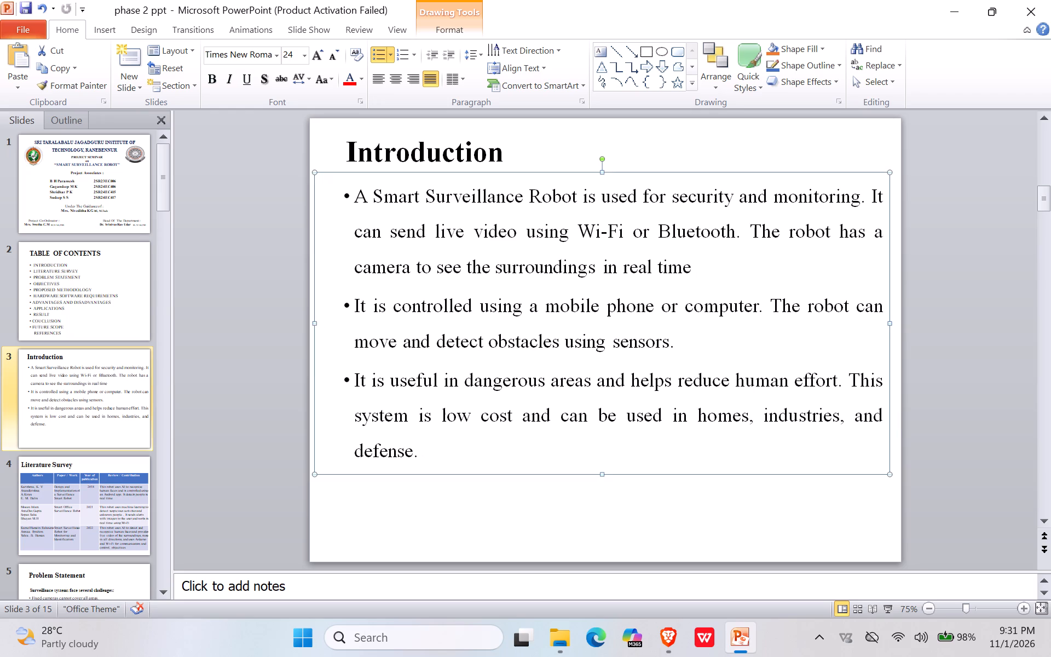
pyautogui.click(481, 172)
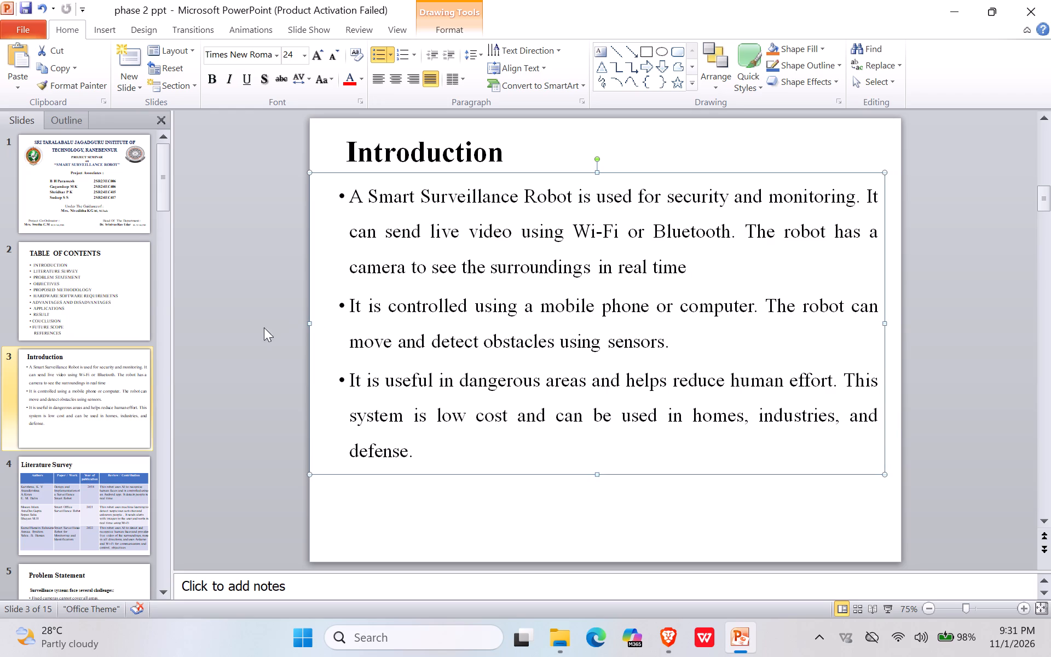
# On the Literature Survey slide 4, shift the title to the right in line with the Introduction slide's title.
pyautogui.click(100, 491)
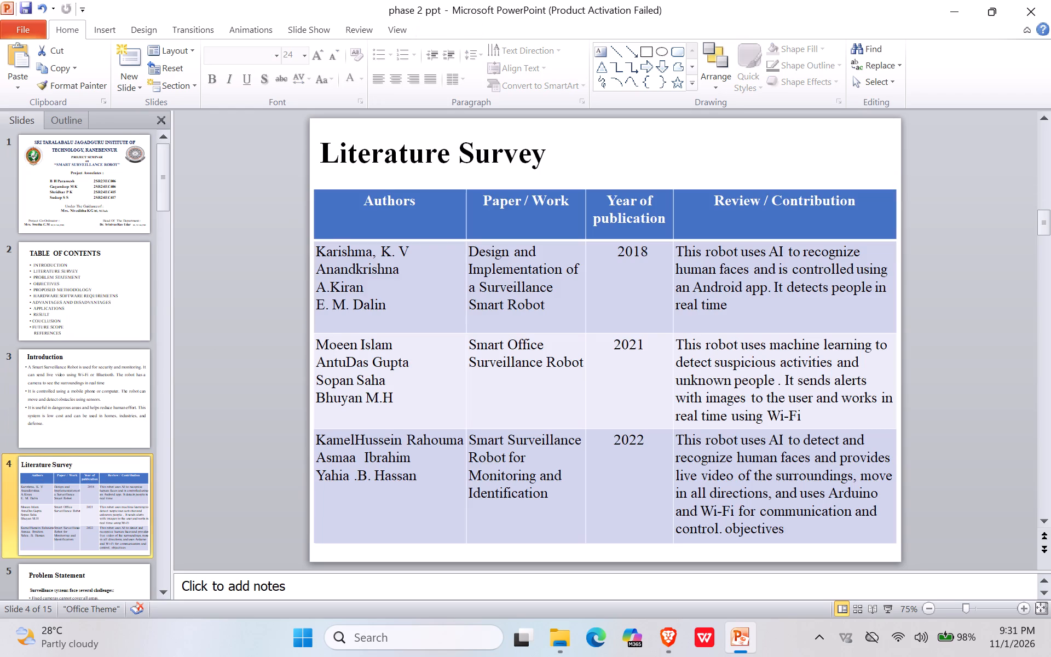
pyautogui.click(439, 142)
pyautogui.moveTo(447, 126); pyautogui.dragTo(453, 125)
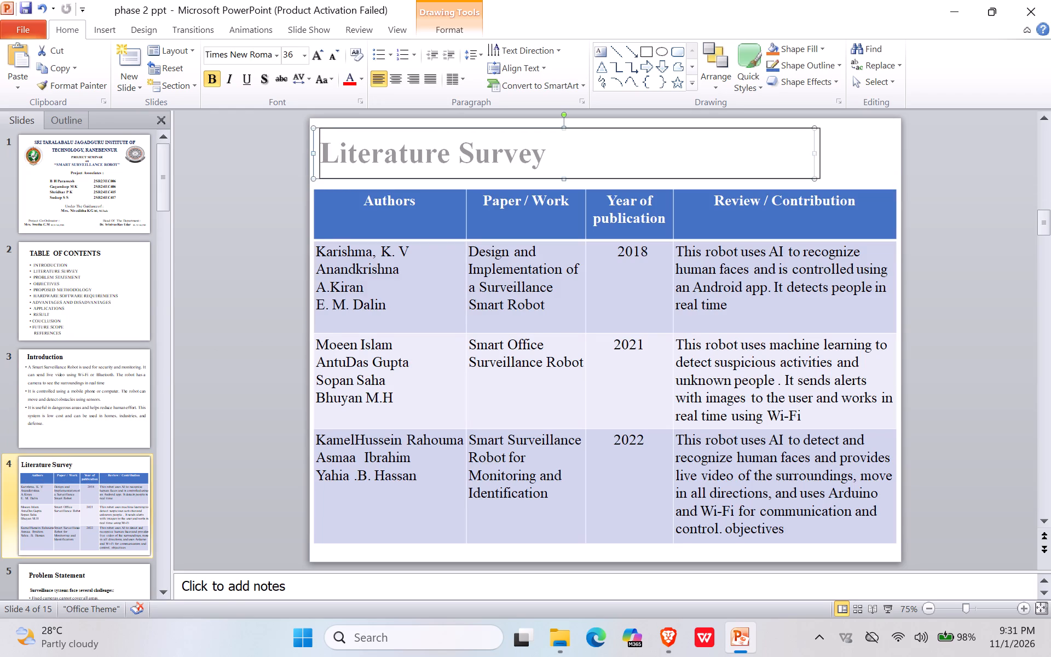
pyautogui.moveTo(453, 125); pyautogui.dragTo(471, 125)
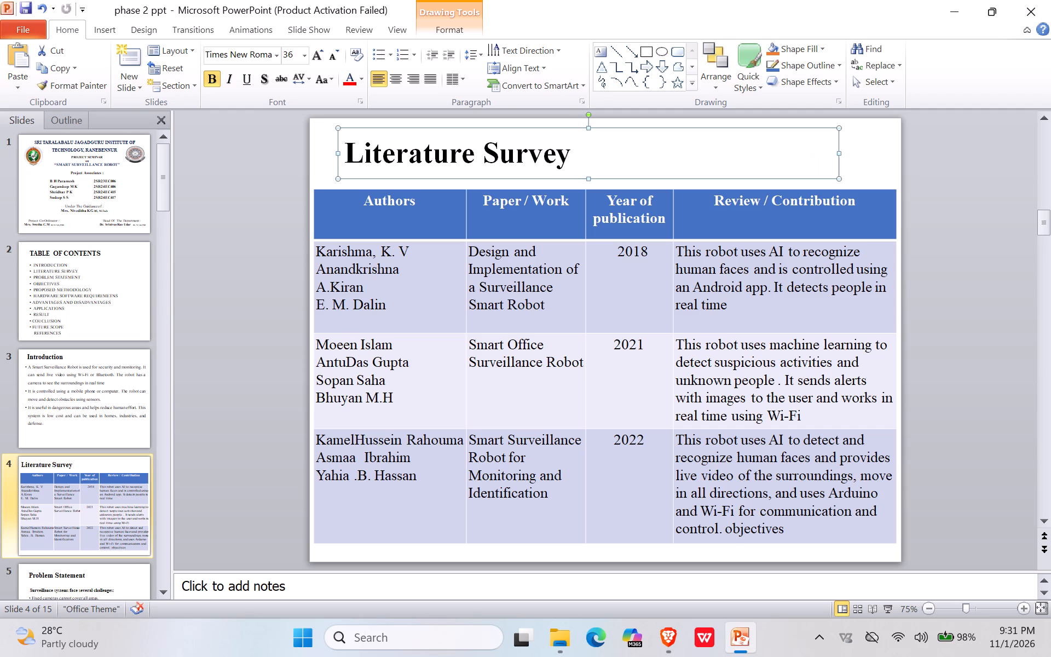
# On the Problem Statement slide 5, move the title slightly up and left, and bring the body text up beneath it.
pyautogui.scroll(-1, 50, 503)
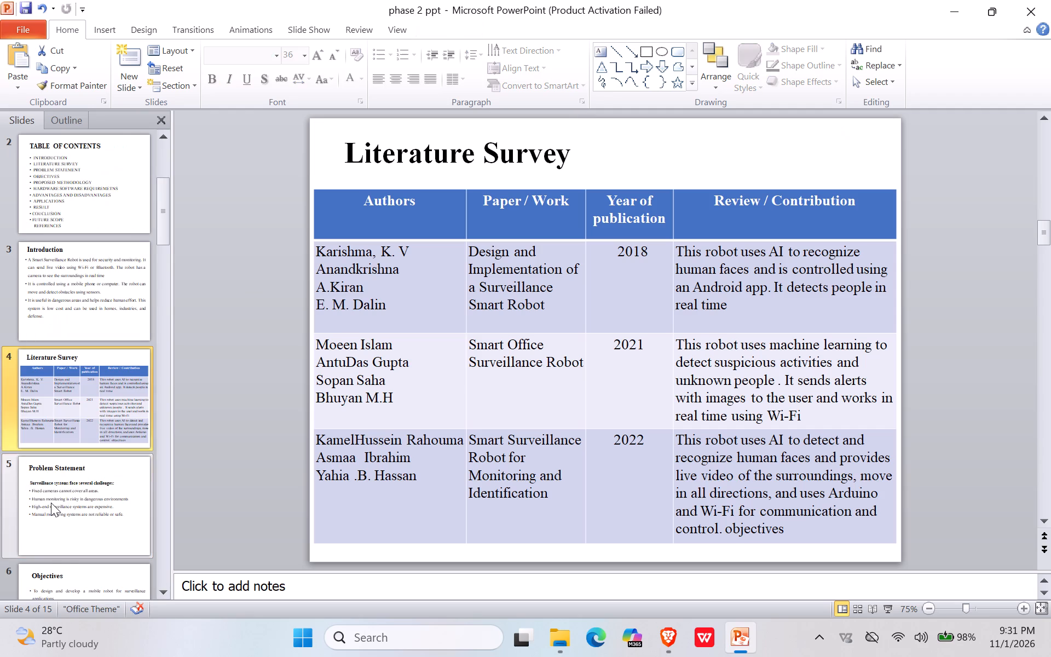
pyautogui.click(62, 475)
pyautogui.click(370, 170)
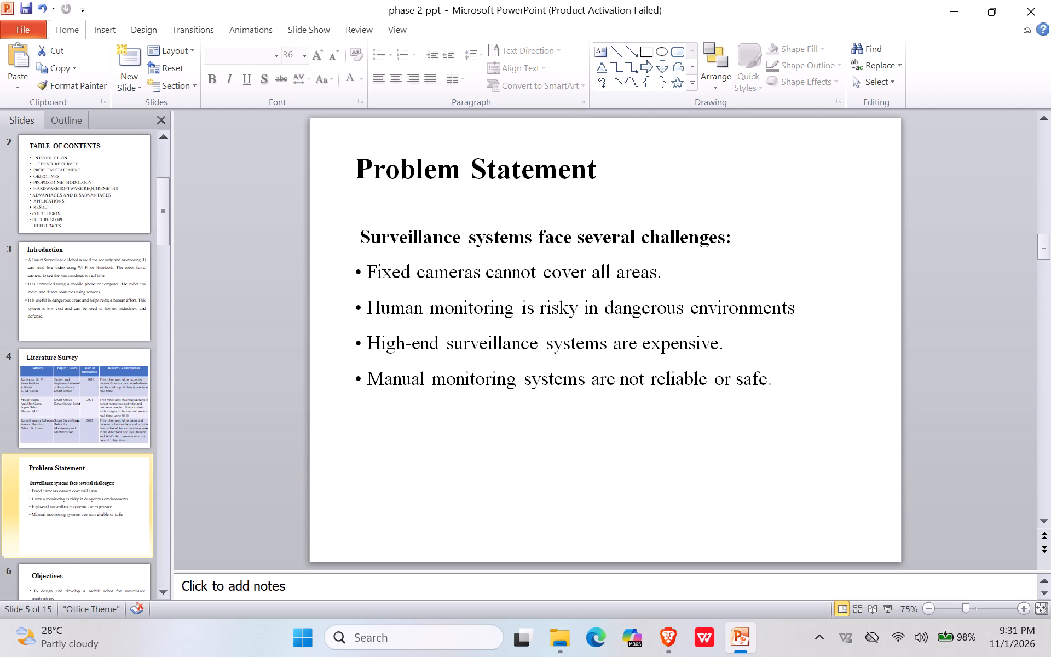
pyautogui.moveTo(396, 139); pyautogui.dragTo(394, 129)
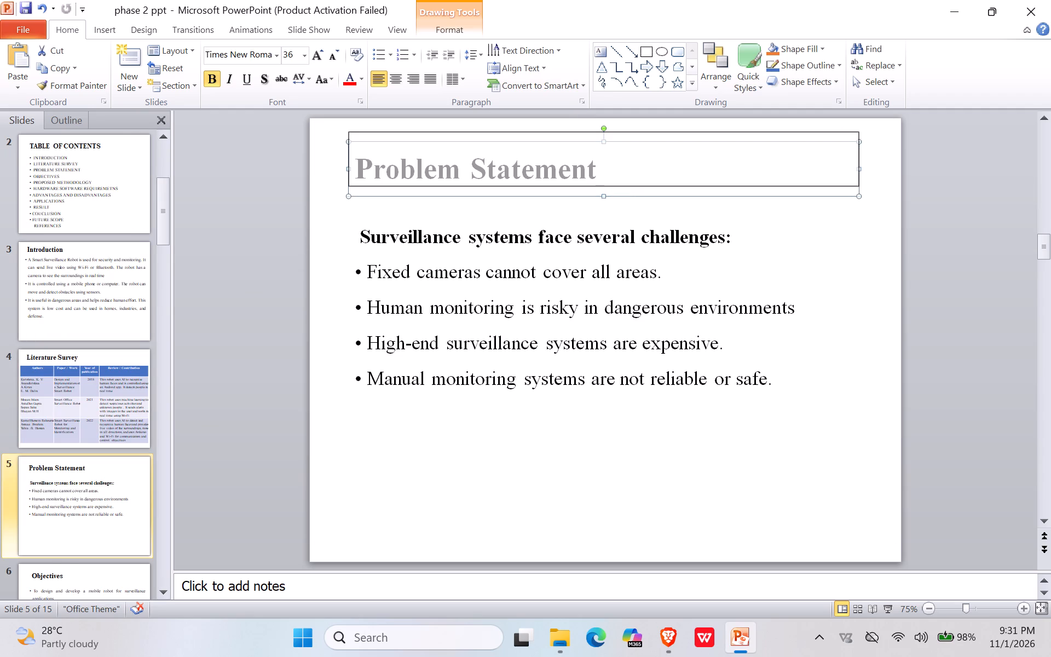
pyautogui.moveTo(394, 129); pyautogui.dragTo(392, 128)
pyautogui.click(402, 245)
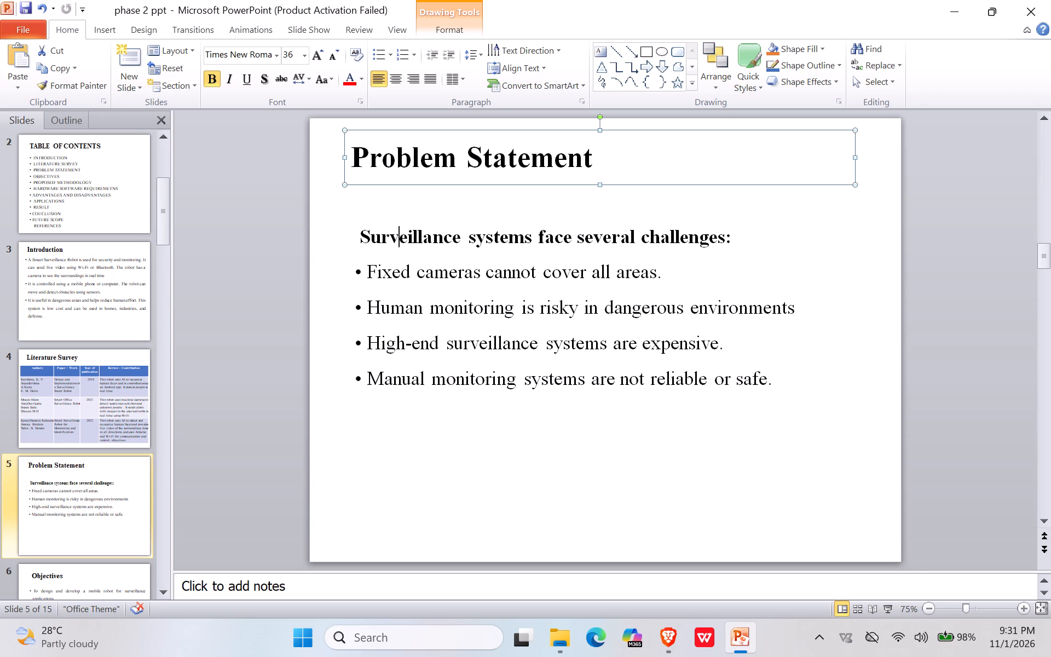
pyautogui.moveTo(408, 210); pyautogui.dragTo(406, 187)
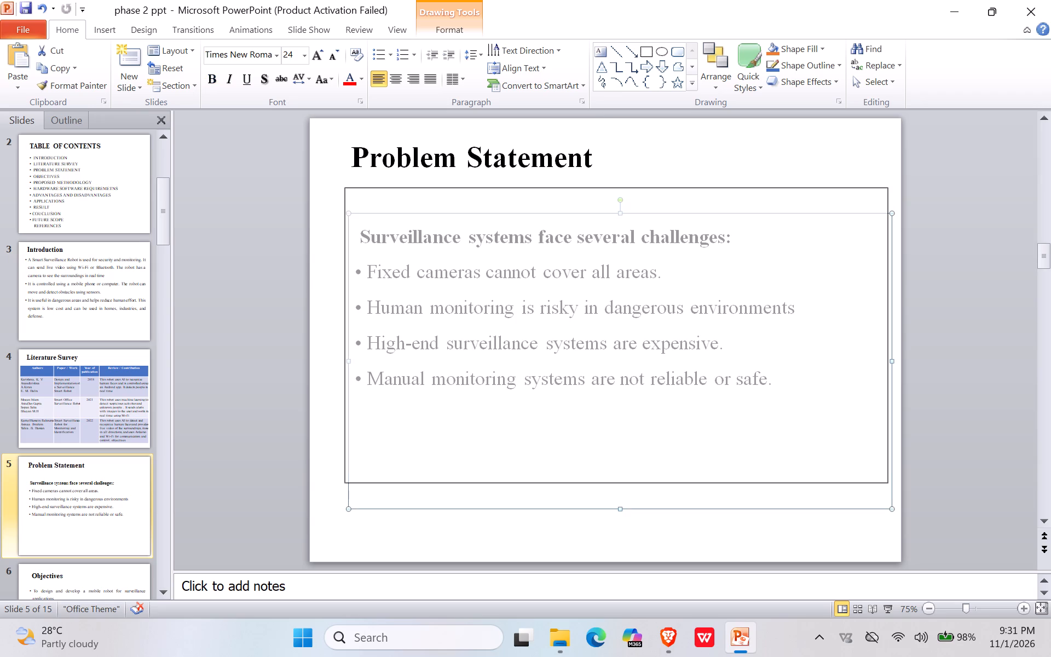
pyautogui.moveTo(406, 187); pyautogui.dragTo(406, 174)
pyautogui.moveTo(406, 174); pyautogui.dragTo(402, 175)
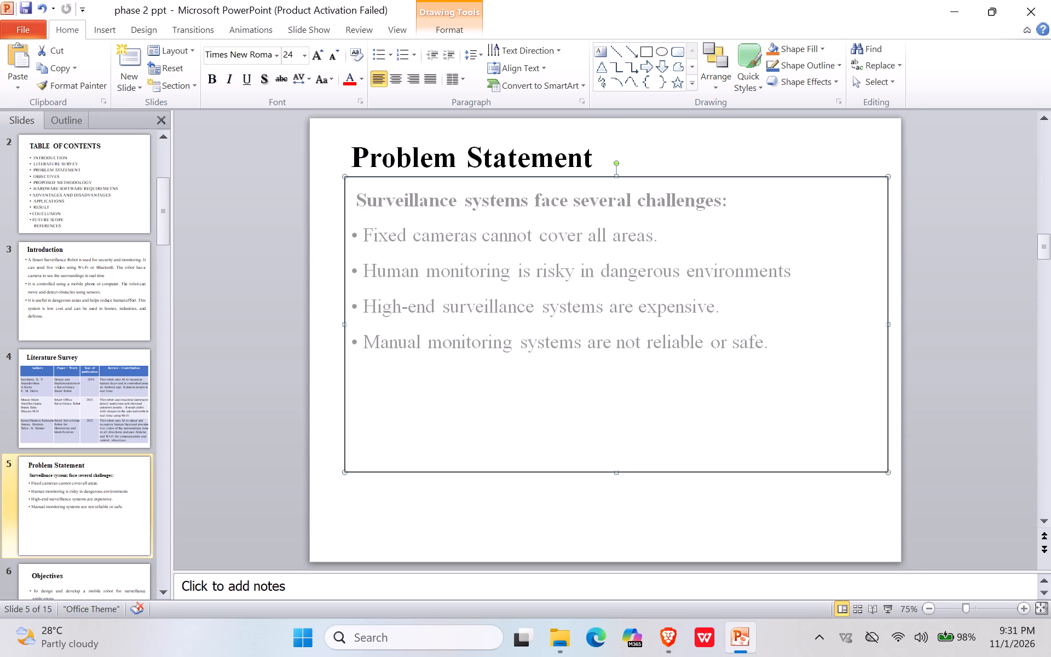
pyautogui.moveTo(402, 175); pyautogui.dragTo(397, 174)
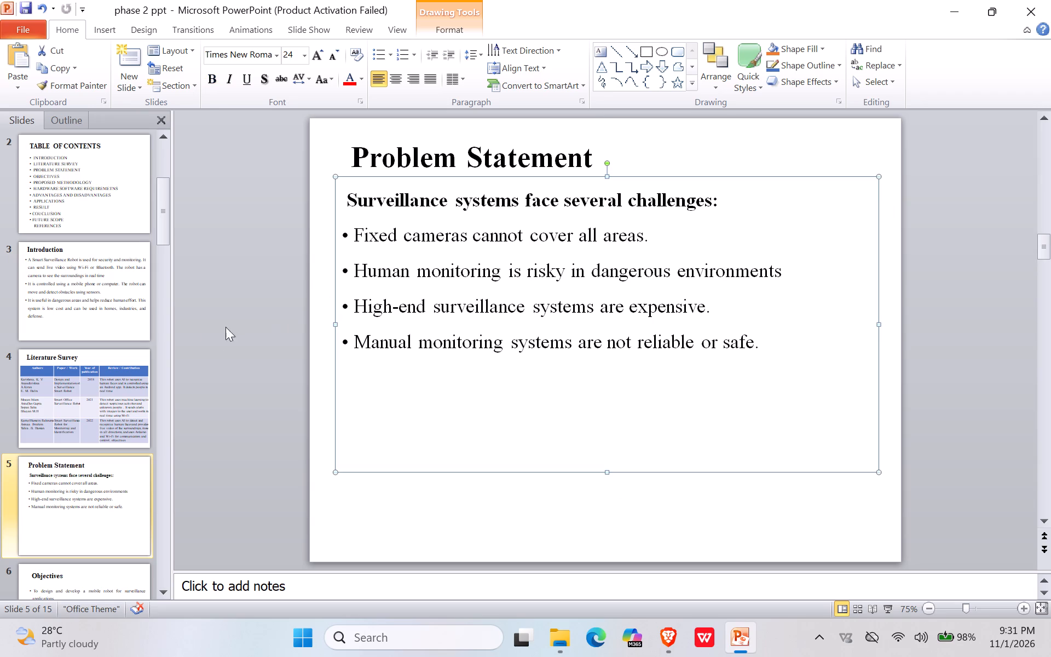
# On the Objectives slide 6, move the title up and slightly left, and bring the bullet text up closer beneath it.
pyautogui.click(67, 382)
pyautogui.click(65, 508)
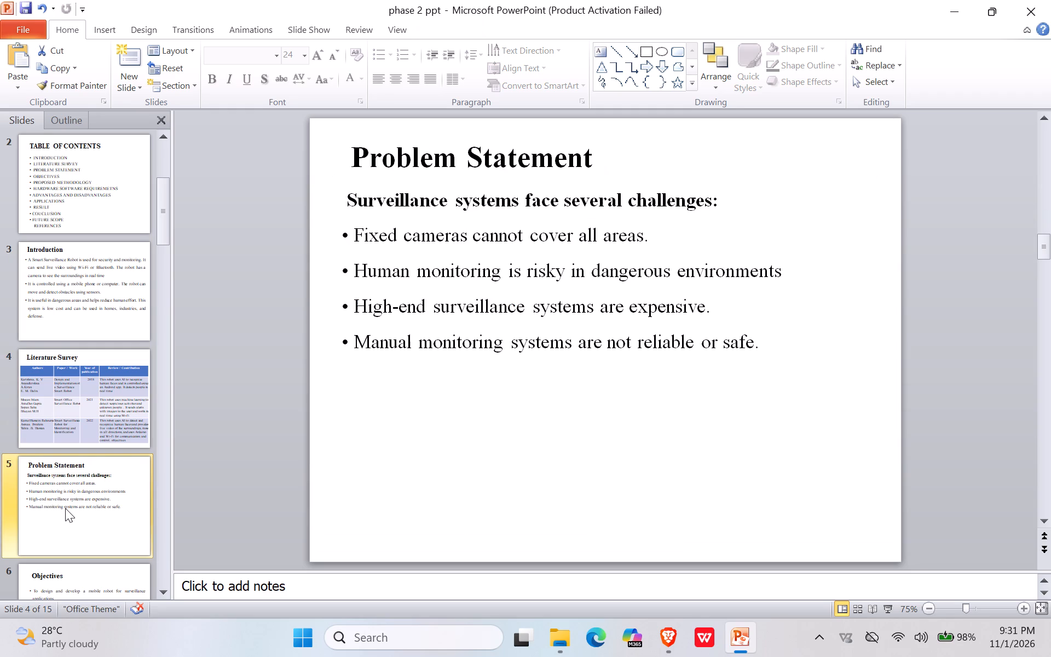
pyautogui.scroll(-1, 68, 505)
pyautogui.click(79, 492)
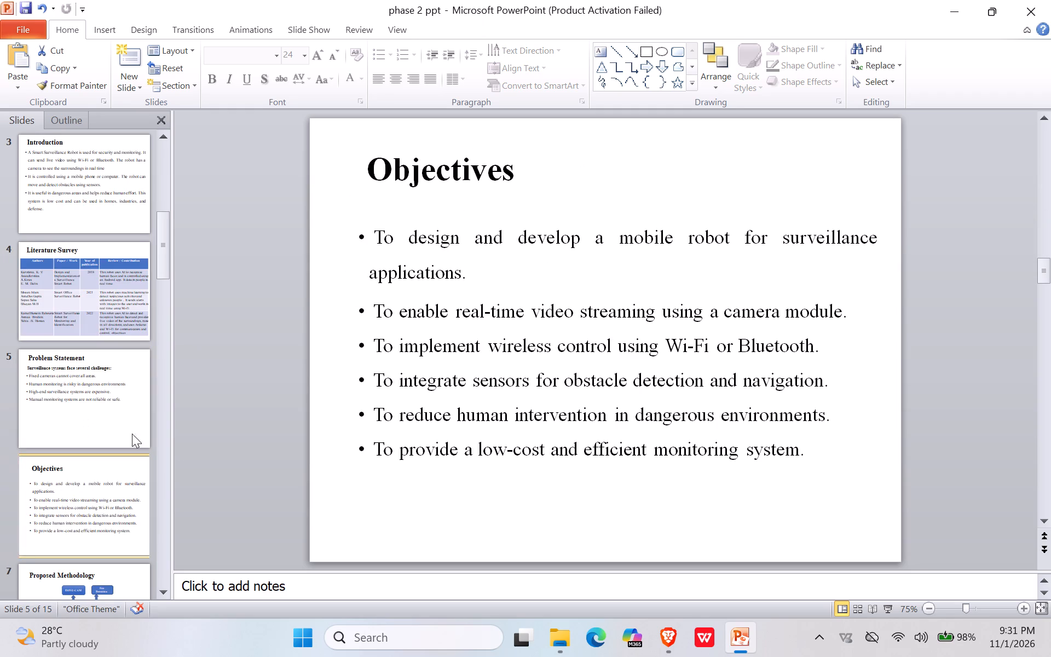
pyautogui.click(410, 158)
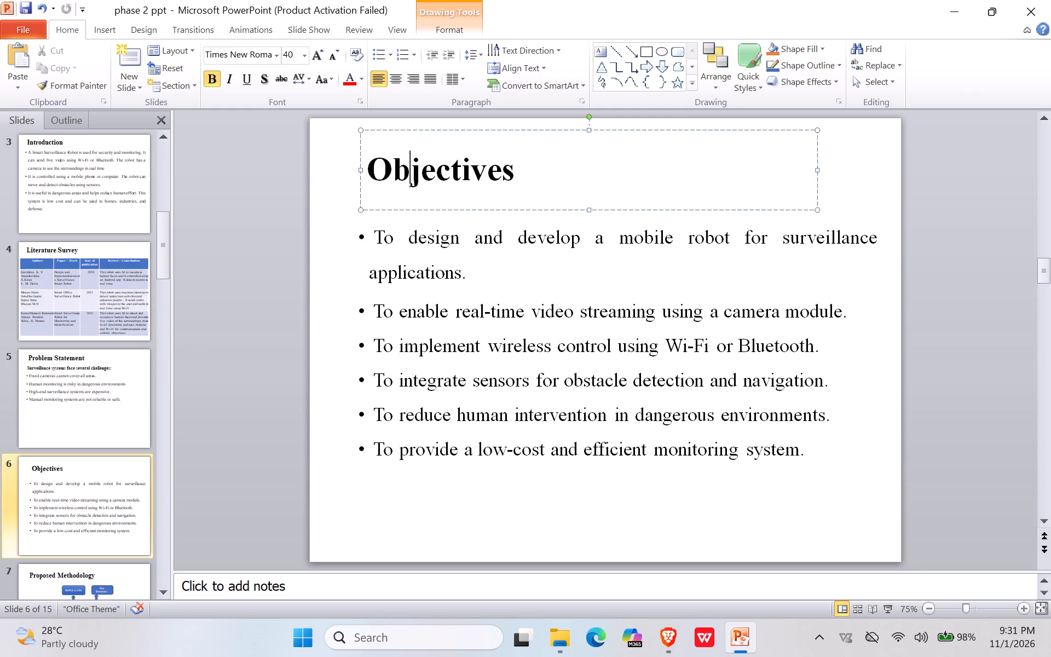
pyautogui.moveTo(417, 129); pyautogui.dragTo(417, 116)
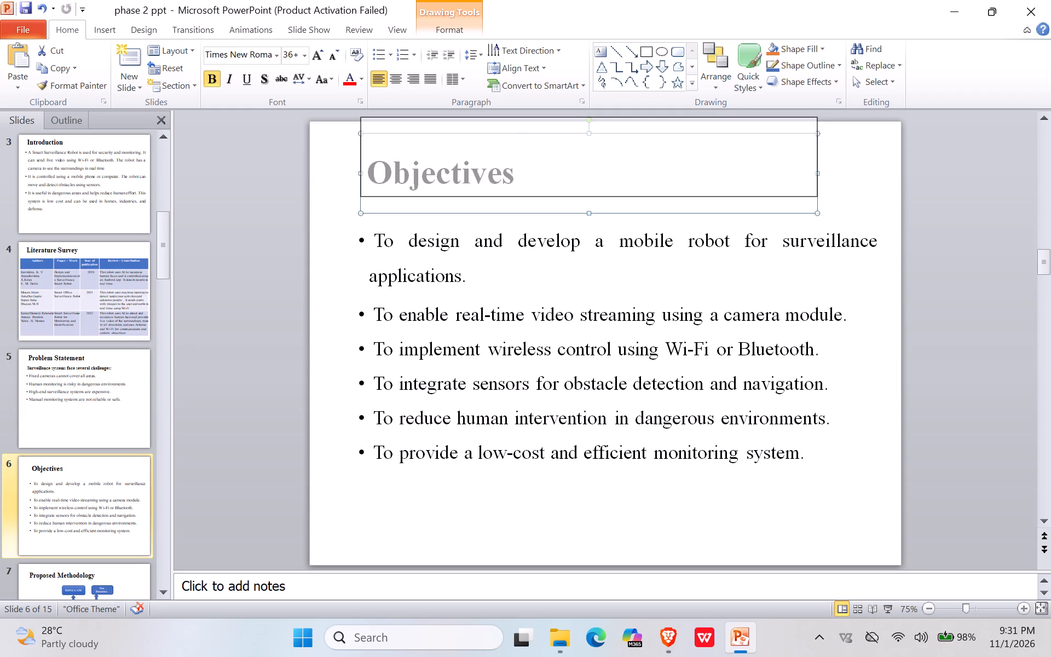
pyautogui.moveTo(417, 116); pyautogui.dragTo(415, 123)
pyautogui.click(393, 279)
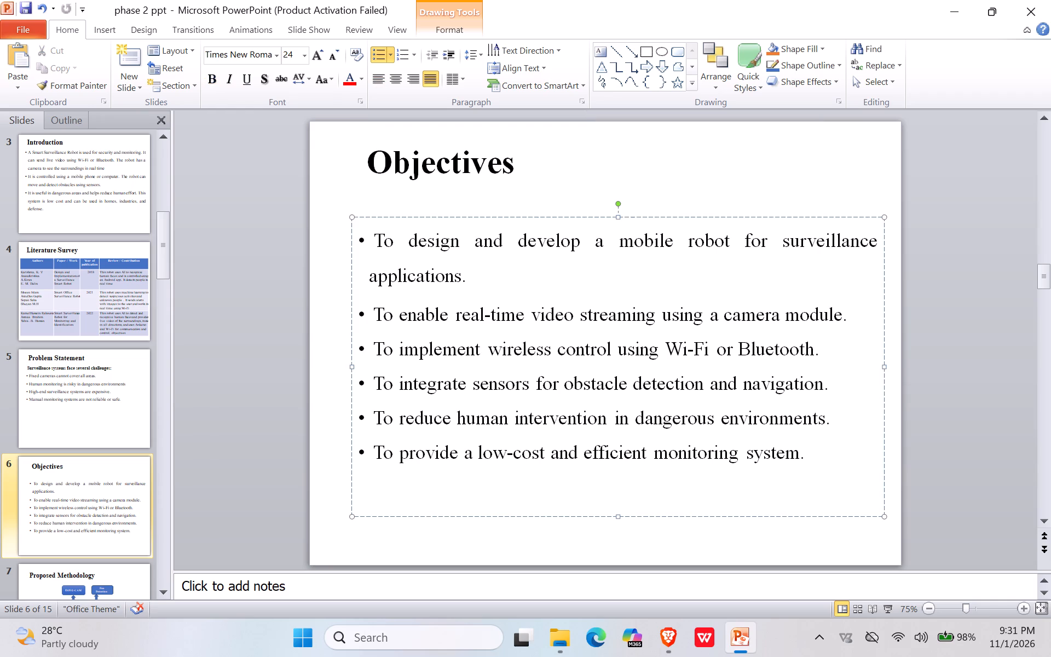
pyautogui.moveTo(402, 217); pyautogui.dragTo(404, 192)
pyautogui.click(427, 139)
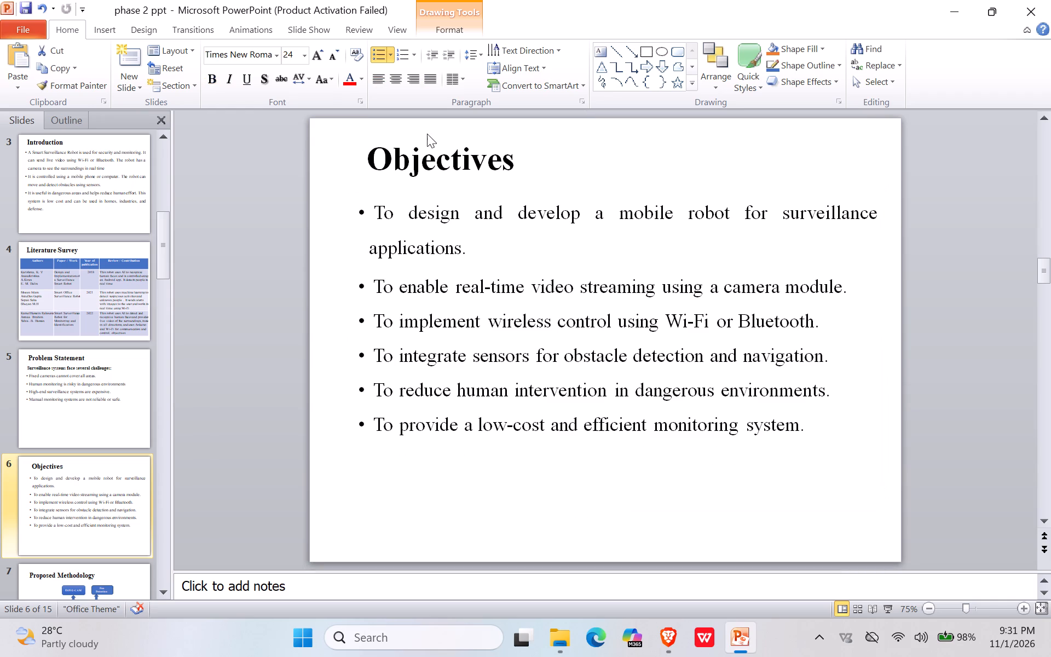
pyautogui.click(426, 151)
pyautogui.moveTo(430, 121); pyautogui.dragTo(429, 119)
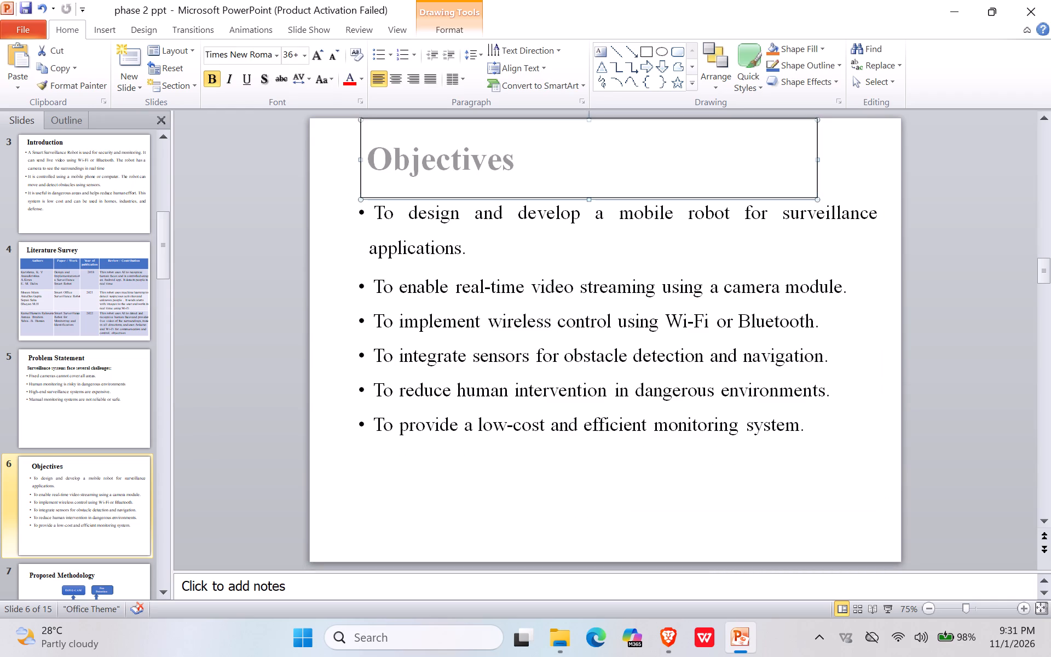
pyautogui.moveTo(429, 119); pyautogui.dragTo(425, 119)
pyautogui.click(436, 282)
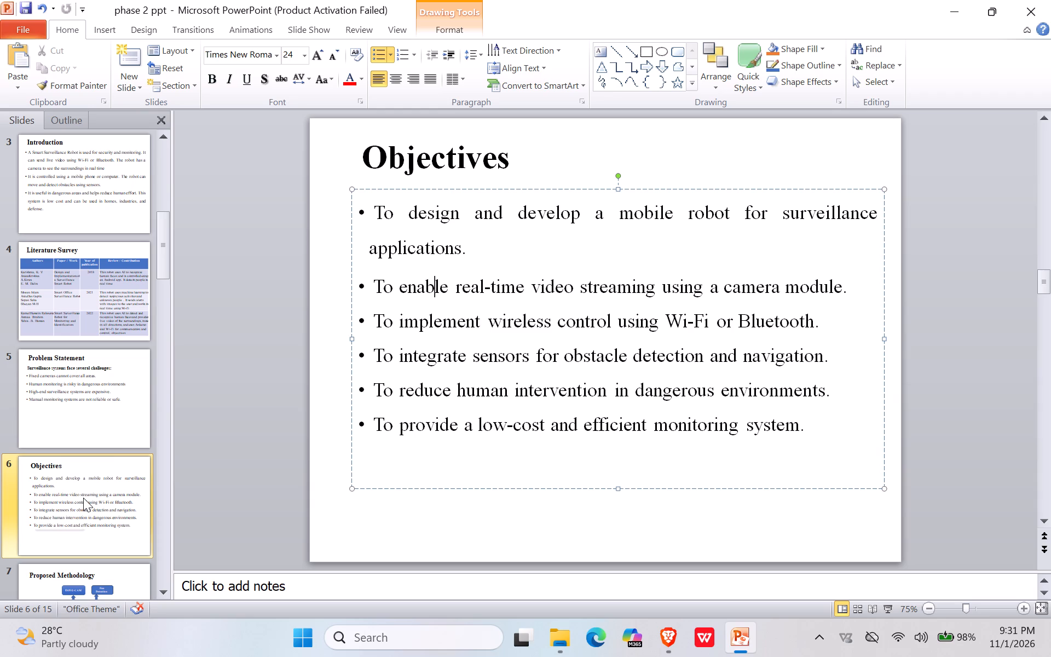
# Compare the Problem Statement and Objectives slides, and lower the Problem Statement body text slightly to match the spacing below the title.
pyautogui.click(120, 398)
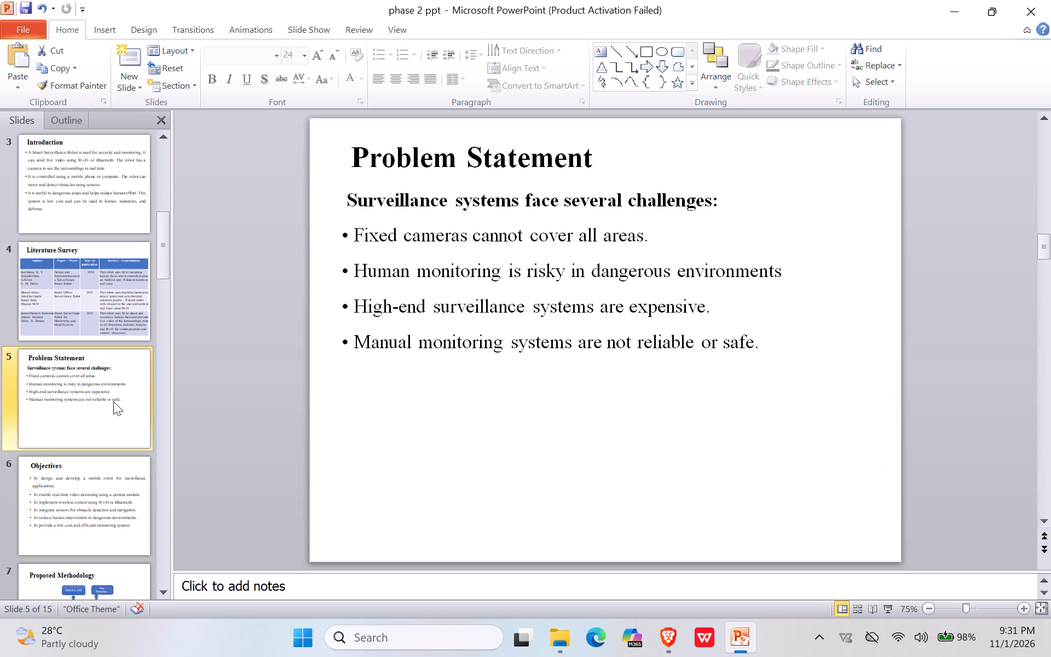
pyautogui.click(96, 493)
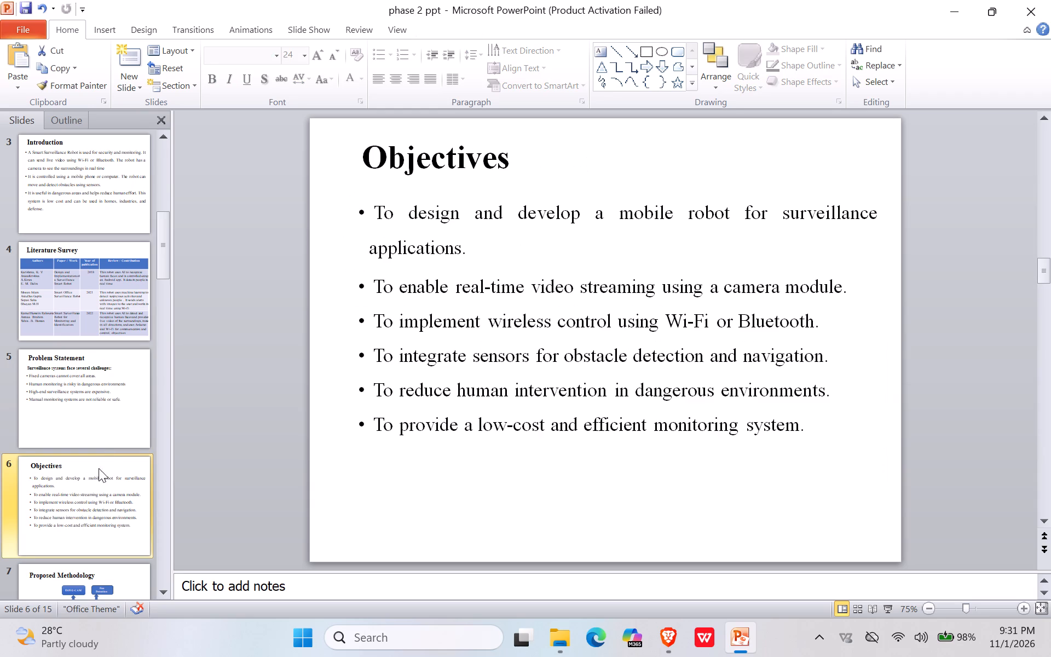
pyautogui.click(94, 376)
pyautogui.click(366, 247)
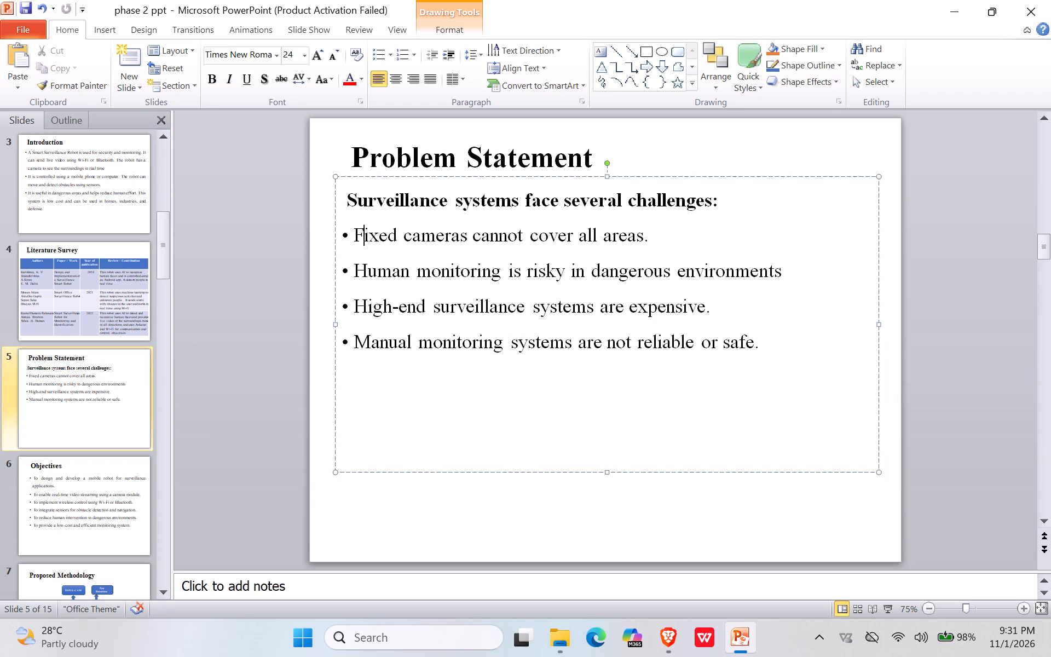
pyautogui.moveTo(374, 176); pyautogui.dragTo(374, 187)
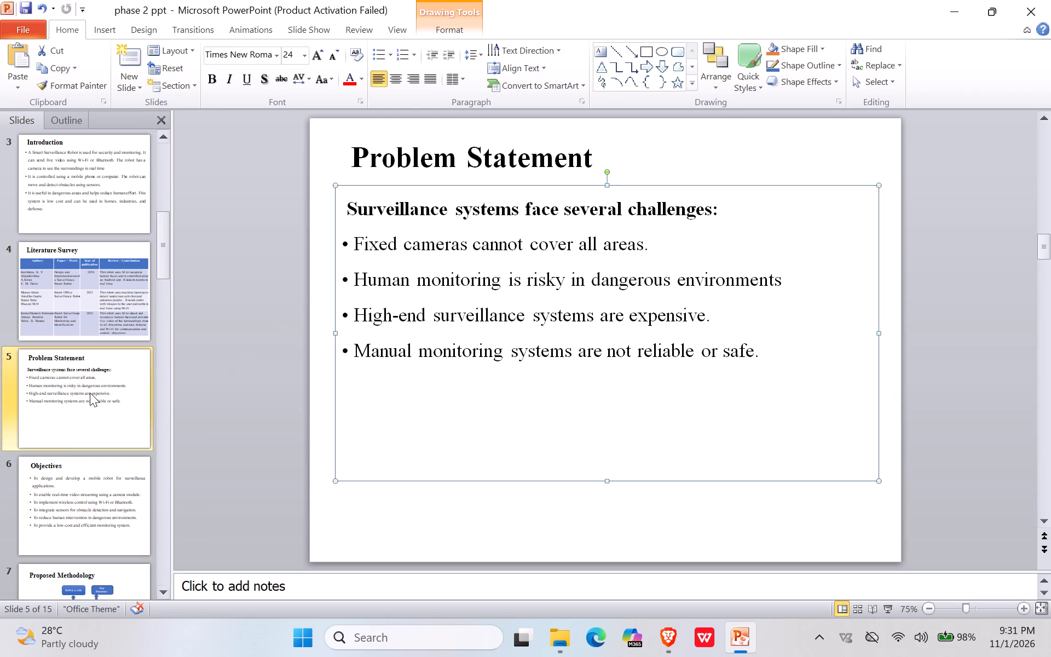
# Review the title and body text positions on the Problem Statement, Objectives and Proposed Methodology slides.
pyautogui.click(62, 459)
pyautogui.click(496, 177)
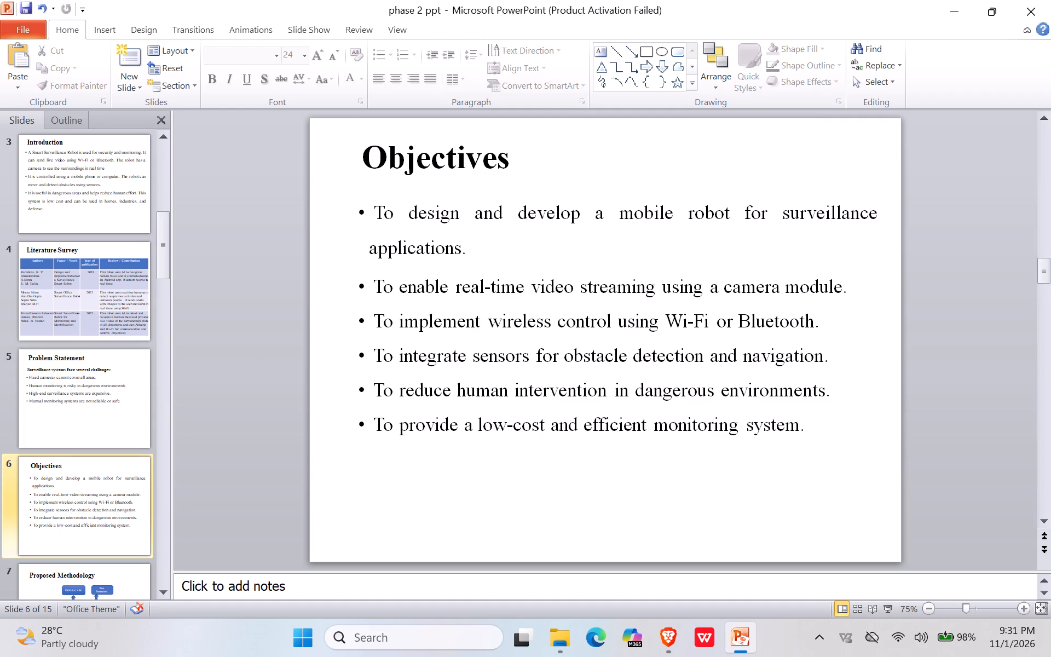
pyautogui.click(483, 147)
pyautogui.click(399, 278)
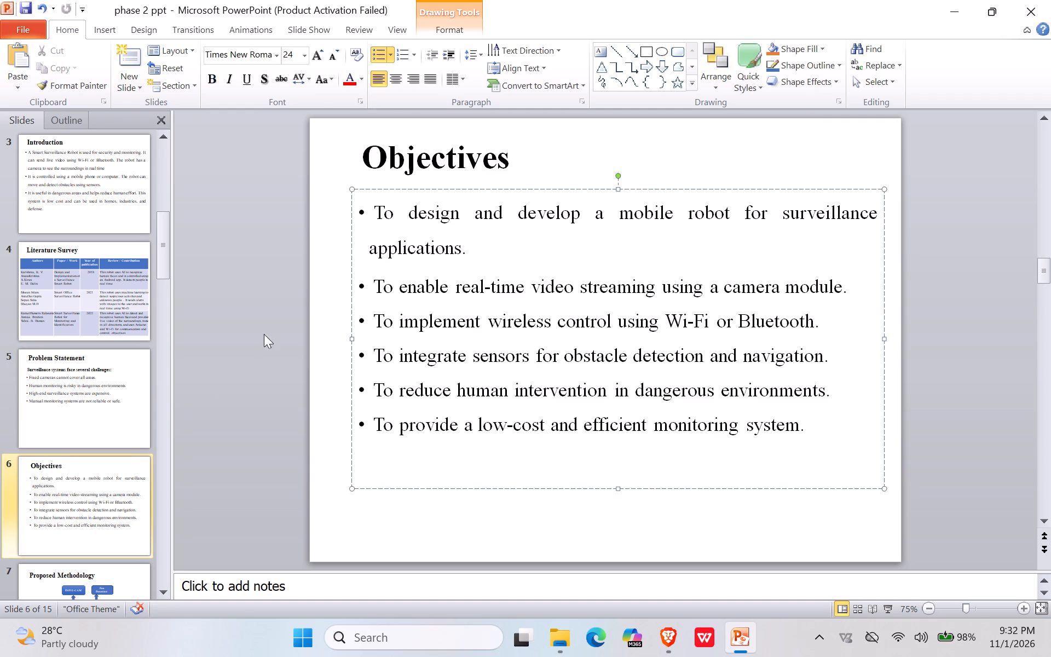
pyautogui.scroll(-1, 90, 477)
pyautogui.click(102, 299)
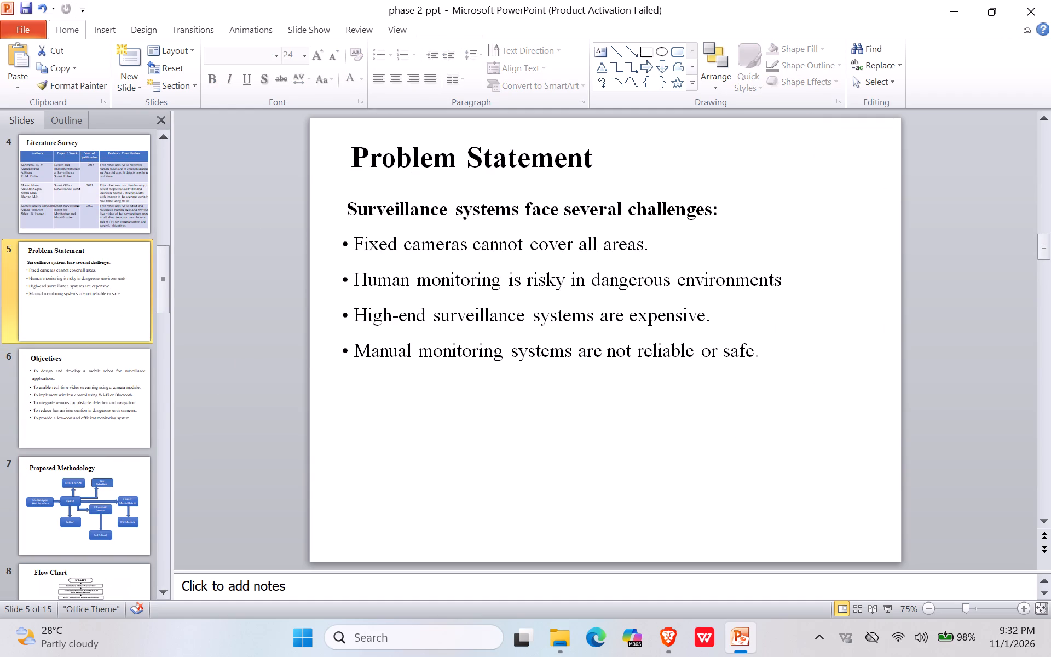
pyautogui.click(51, 376)
pyautogui.click(63, 482)
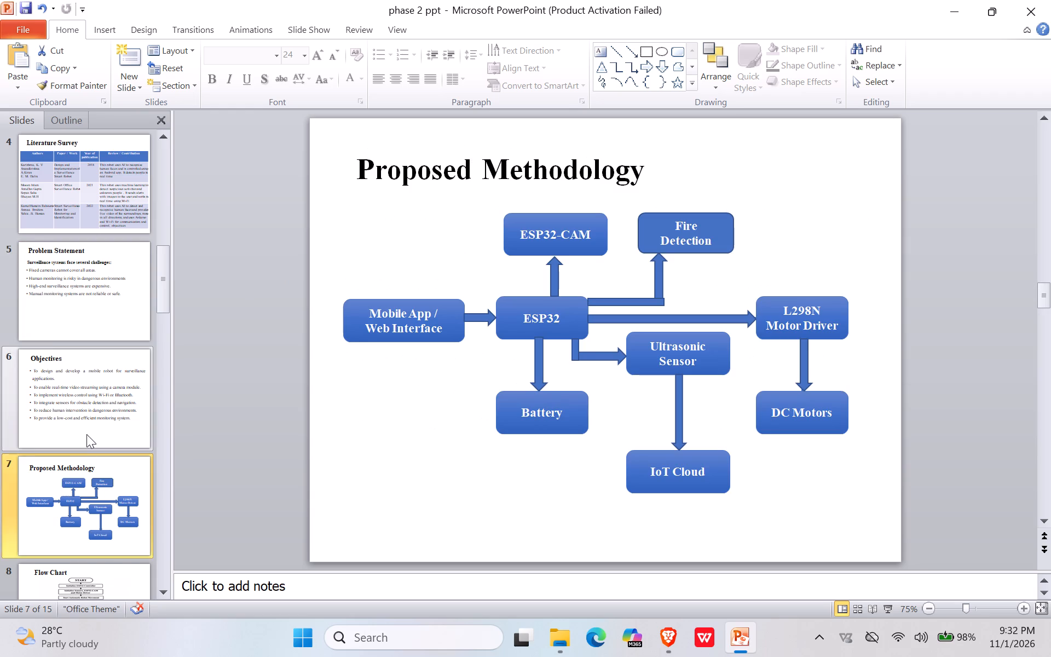
# On the Flow Chart slide 8, move the title left and slightly up, and shift the flowchart picture slightly left.
pyautogui.scroll(-2, 86, 434)
pyautogui.click(90, 396)
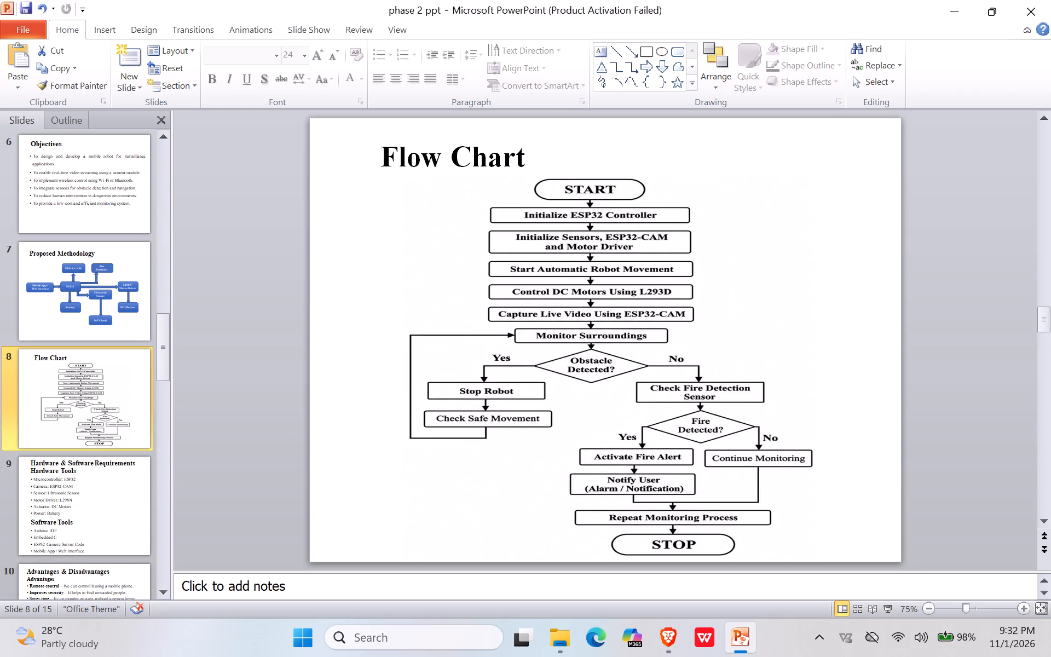
pyautogui.click(440, 135)
pyautogui.click(437, 149)
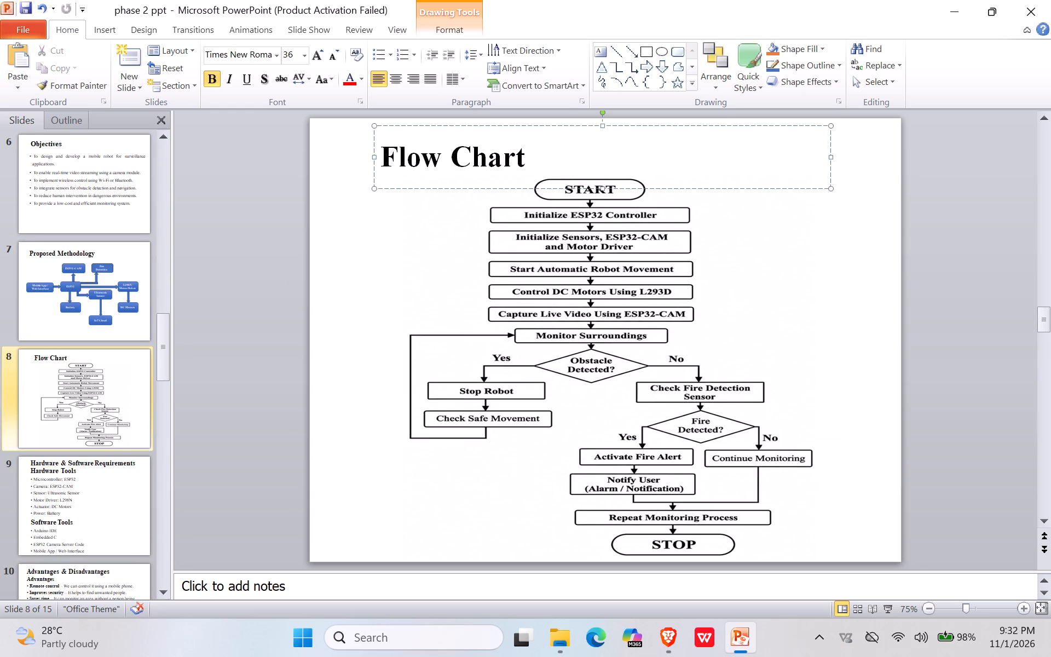
pyautogui.moveTo(435, 127); pyautogui.dragTo(421, 123)
pyautogui.click(430, 264)
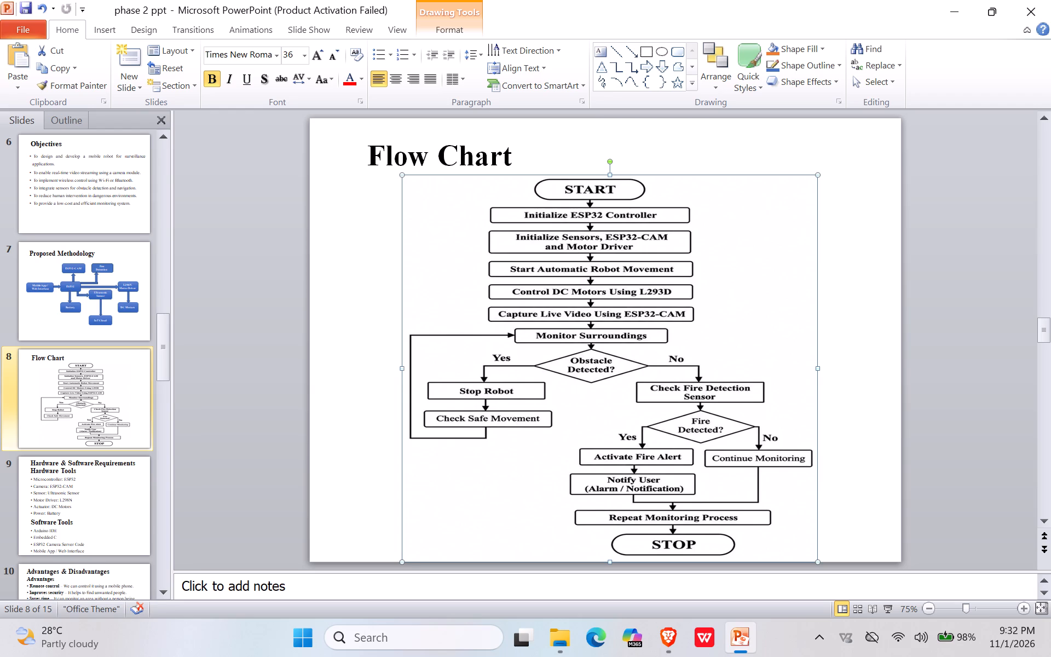
pyautogui.moveTo(496, 174); pyautogui.dragTo(492, 174)
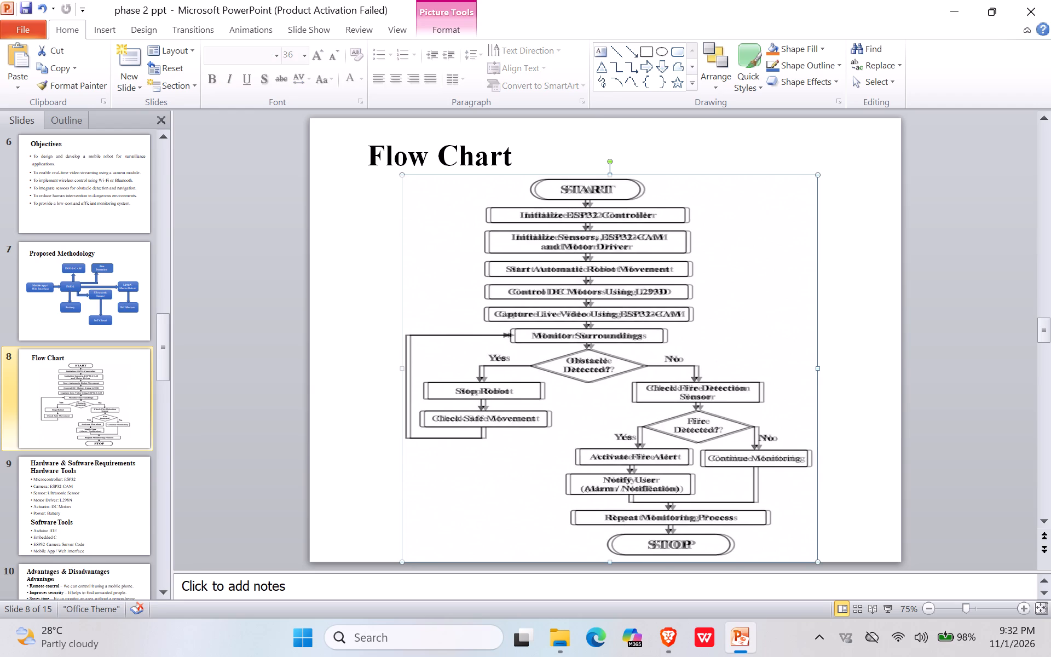
pyautogui.moveTo(492, 174); pyautogui.dragTo(491, 174)
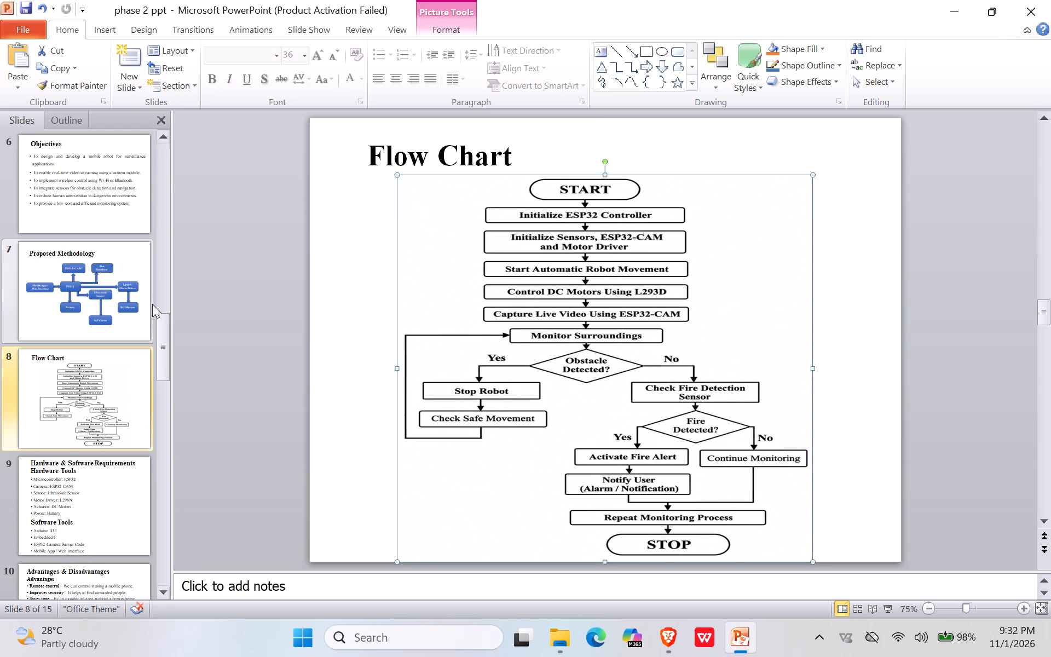
# Check the title and body text box positions on the Hardware & Software Requirements slide 9.
pyautogui.click(79, 489)
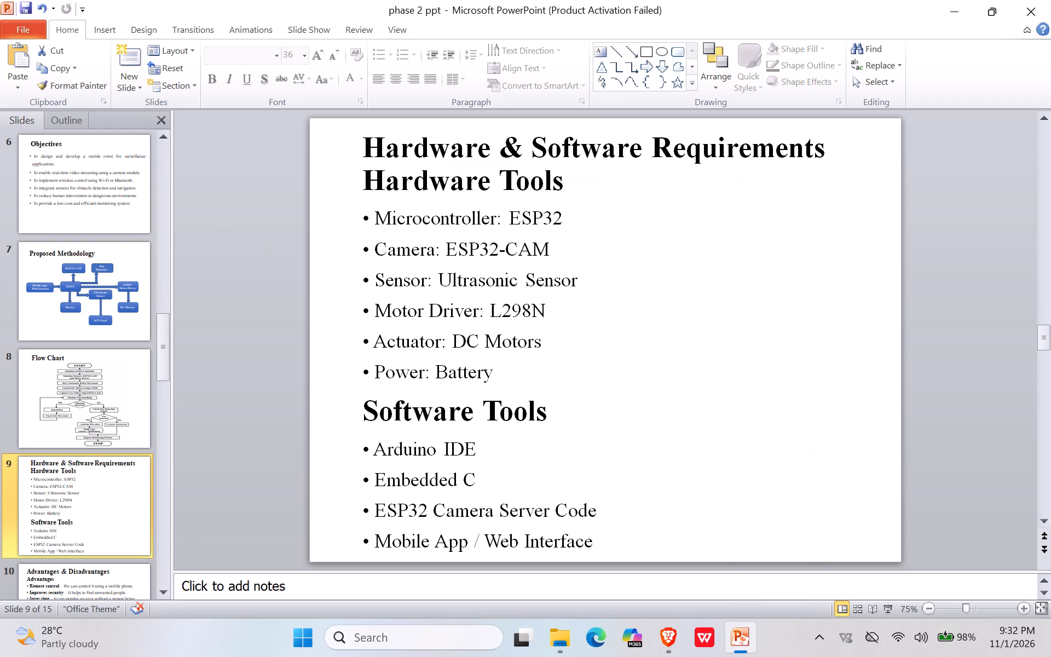
pyautogui.click(404, 149)
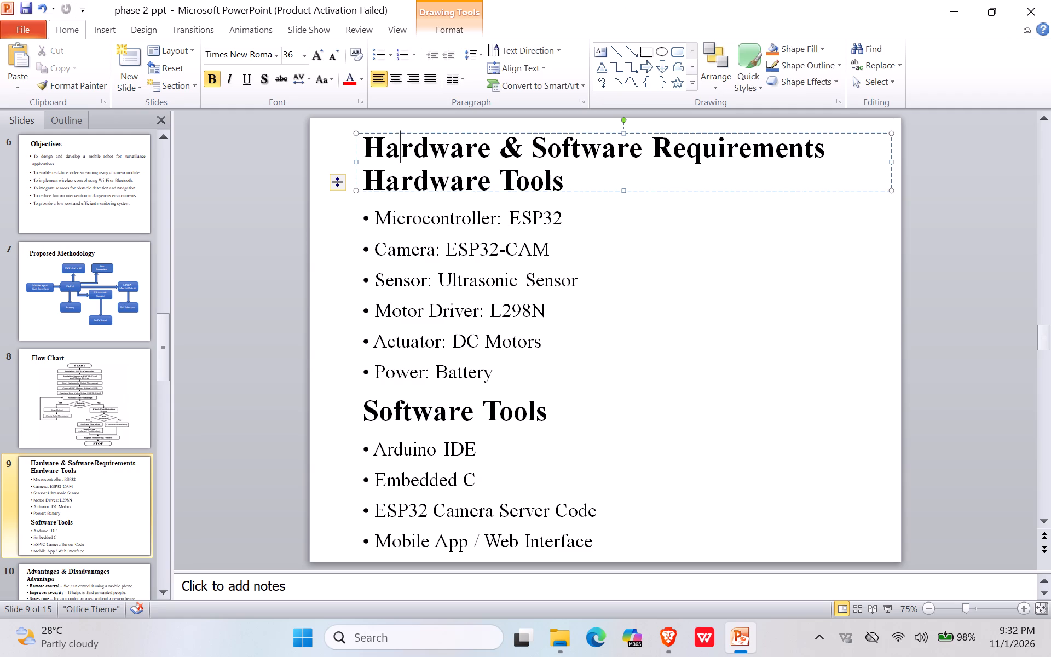
pyautogui.click(409, 296)
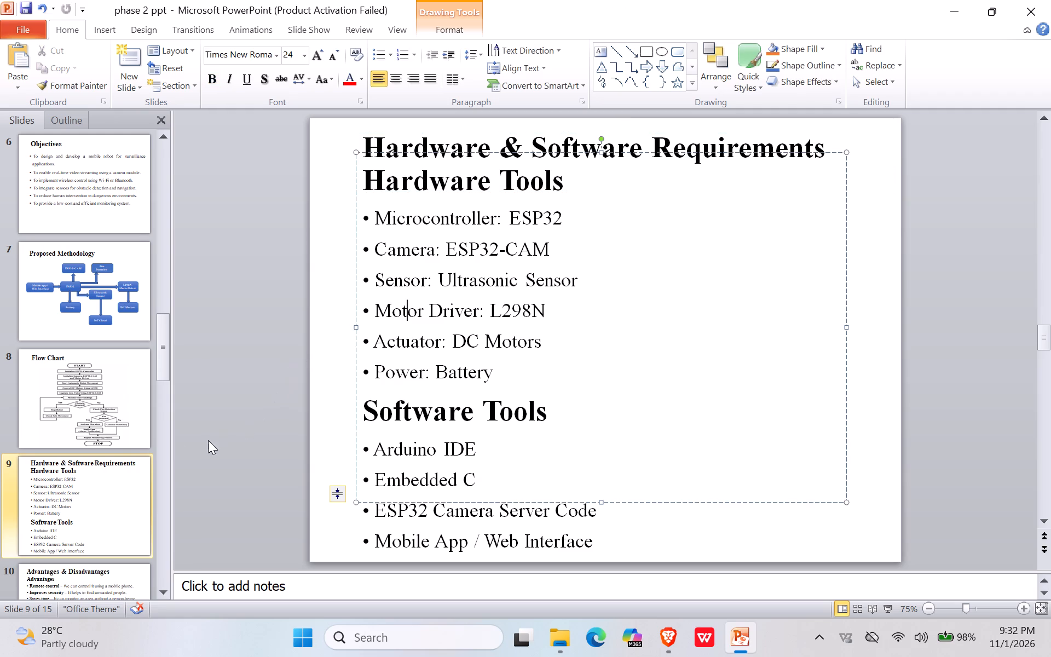
pyautogui.scroll(-2, 97, 448)
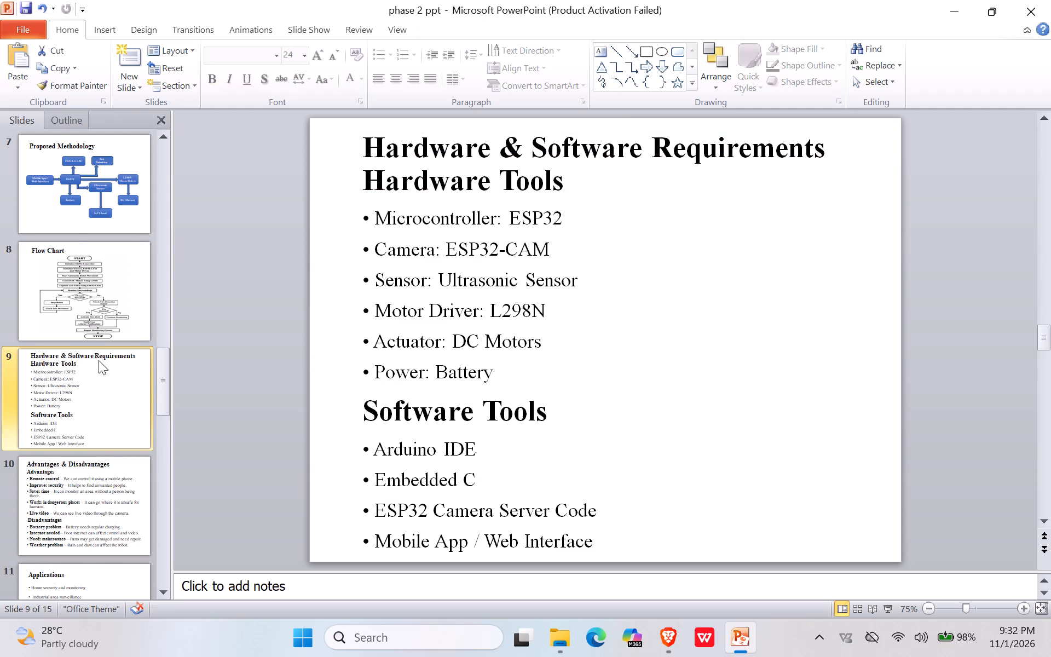
# On the Advantages & Disadvantages slide 10, shift the title and the body text right so their left edges line up.
pyautogui.click(76, 367)
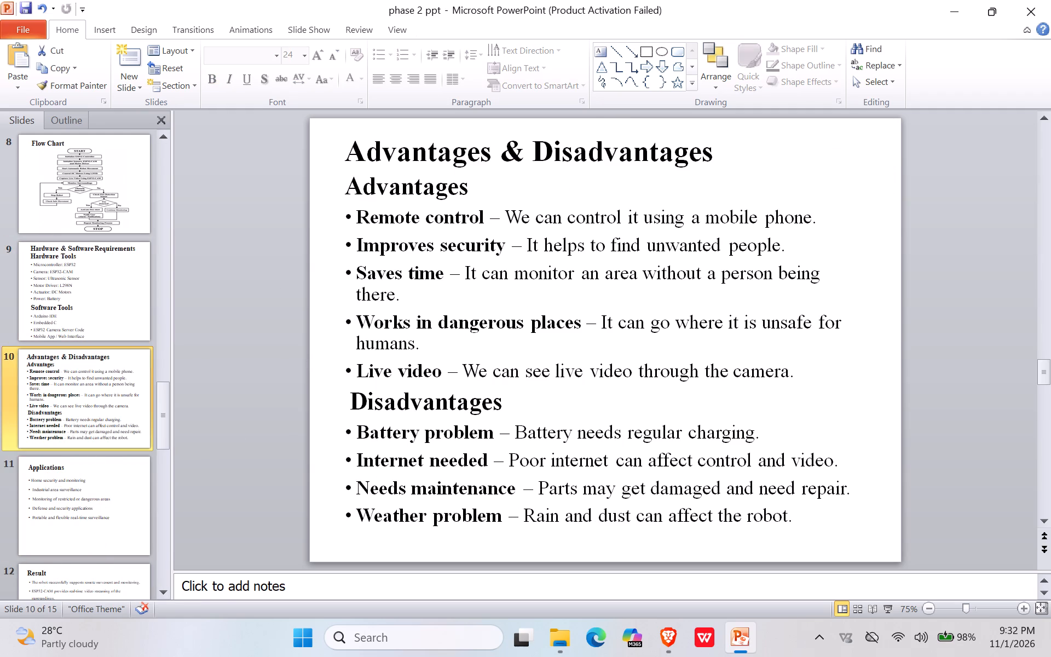
pyautogui.click(446, 147)
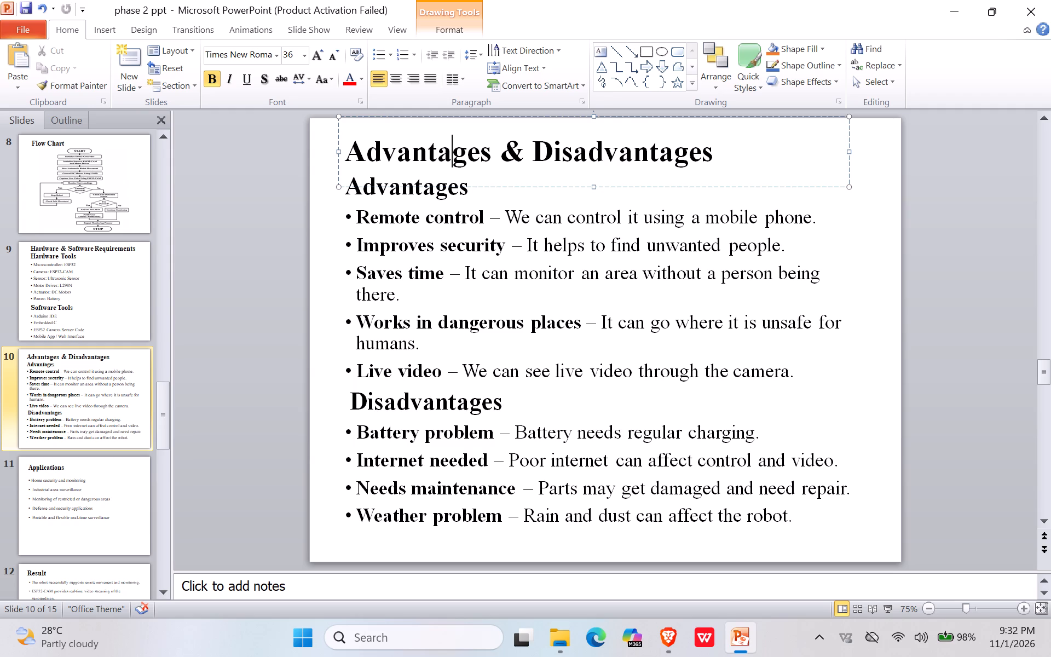
pyautogui.moveTo(420, 113); pyautogui.dragTo(436, 119)
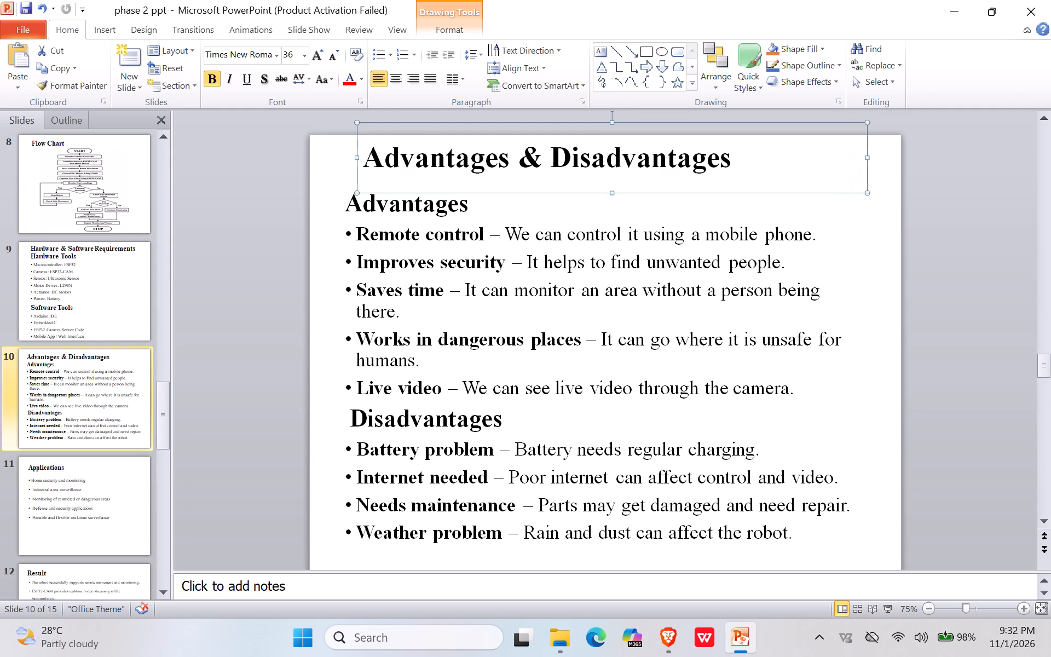
pyautogui.moveTo(429, 118); pyautogui.dragTo(428, 123)
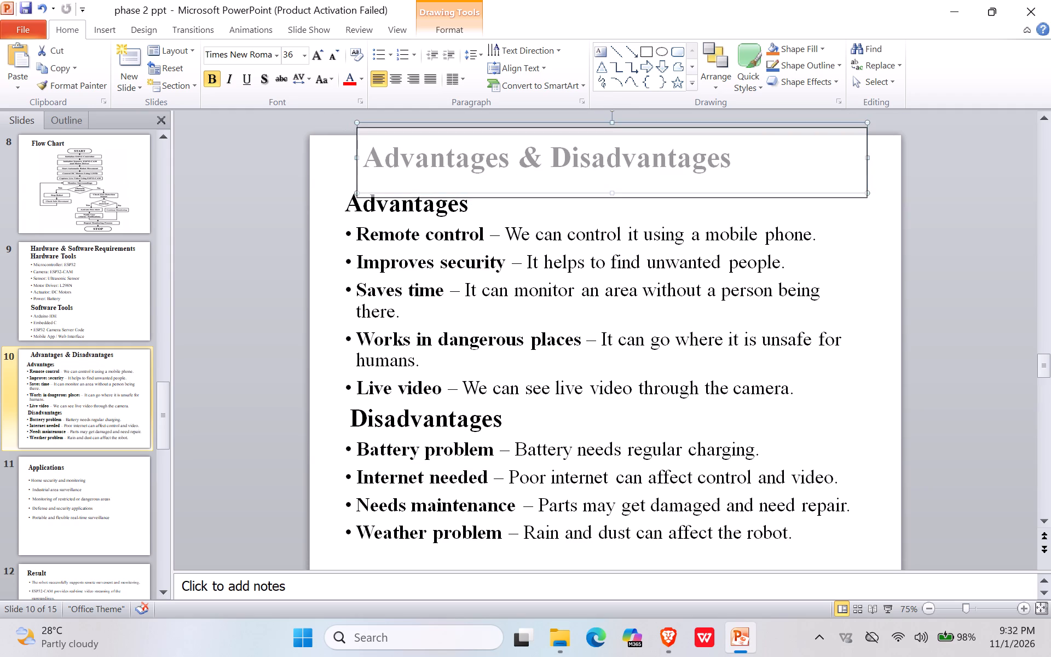
pyautogui.moveTo(428, 123); pyautogui.dragTo(421, 124)
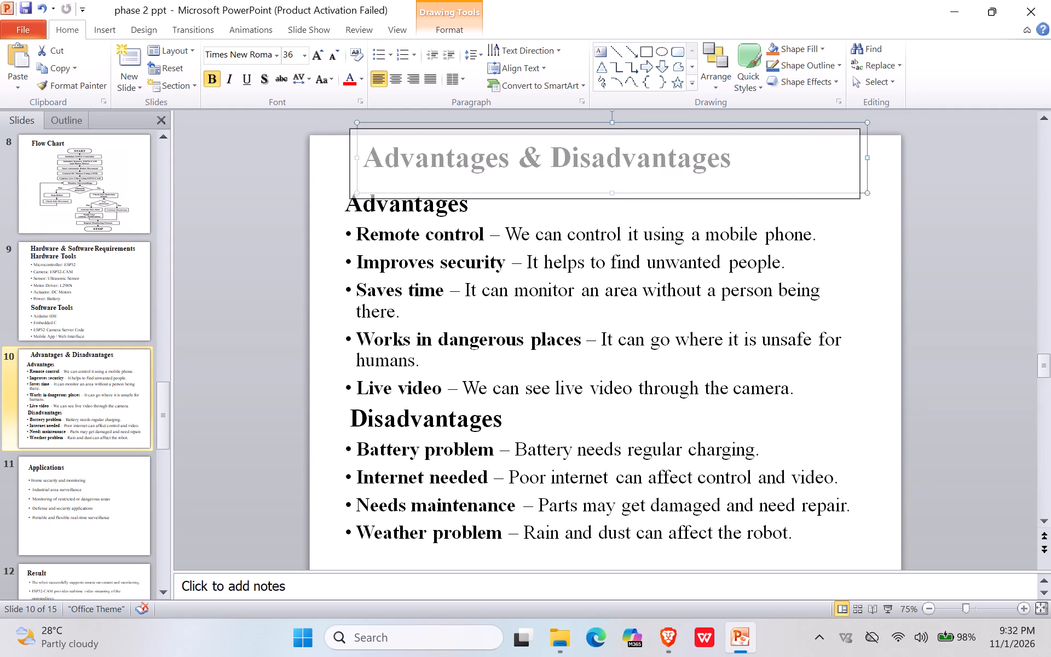
pyautogui.moveTo(421, 124); pyautogui.dragTo(423, 125)
pyautogui.click(371, 255)
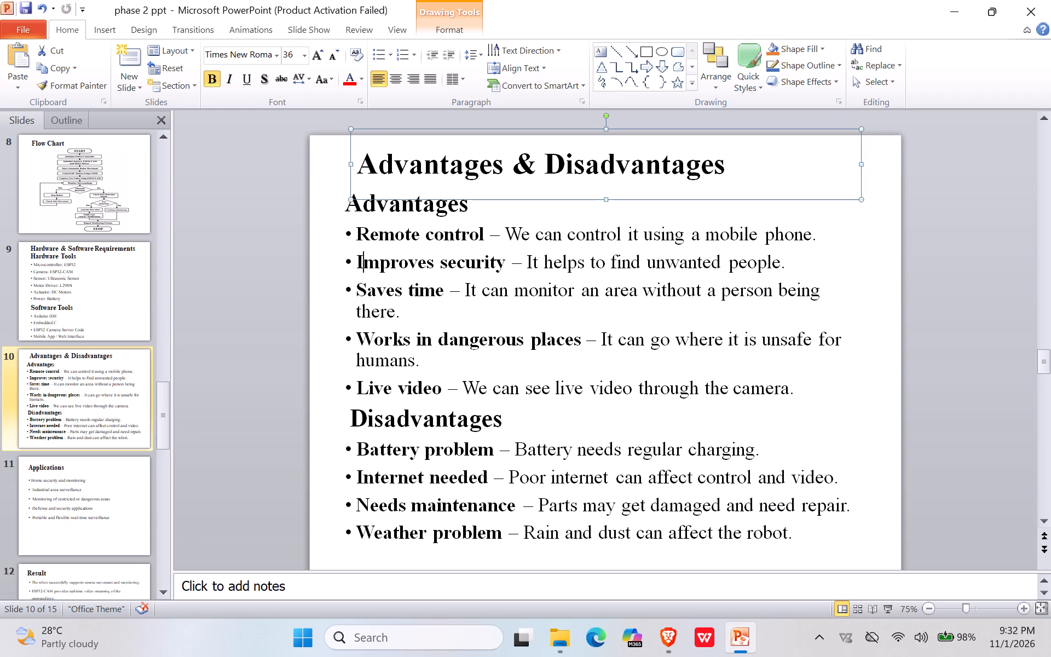
pyautogui.moveTo(385, 188); pyautogui.dragTo(388, 186)
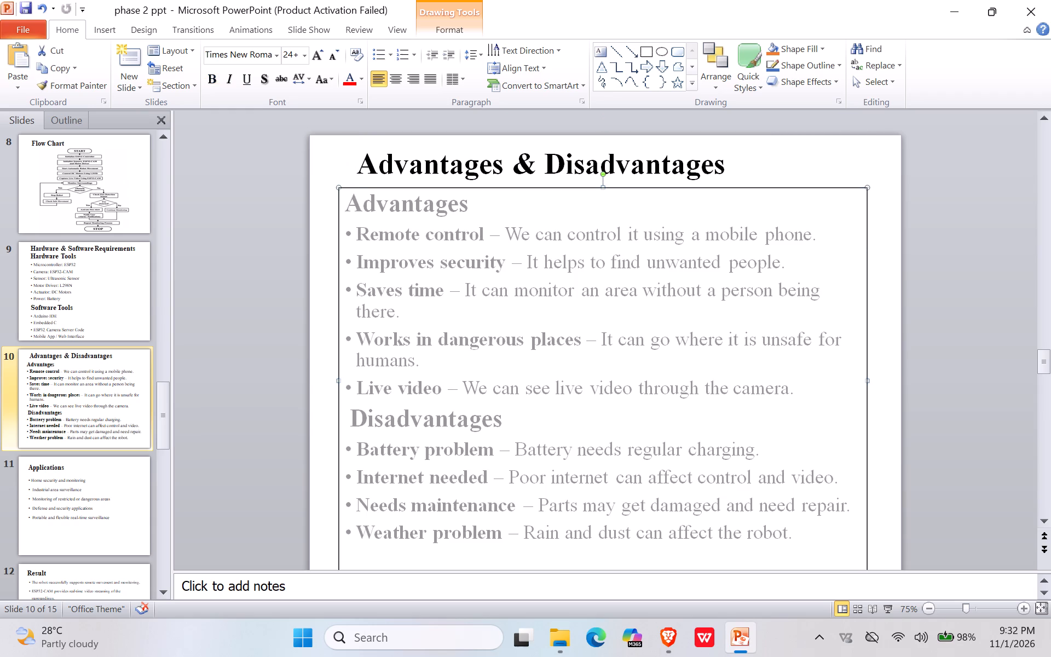
pyautogui.moveTo(388, 186); pyautogui.dragTo(402, 187)
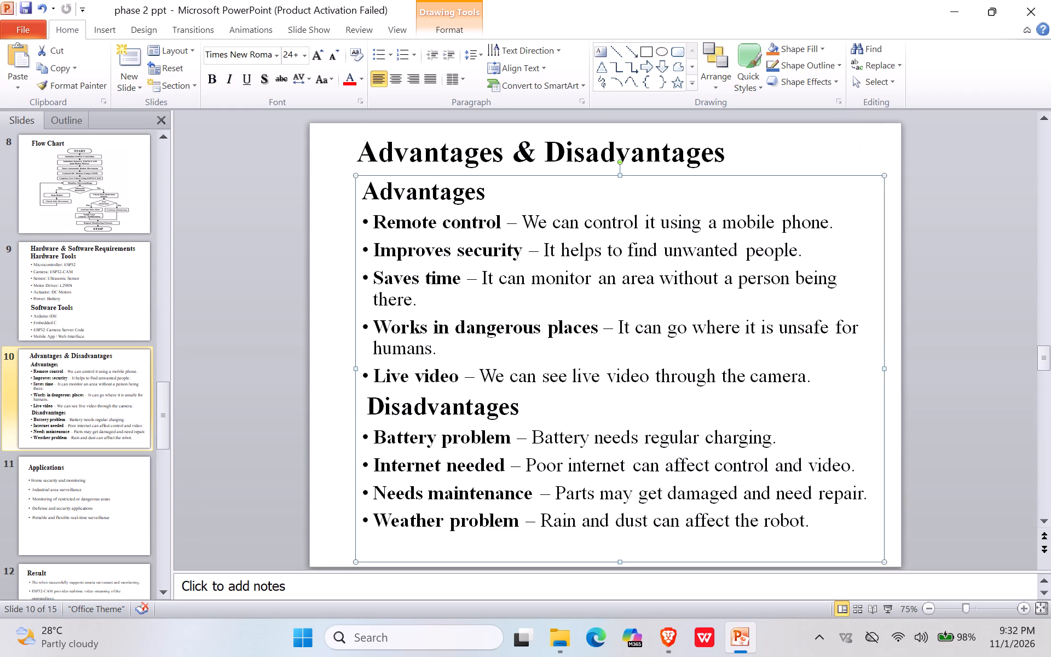
pyautogui.click(403, 176)
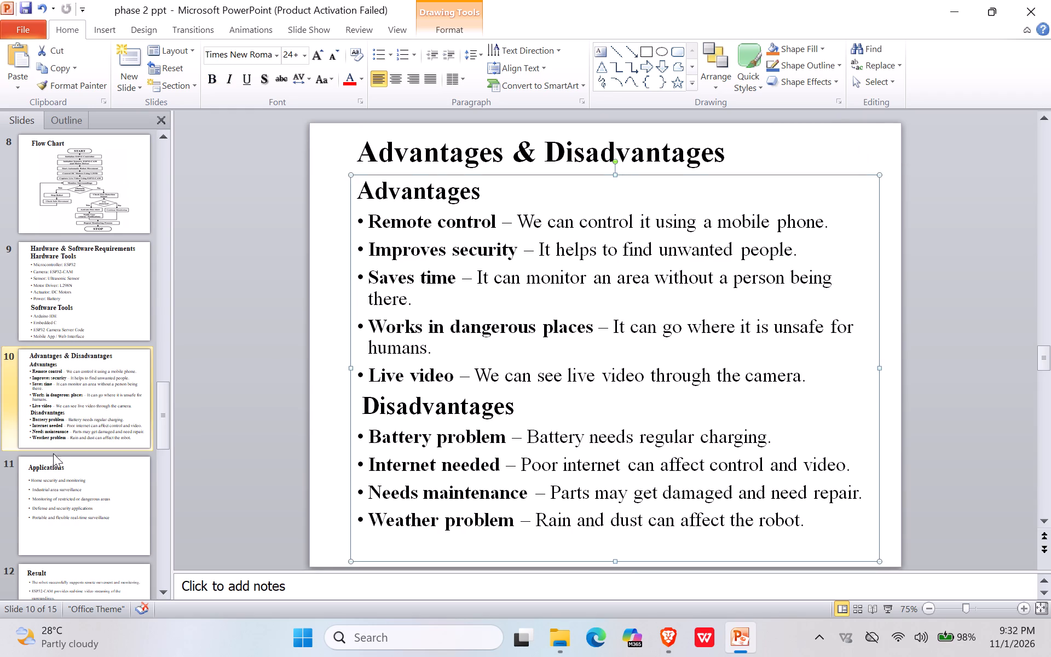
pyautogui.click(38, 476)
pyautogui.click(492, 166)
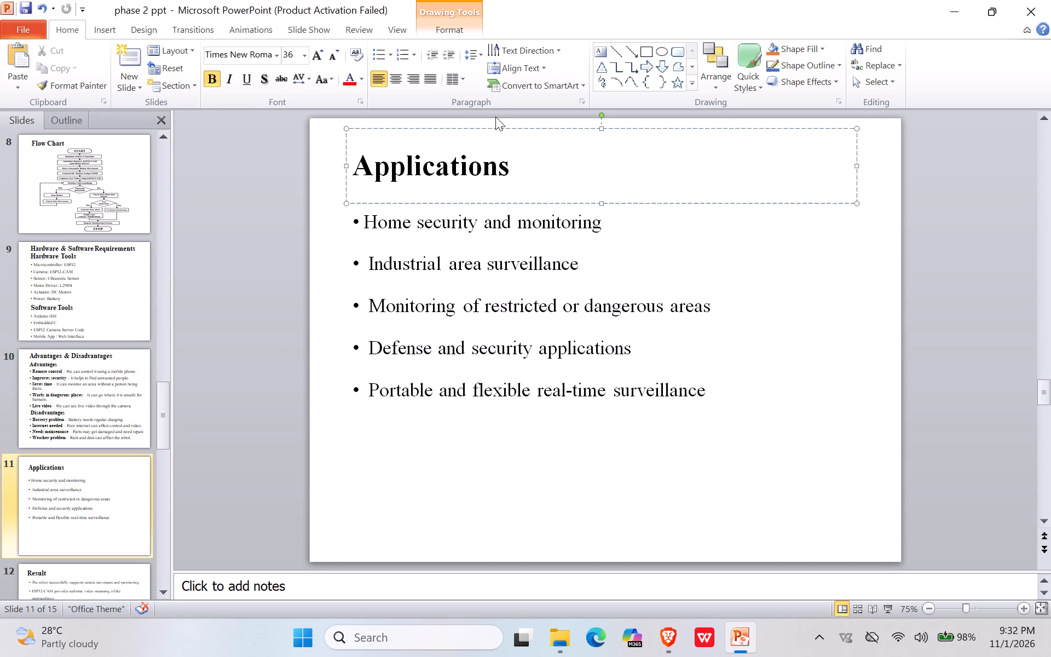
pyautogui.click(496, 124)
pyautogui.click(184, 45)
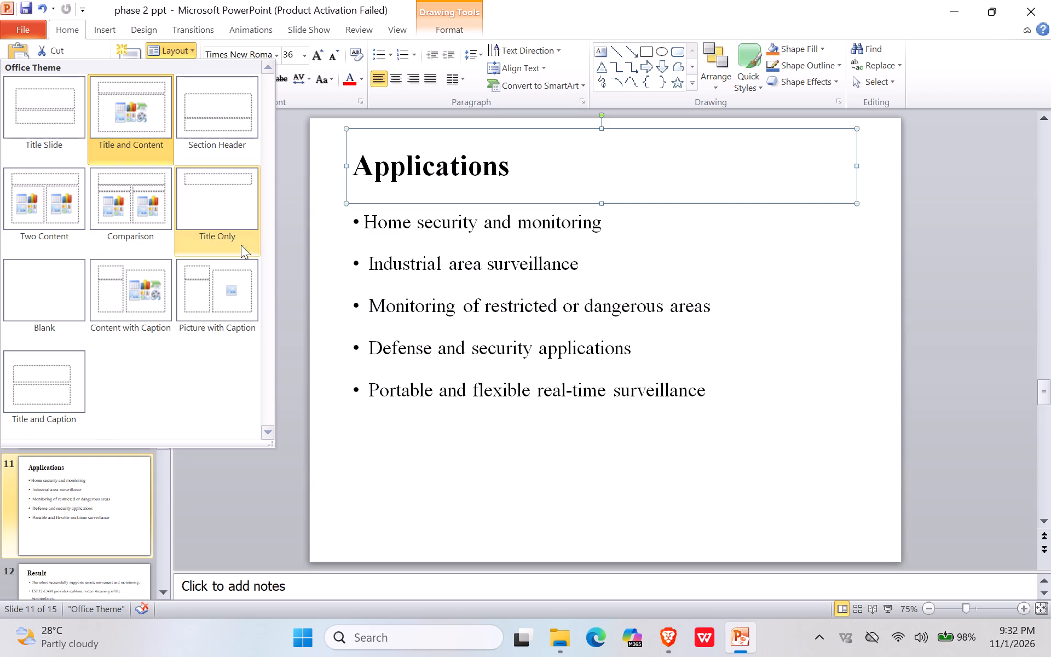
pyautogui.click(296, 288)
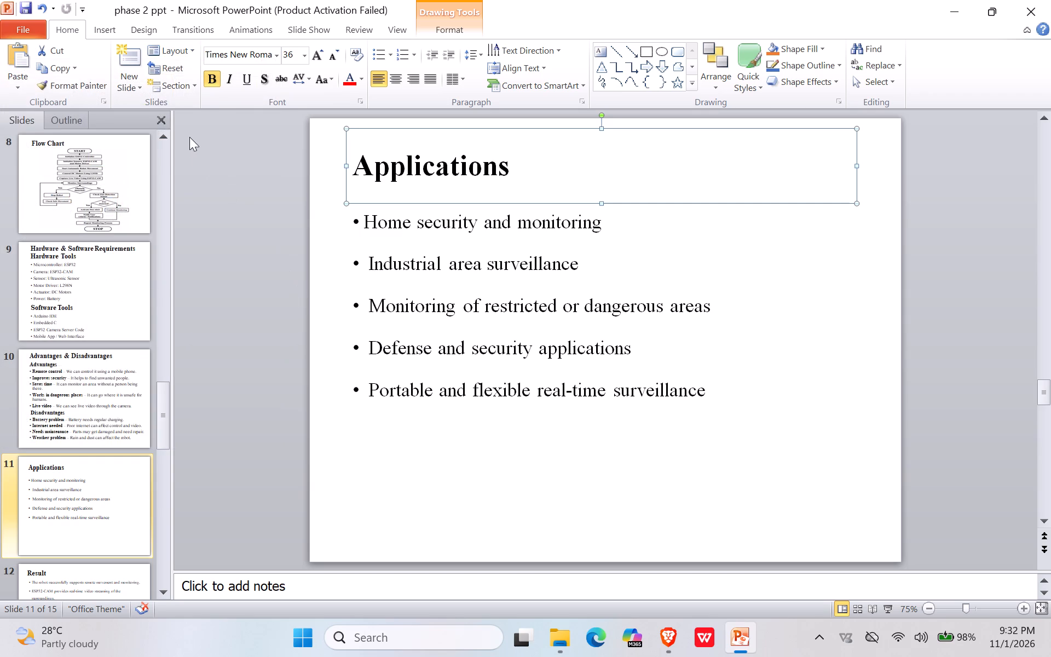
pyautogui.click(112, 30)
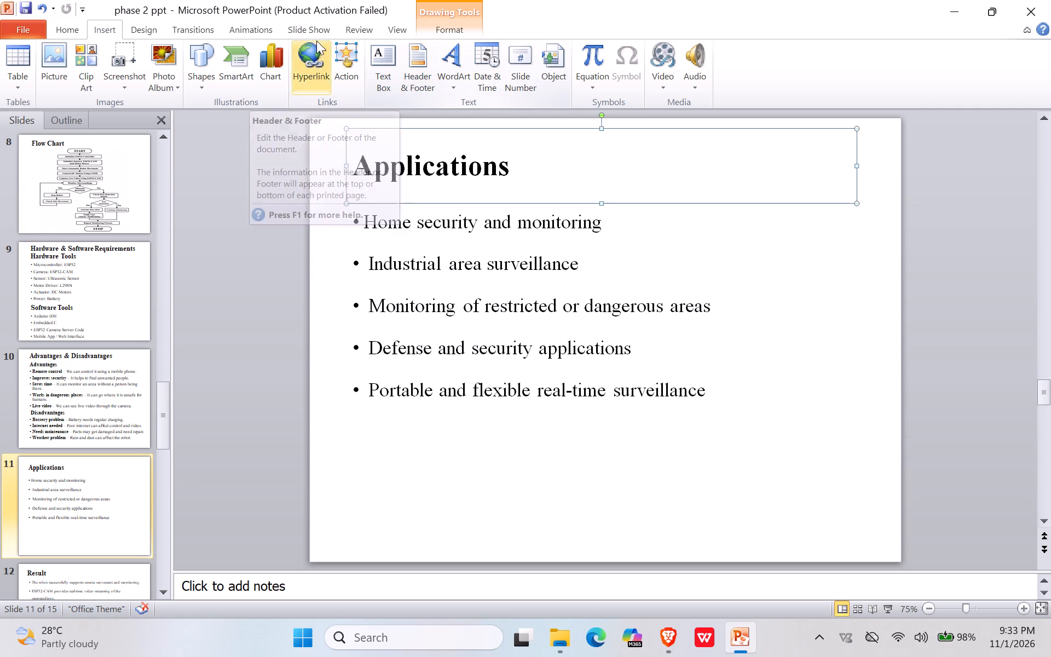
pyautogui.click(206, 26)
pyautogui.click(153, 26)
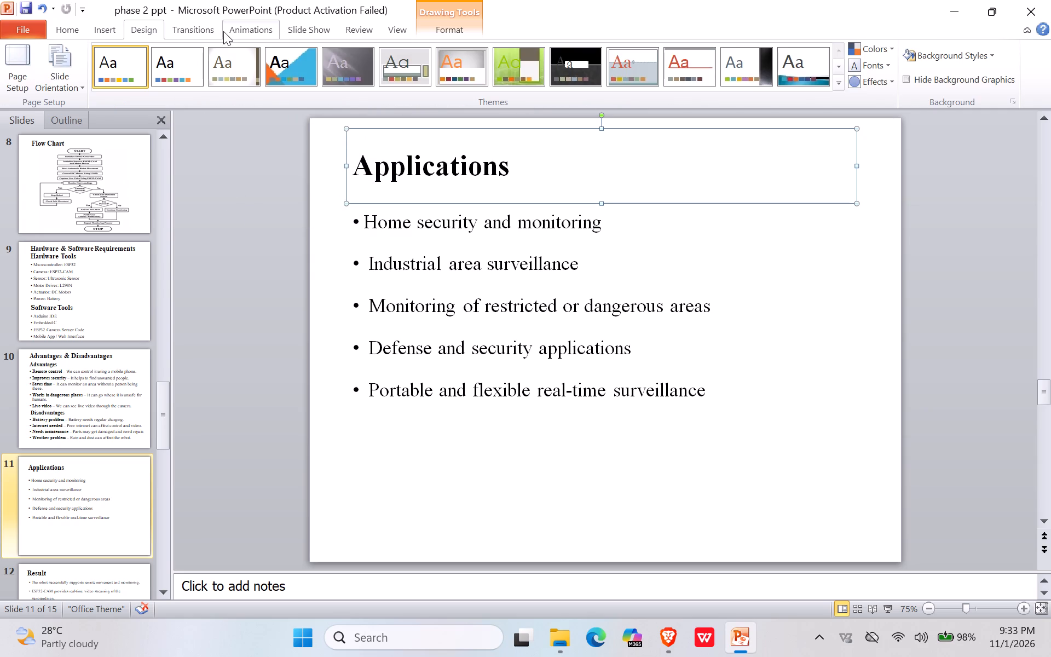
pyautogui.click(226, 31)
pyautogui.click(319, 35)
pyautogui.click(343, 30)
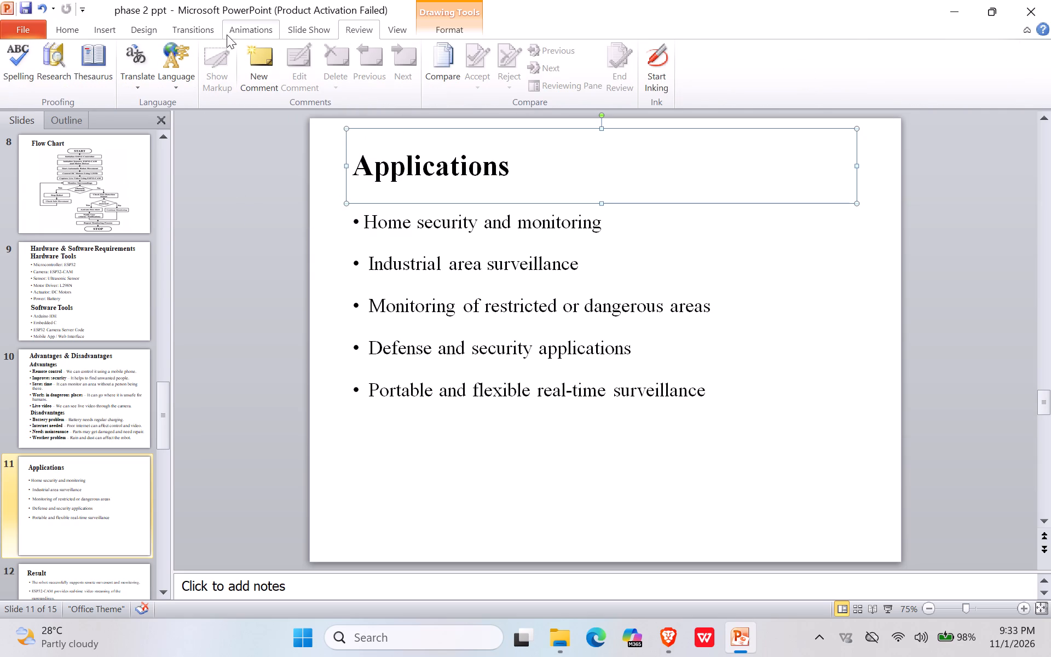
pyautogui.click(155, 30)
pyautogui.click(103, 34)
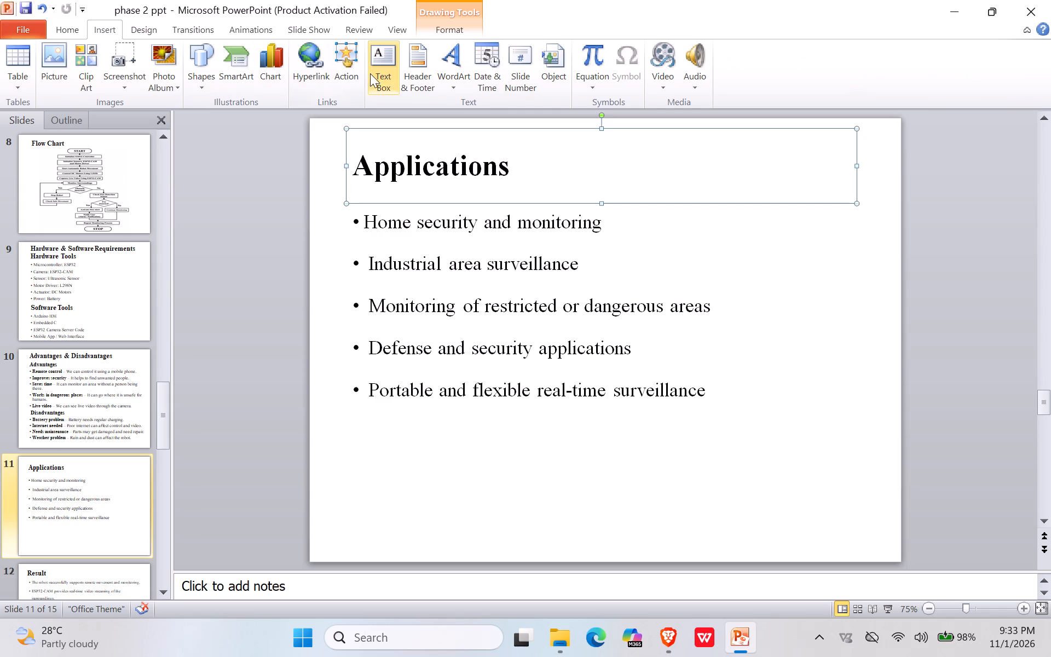
# Check the body text box position on the Applications slide 11 against the title and the previous slide.
pyautogui.click(407, 244)
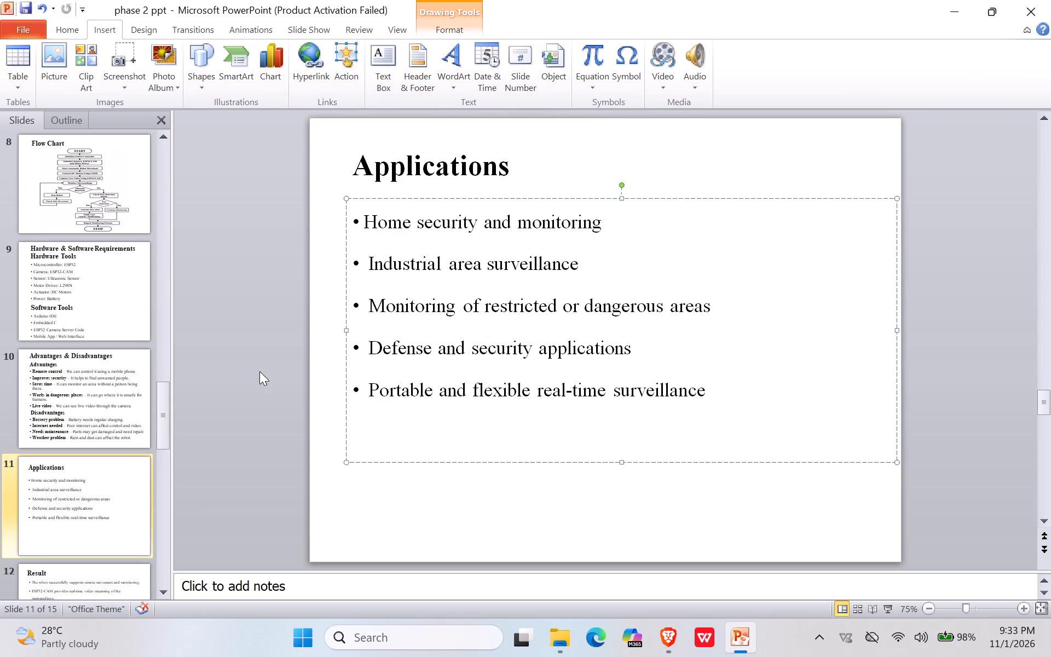
pyautogui.click(62, 378)
pyautogui.click(100, 475)
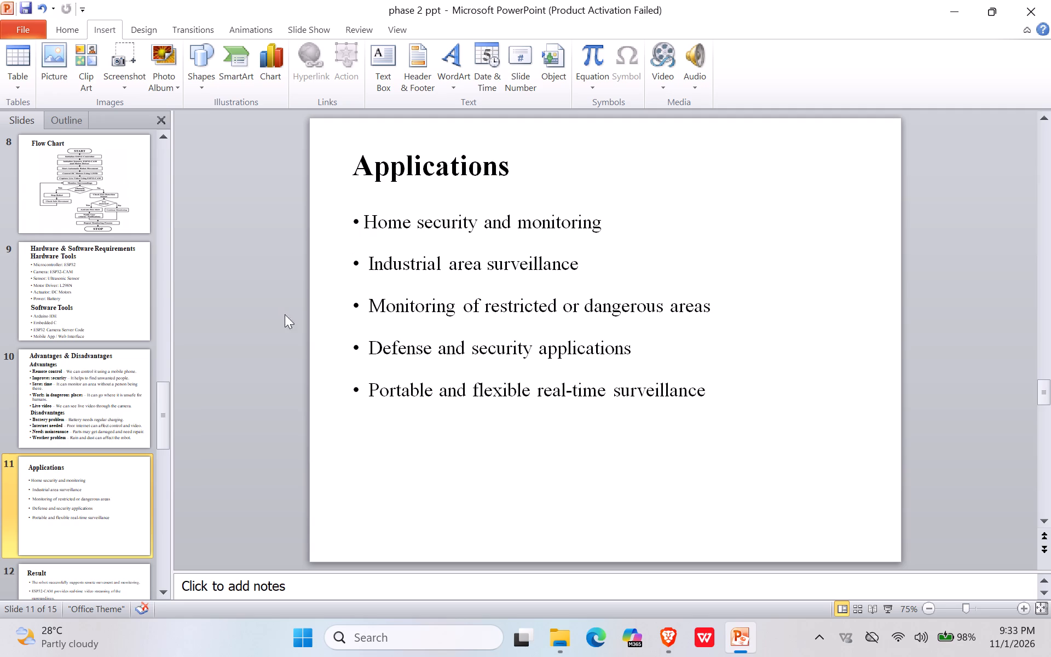
# On the Result slide 12, nudge the title slightly right toward the body text's left edge and the body text slightly down.
pyautogui.scroll(-2, 80, 436)
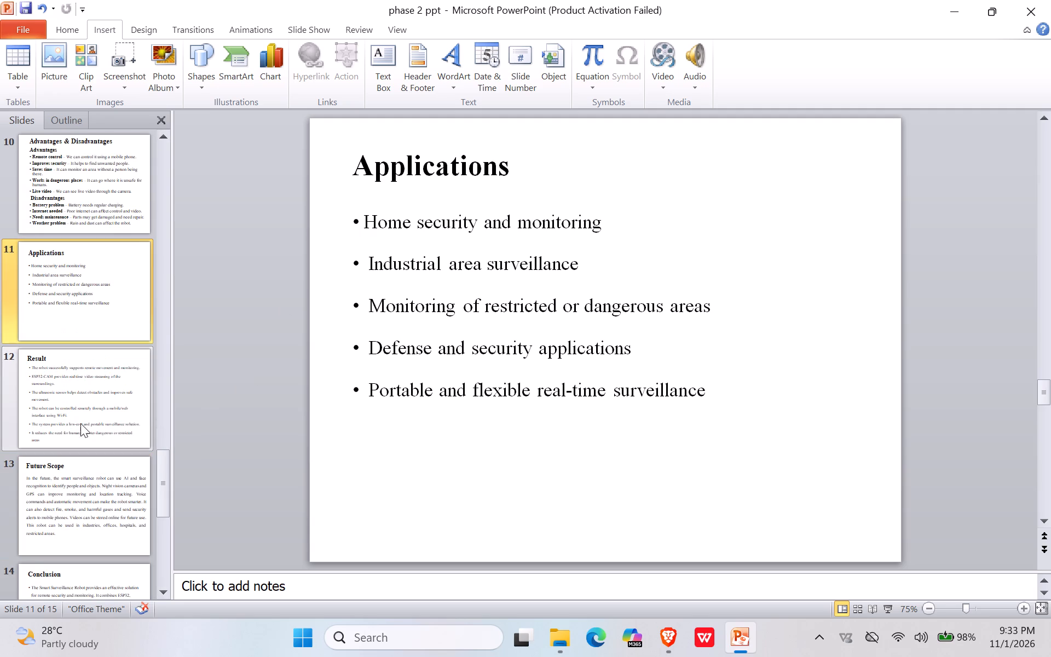
pyautogui.click(84, 348)
pyautogui.click(53, 407)
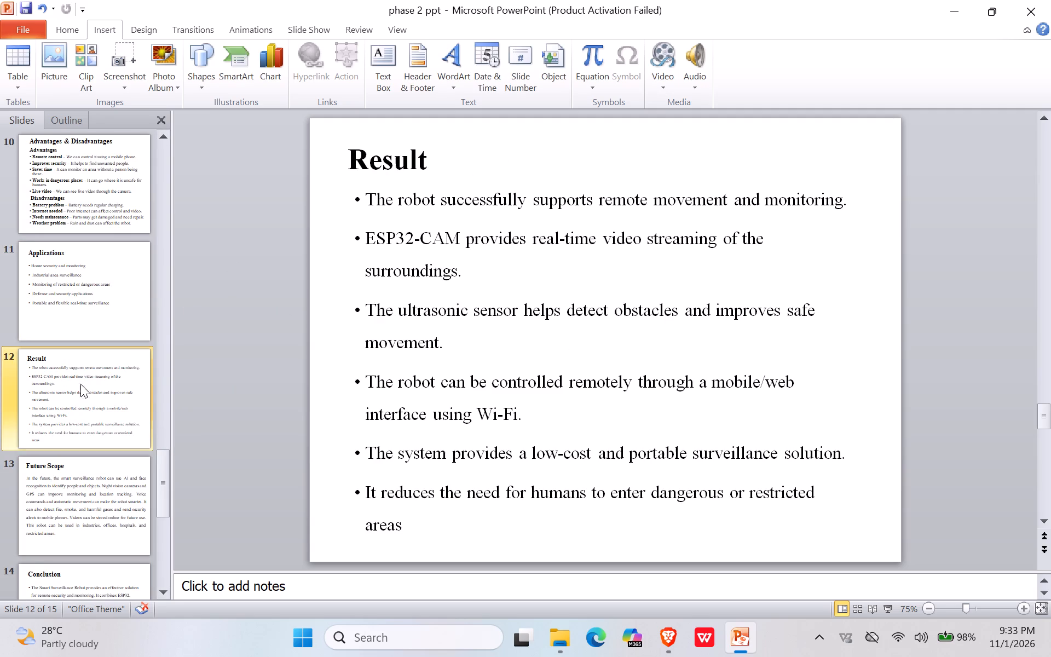
pyautogui.click(365, 166)
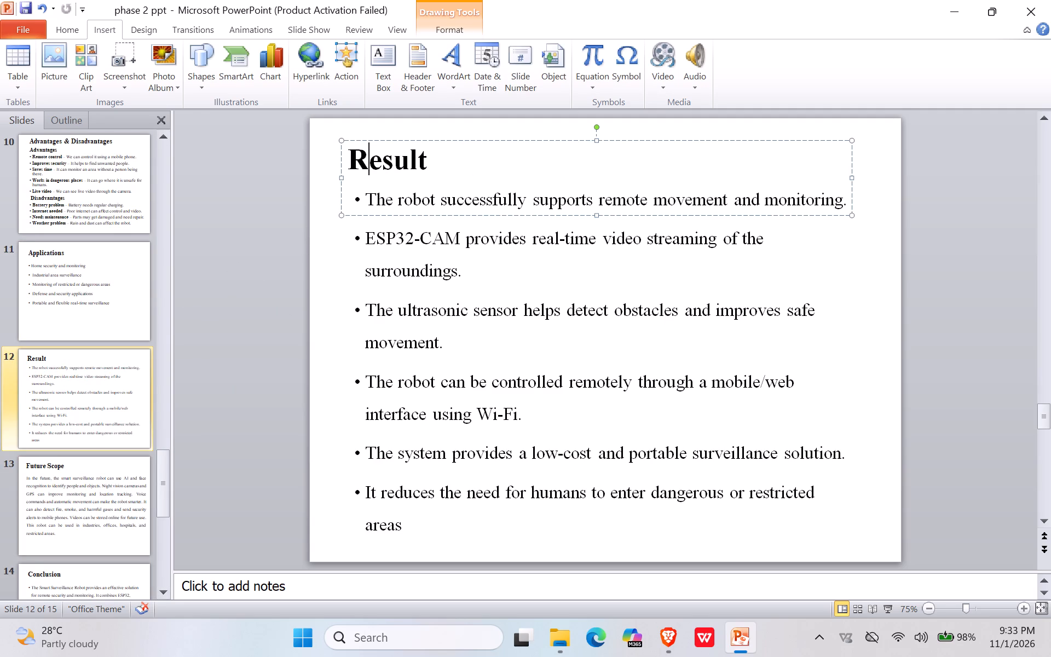
pyautogui.click(387, 138)
pyautogui.click(386, 145)
pyautogui.moveTo(389, 141); pyautogui.dragTo(392, 125)
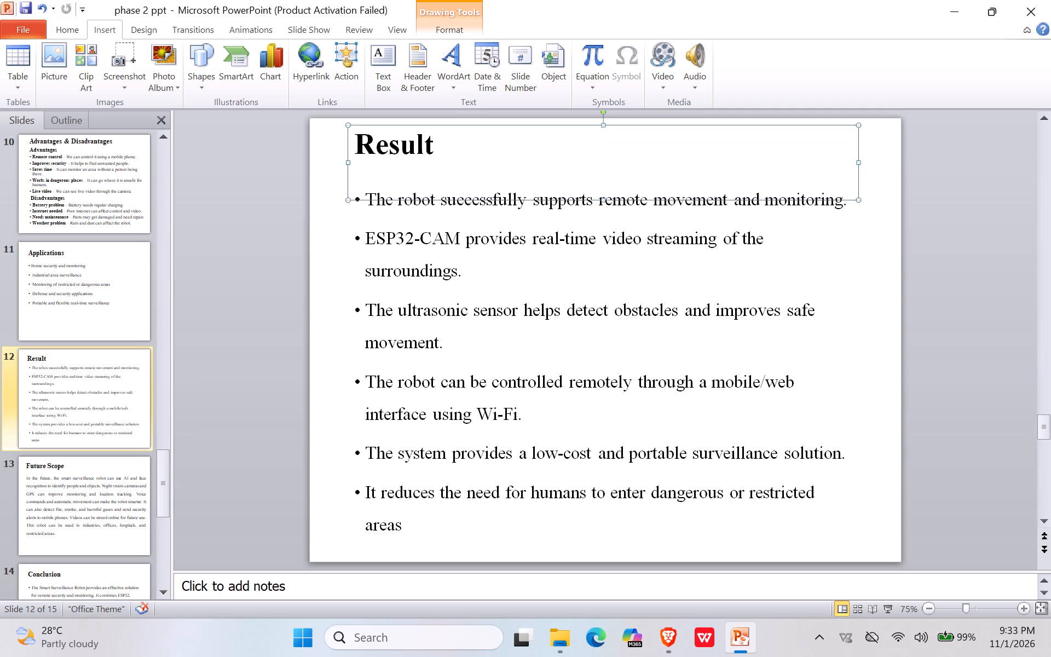
pyautogui.moveTo(392, 125); pyautogui.dragTo(389, 138)
pyautogui.click(387, 262)
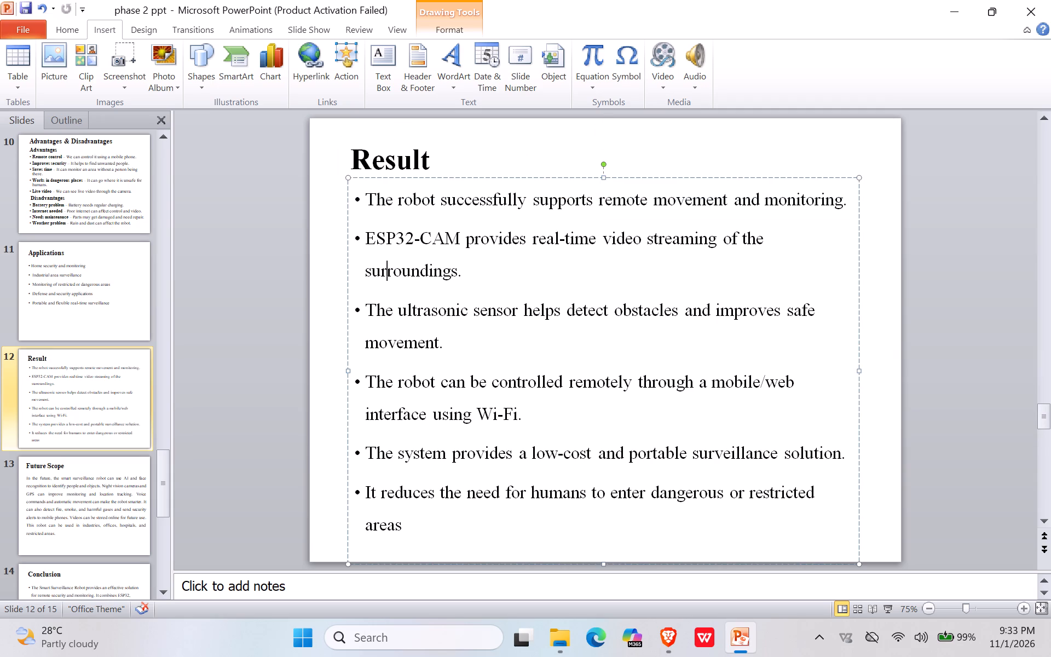
pyautogui.click(399, 177)
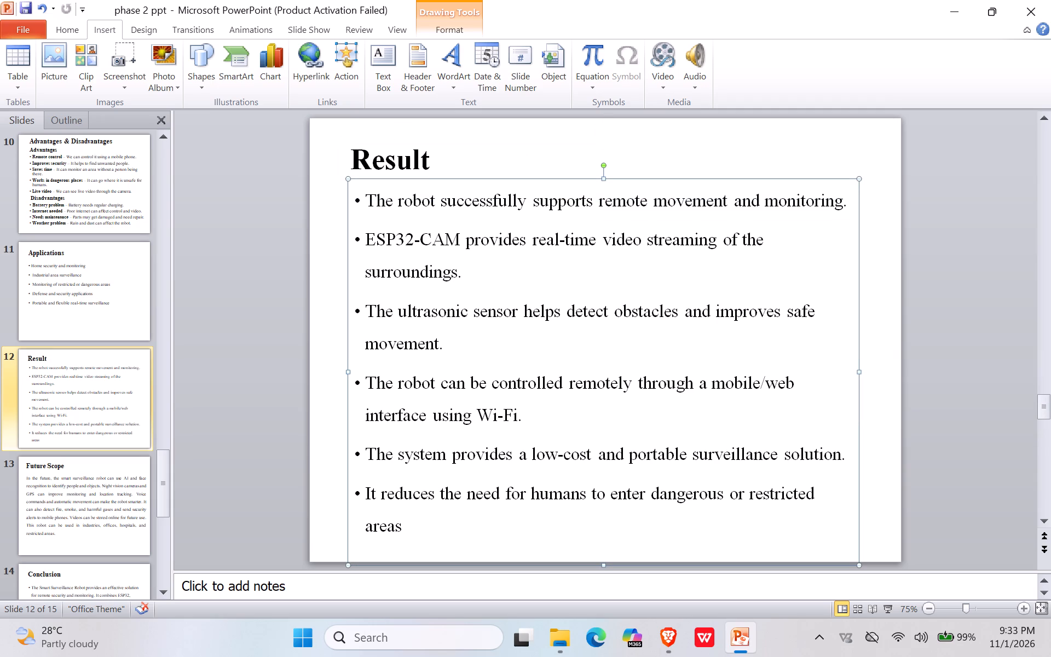
# On the Future Scope slide 13, shift the title and the body text slightly right so their left edges line up.
pyautogui.click(40, 487)
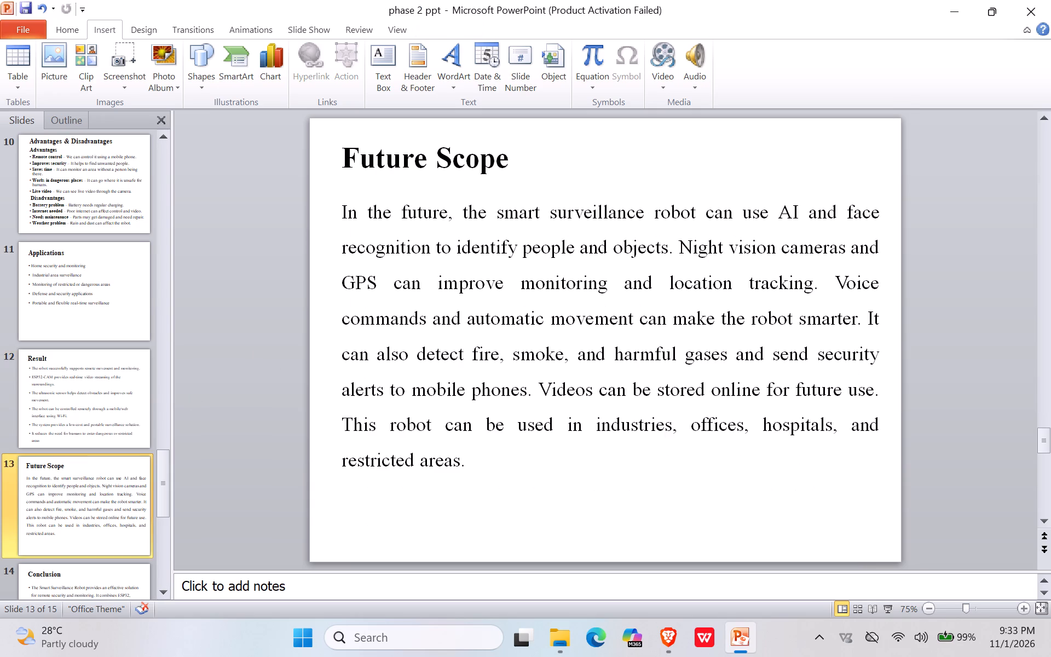
pyautogui.click(423, 154)
pyautogui.moveTo(432, 120); pyautogui.dragTo(439, 120)
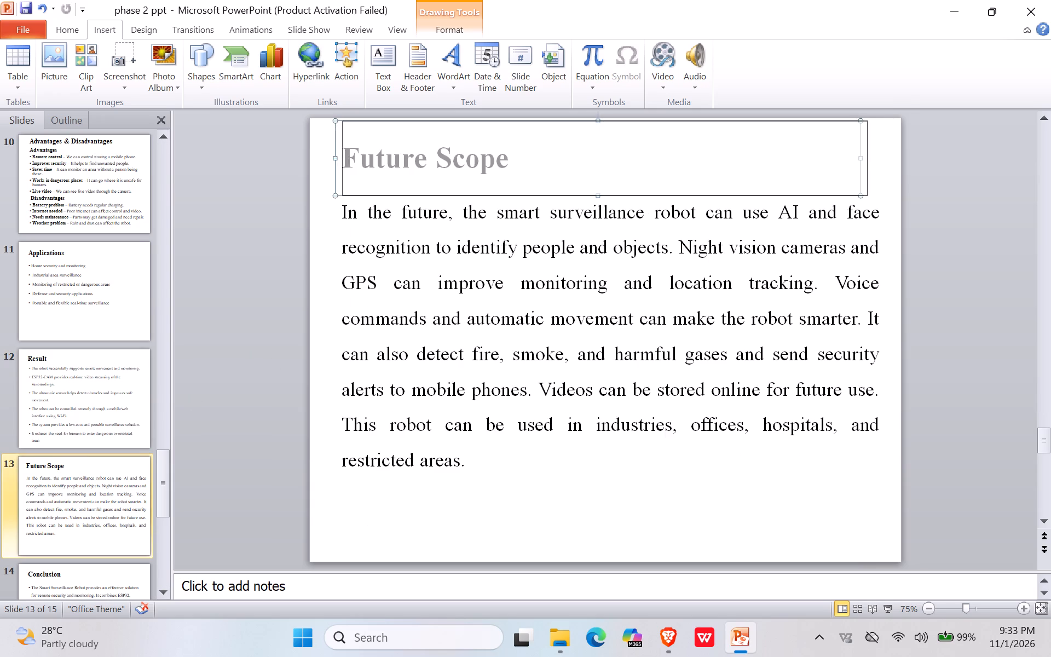
pyautogui.moveTo(439, 120); pyautogui.dragTo(440, 120)
pyautogui.click(405, 299)
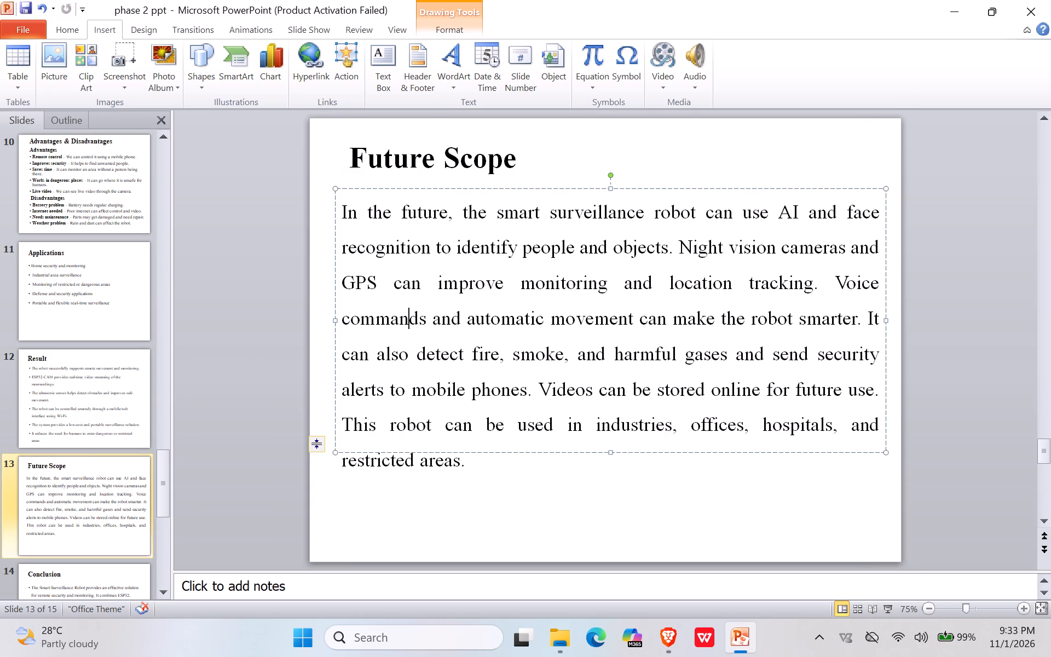
pyautogui.moveTo(434, 187); pyautogui.dragTo(443, 187)
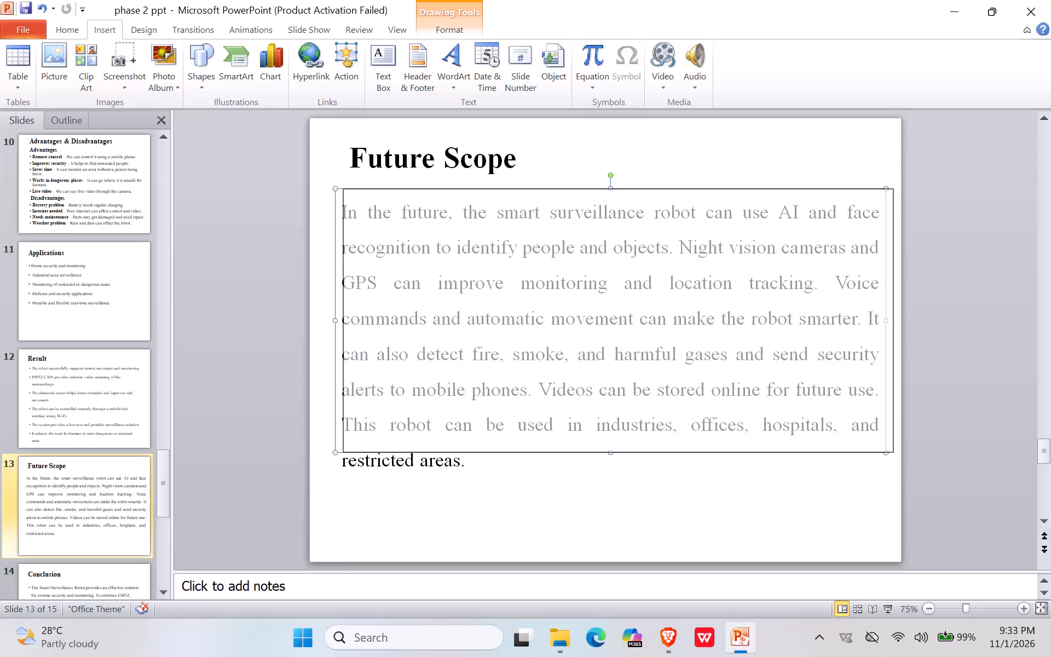
# On the Future Scope slide 13, shift the body text right under the title, and compare it with the Applications and Result slides.
pyautogui.moveTo(443, 187); pyautogui.dragTo(446, 189)
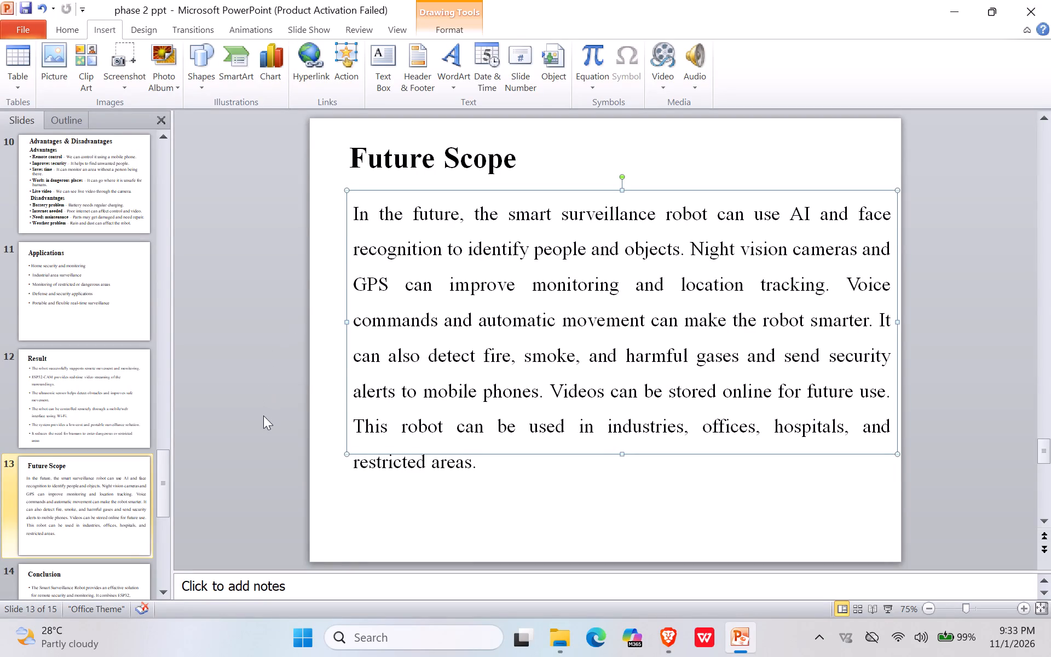
pyautogui.click(108, 398)
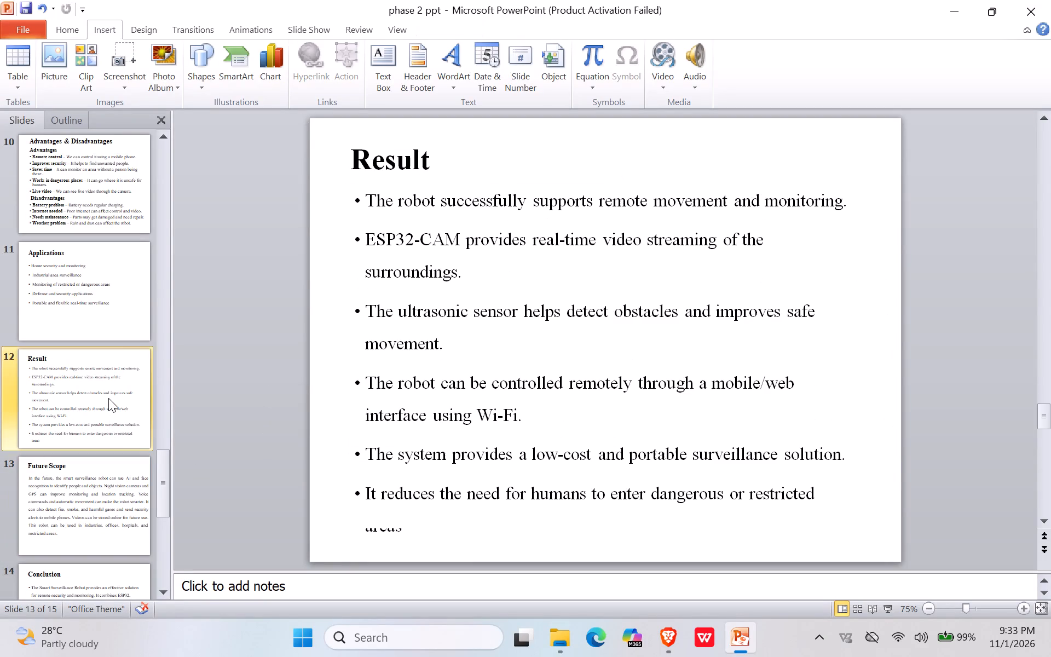
pyautogui.click(111, 306)
pyautogui.click(101, 365)
pyautogui.click(104, 469)
# On the Conclusion slide 14, shift the title slightly right and move the body text up closer beneath it.
pyautogui.scroll(-2, 106, 449)
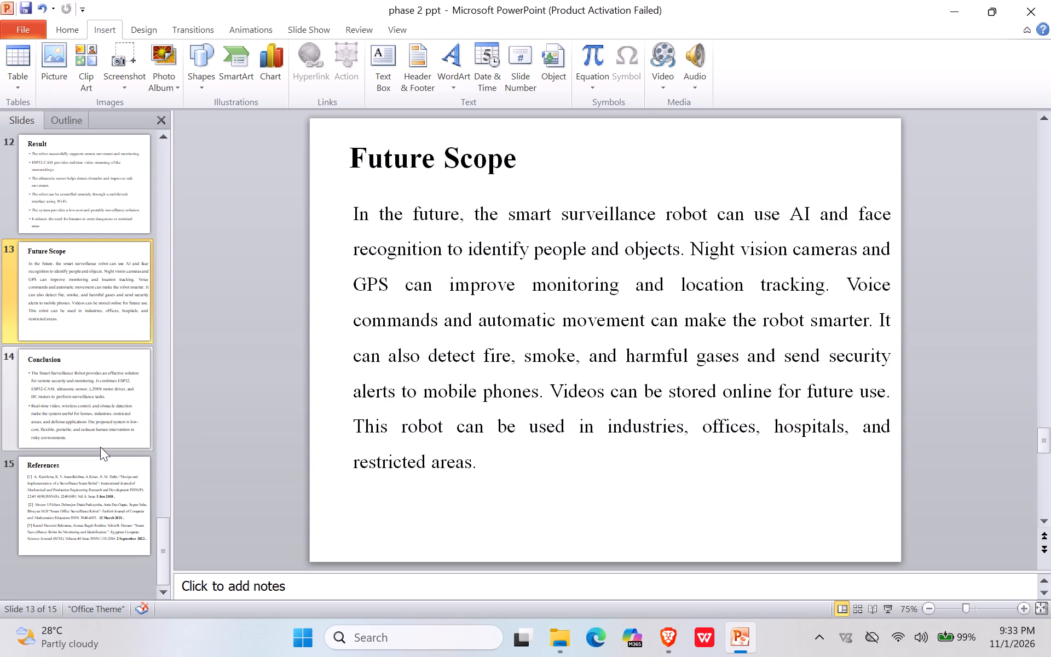
pyautogui.click(104, 390)
pyautogui.click(382, 166)
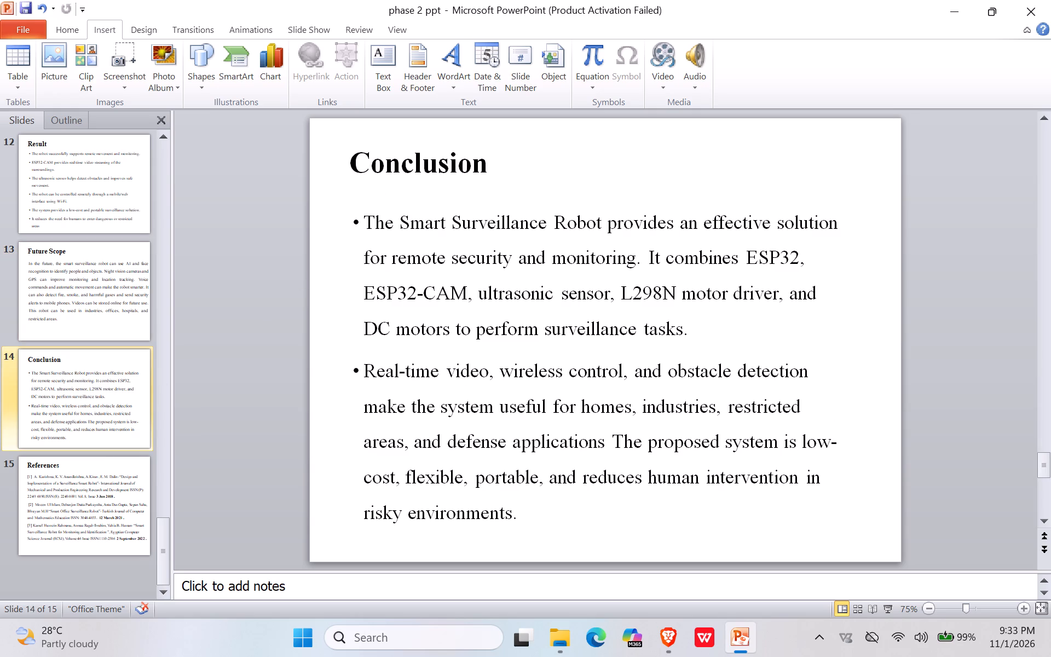
pyautogui.moveTo(399, 125); pyautogui.dragTo(405, 125)
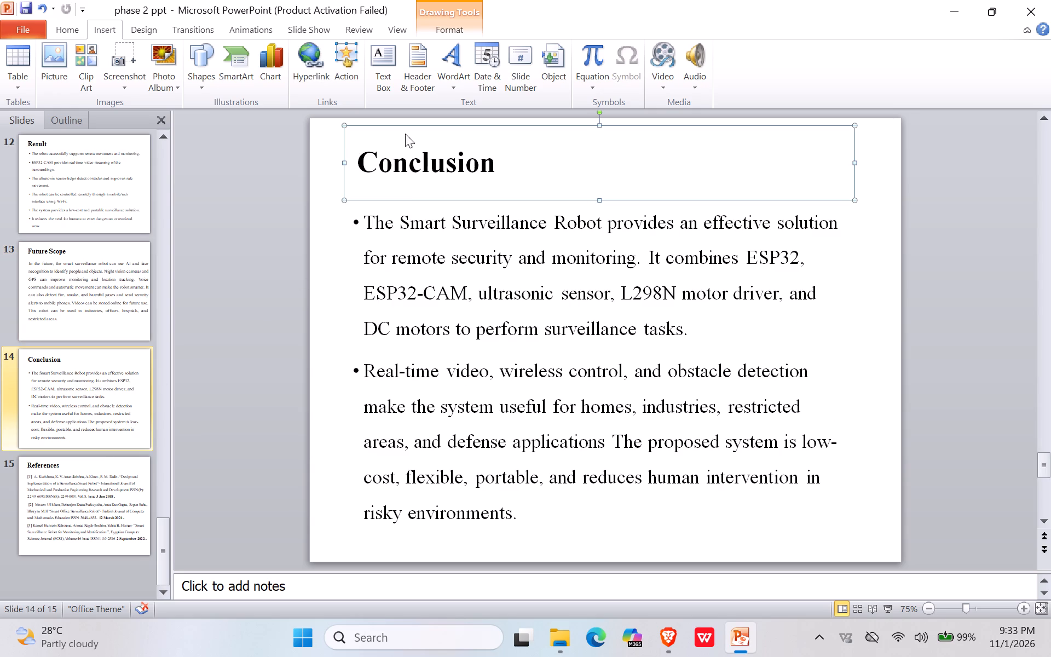
pyautogui.click(399, 267)
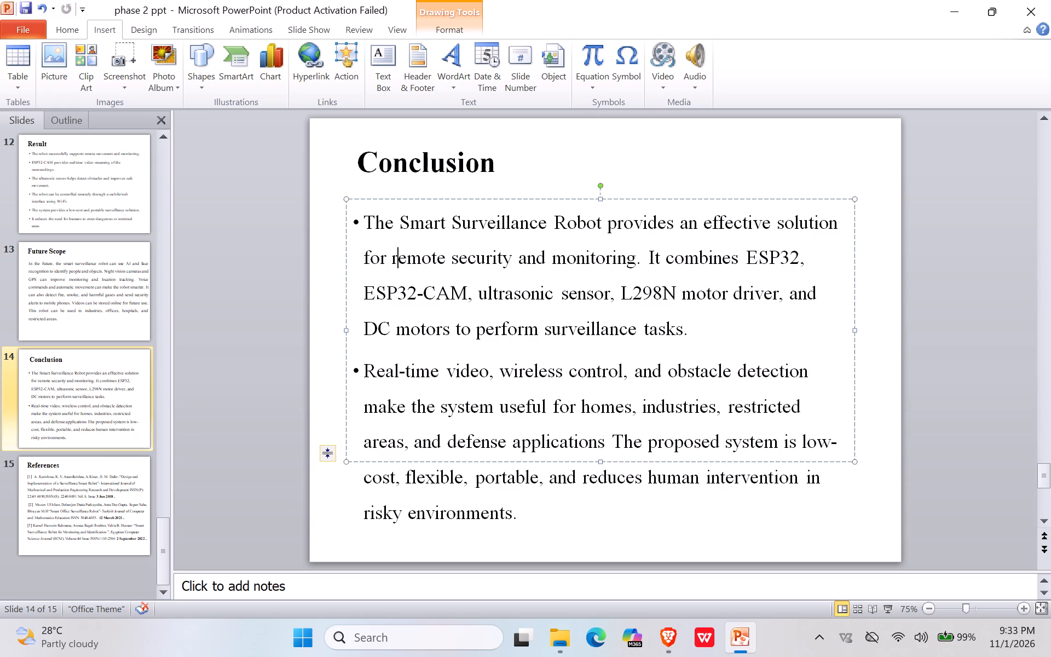
pyautogui.moveTo(414, 199); pyautogui.dragTo(414, 181)
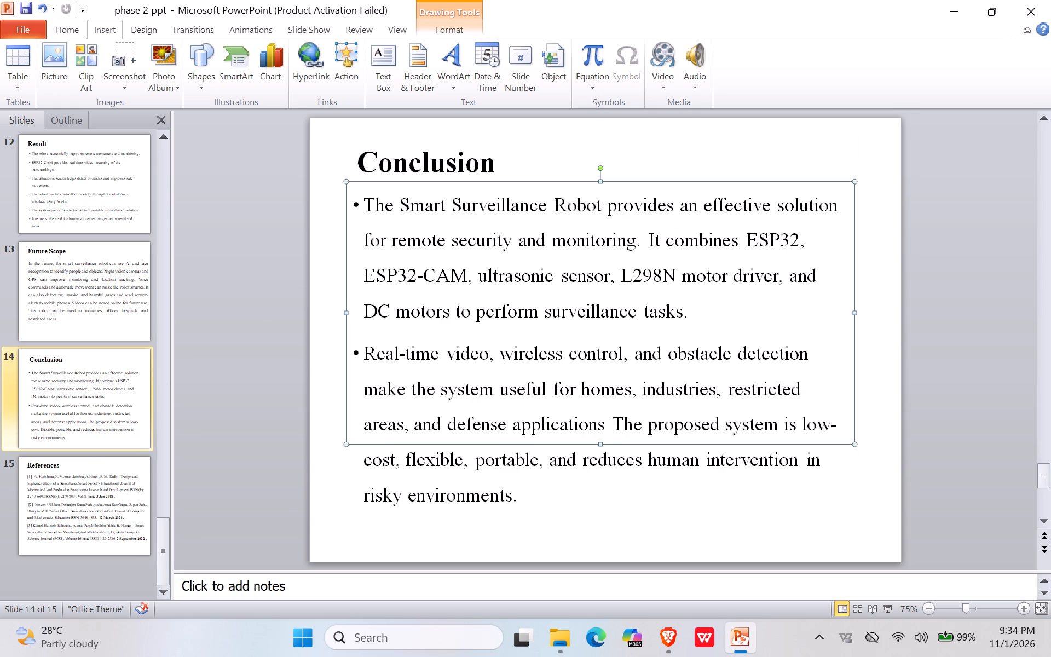
# Check the title and body text box positions on the References slide 15.
pyautogui.click(67, 477)
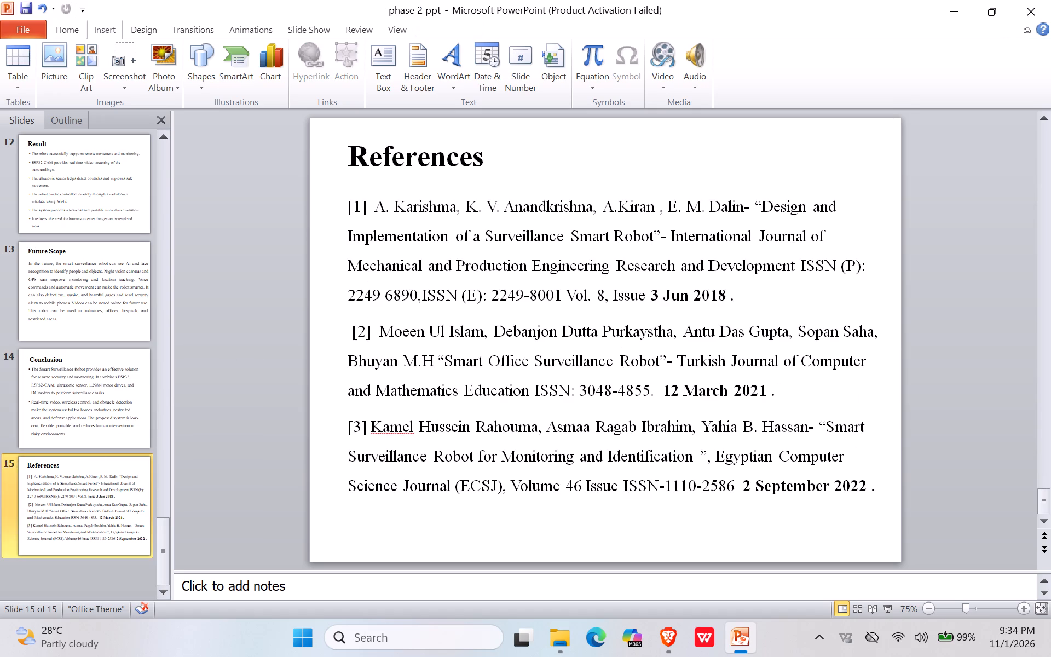
pyautogui.click(400, 165)
pyautogui.click(392, 270)
pyautogui.click(399, 173)
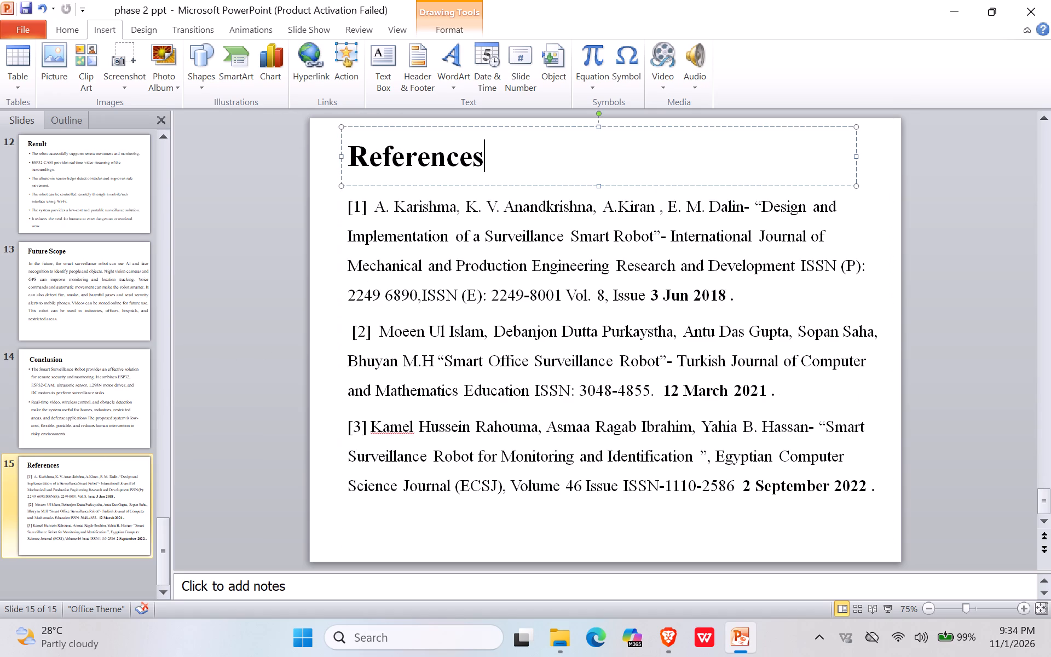
# Save the phase 2 ppt presentation.
pyautogui.hotkey('ctrl', 's')
pyautogui.hotkey('ctrl', 's')
pyautogui.hotkey('ctrl', 's')
# Switch to the desktop and bring up the available file actions for the phase 2 ppt file.
pyautogui.click(955, 16)
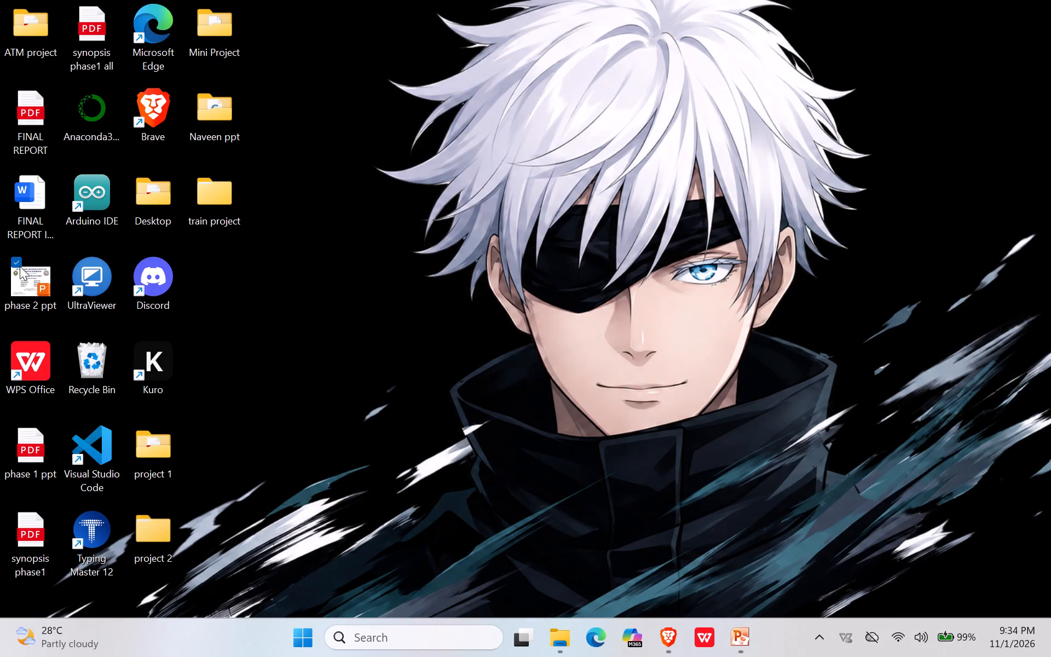
pyautogui.rightClick(18, 264)
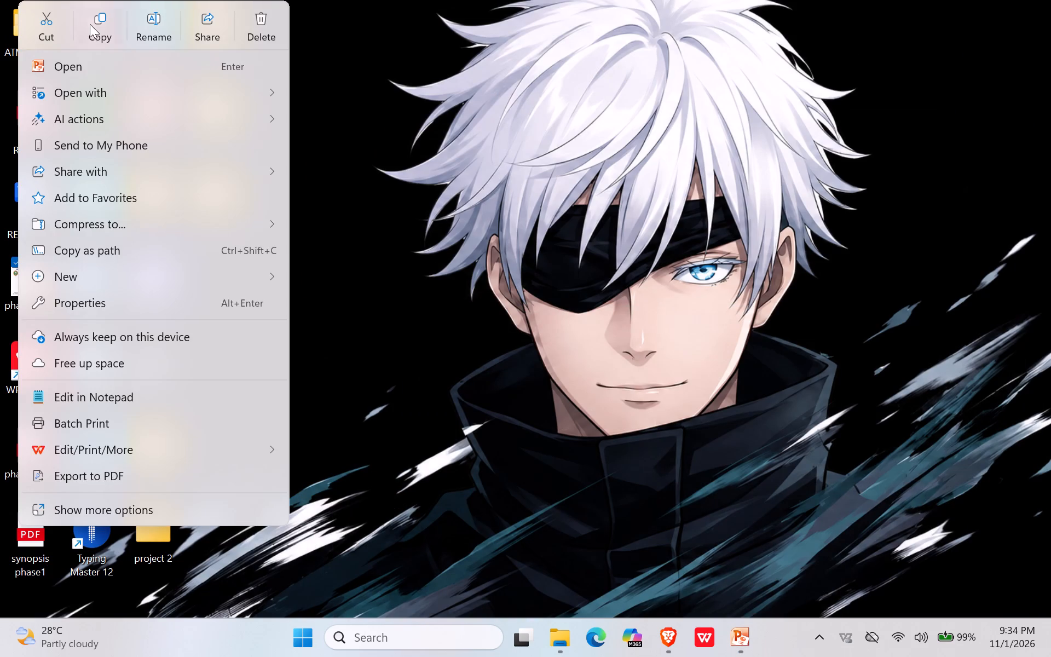
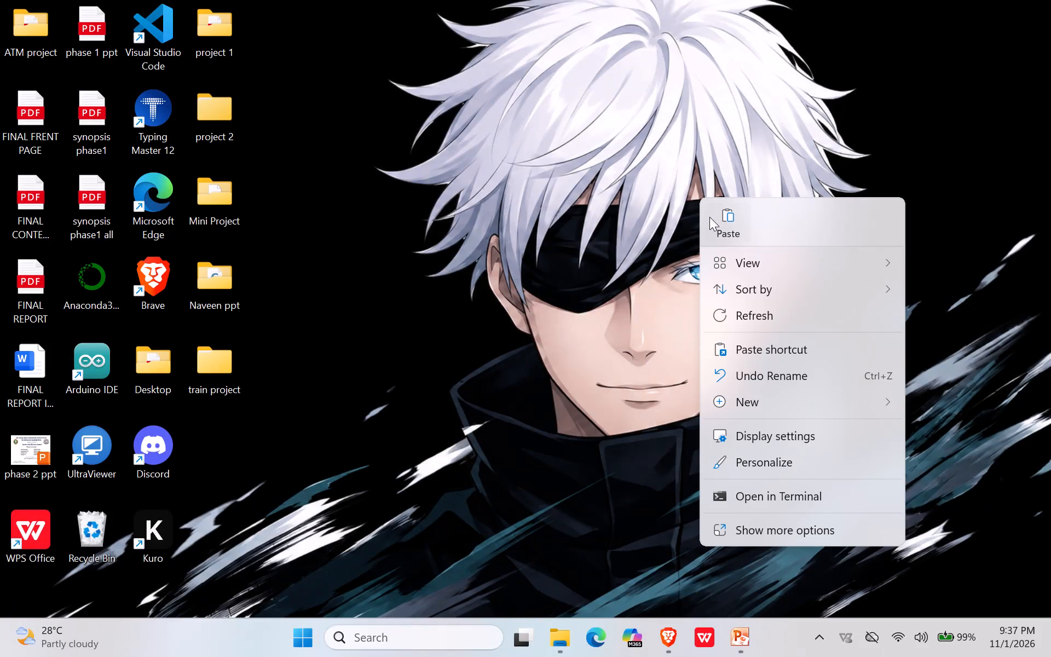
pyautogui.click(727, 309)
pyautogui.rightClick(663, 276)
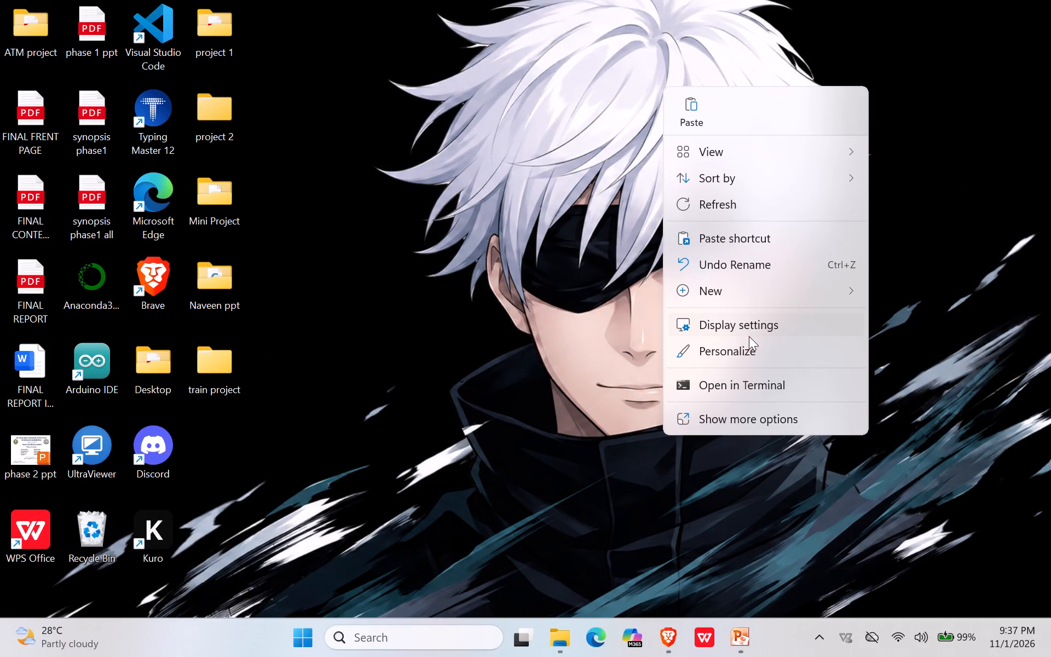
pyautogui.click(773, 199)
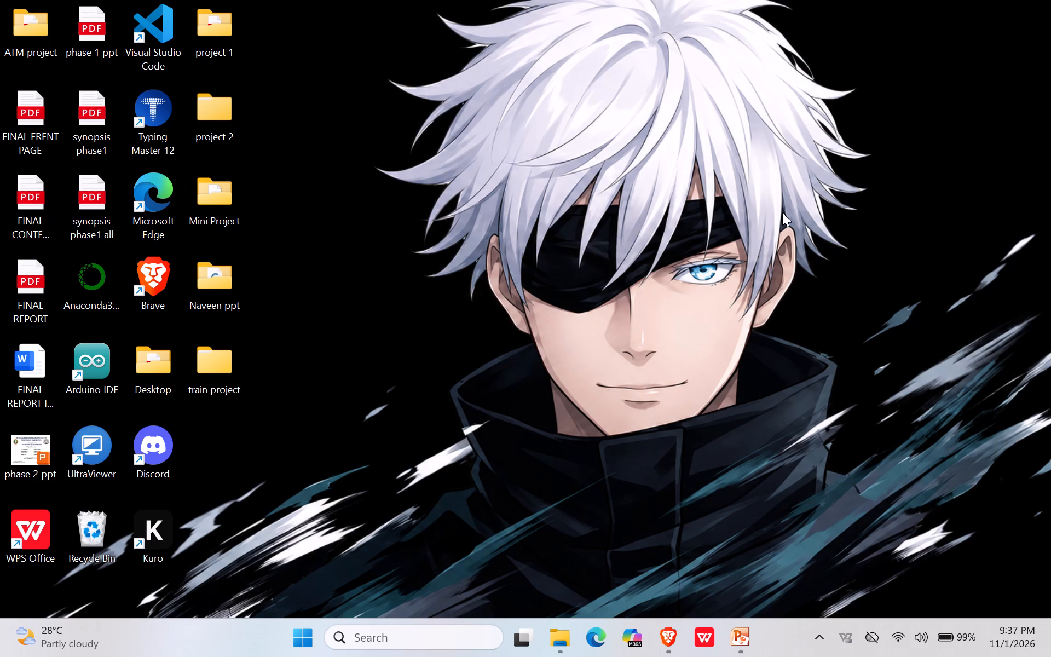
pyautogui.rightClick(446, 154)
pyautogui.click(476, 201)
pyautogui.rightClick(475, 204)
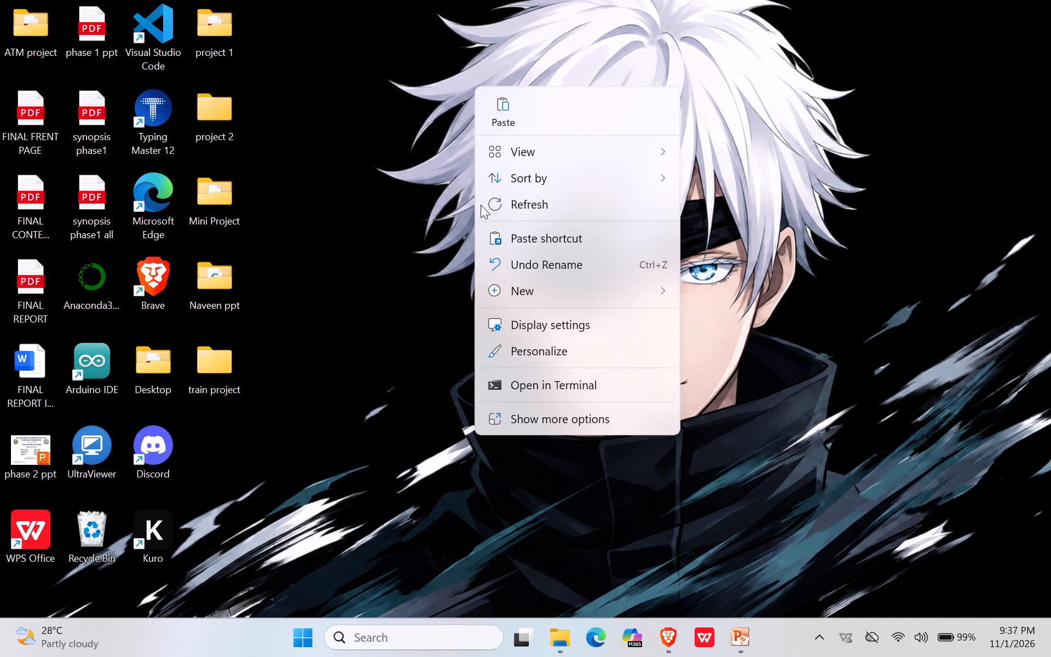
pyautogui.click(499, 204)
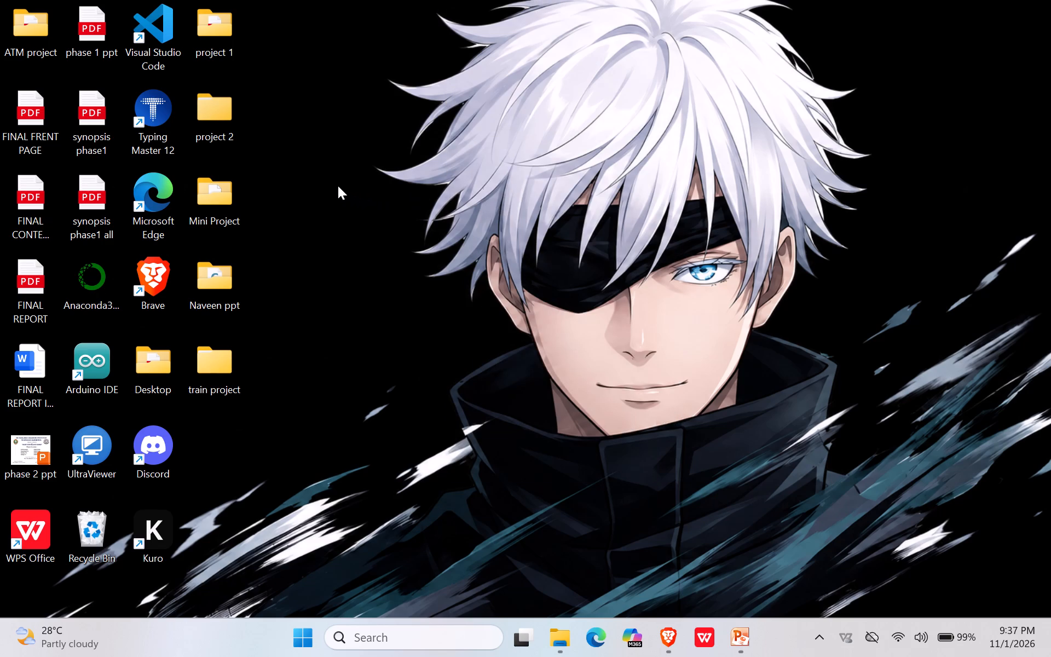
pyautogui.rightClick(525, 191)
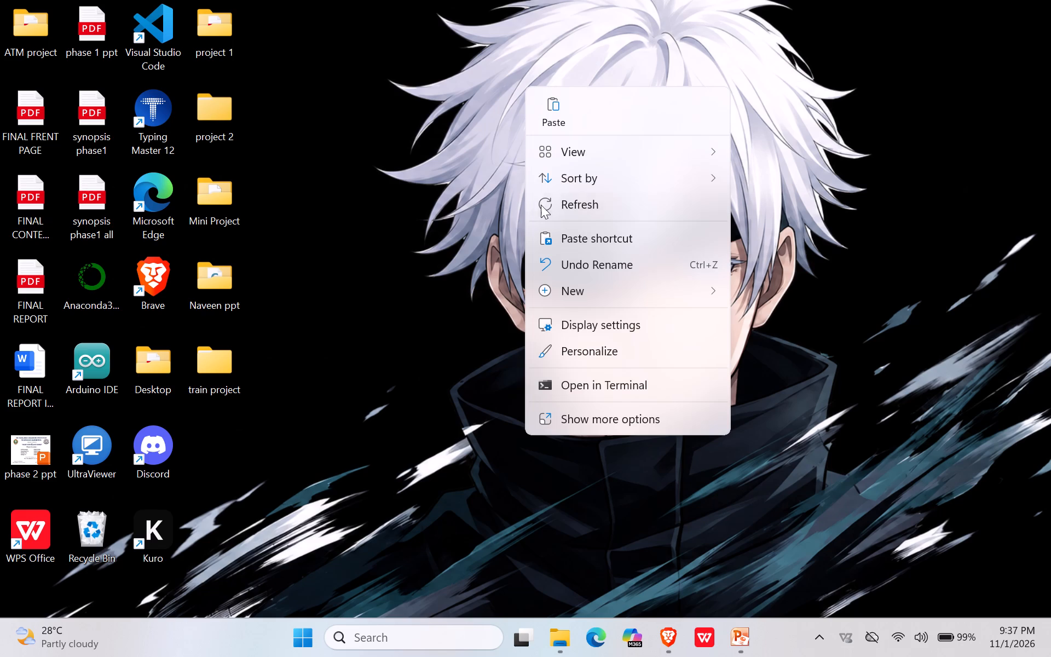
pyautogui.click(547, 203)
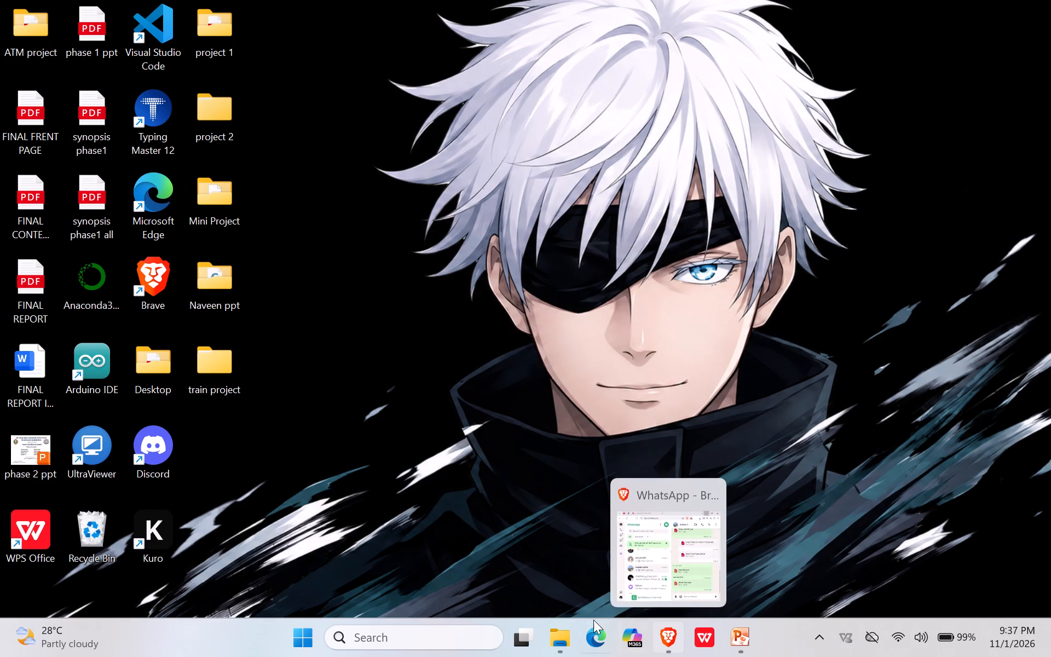
# Close the open File Explorer window.
pyautogui.click(604, 497)
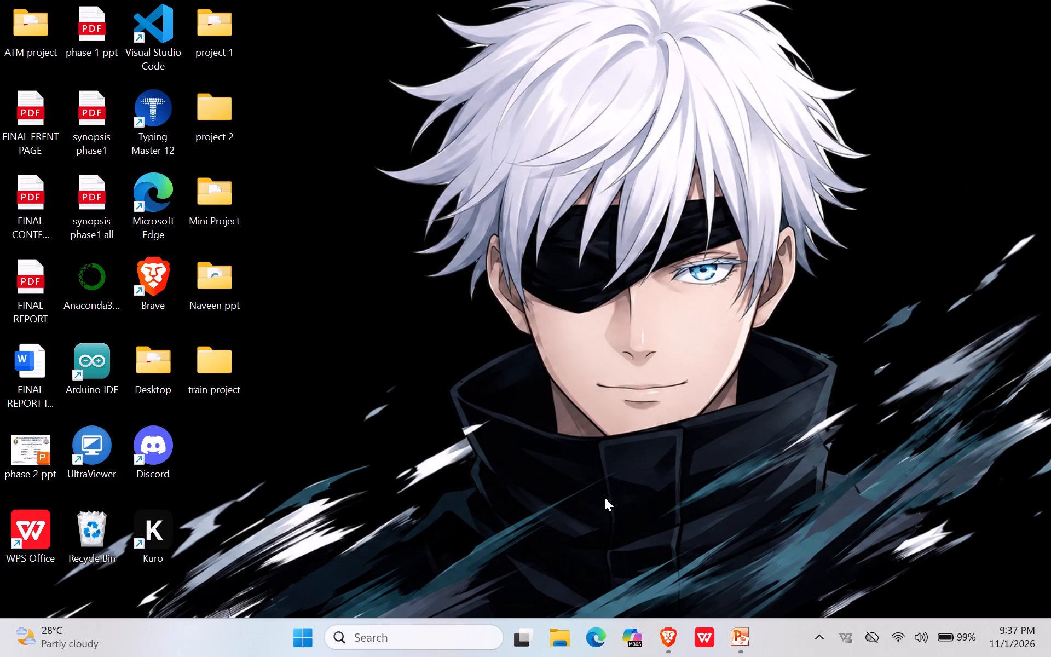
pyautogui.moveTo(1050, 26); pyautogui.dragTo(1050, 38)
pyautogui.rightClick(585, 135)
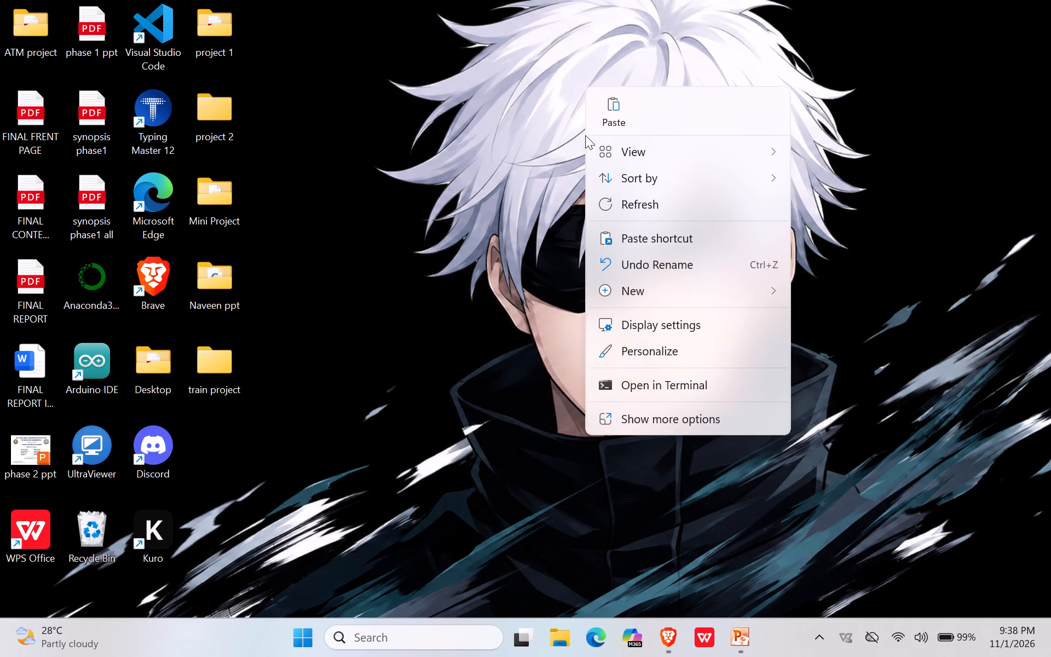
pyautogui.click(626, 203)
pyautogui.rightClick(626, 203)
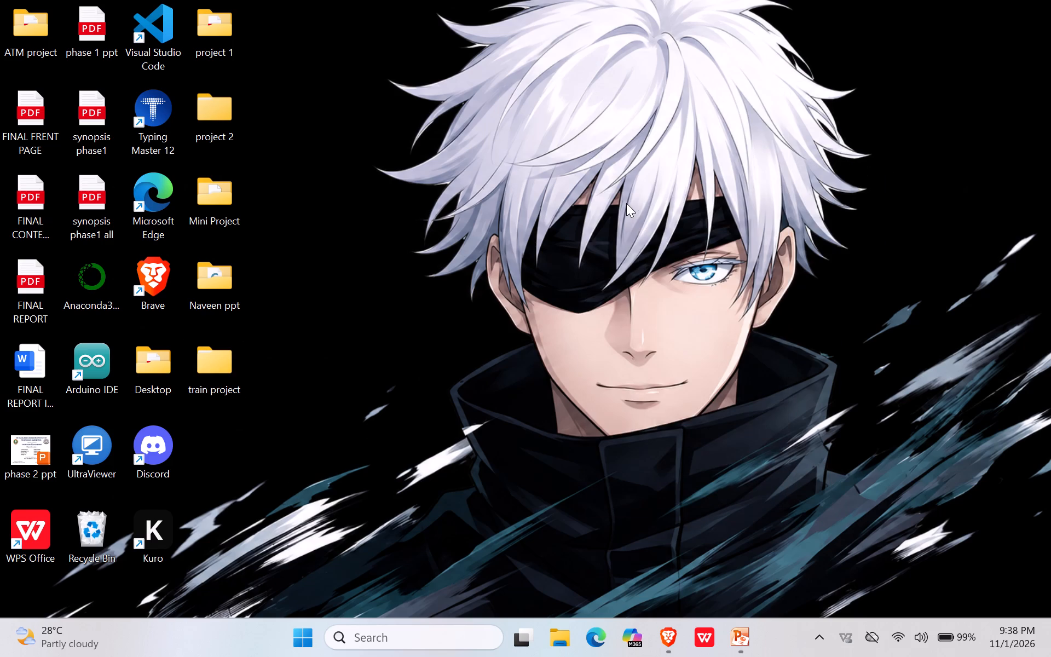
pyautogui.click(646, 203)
# Close the phase 2 ppt presentation in PowerPoint.
pyautogui.click(741, 546)
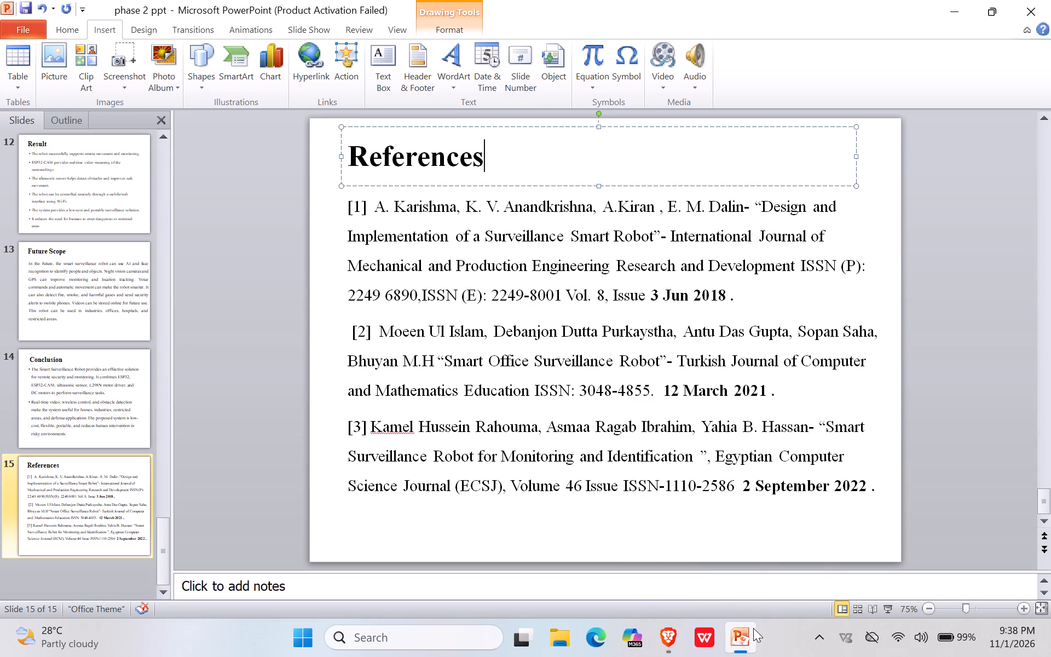
pyautogui.click(800, 490)
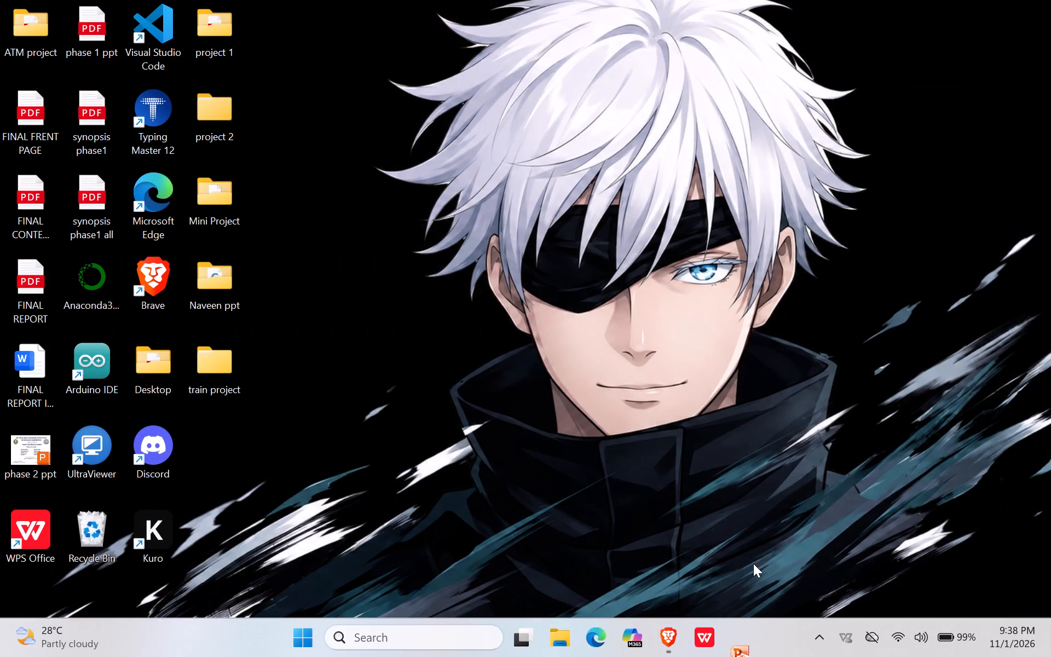
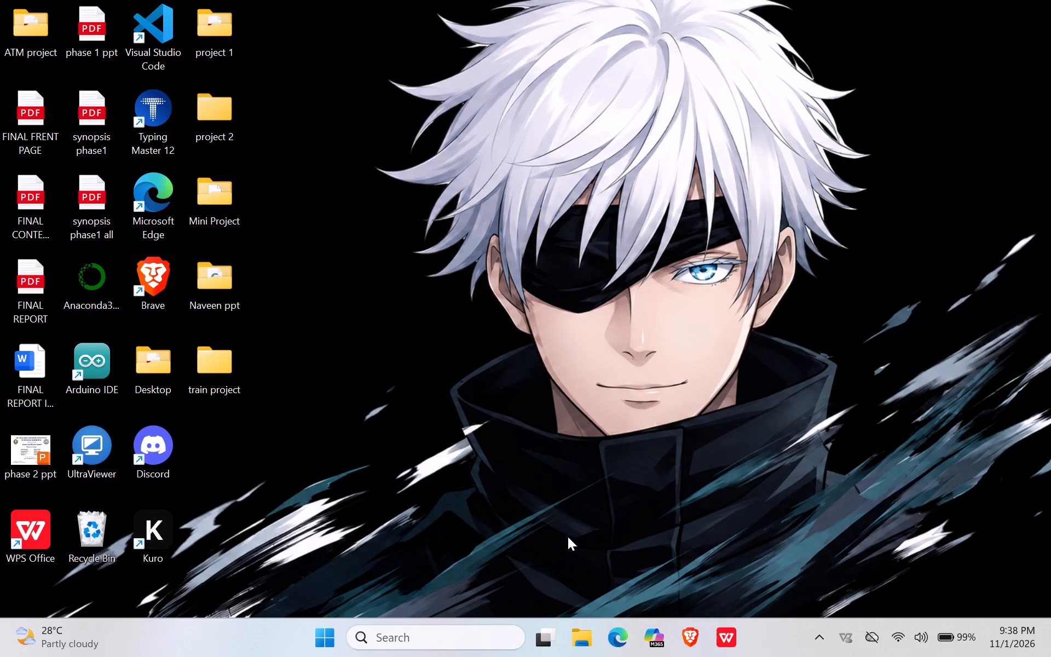
# Shut down the computer.
pyautogui.click(321, 632)
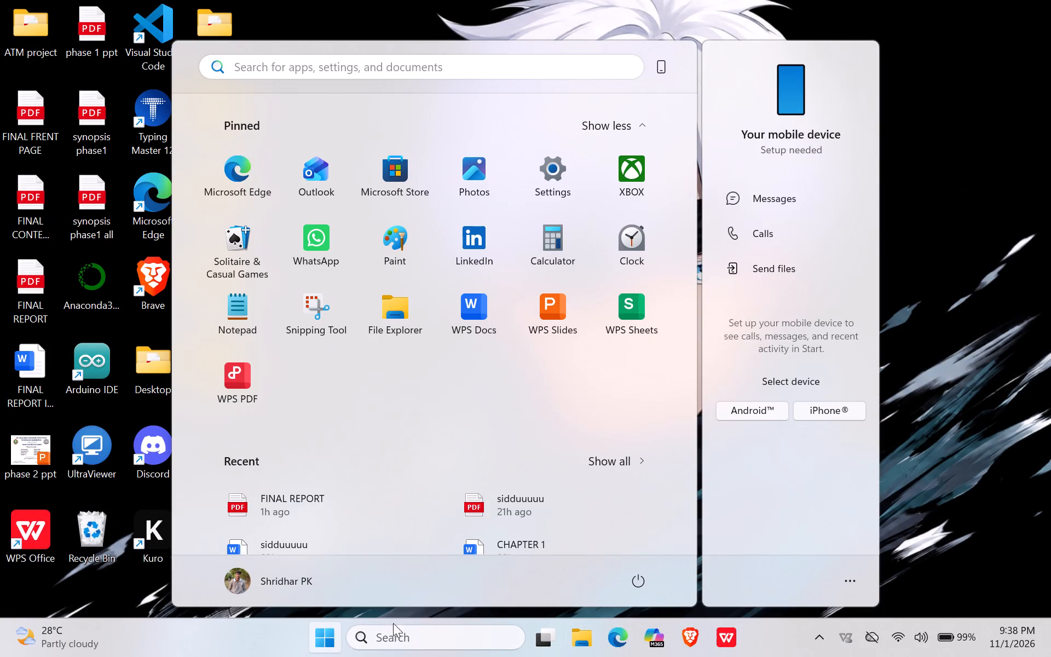
pyautogui.click(631, 582)
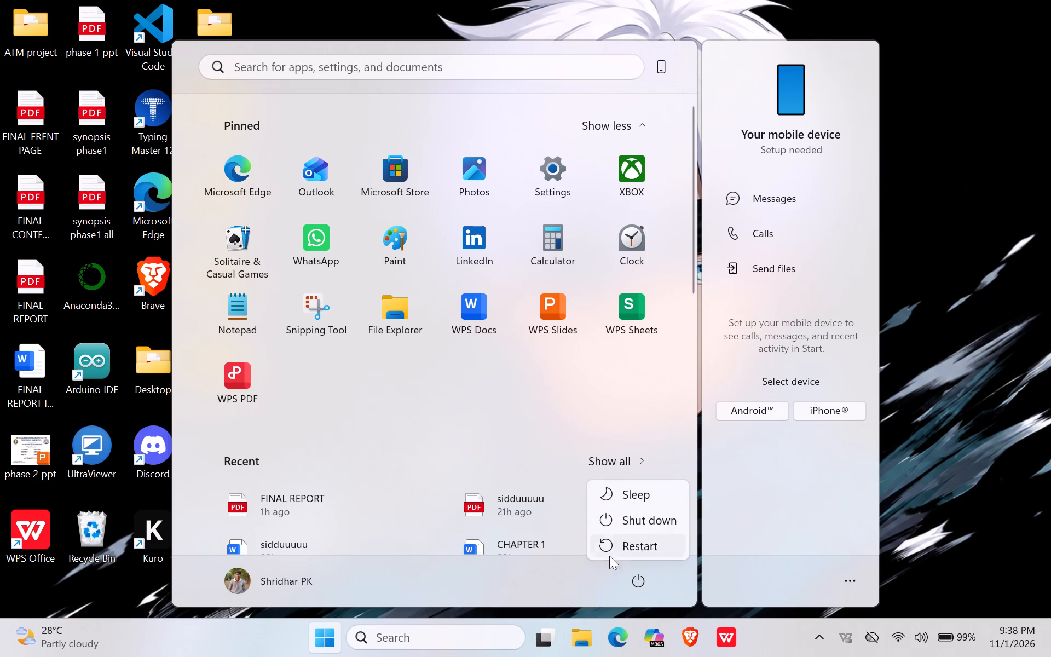
pyautogui.click(619, 506)
pyautogui.click(621, 518)
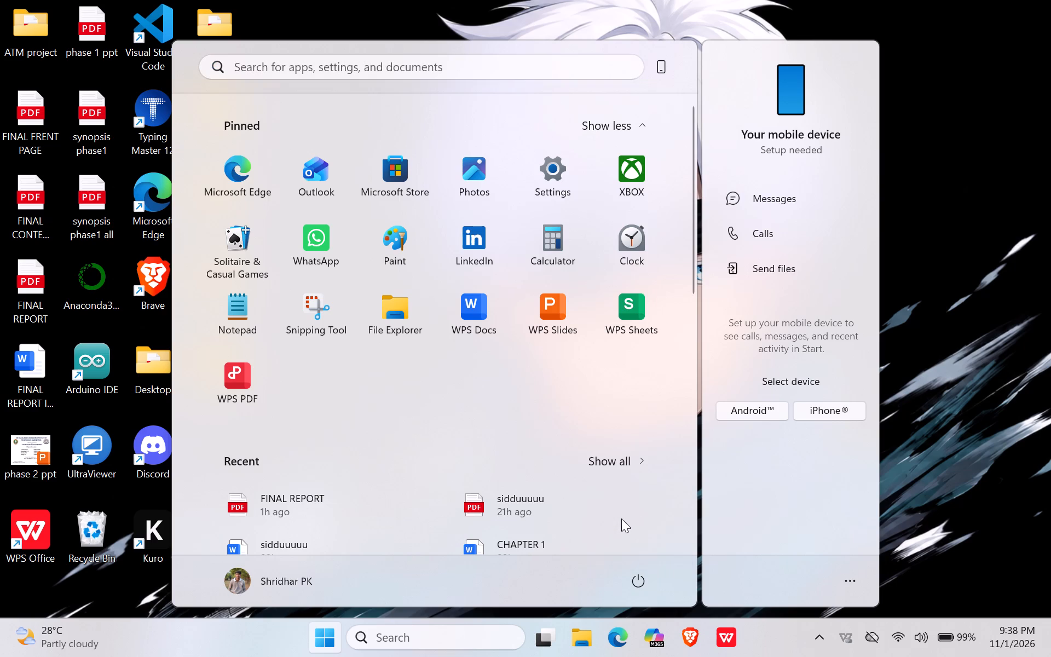